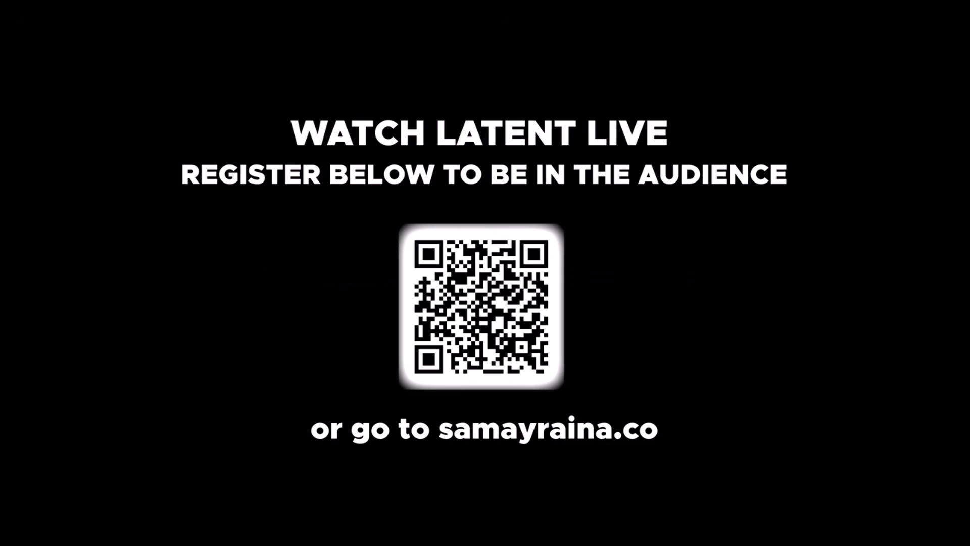
Leave the full-screen video and switch to PowerPoint, showing the title slide of the Binary Search Tree presentation.
{"action": "key", "text": "Escape"}
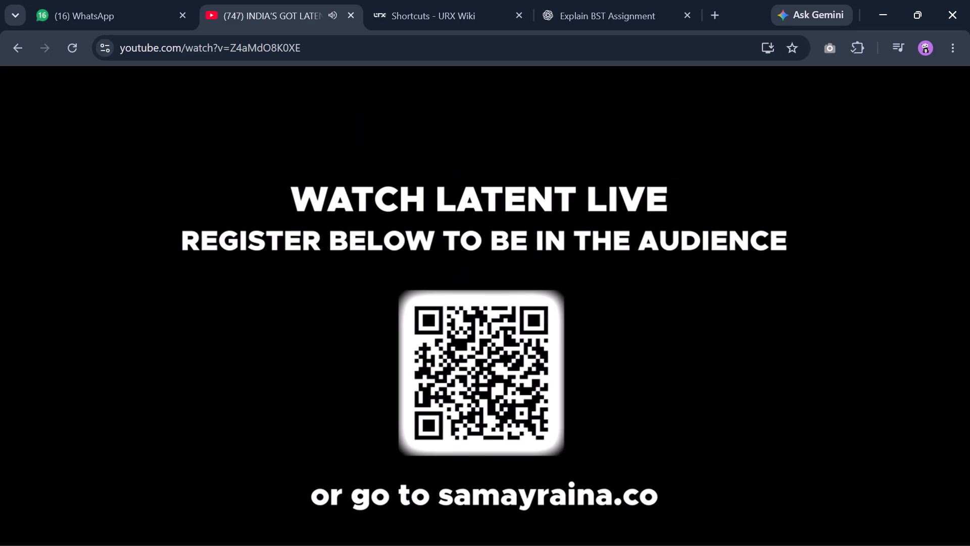
{"action": "left_click", "coordinate": [481, 267]}
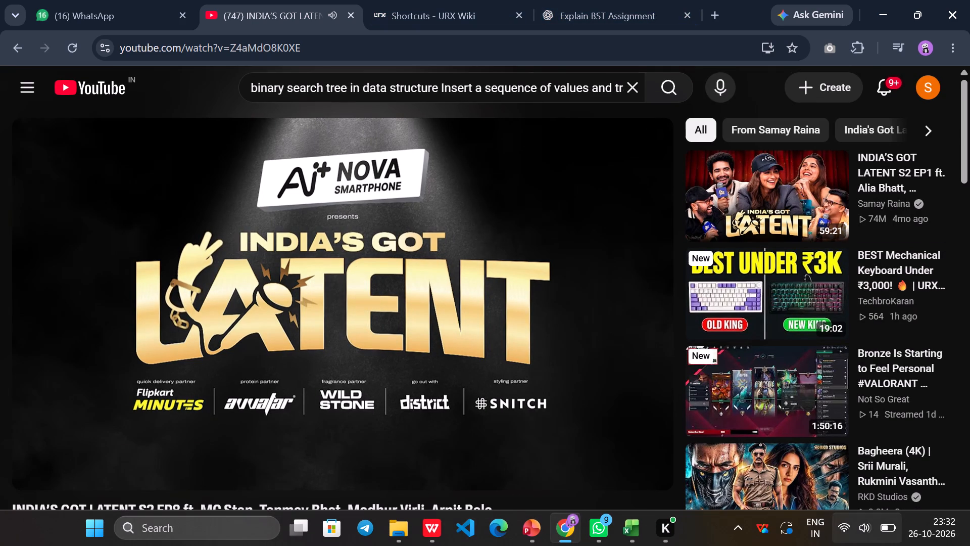
{"action": "left_click", "coordinate": [539, 529]}
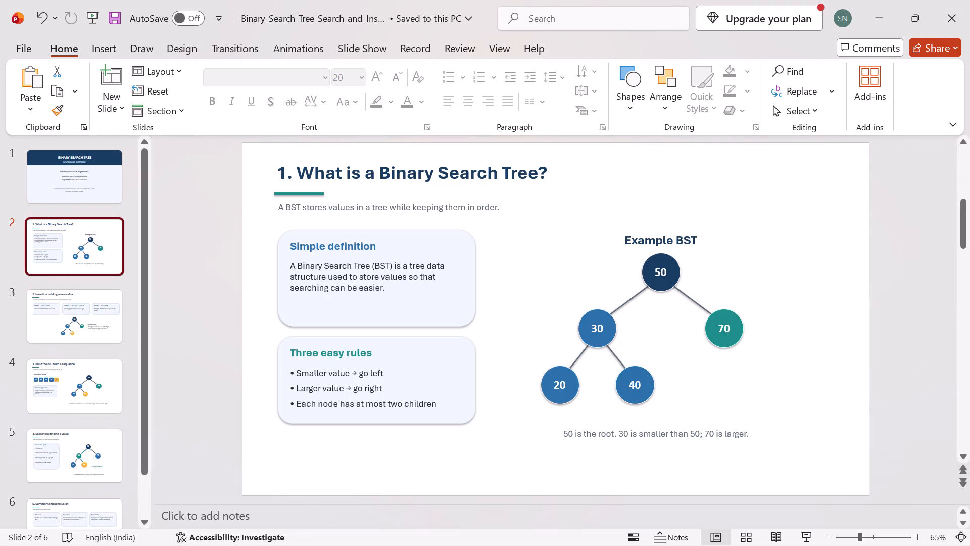
{"action": "left_click", "coordinate": [48, 189]}
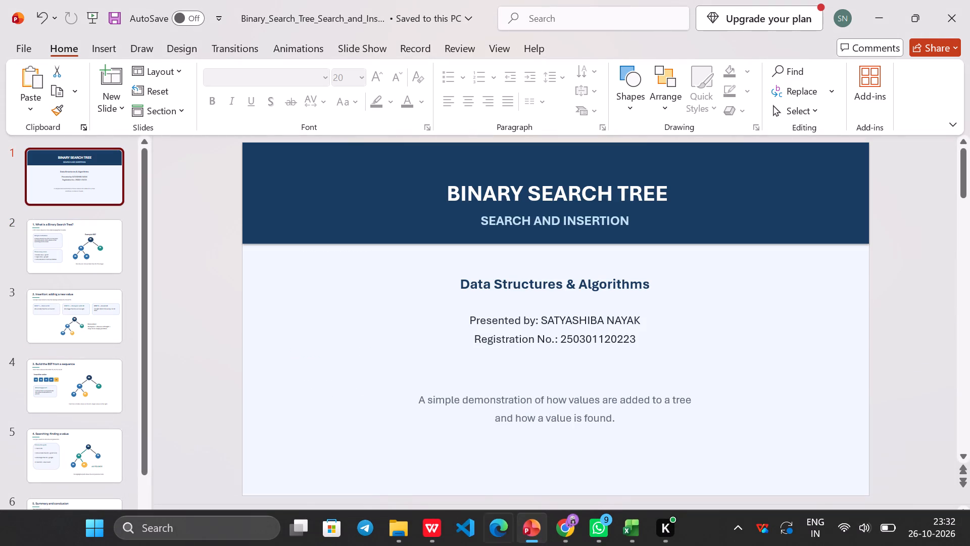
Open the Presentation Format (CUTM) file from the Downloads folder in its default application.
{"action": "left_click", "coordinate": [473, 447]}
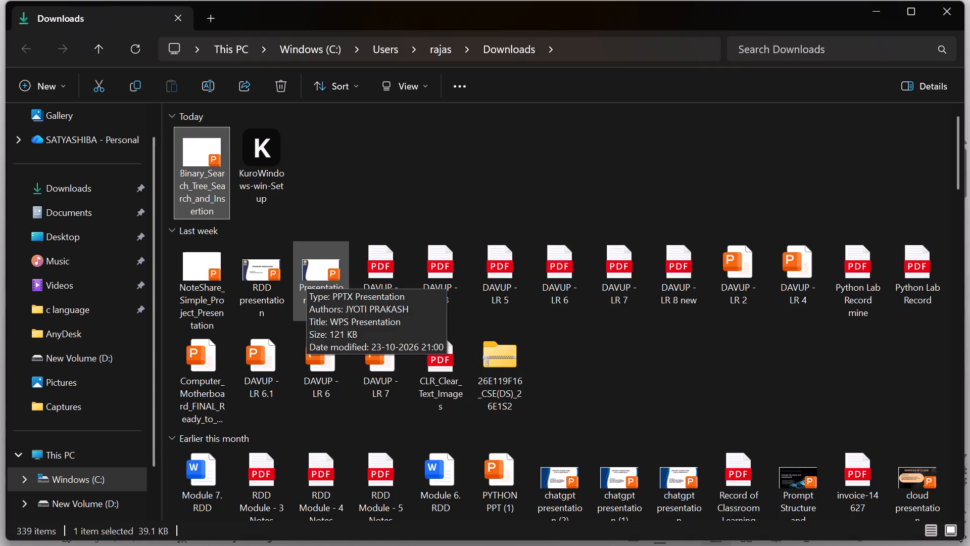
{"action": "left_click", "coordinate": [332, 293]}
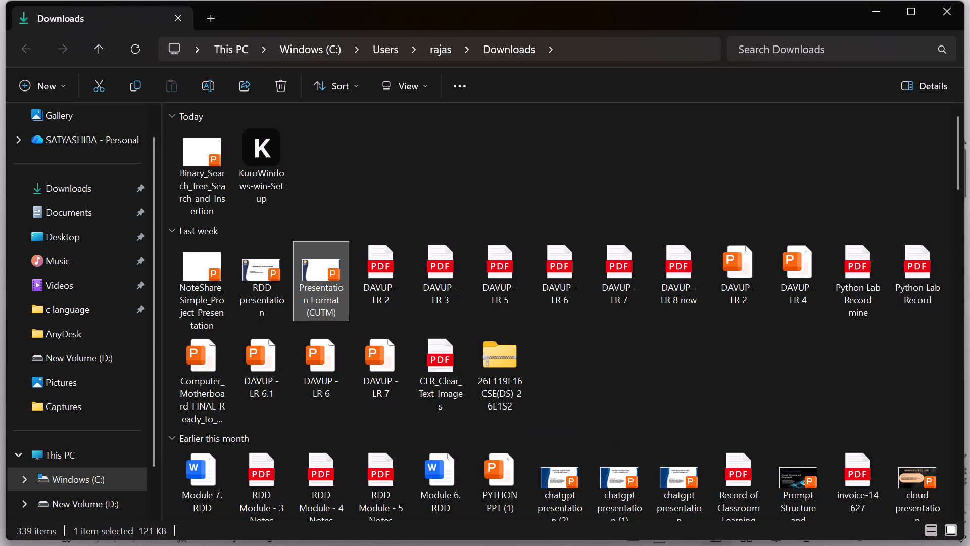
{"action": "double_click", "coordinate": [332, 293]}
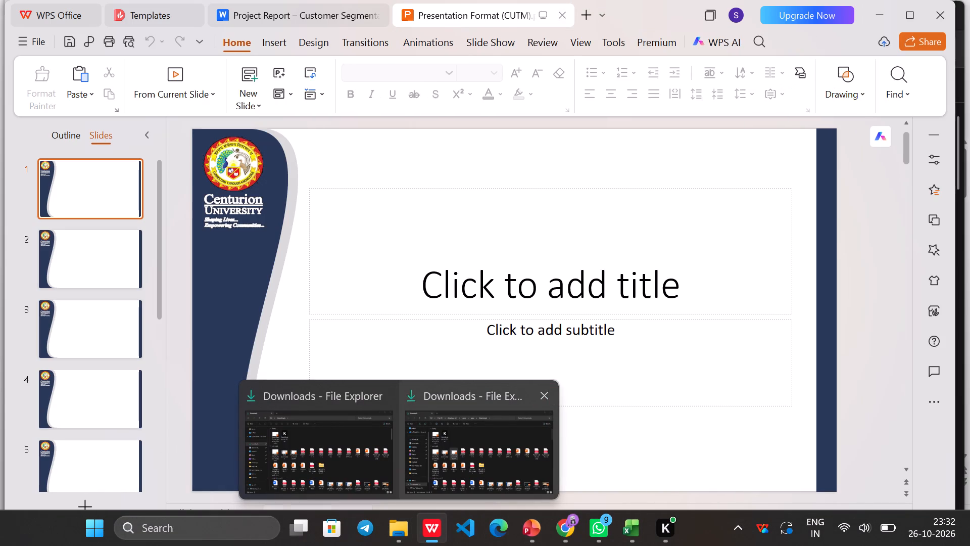
Open Presentation Format (CUTM) from Downloads in PowerPoint as a read-only copy and dismiss the read-only notice.
{"action": "left_click", "coordinate": [492, 429]}
{"action": "right_click", "coordinate": [322, 287]}
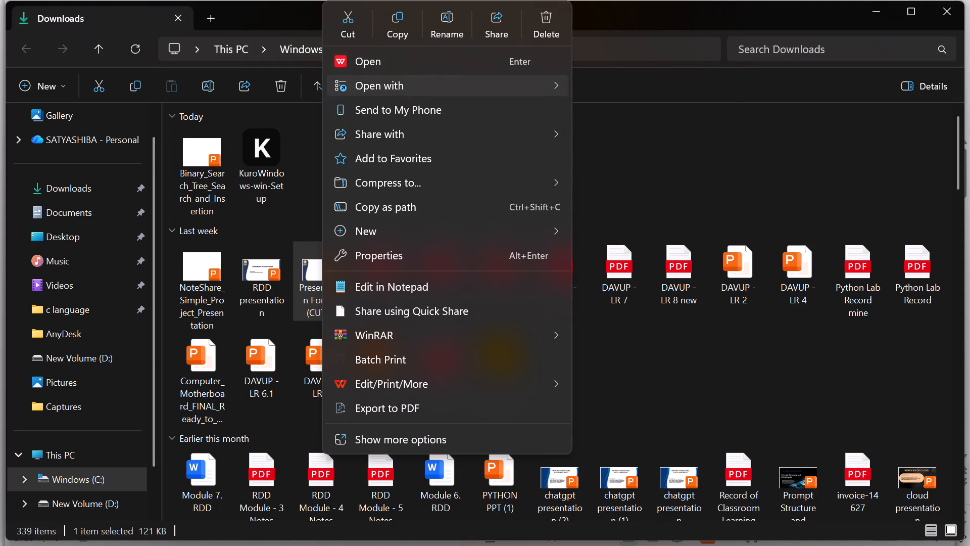
{"action": "left_click", "coordinate": [661, 90]}
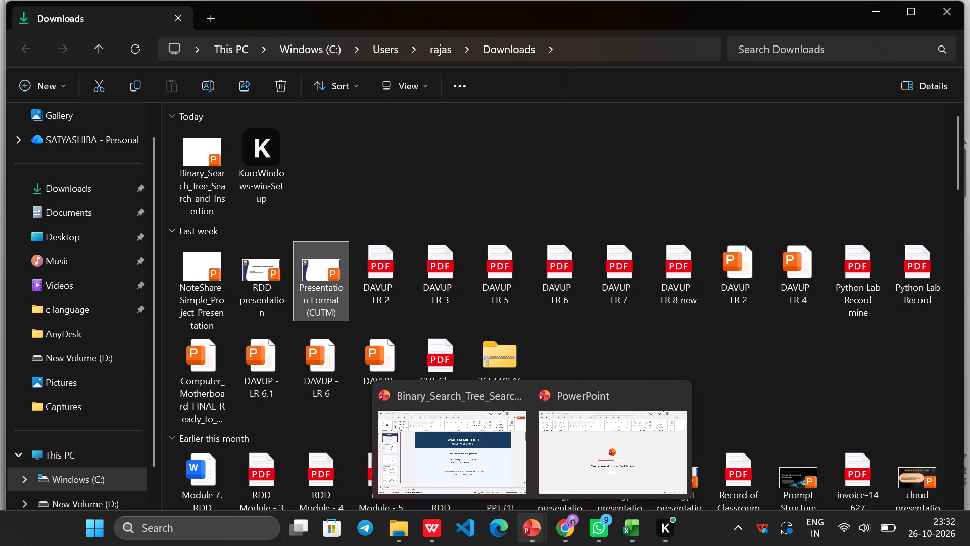
{"action": "left_click", "coordinate": [648, 473]}
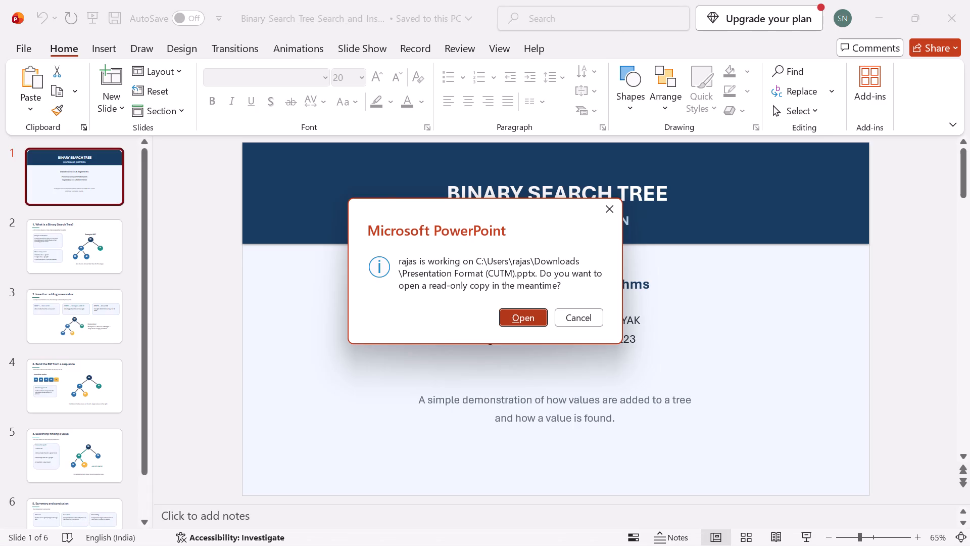
{"action": "left_click", "coordinate": [525, 314]}
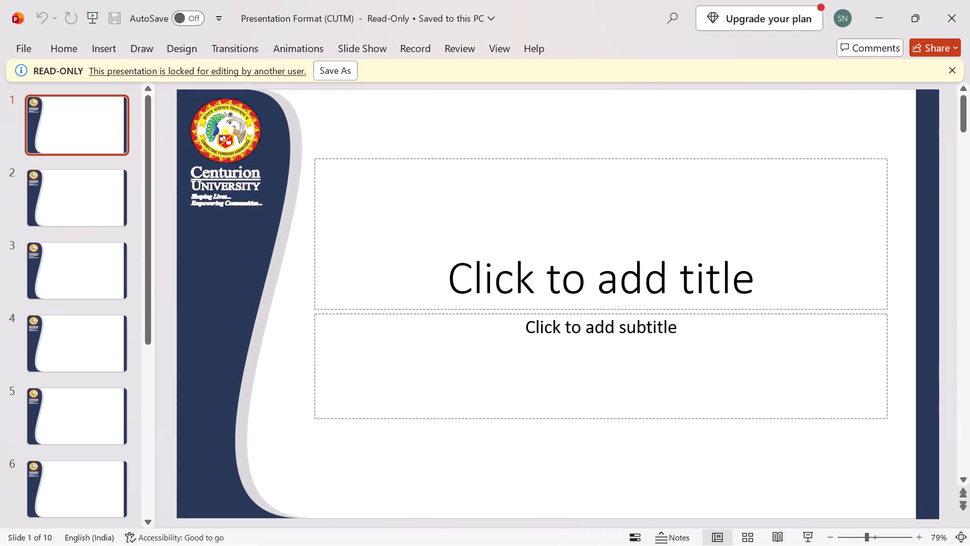
{"action": "left_click", "coordinate": [950, 69]}
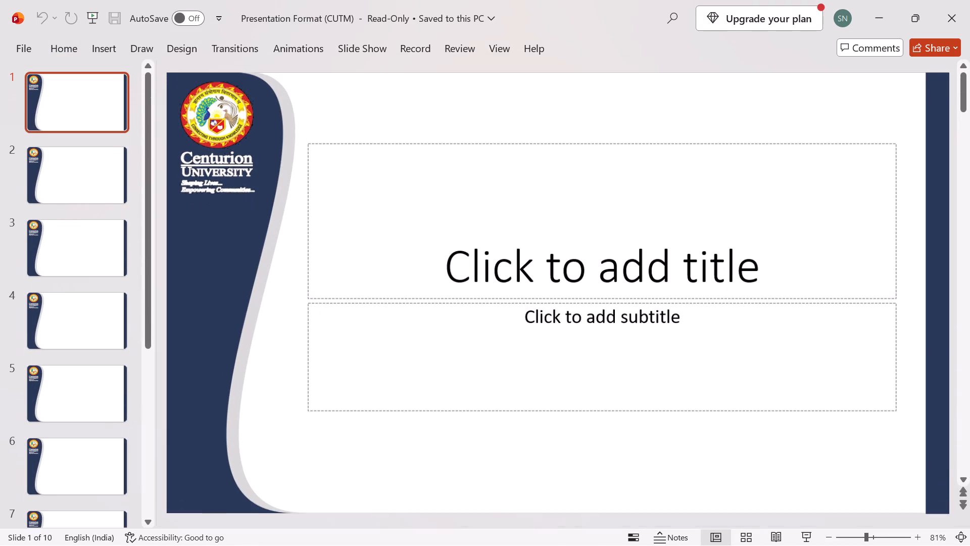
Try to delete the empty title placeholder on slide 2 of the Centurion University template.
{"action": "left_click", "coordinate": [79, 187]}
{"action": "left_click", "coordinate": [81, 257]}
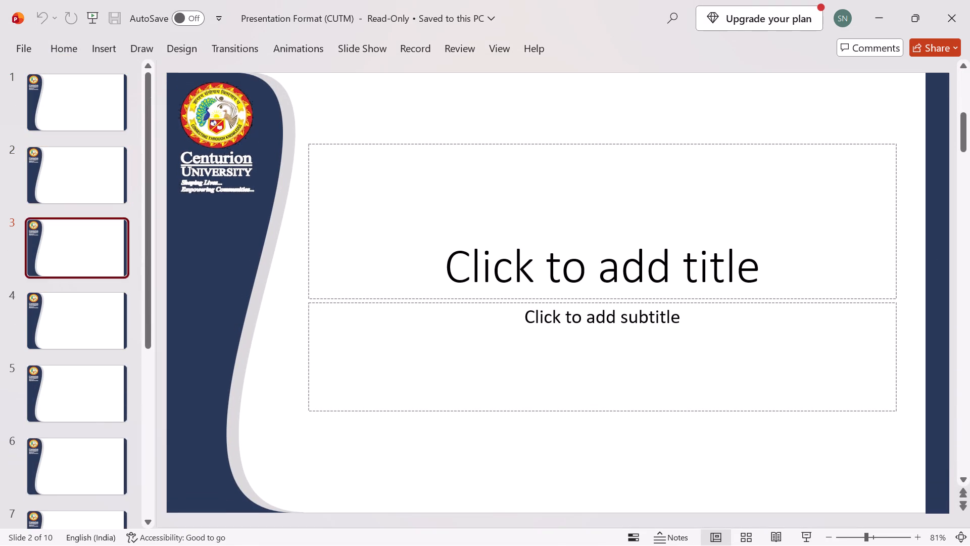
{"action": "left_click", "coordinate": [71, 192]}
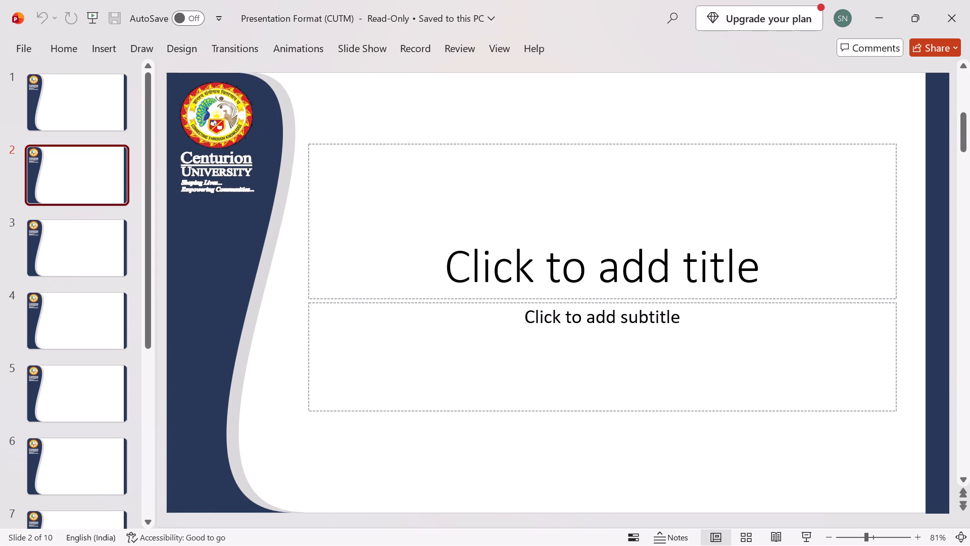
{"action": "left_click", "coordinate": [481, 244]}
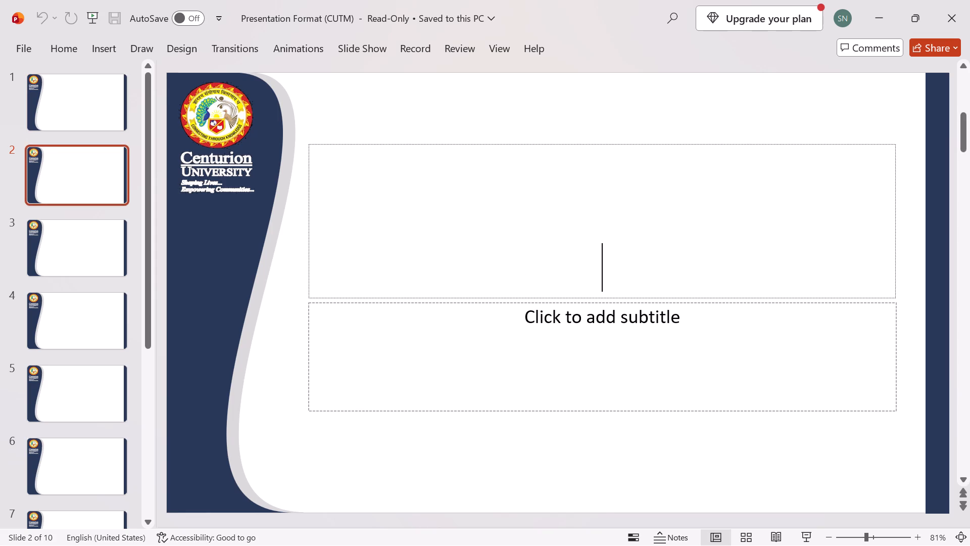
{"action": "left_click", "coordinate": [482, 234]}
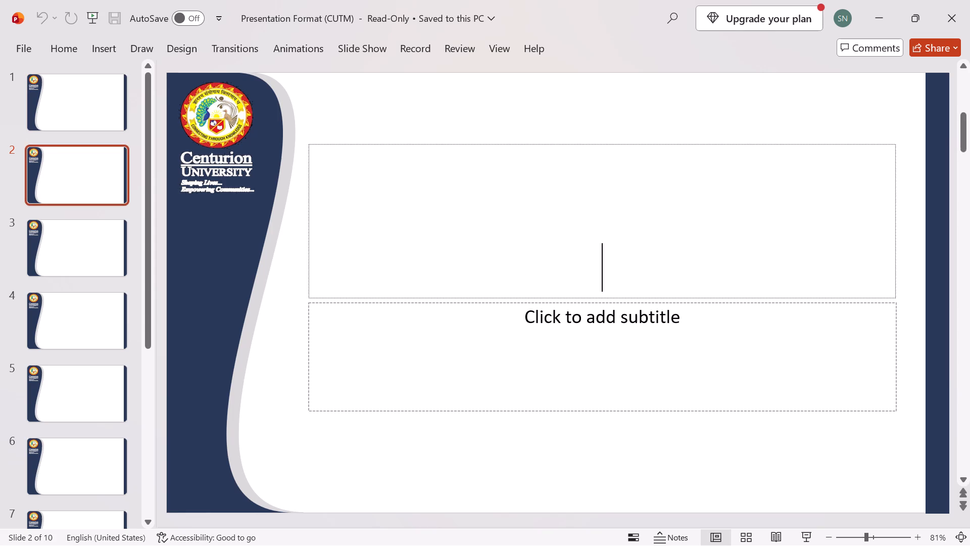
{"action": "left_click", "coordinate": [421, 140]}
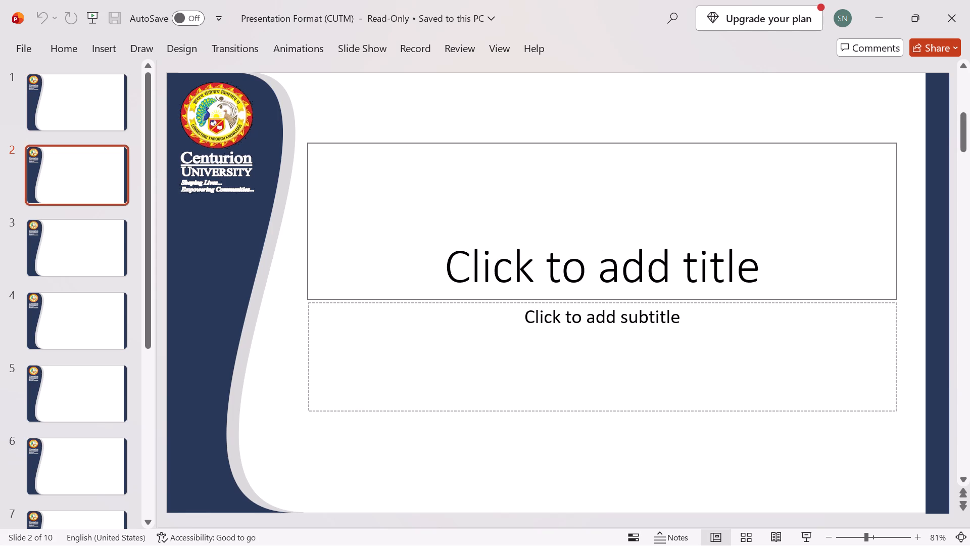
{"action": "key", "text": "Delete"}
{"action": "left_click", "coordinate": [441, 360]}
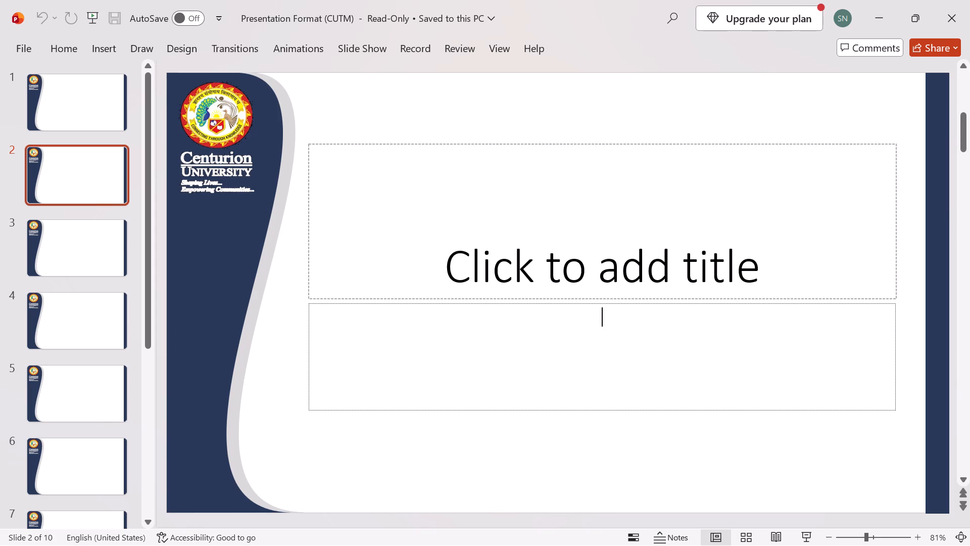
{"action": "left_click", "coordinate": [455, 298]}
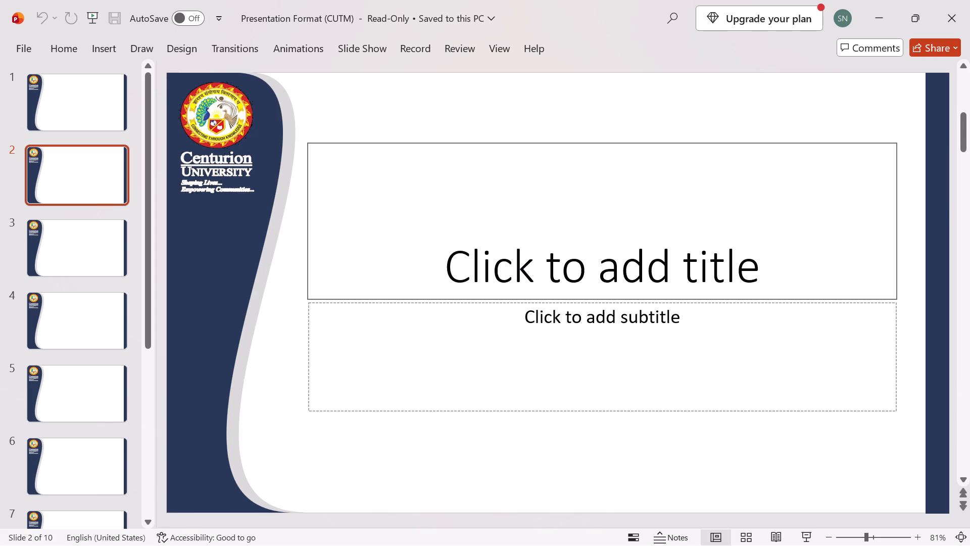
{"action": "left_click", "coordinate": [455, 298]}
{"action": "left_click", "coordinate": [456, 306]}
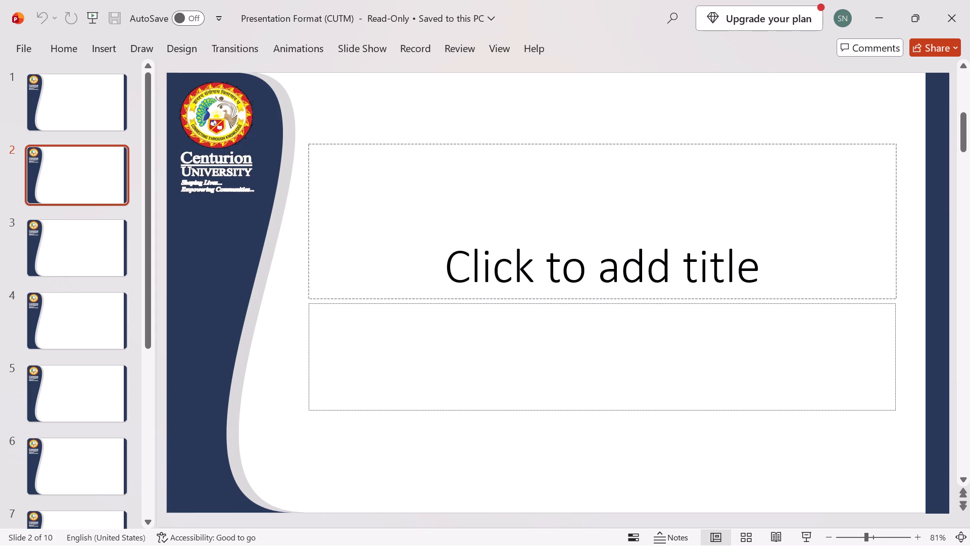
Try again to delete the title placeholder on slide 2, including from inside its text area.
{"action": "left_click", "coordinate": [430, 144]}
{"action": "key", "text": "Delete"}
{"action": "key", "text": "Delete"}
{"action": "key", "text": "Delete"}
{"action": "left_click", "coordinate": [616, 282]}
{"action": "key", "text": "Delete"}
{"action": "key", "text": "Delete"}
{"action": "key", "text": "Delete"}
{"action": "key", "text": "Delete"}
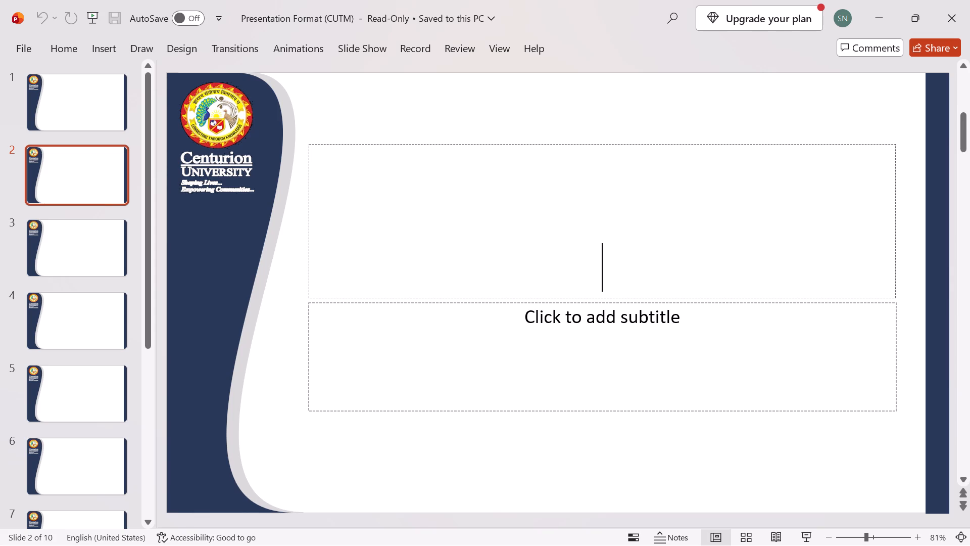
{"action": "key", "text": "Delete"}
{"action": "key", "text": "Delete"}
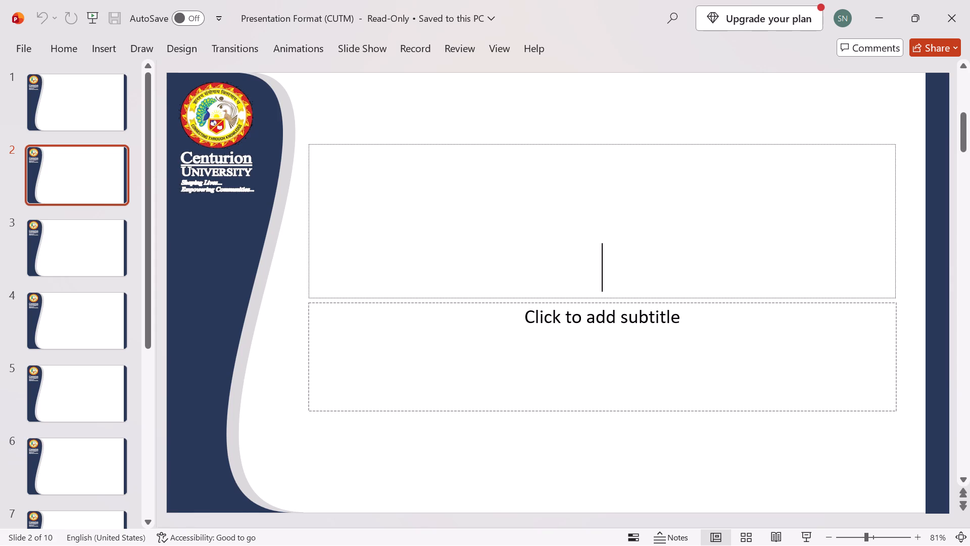
Examine which editing options are available for the title and subtitle placeholders on slide 2.
{"action": "left_click", "coordinate": [858, 140]}
{"action": "left_click", "coordinate": [859, 144]}
{"action": "left_click_drag", "start_coordinate": [940, 367], "coordinate": [936, 367]}
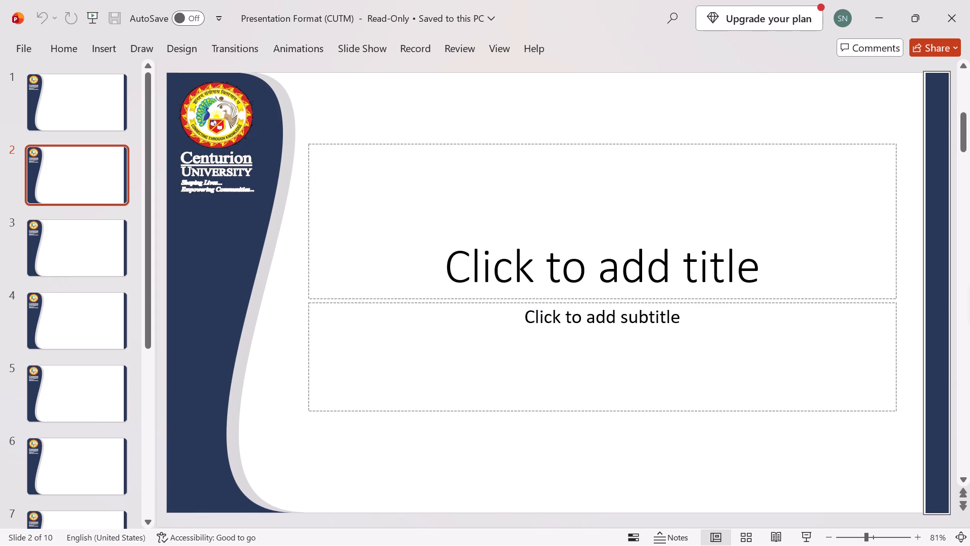
{"action": "left_click", "coordinate": [715, 404]}
{"action": "right_click", "coordinate": [366, 366]}
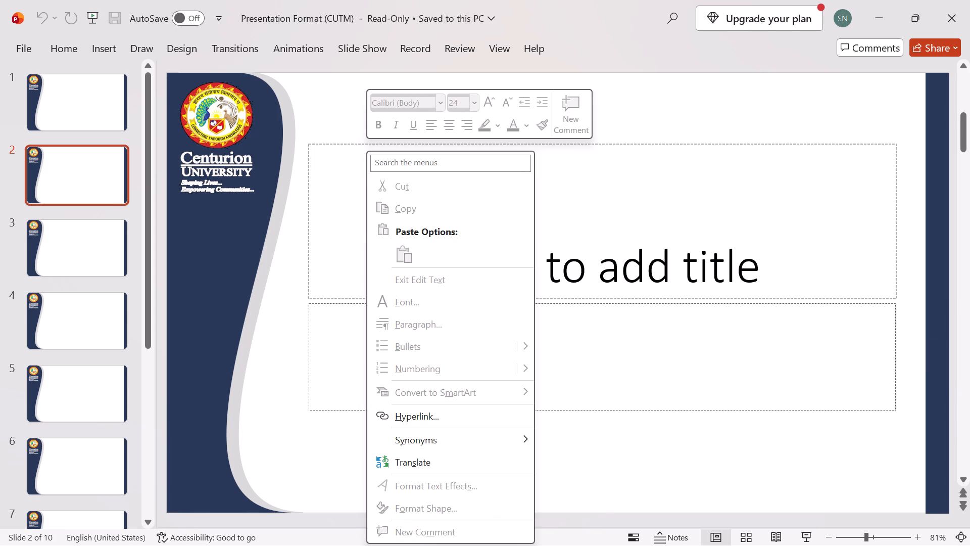
{"action": "right_click", "coordinate": [672, 227]}
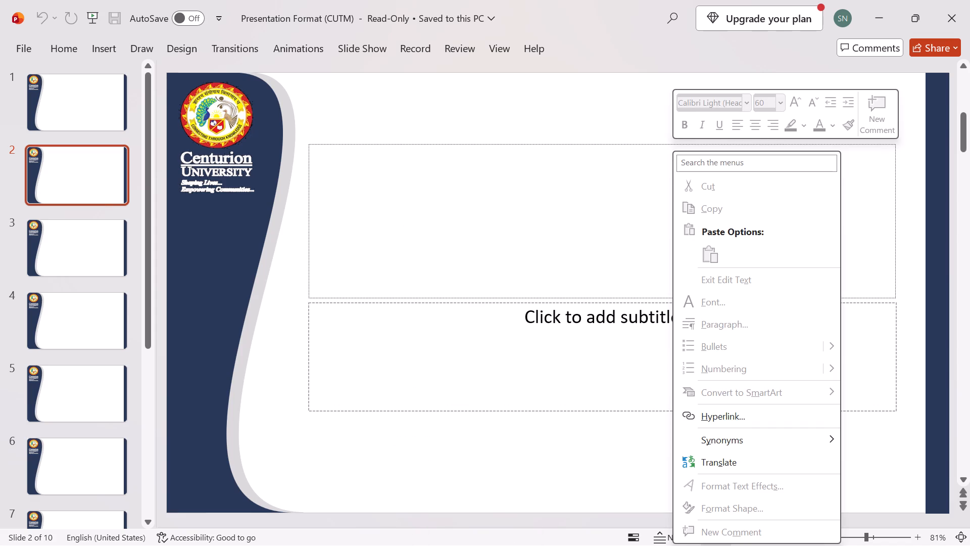
{"action": "left_click", "coordinate": [390, 117]}
{"action": "left_click_drag", "start_coordinate": [328, 186], "coordinate": [743, 377]}
{"action": "right_click", "coordinate": [661, 326]}
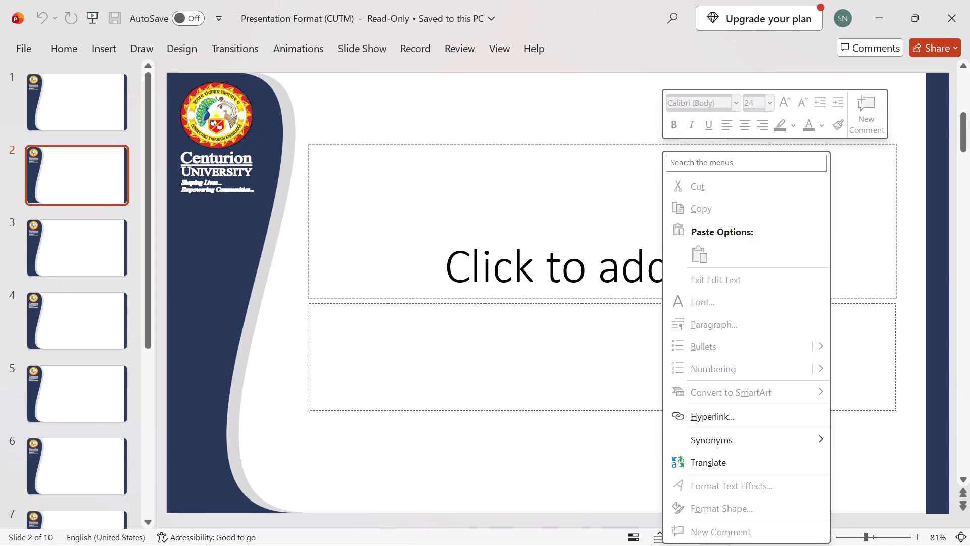
{"action": "left_click", "coordinate": [540, 172]}
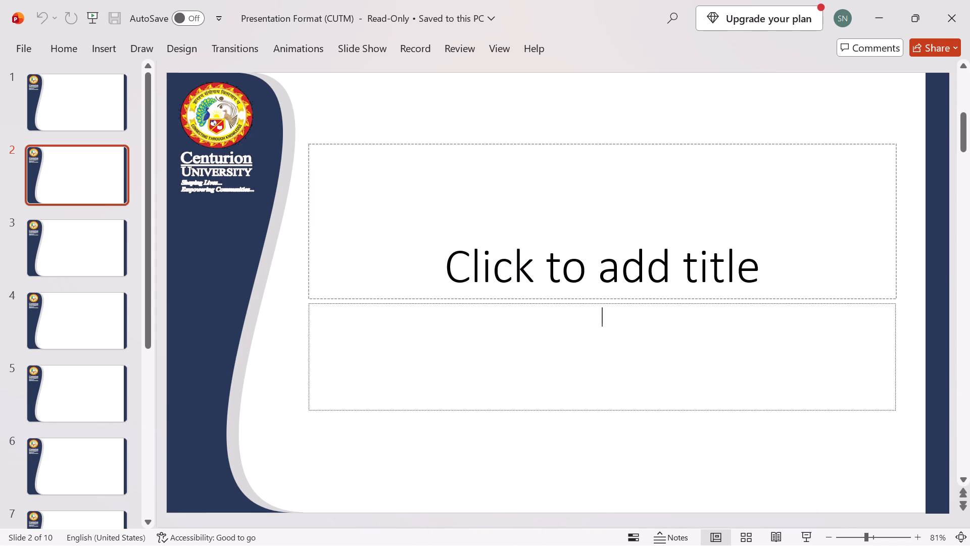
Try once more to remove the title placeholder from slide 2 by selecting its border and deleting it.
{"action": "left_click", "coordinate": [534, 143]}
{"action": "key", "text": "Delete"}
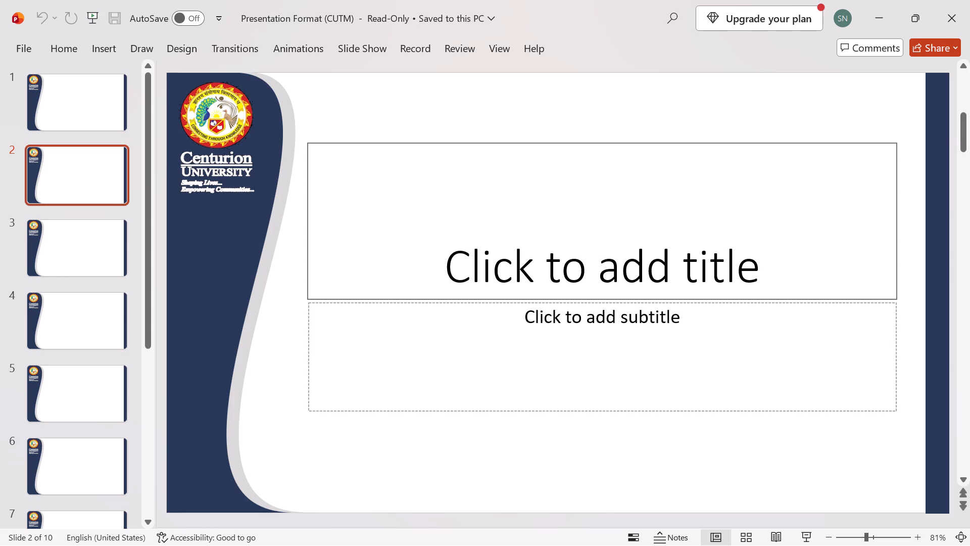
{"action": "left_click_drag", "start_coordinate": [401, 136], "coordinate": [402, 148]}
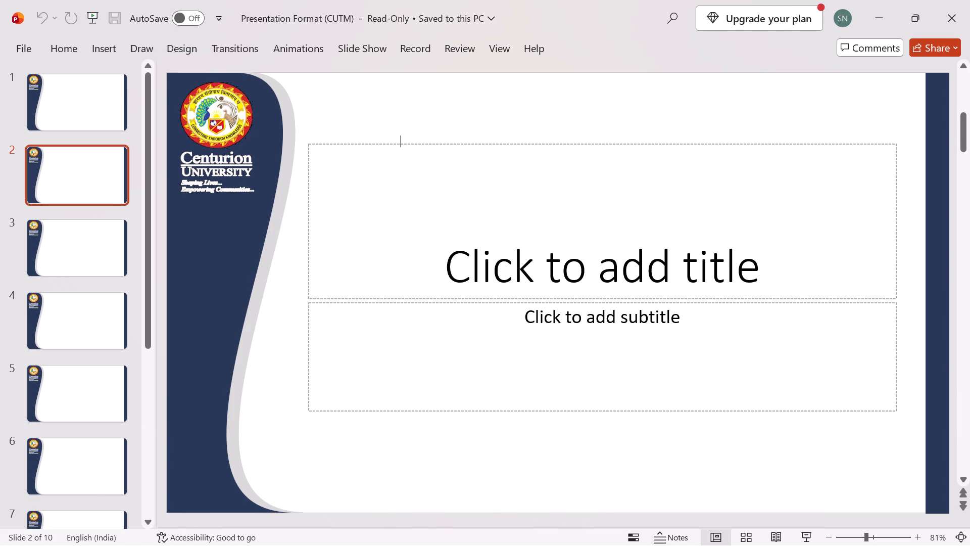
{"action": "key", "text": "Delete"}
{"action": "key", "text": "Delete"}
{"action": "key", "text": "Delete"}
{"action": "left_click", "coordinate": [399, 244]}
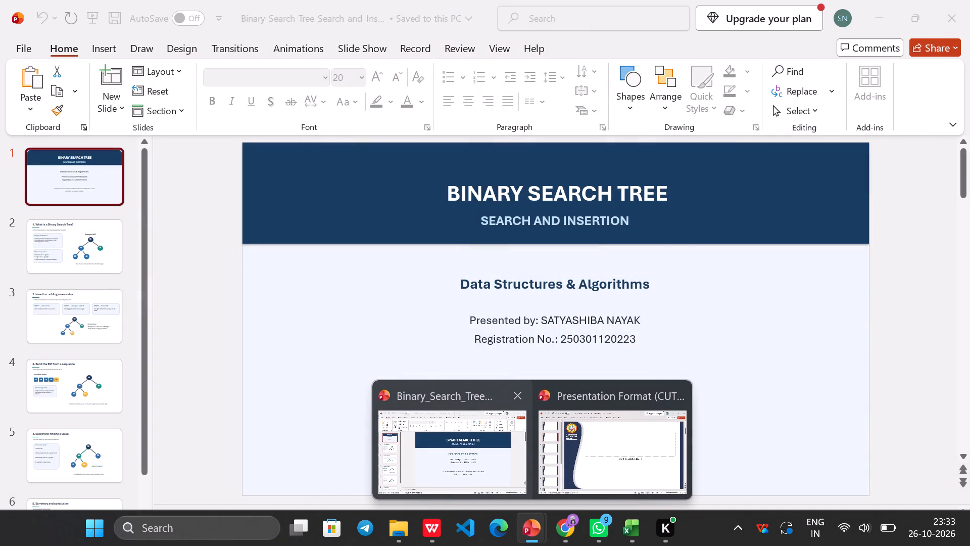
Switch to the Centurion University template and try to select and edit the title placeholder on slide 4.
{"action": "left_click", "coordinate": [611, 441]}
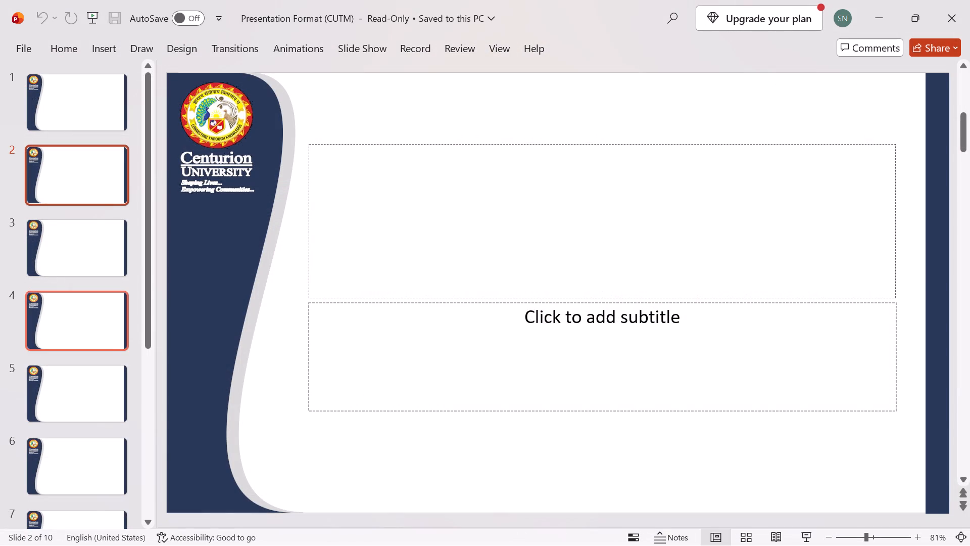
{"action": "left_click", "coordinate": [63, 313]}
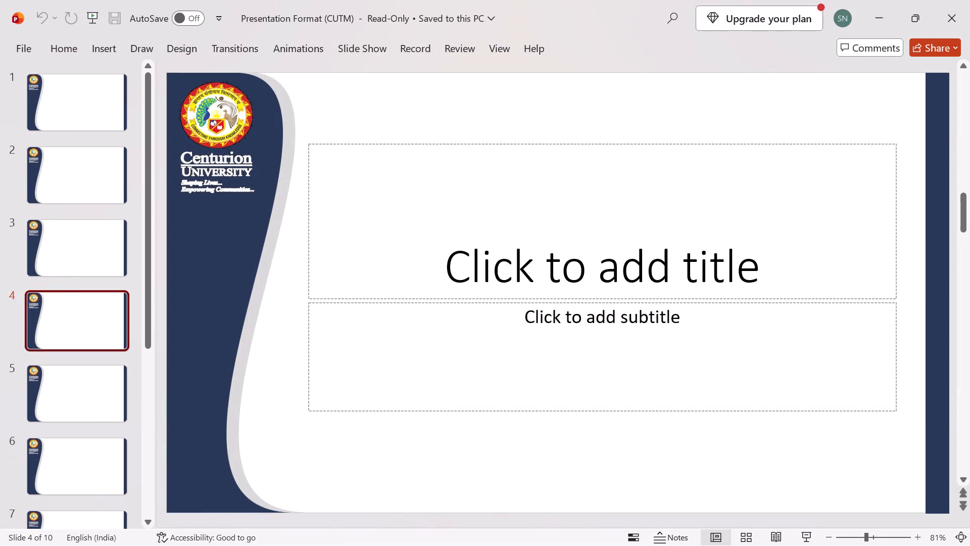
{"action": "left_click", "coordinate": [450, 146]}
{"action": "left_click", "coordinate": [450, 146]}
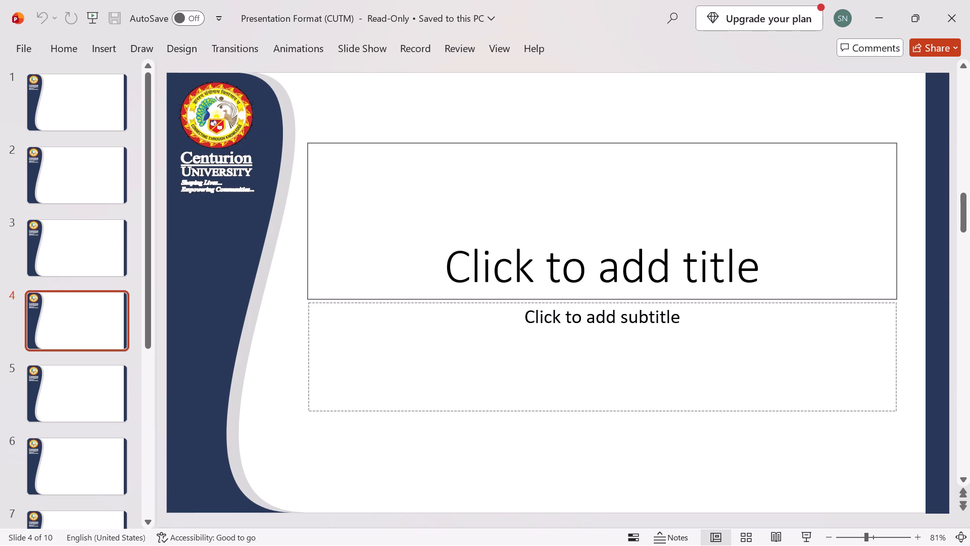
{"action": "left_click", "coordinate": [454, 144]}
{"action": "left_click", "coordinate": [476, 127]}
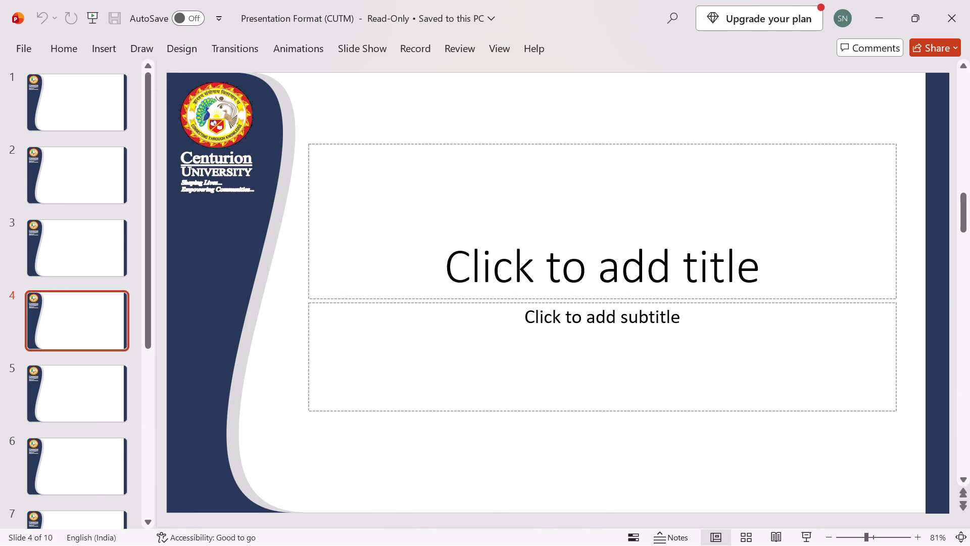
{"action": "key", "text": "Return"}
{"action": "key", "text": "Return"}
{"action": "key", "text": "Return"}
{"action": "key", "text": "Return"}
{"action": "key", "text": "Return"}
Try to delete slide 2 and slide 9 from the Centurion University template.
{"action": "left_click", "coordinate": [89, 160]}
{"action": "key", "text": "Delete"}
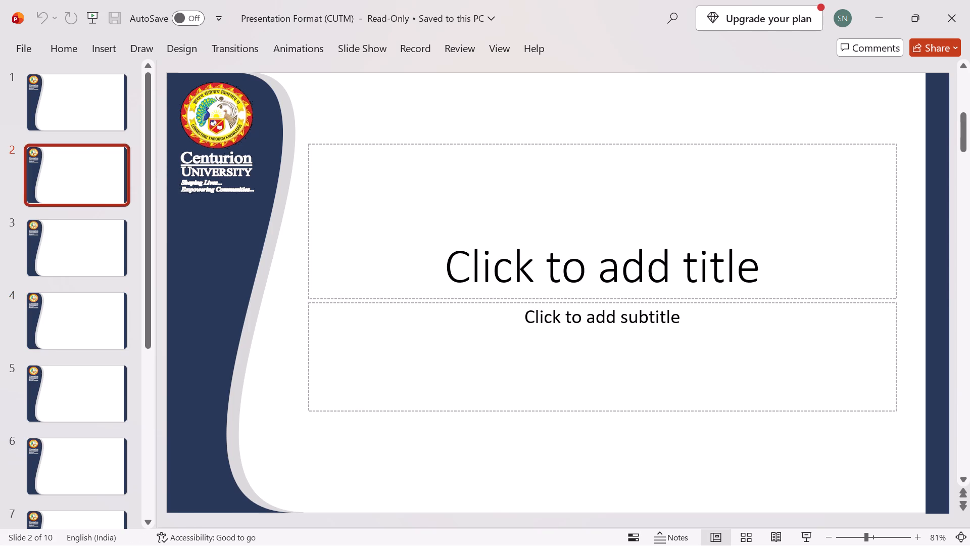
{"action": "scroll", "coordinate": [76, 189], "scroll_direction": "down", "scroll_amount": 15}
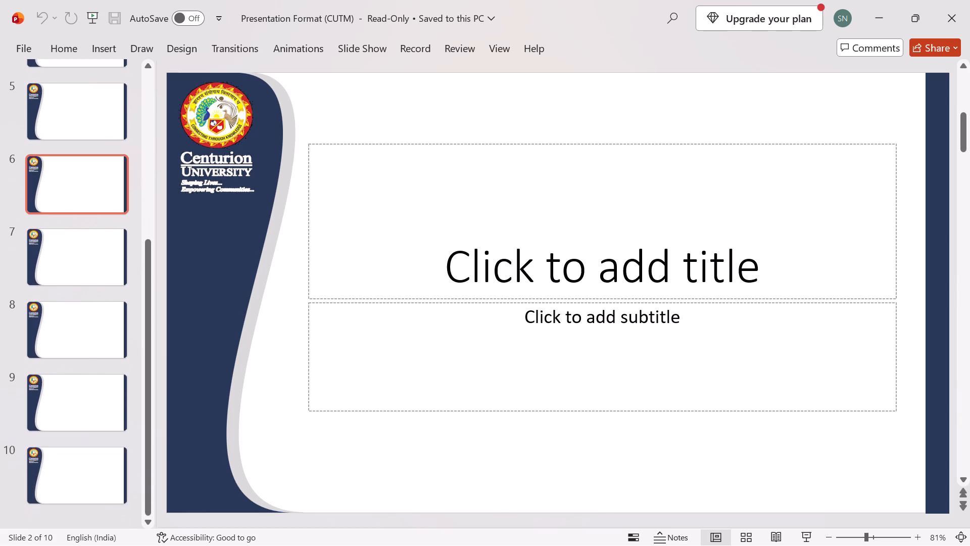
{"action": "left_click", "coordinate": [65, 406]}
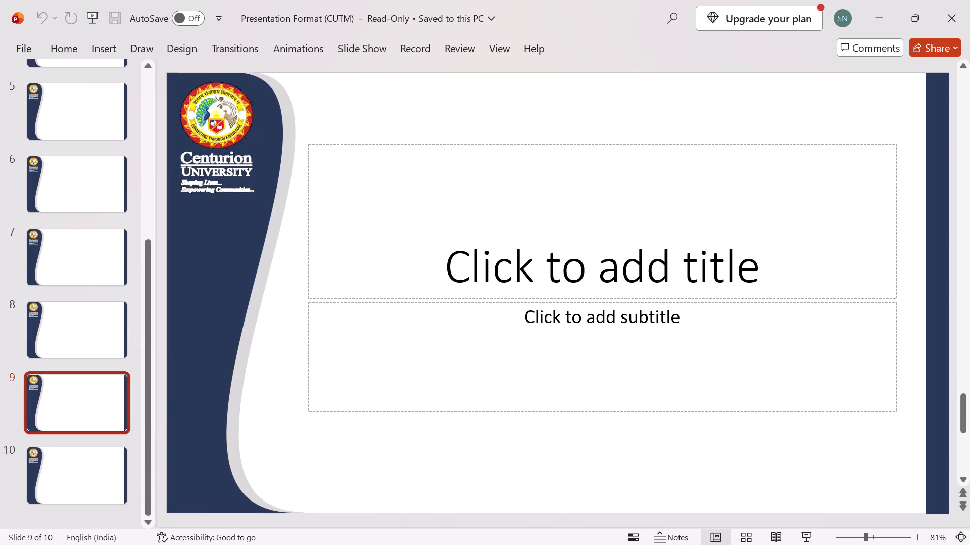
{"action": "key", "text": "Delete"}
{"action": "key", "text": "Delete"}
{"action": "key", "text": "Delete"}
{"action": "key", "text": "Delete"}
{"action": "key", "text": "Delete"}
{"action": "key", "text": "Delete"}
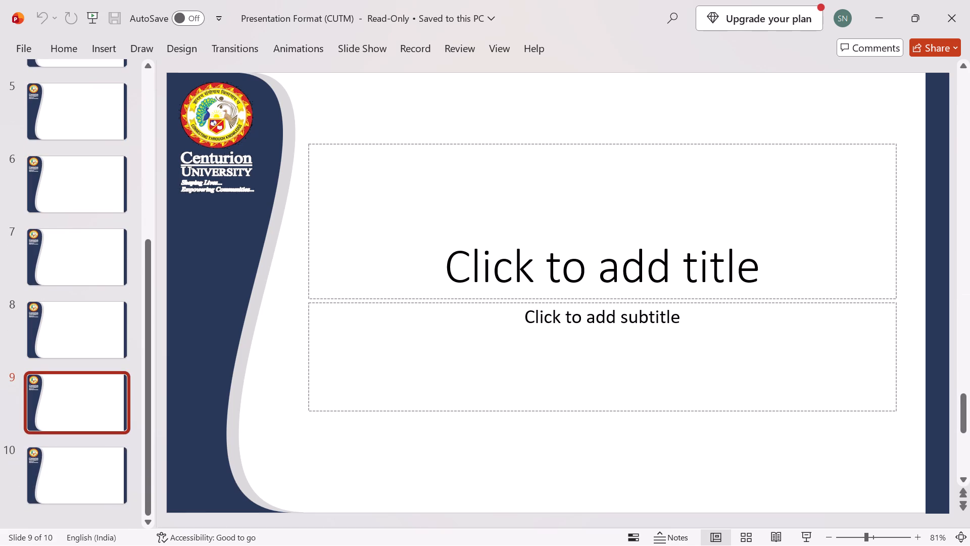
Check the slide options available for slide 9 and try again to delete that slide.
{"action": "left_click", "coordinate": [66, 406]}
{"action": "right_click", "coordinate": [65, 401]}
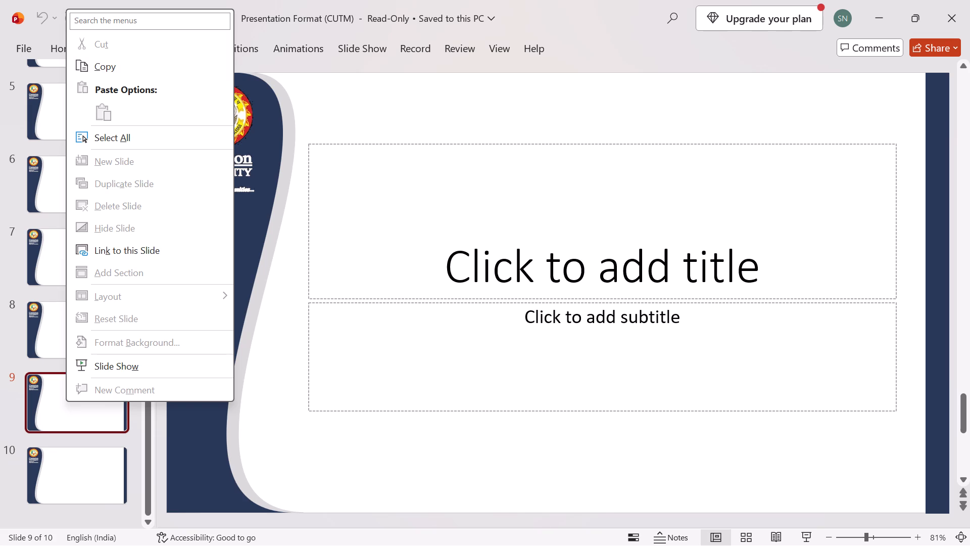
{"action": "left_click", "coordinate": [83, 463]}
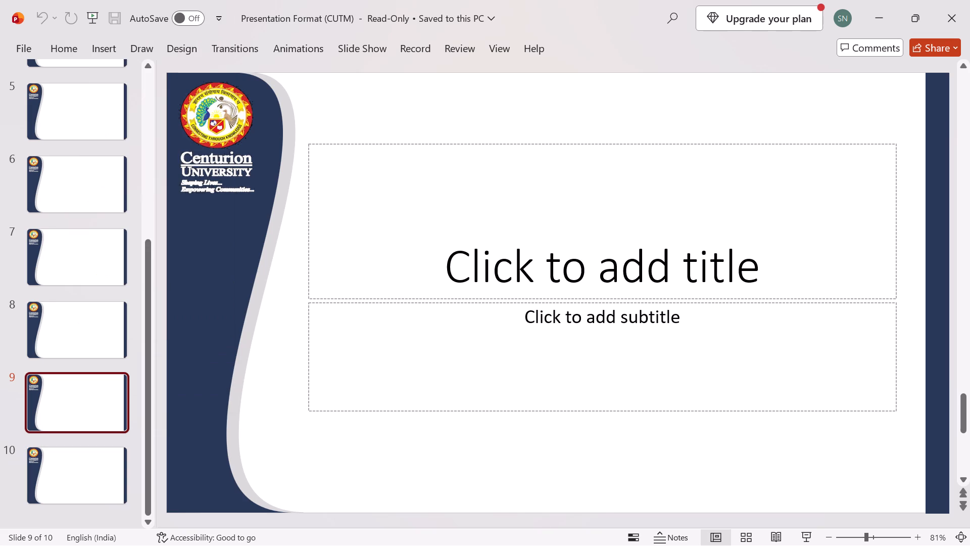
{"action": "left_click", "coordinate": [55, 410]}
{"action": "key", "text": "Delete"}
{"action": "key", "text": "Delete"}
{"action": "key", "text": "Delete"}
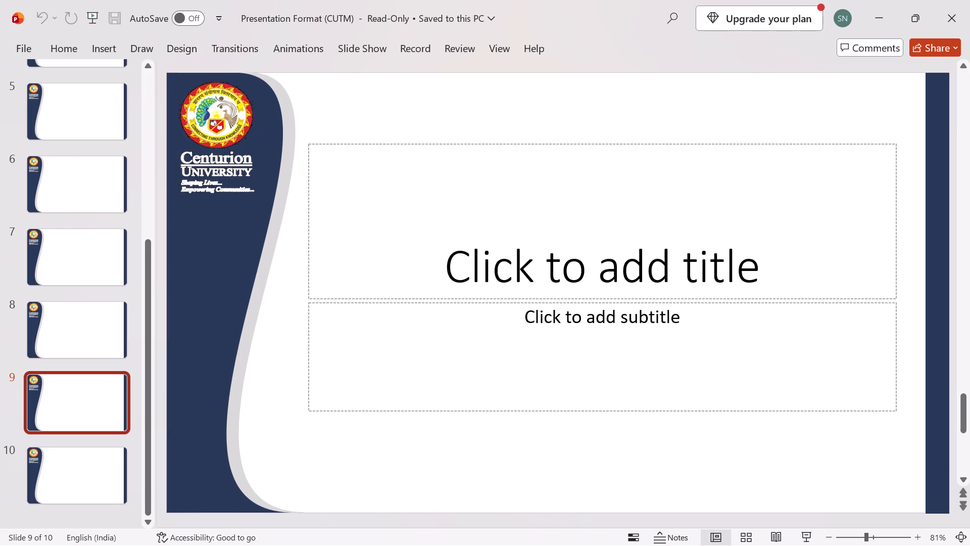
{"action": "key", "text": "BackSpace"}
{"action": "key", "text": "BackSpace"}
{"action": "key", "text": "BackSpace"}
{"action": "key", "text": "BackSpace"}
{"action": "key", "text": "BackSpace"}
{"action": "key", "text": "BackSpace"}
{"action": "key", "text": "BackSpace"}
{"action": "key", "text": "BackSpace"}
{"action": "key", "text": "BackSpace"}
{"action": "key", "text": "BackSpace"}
Close the template and reopen Presentation Format (CUTM) from the Downloads folder in PowerPoint as a read-only copy.
{"action": "left_click", "coordinate": [941, 13]}
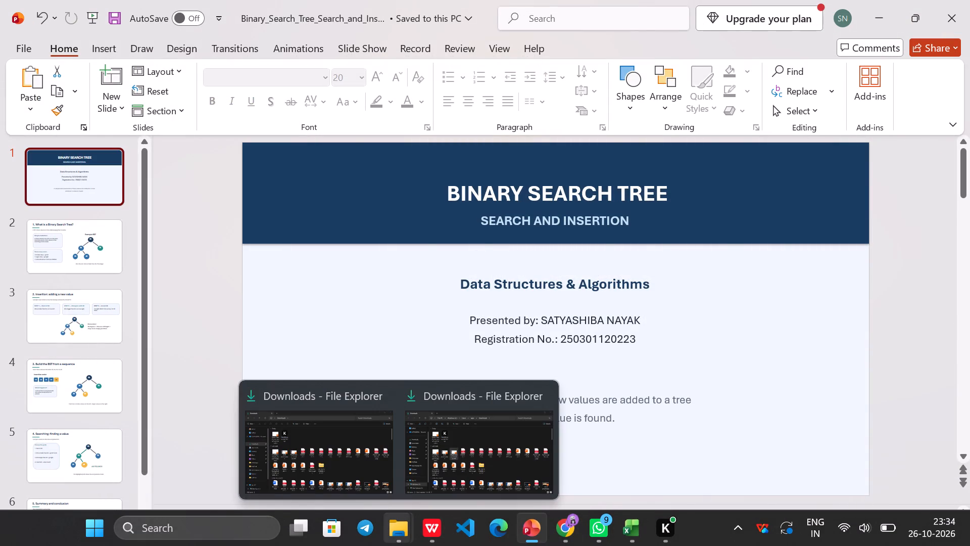
{"action": "left_click", "coordinate": [482, 449]}
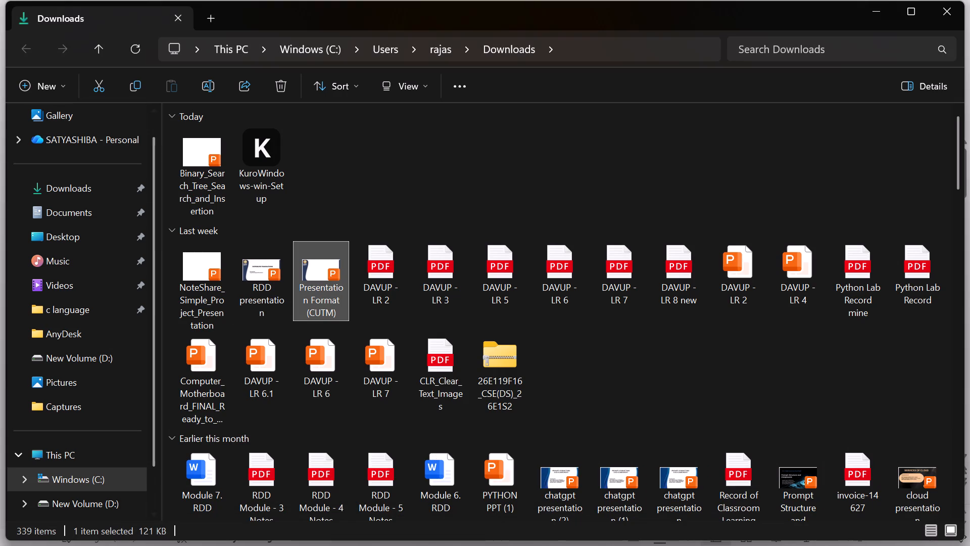
{"action": "left_click", "coordinate": [321, 281]}
{"action": "right_click", "coordinate": [321, 281]}
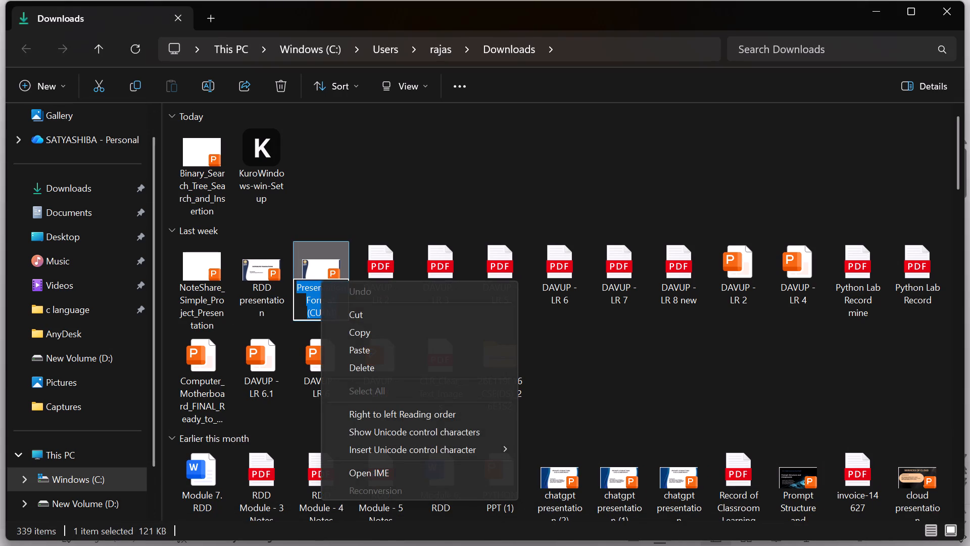
{"action": "left_click", "coordinate": [451, 136]}
{"action": "right_click", "coordinate": [311, 259]}
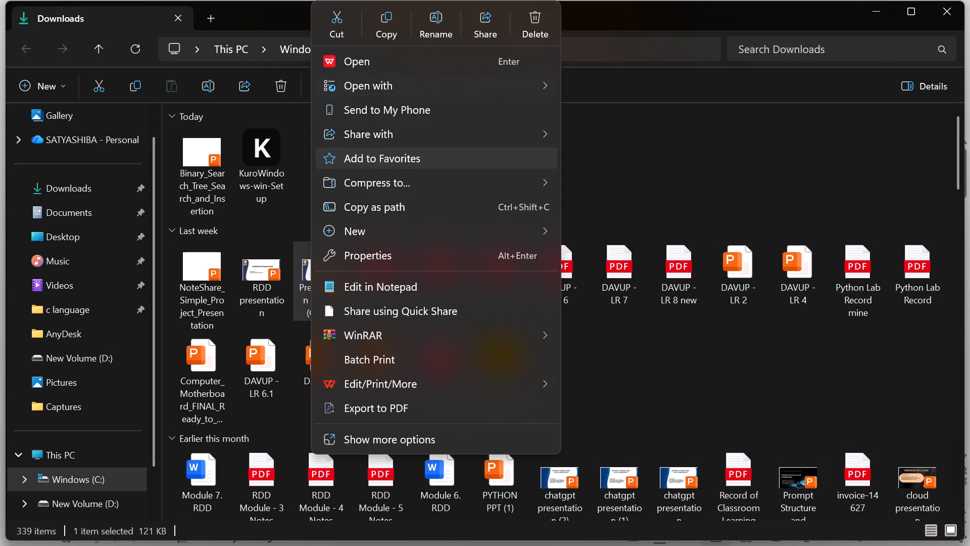
{"action": "left_click", "coordinate": [544, 84]}
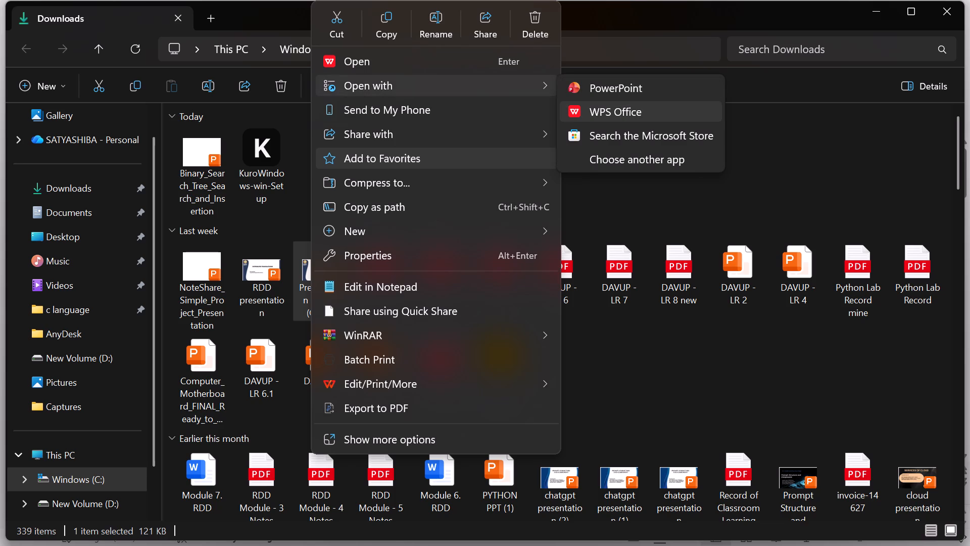
{"action": "left_click", "coordinate": [635, 92]}
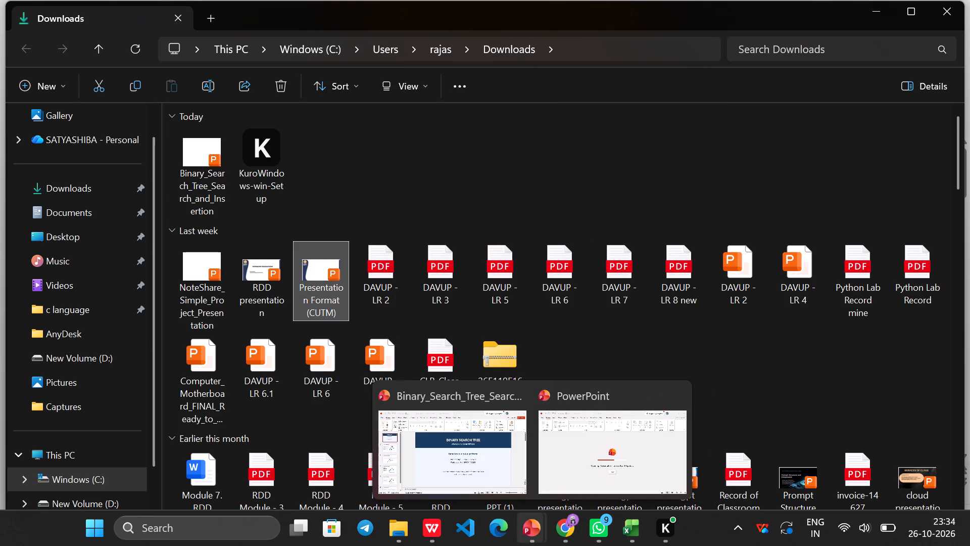
{"action": "left_click", "coordinate": [638, 452]}
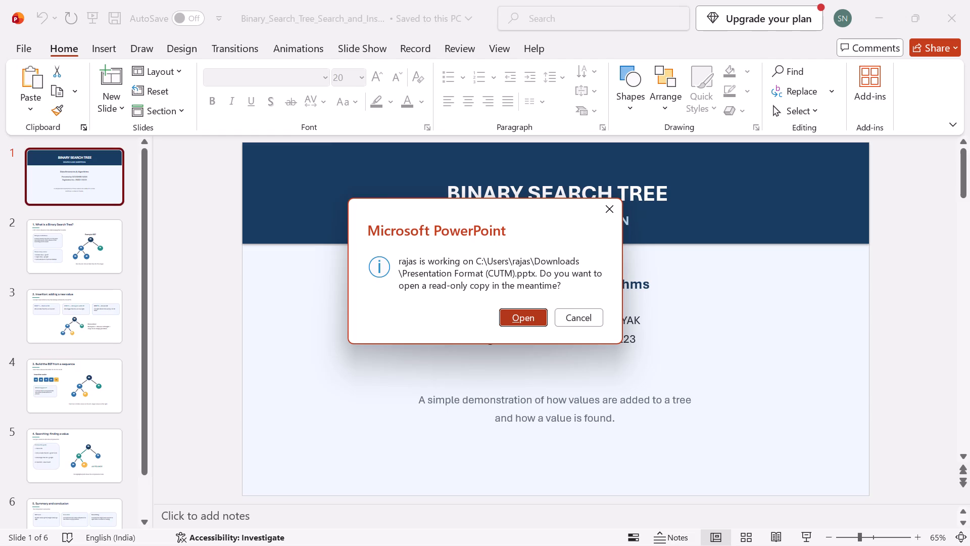
{"action": "left_click", "coordinate": [521, 320]}
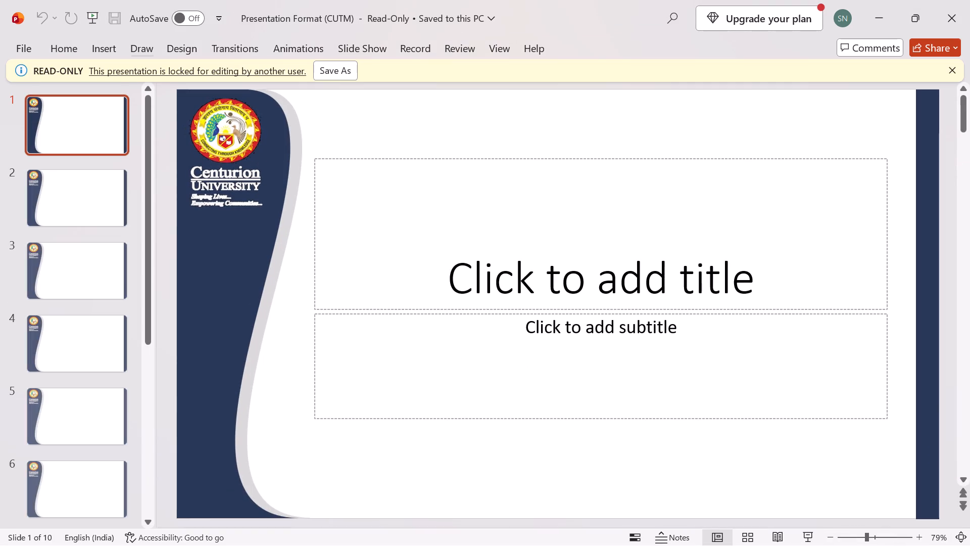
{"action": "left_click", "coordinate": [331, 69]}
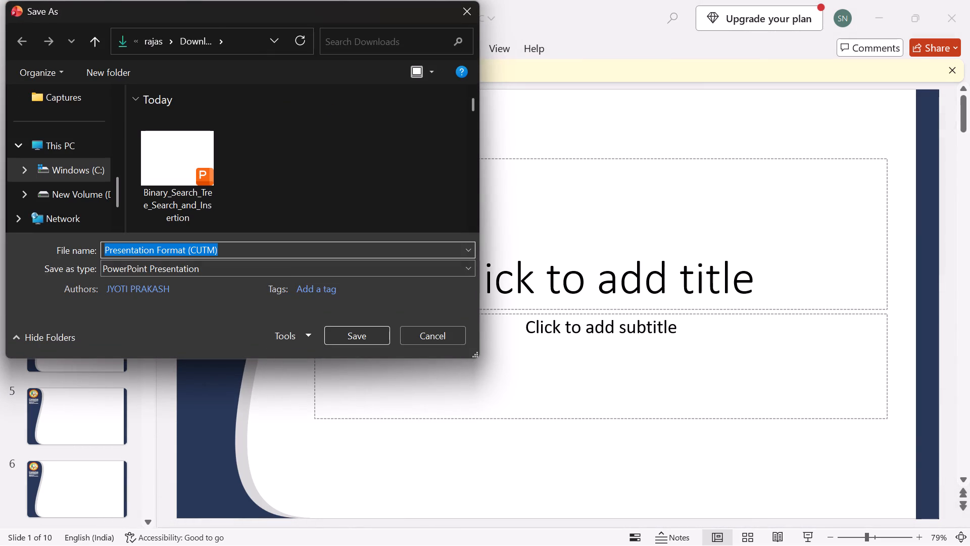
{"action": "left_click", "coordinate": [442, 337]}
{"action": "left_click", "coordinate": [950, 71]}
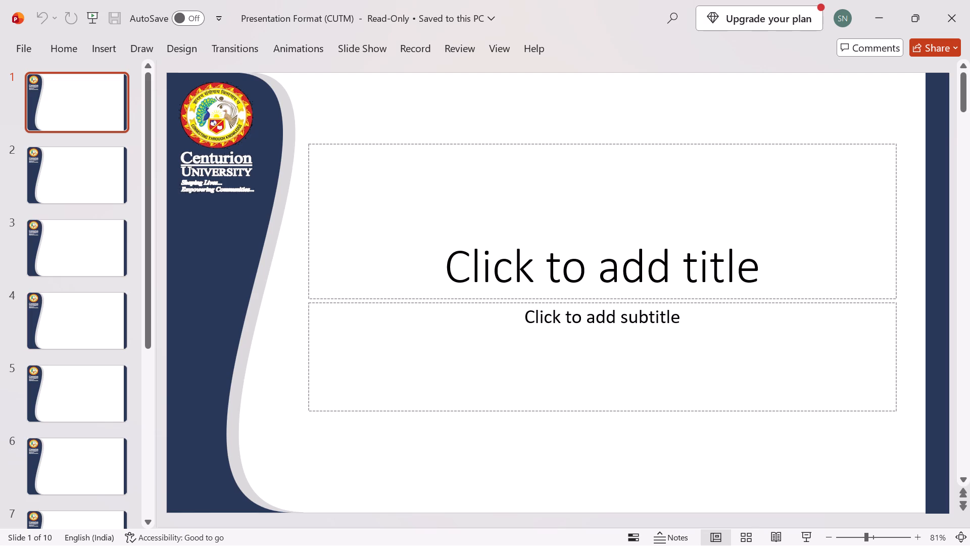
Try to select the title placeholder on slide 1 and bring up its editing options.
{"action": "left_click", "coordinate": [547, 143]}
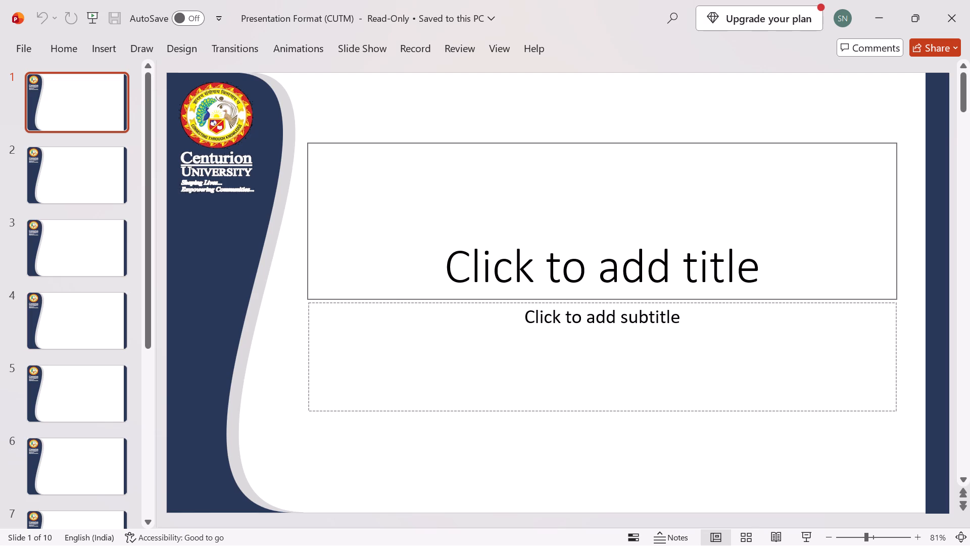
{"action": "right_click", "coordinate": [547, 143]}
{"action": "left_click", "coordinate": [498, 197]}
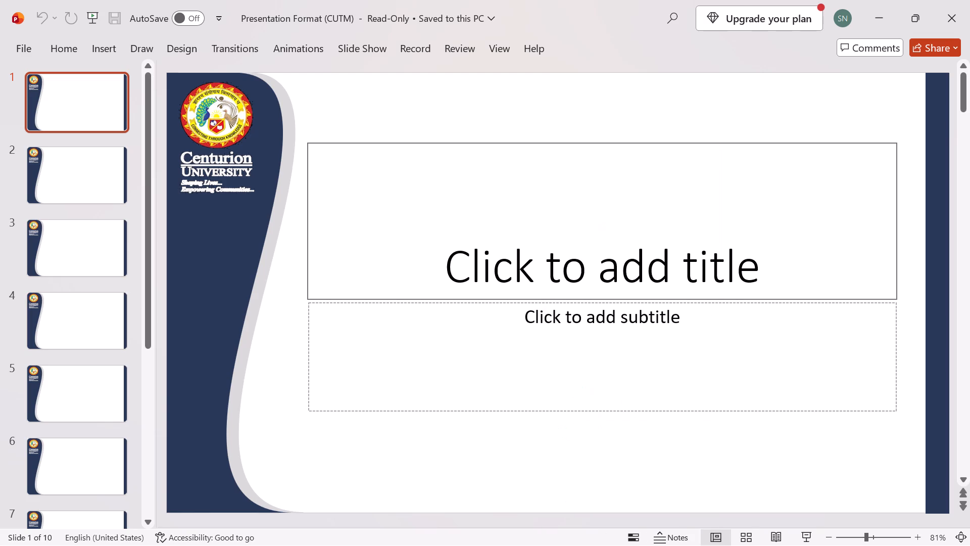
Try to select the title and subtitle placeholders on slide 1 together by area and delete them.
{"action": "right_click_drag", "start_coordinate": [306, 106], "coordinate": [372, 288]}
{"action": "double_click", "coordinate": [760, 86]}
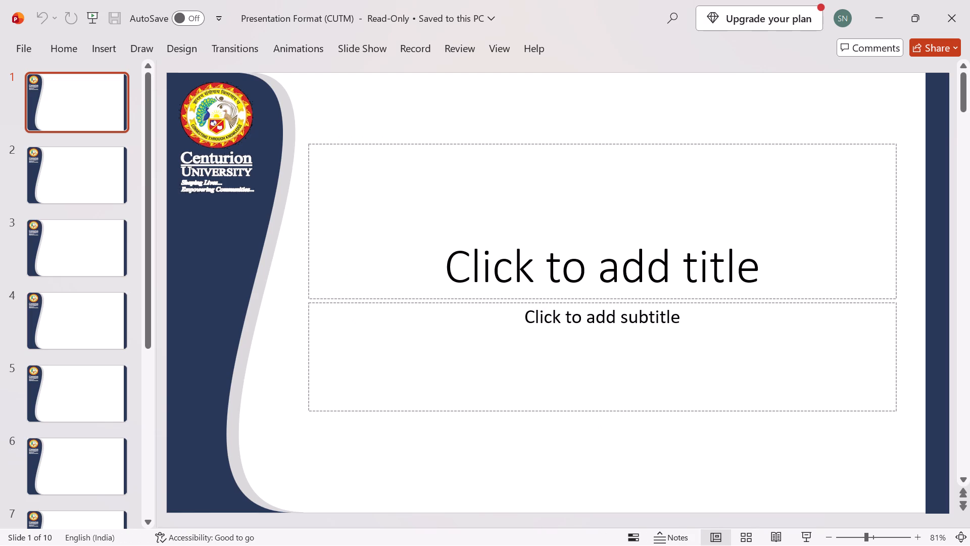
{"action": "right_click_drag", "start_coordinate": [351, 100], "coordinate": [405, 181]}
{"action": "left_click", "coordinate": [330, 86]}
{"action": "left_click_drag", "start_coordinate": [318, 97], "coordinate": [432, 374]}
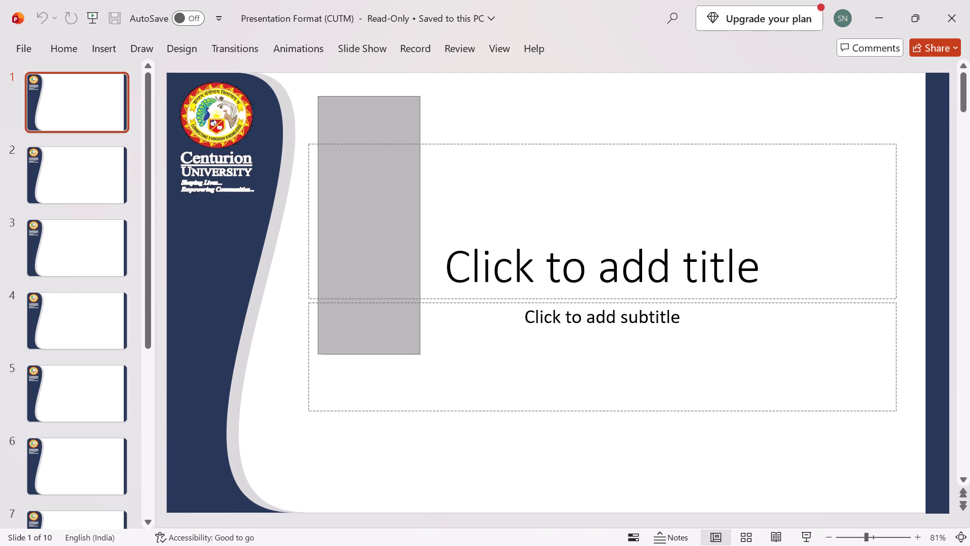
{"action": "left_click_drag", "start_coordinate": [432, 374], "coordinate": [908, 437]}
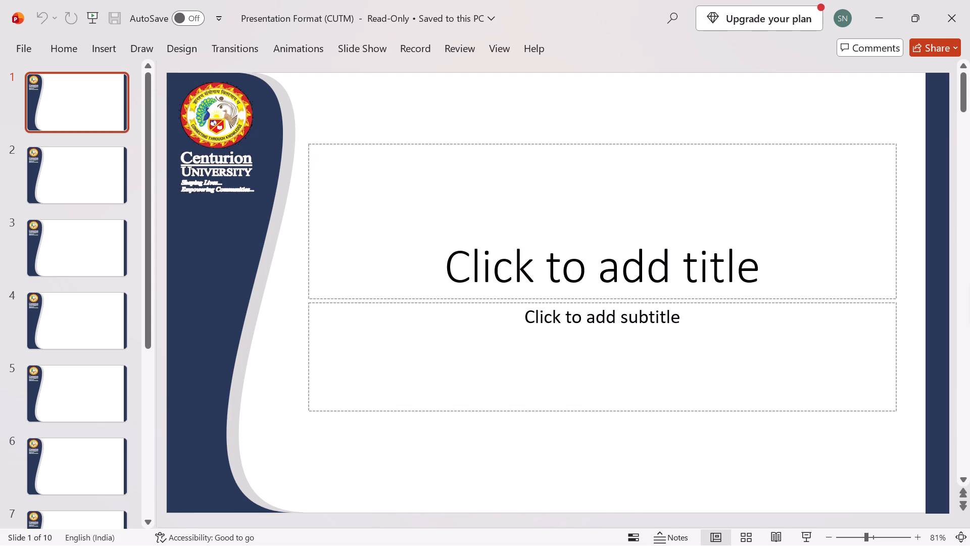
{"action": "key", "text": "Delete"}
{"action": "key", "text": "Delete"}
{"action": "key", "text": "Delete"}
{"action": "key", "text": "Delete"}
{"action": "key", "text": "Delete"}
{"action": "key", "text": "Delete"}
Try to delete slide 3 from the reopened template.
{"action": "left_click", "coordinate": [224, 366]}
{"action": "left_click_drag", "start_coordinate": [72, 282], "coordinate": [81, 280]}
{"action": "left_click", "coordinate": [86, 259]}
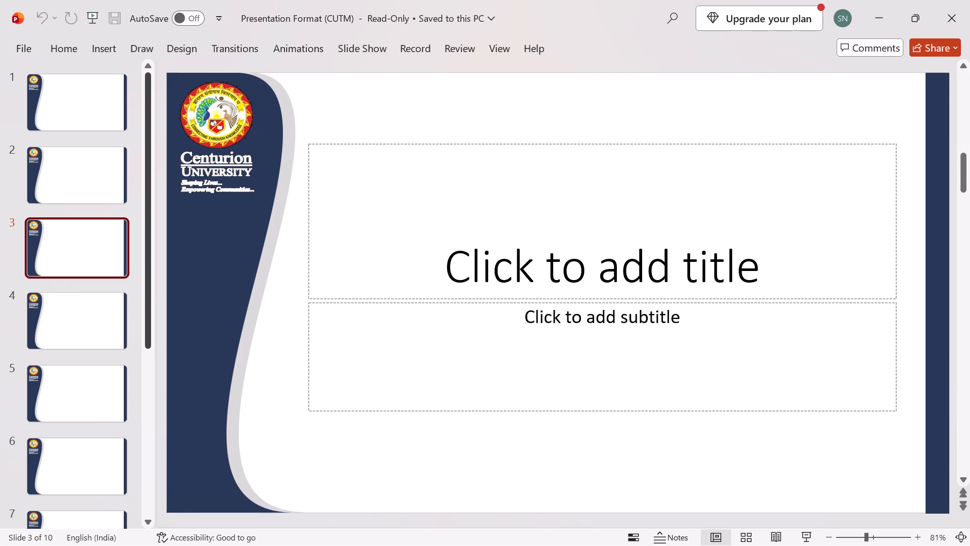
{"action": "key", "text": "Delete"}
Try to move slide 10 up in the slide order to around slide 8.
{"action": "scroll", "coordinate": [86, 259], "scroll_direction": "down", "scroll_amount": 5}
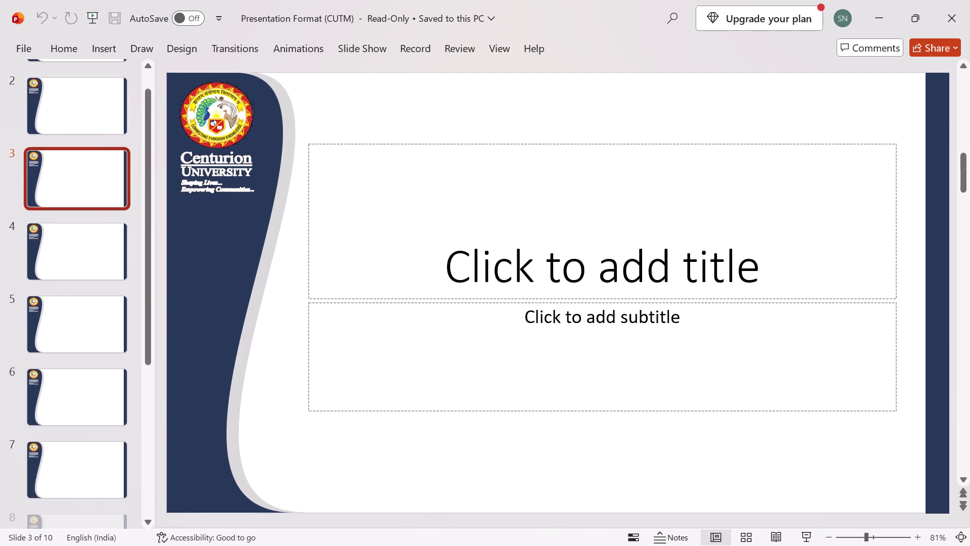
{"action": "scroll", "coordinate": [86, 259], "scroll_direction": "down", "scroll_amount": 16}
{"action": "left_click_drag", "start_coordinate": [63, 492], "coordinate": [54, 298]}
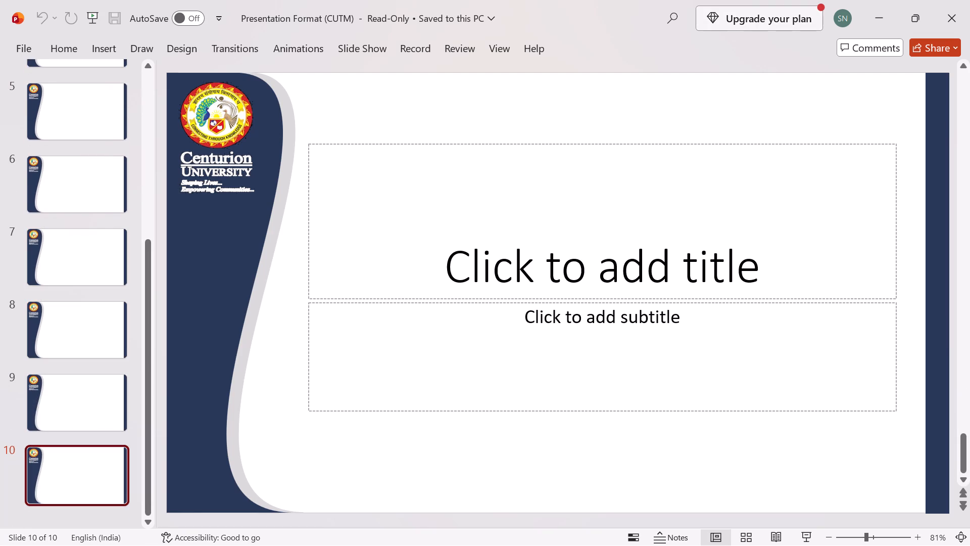
Close the Centurion University template and the Binary_Search_Tree_Search_and_Insertion presentation without saving changes.
{"action": "left_click", "coordinate": [950, 16]}
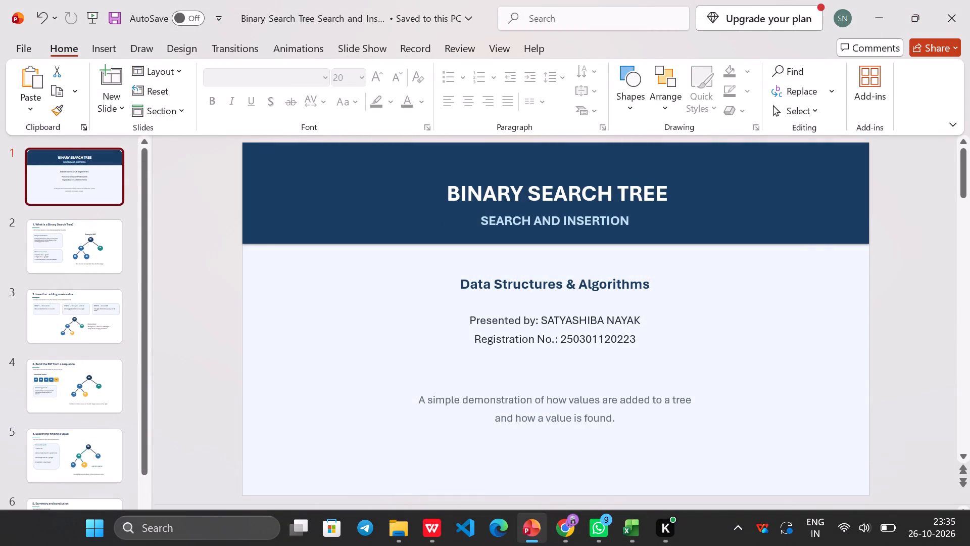
{"action": "left_click", "coordinate": [596, 391]}
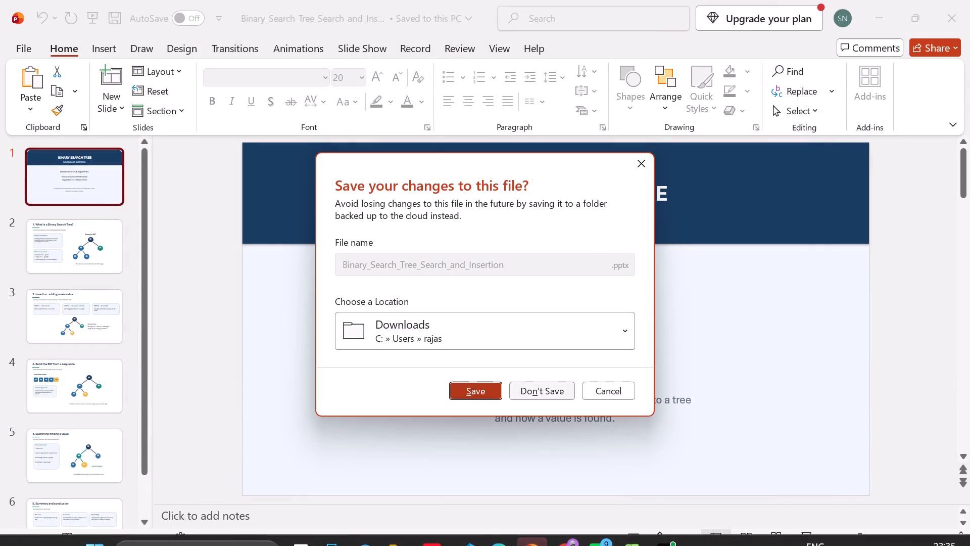
{"action": "left_click", "coordinate": [545, 391]}
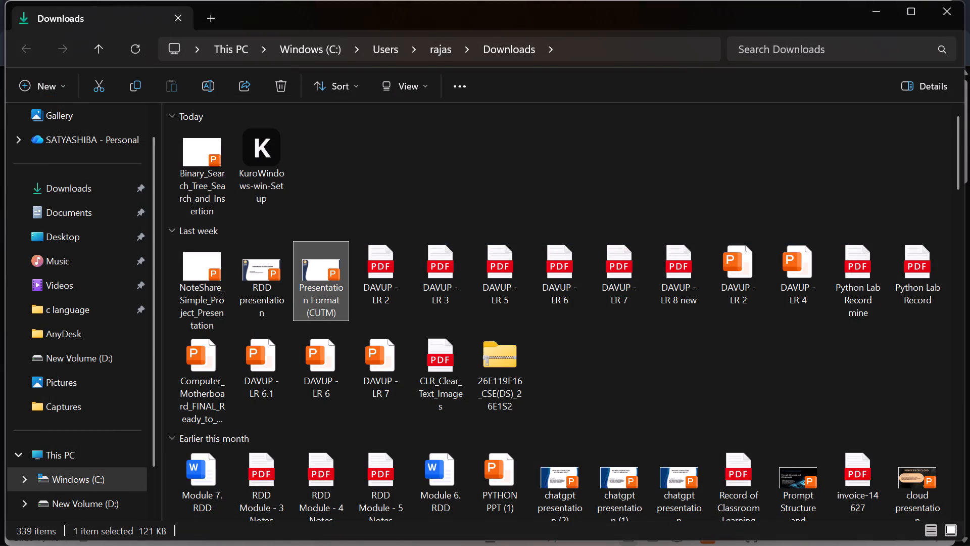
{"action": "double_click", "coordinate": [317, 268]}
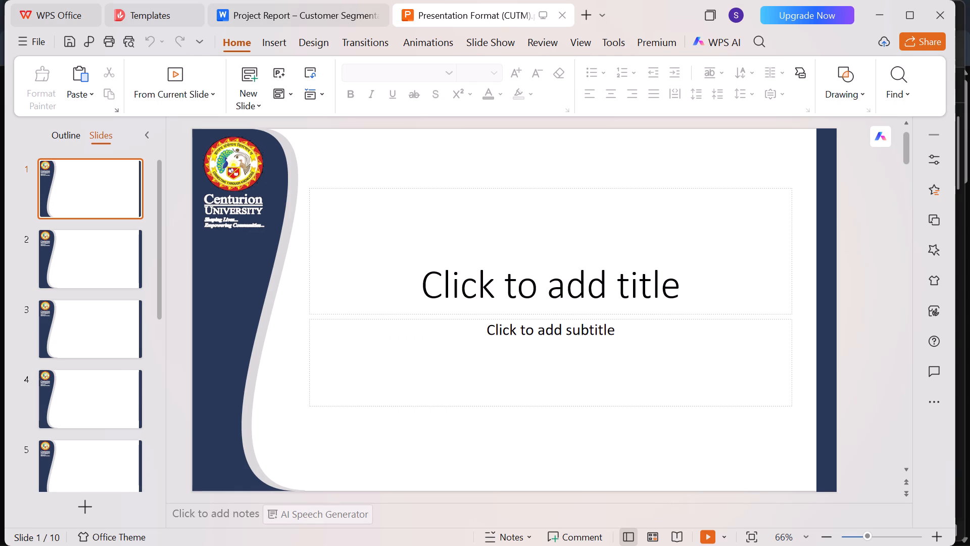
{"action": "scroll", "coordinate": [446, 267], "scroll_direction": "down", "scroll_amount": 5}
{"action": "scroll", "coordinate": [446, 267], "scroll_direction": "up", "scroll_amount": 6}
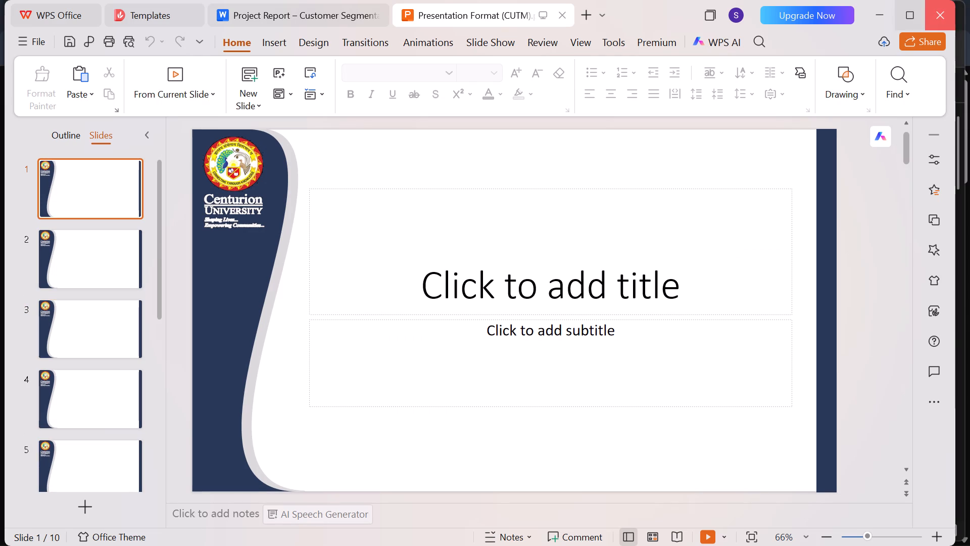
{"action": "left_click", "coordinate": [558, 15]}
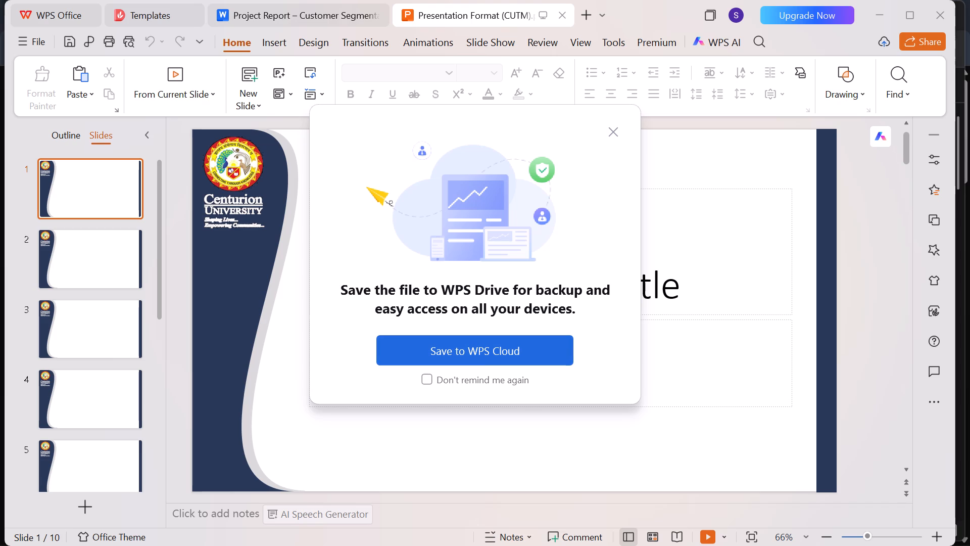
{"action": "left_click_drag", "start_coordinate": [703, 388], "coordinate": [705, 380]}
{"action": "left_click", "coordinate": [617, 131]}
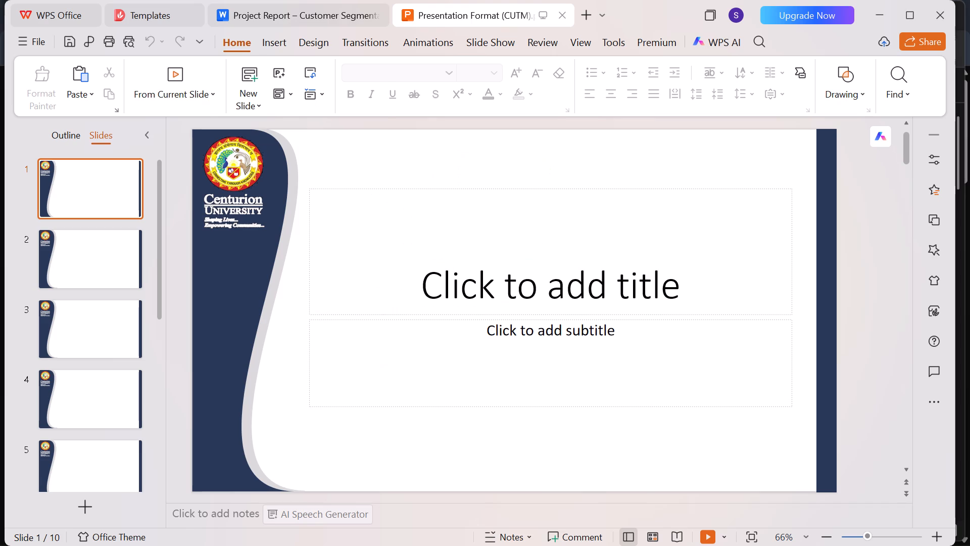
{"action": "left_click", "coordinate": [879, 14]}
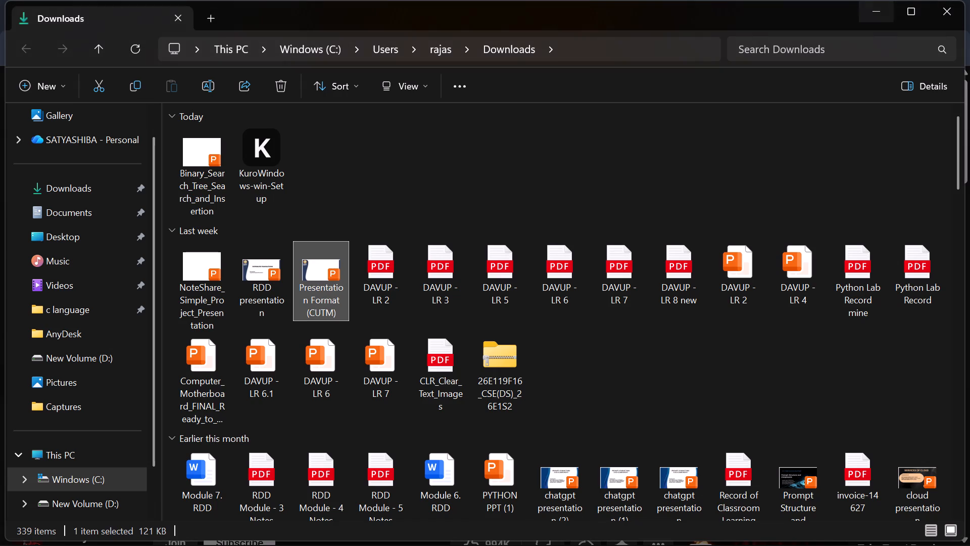
Open the Presentation Format (CUTM) file from the Downloads folder with PowerPoint.
{"action": "right_click", "coordinate": [309, 289]}
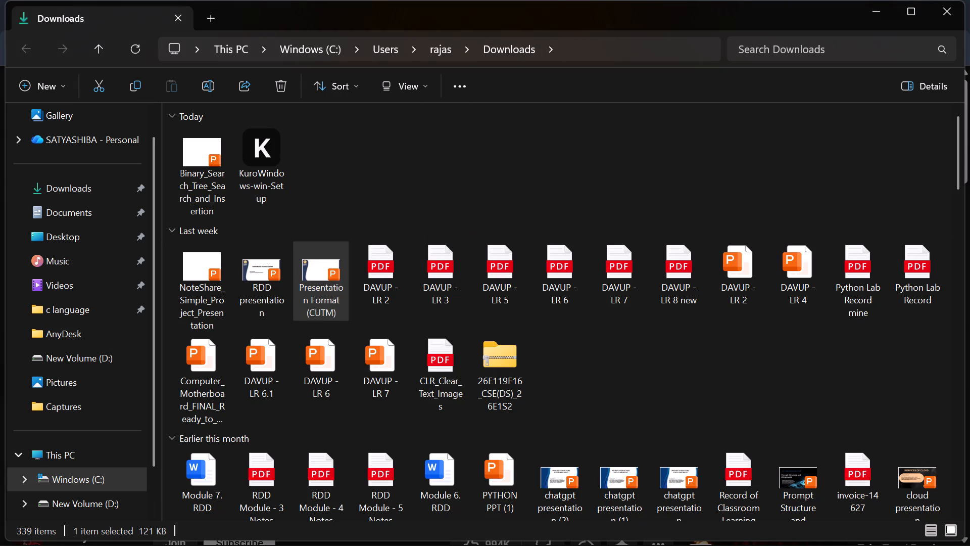
{"action": "left_click", "coordinate": [389, 81]}
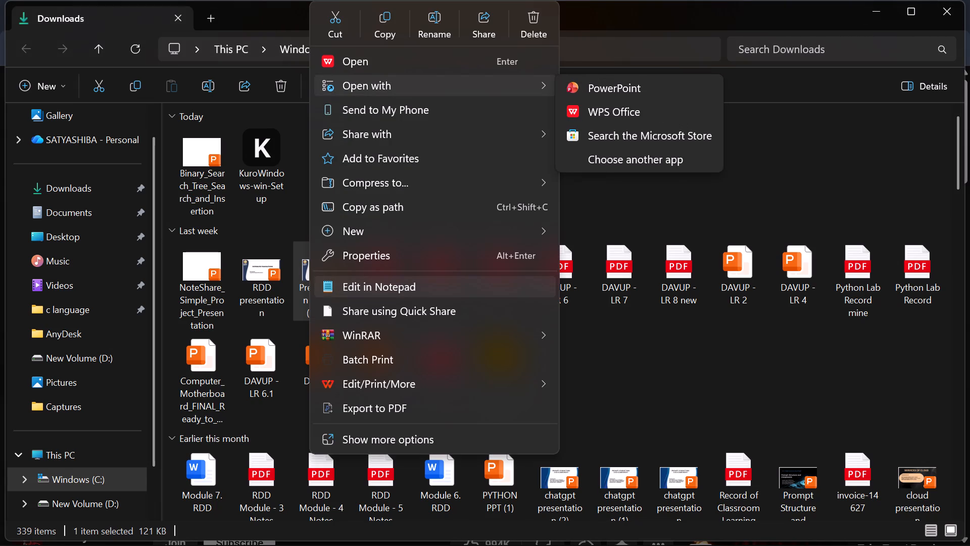
{"action": "left_click", "coordinate": [603, 87]}
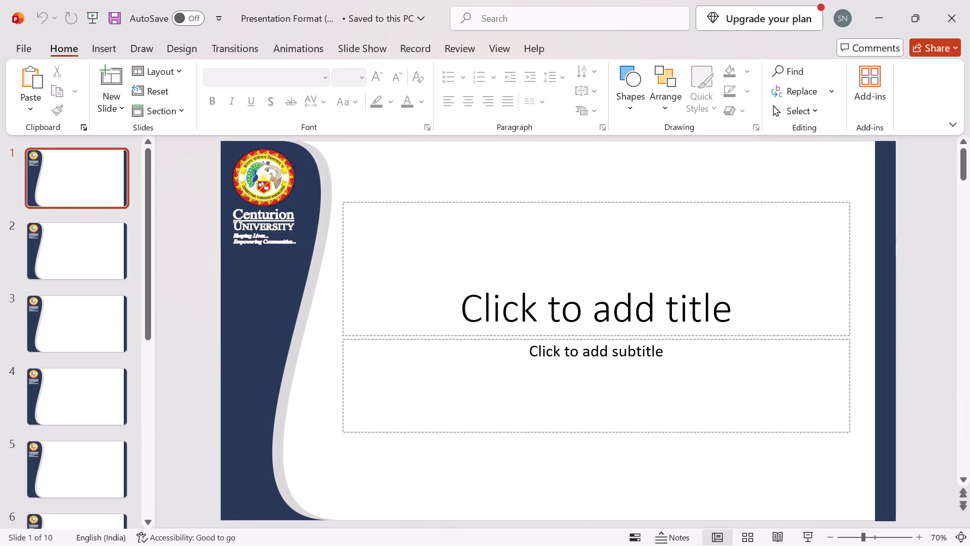
Delete the title placeholder and the subtitle placeholder from slide 1 of the template.
{"action": "left_click", "coordinate": [486, 202]}
{"action": "key", "text": "Delete"}
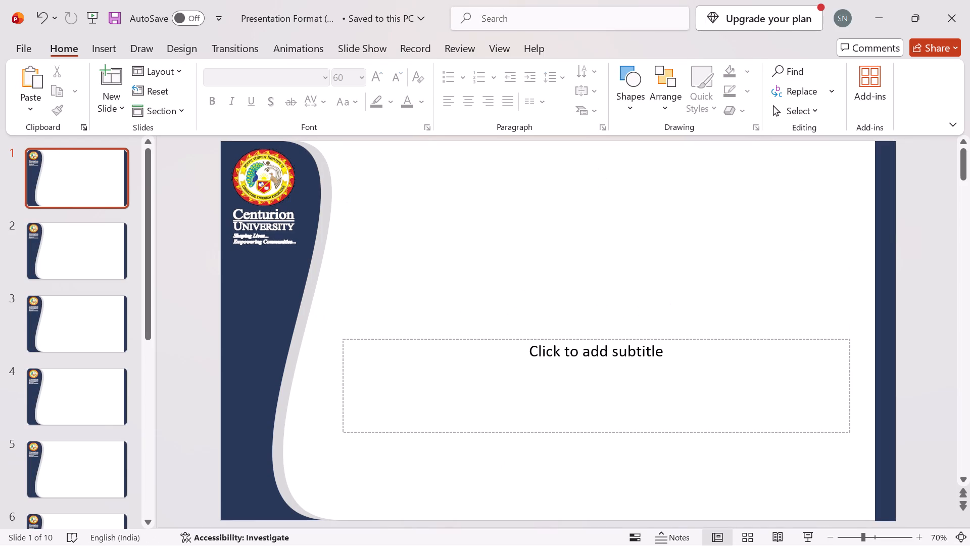
{"action": "left_click", "coordinate": [464, 338]}
{"action": "key", "text": "Delete"}
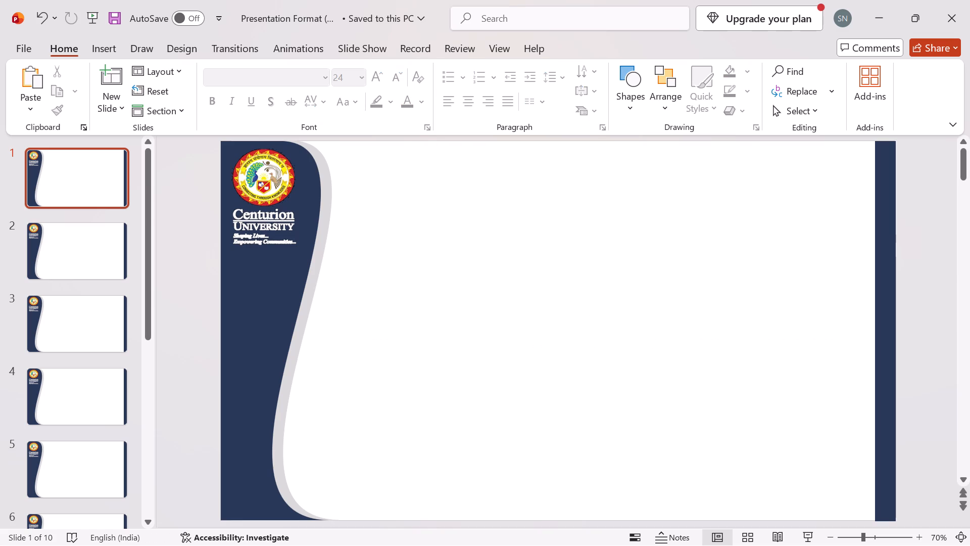
Move slide 2 ahead of the cleared slide 1 in the slide order.
{"action": "left_click_drag", "start_coordinate": [53, 253], "coordinate": [68, 209]}
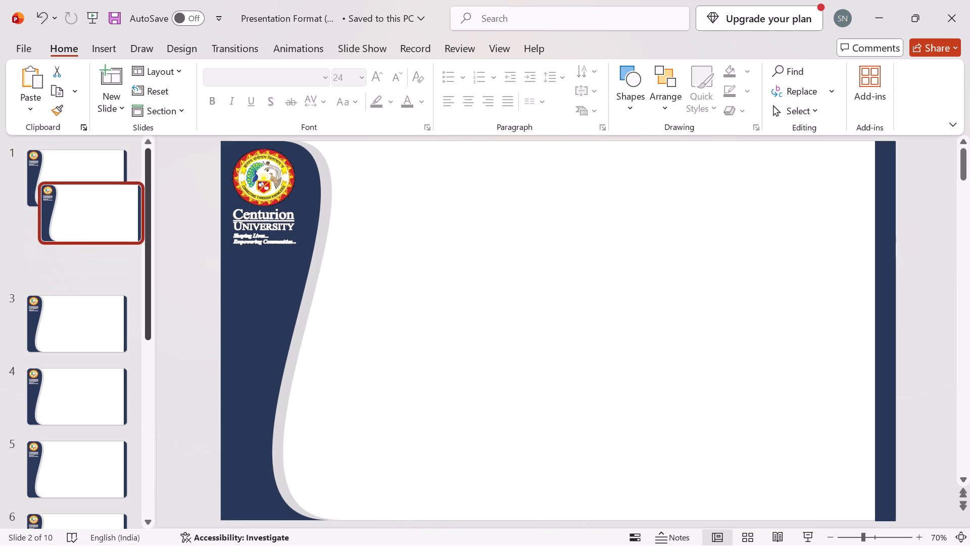
{"action": "left_click_drag", "start_coordinate": [68, 209], "coordinate": [56, 177]}
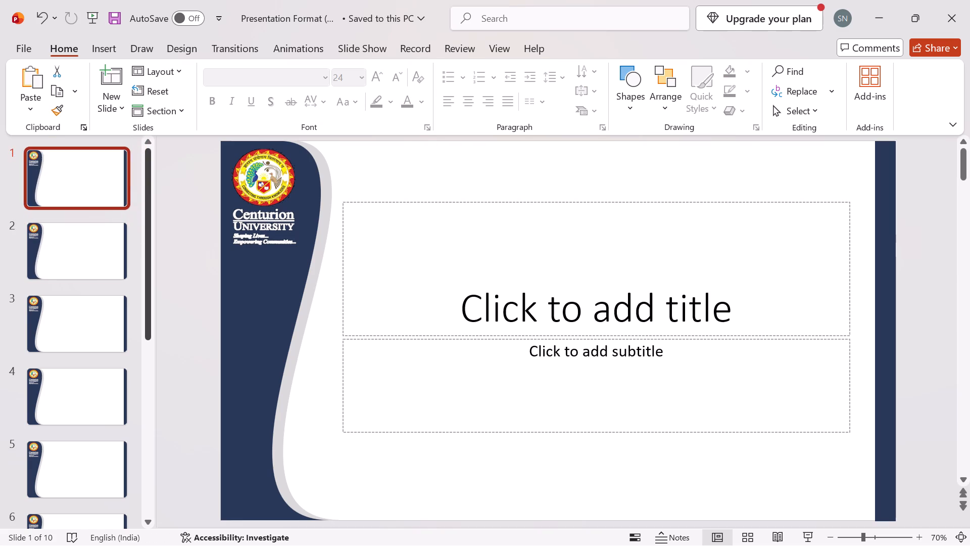
Delete slides 3 to 10, working back from the last one, so only the first two slides are kept.
{"action": "scroll", "coordinate": [73, 275], "scroll_direction": "down", "scroll_amount": 12}
{"action": "scroll", "coordinate": [59, 337], "scroll_direction": "down", "scroll_amount": 6}
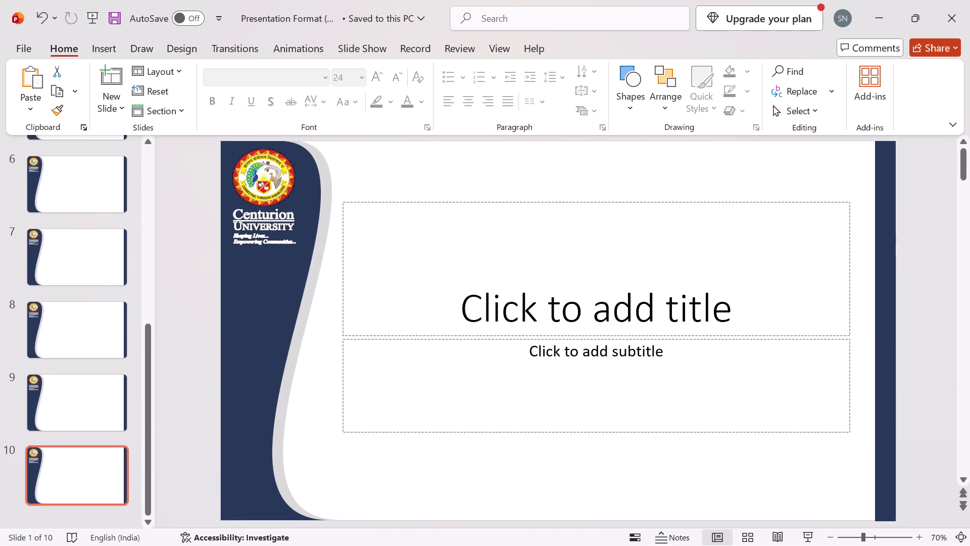
{"action": "left_click", "coordinate": [68, 469]}
{"action": "key", "text": "Delete"}
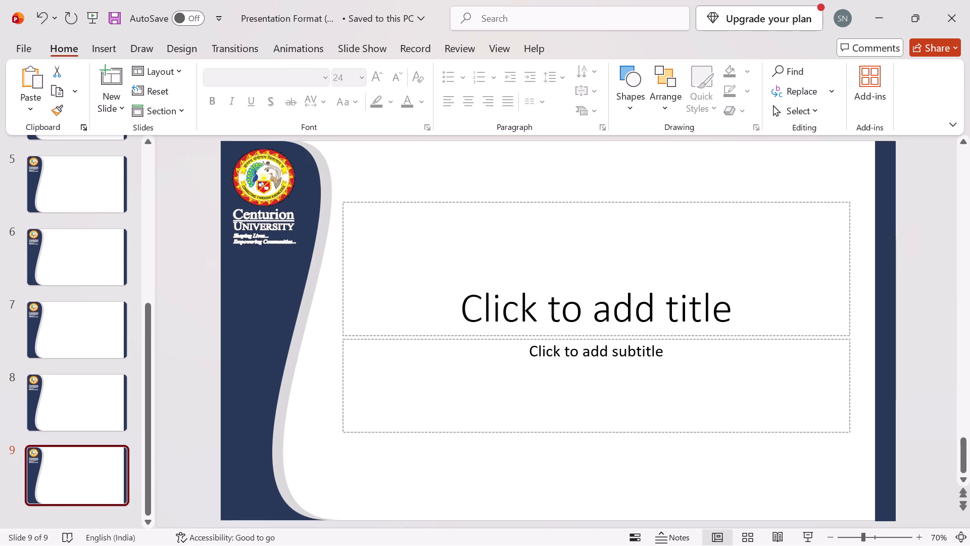
{"action": "key", "text": "Delete"}
{"action": "key", "text": "Delete"}
{"action": "key", "text": "Delete"}
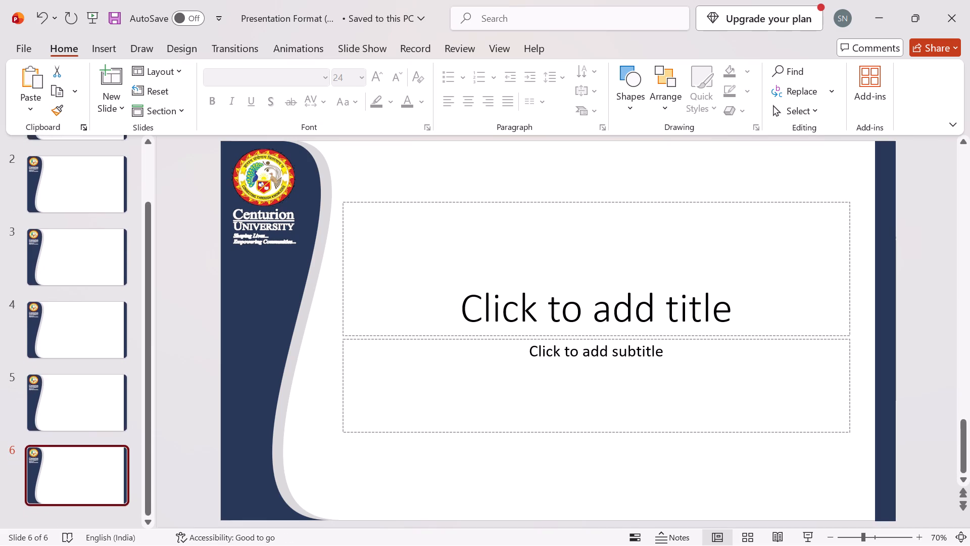
{"action": "key", "text": "Delete"}
{"action": "key", "text": "Delete"}
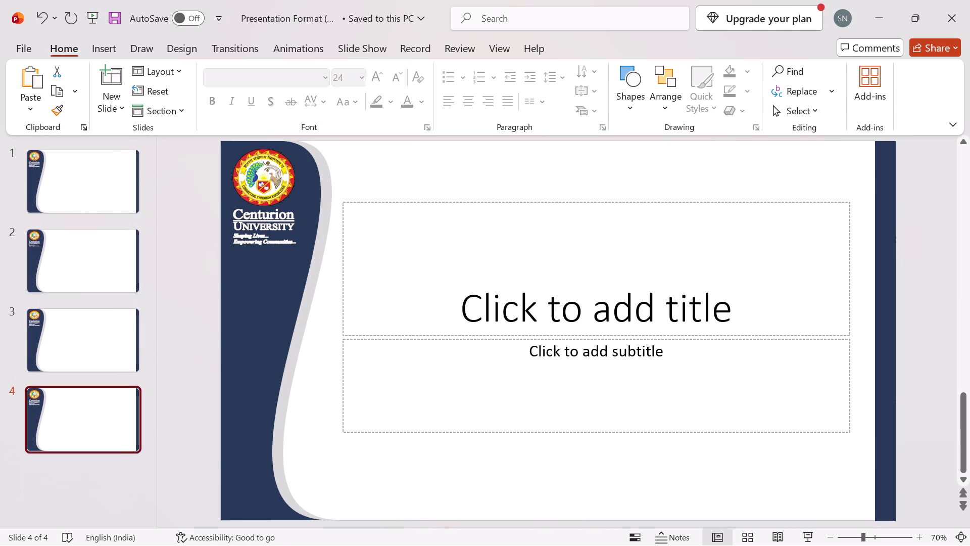
{"action": "left_click", "coordinate": [91, 401]}
{"action": "key", "text": "Delete"}
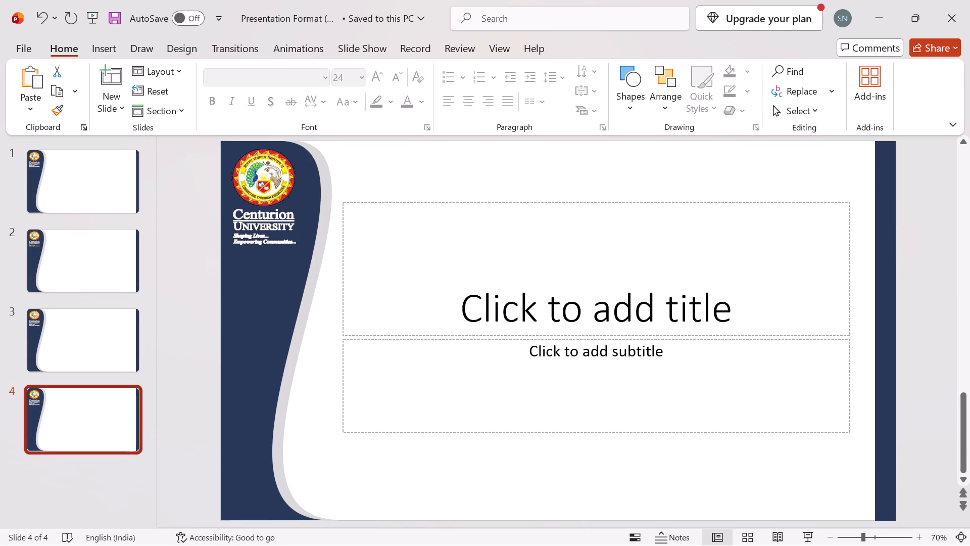
{"action": "key", "text": "Delete"}
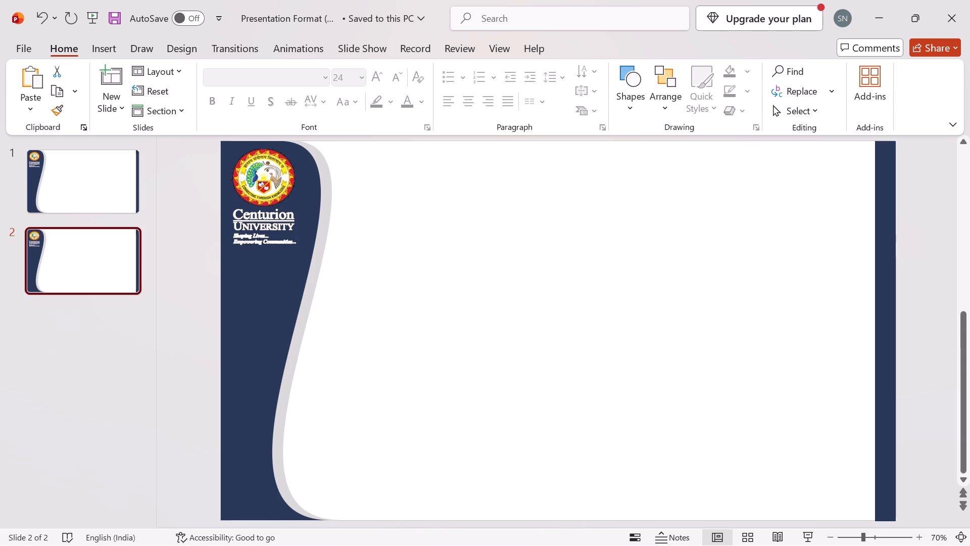
Duplicate the cleared slide 2 four times to bring the template to six slides.
{"action": "left_click", "coordinate": [103, 103]}
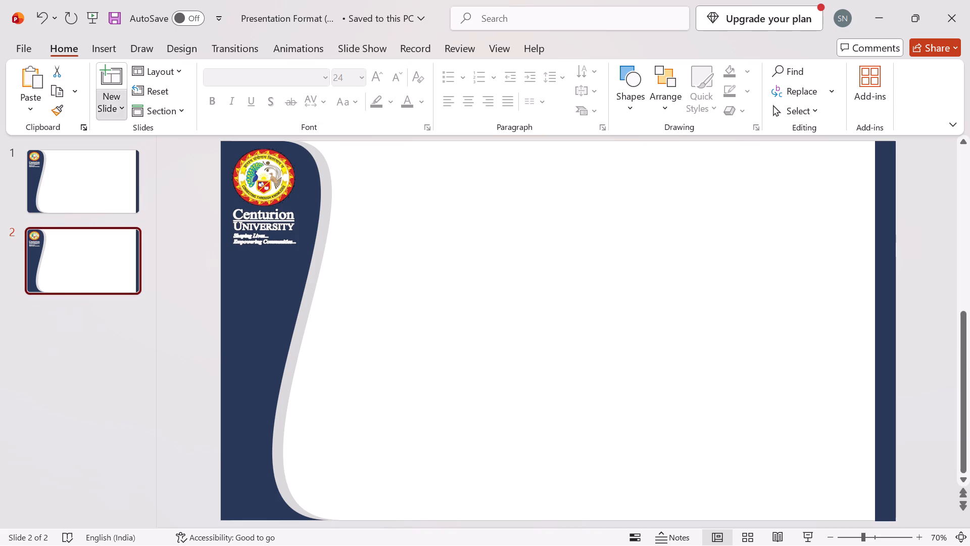
{"action": "left_click", "coordinate": [141, 391]}
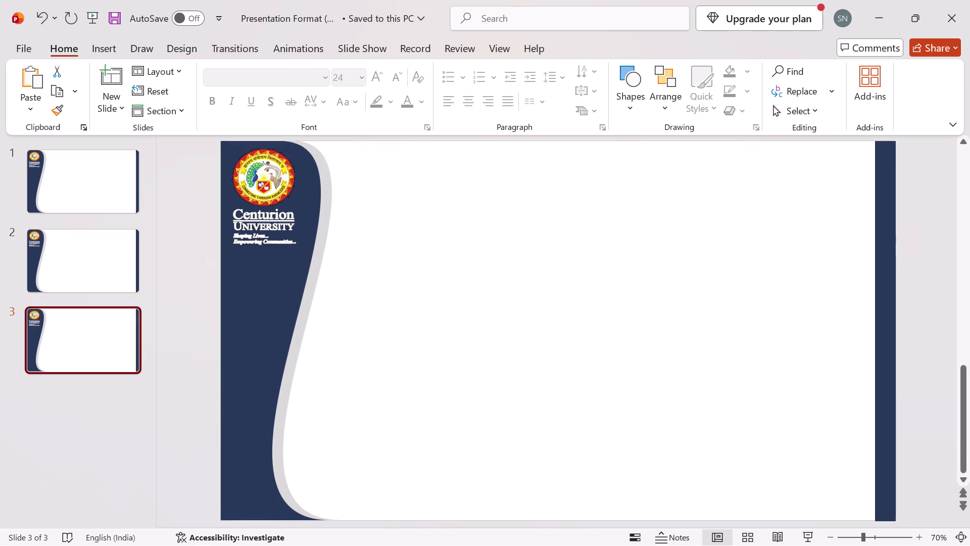
{"action": "left_click", "coordinate": [114, 107]}
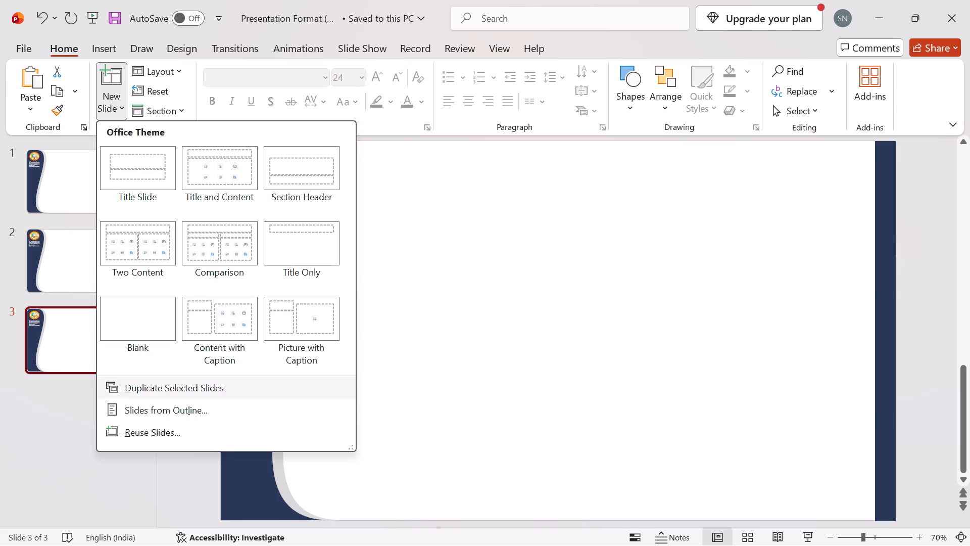
{"action": "left_click", "coordinate": [134, 391]}
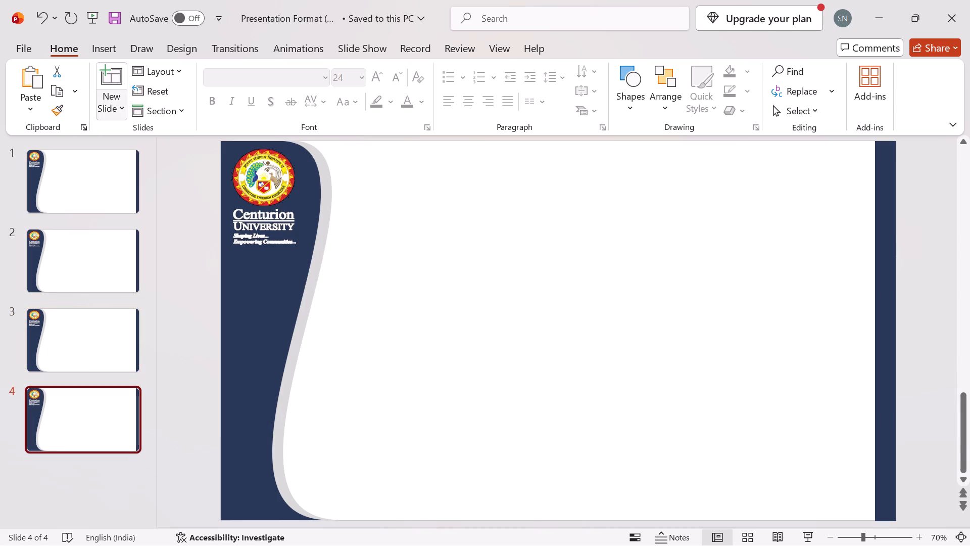
{"action": "left_click", "coordinate": [112, 106]}
{"action": "left_click", "coordinate": [153, 386]}
{"action": "scroll", "coordinate": [93, 357], "scroll_direction": "down", "scroll_amount": 5}
{"action": "scroll", "coordinate": [93, 357], "scroll_direction": "up", "scroll_amount": 5}
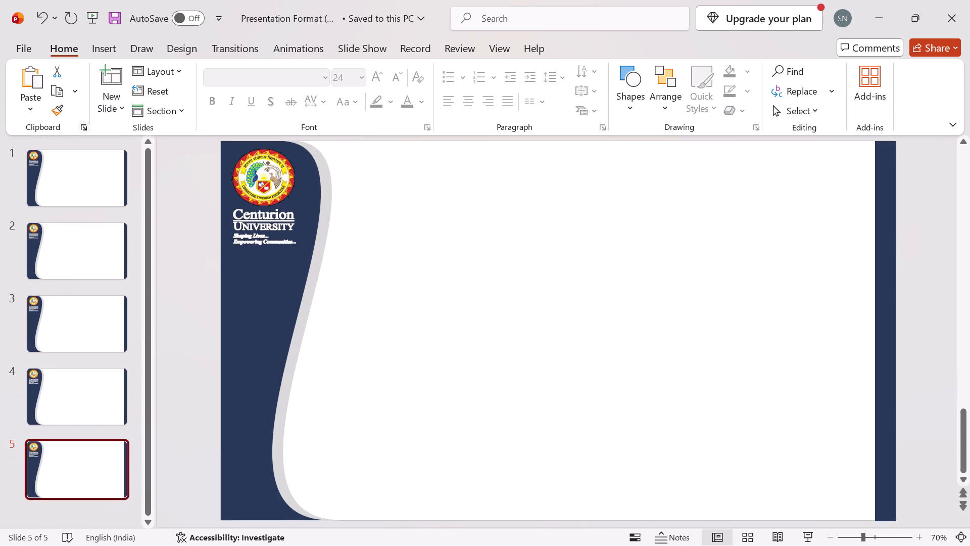
{"action": "left_click", "coordinate": [116, 105]}
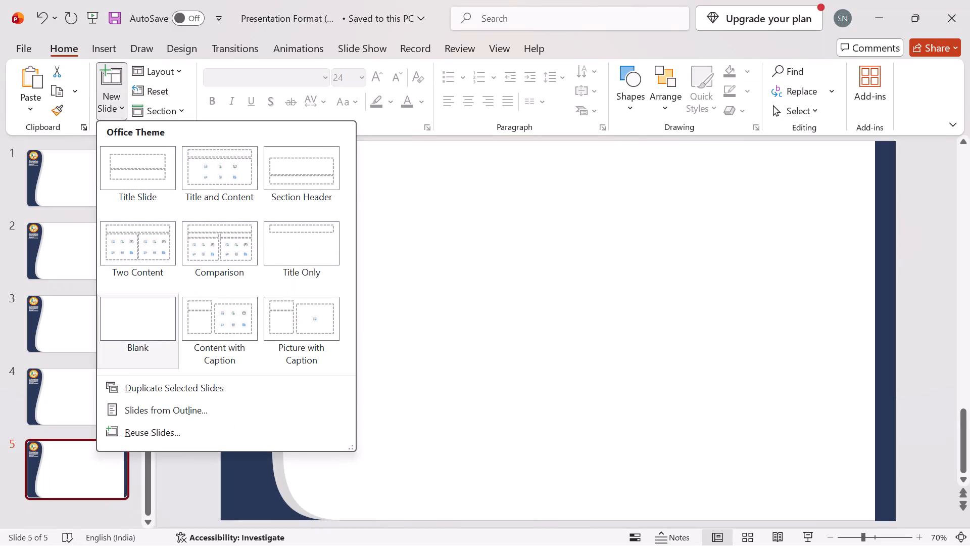
{"action": "left_click", "coordinate": [165, 389]}
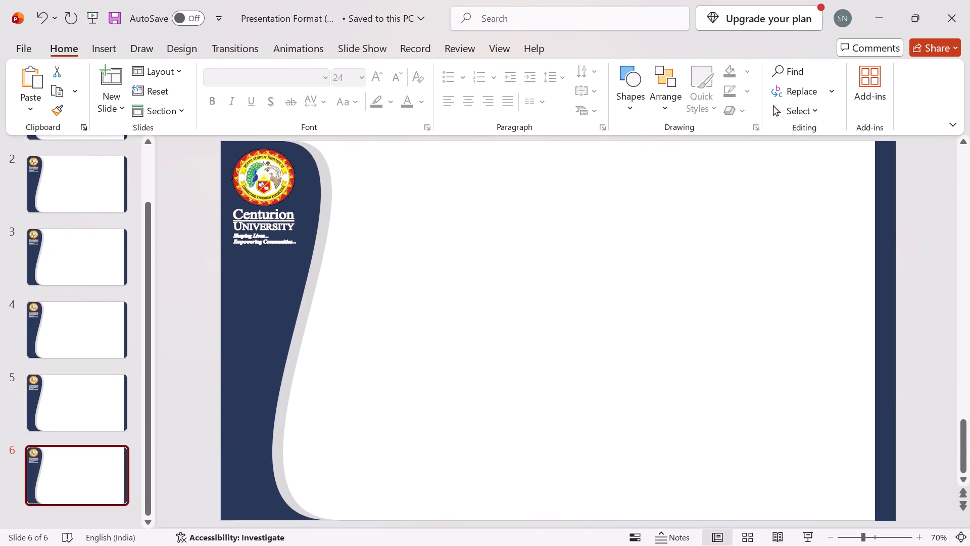
{"action": "scroll", "coordinate": [12, 415], "scroll_direction": "down", "scroll_amount": 3}
{"action": "scroll", "coordinate": [65, 425], "scroll_direction": "down", "scroll_amount": 2}
{"action": "scroll", "coordinate": [68, 436], "scroll_direction": "up", "scroll_amount": 9}
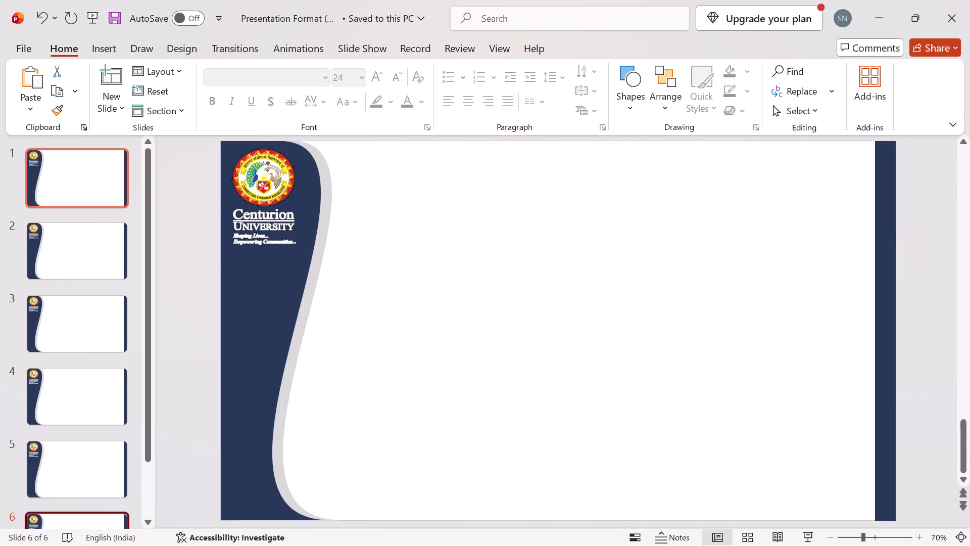
{"action": "left_click", "coordinate": [79, 249]}
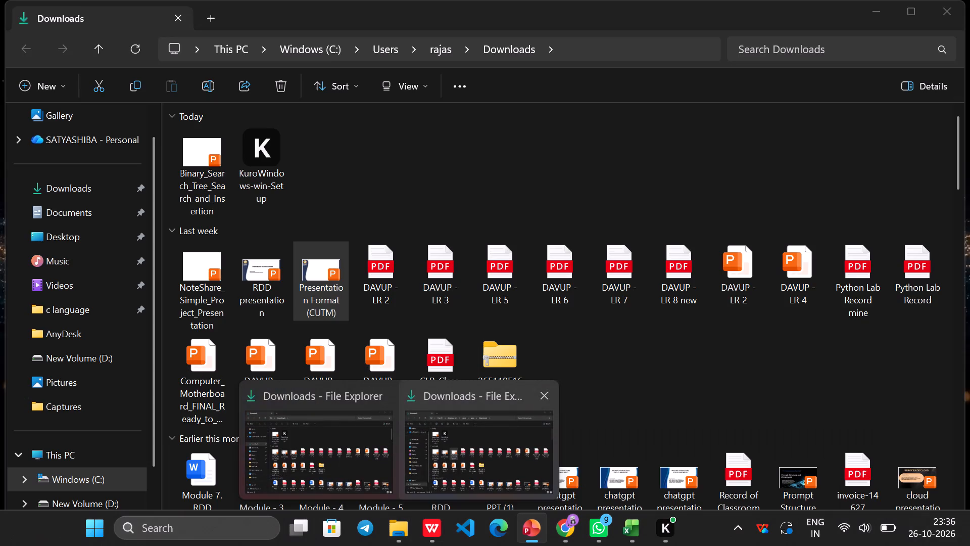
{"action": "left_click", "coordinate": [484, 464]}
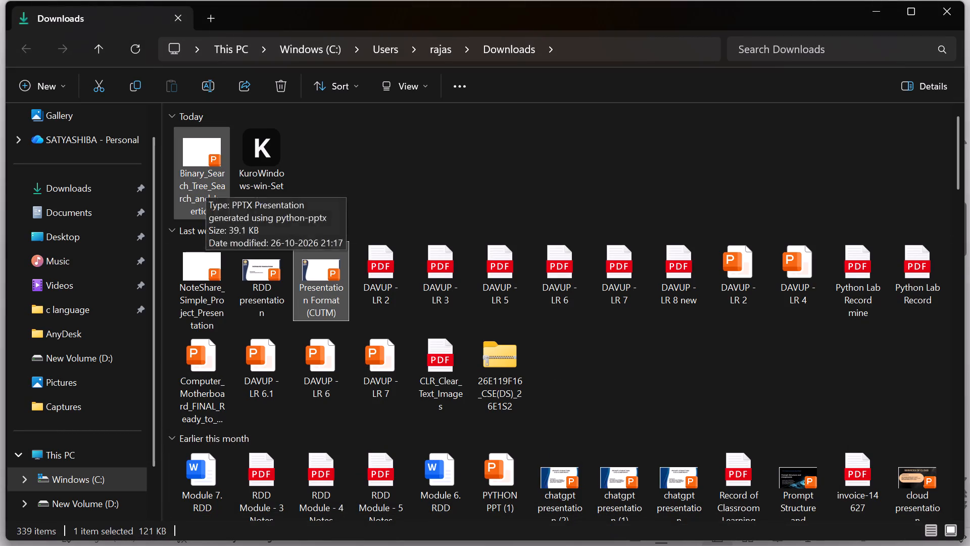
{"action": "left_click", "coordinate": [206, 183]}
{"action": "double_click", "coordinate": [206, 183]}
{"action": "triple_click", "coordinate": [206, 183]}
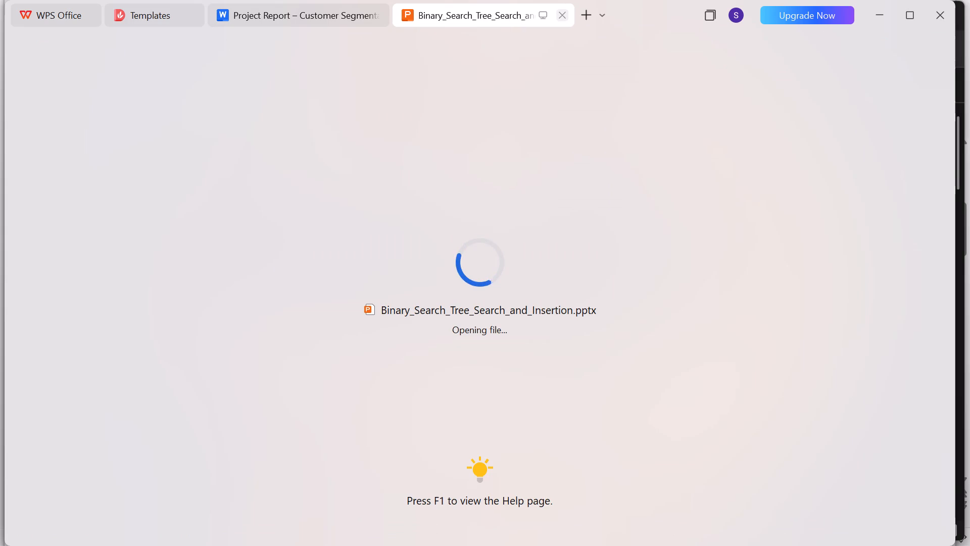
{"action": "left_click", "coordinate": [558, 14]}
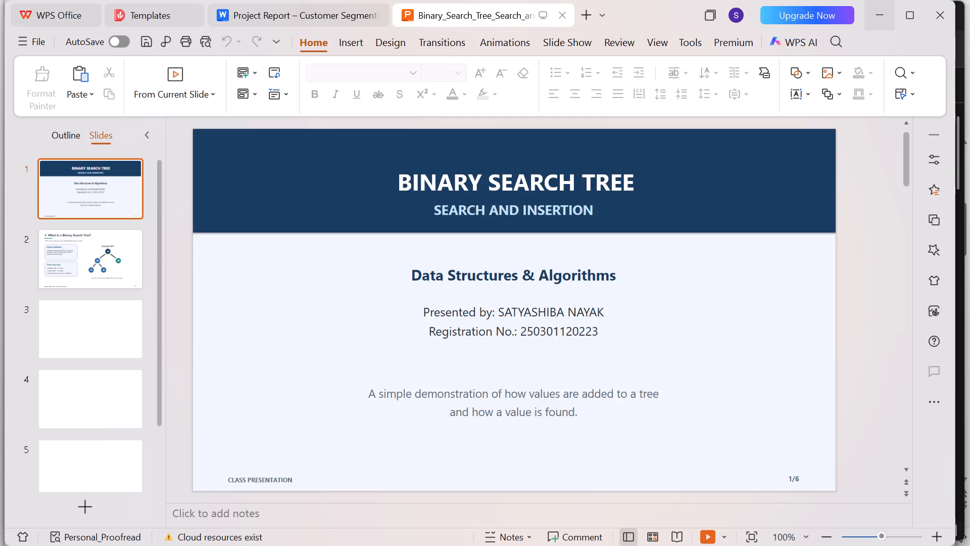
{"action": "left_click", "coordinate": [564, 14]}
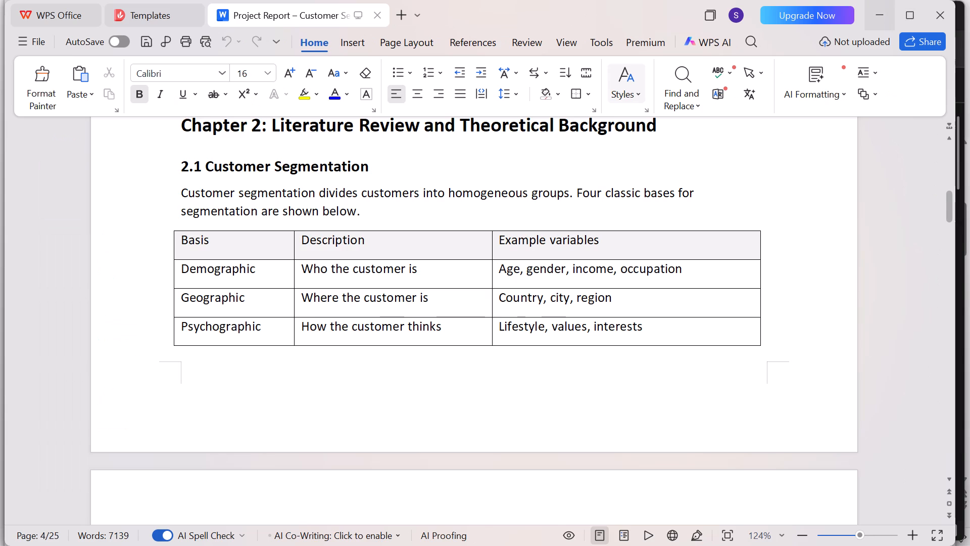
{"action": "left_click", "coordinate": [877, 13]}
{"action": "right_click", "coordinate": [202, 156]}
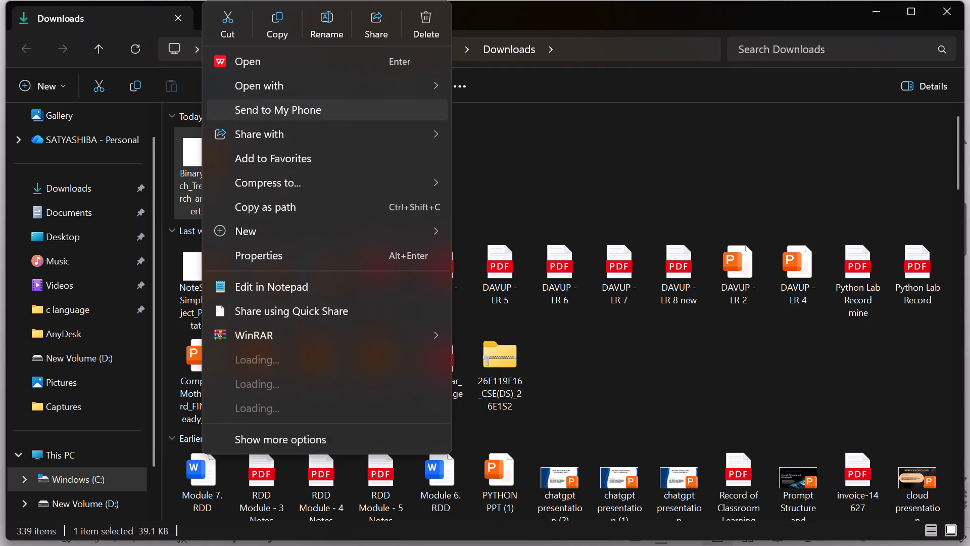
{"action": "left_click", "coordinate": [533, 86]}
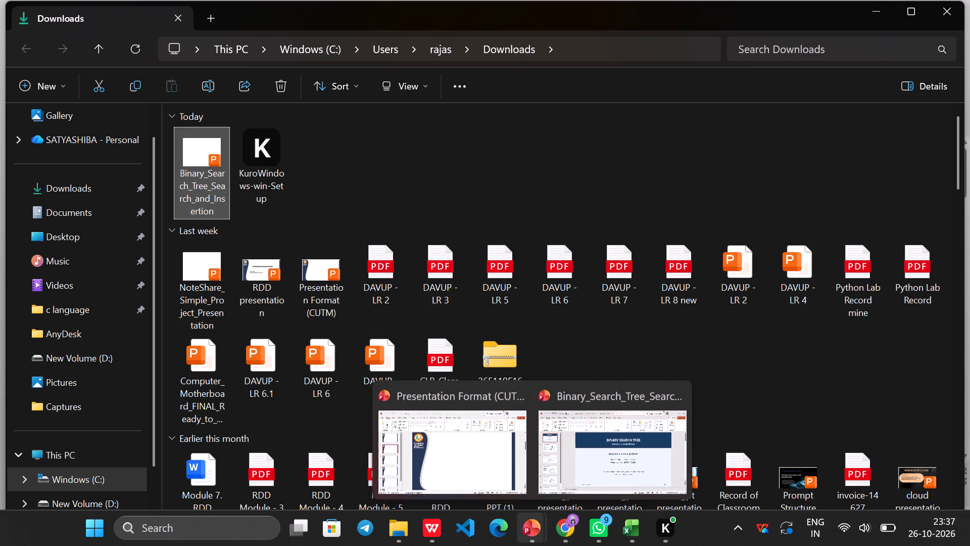
Switch to the Binary Search Tree presentation and copy slide 2's title text, "1. What is a Binary Search Tree?".
{"action": "left_click", "coordinate": [619, 452]}
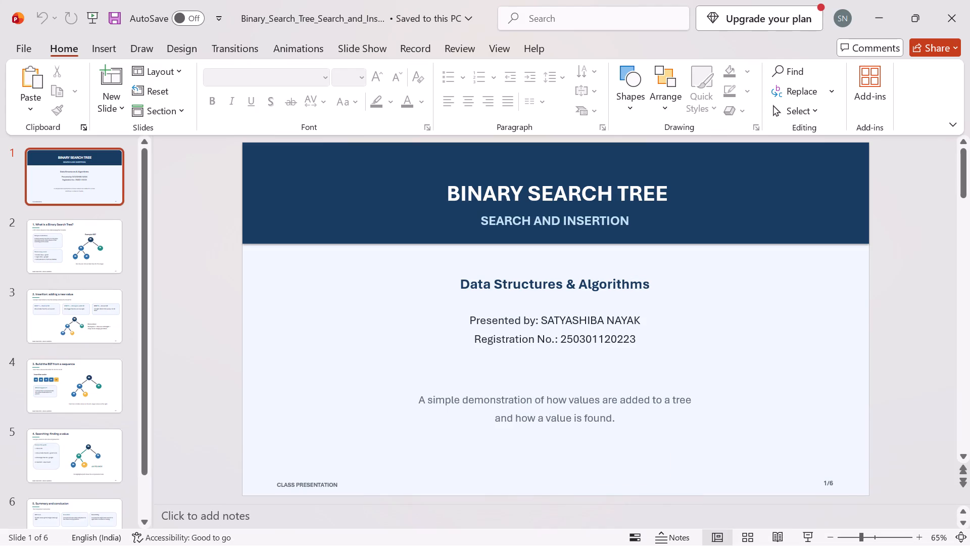
{"action": "left_click", "coordinate": [89, 259]}
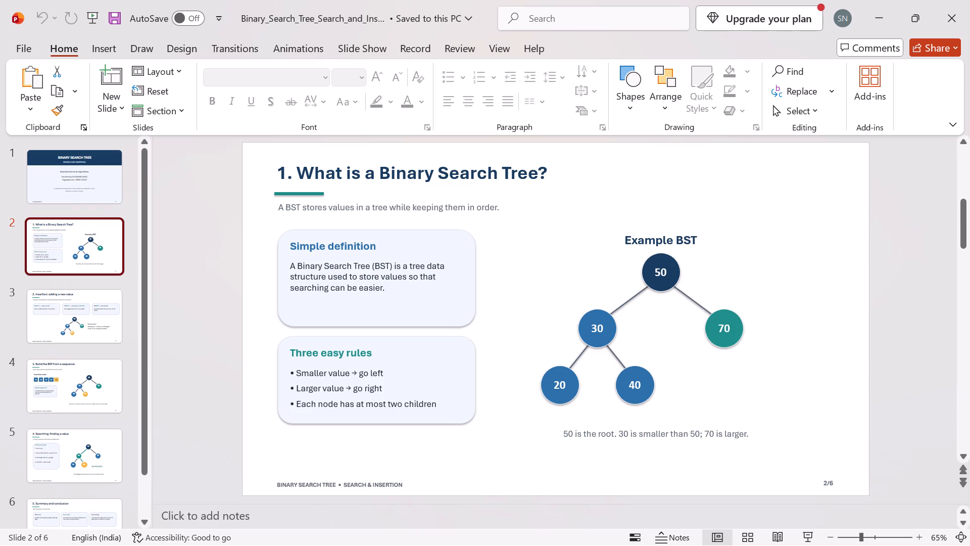
{"action": "left_click_drag", "start_coordinate": [277, 170], "coordinate": [566, 178]}
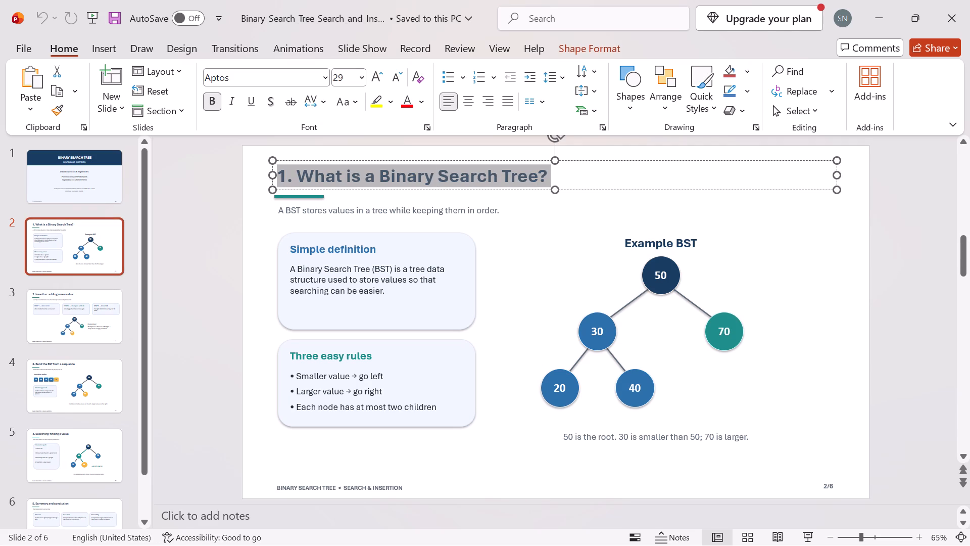
{"action": "left_click_drag", "start_coordinate": [566, 178], "coordinate": [567, 177]}
{"action": "left_click", "coordinate": [495, 210]}
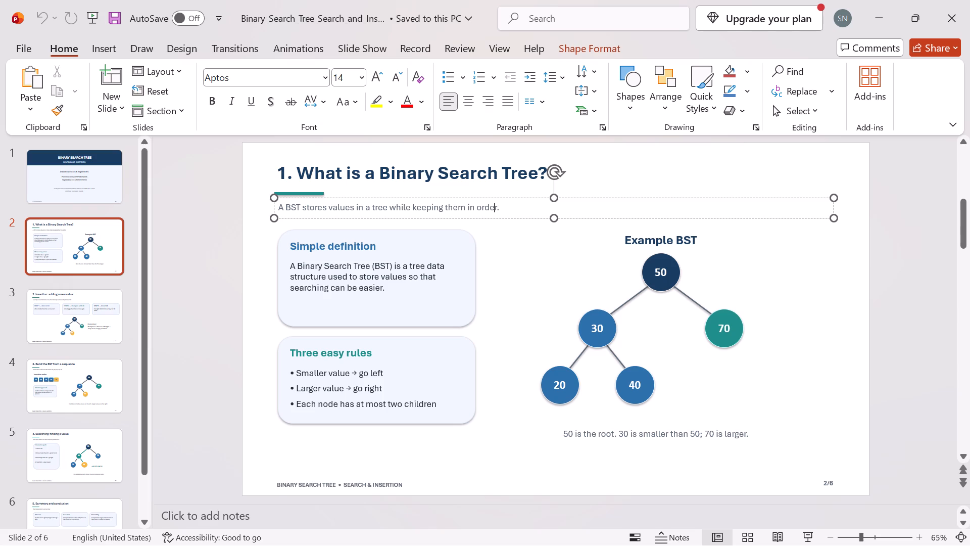
{"action": "left_click", "coordinate": [268, 174]}
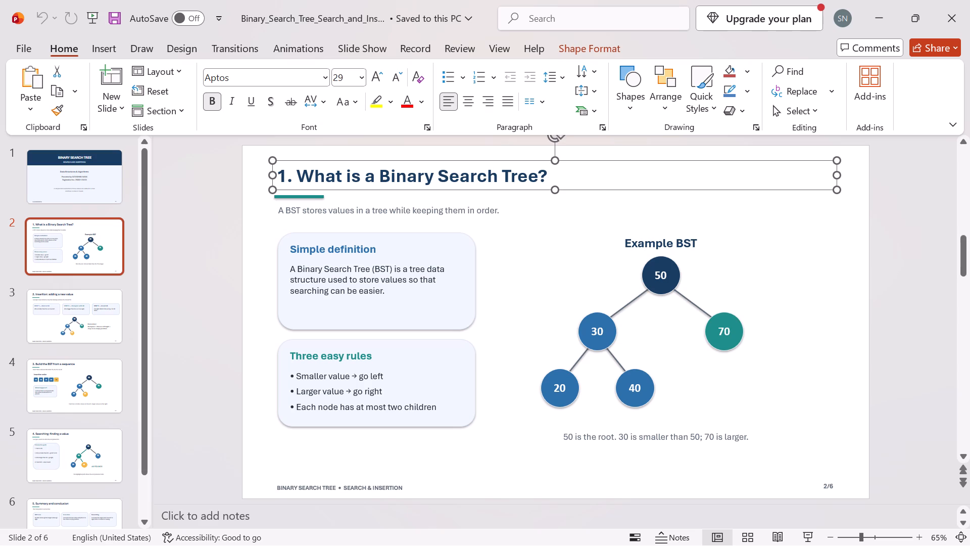
{"action": "left_click", "coordinate": [326, 178]}
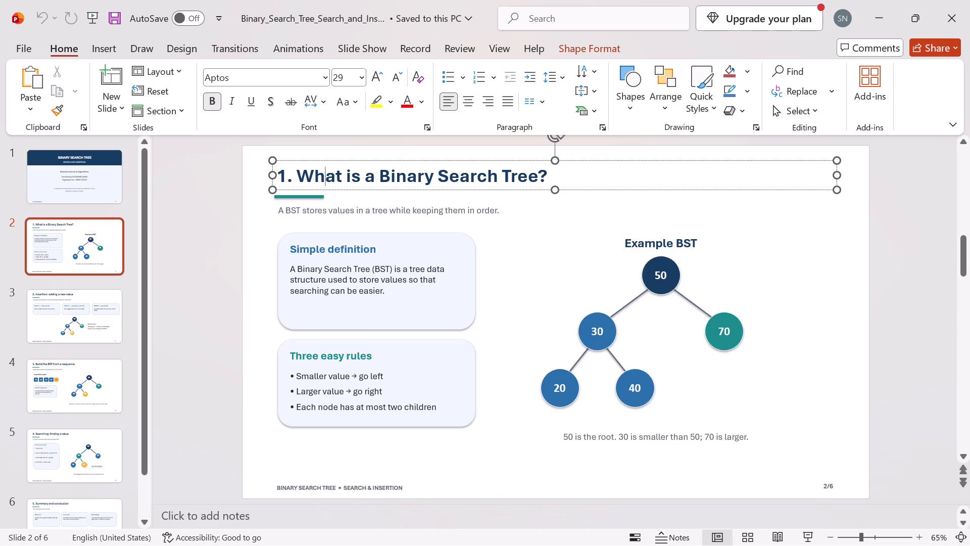
{"action": "key", "text": "ctrl+a"}
{"action": "key", "text": "ctrl+c"}
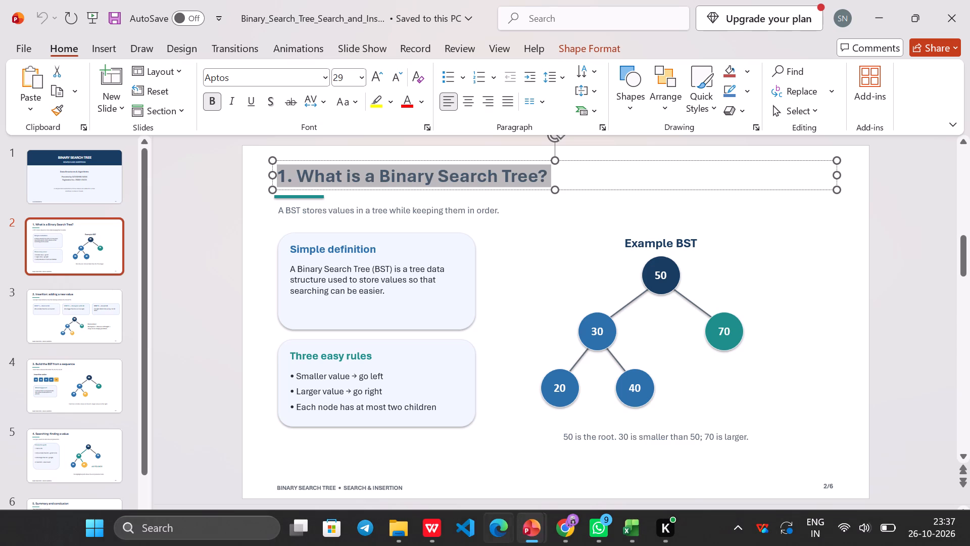
Add a wide text box across the top of slide 2 in the Centurion University template and paste the copied title into it.
{"action": "left_click", "coordinate": [438, 451]}
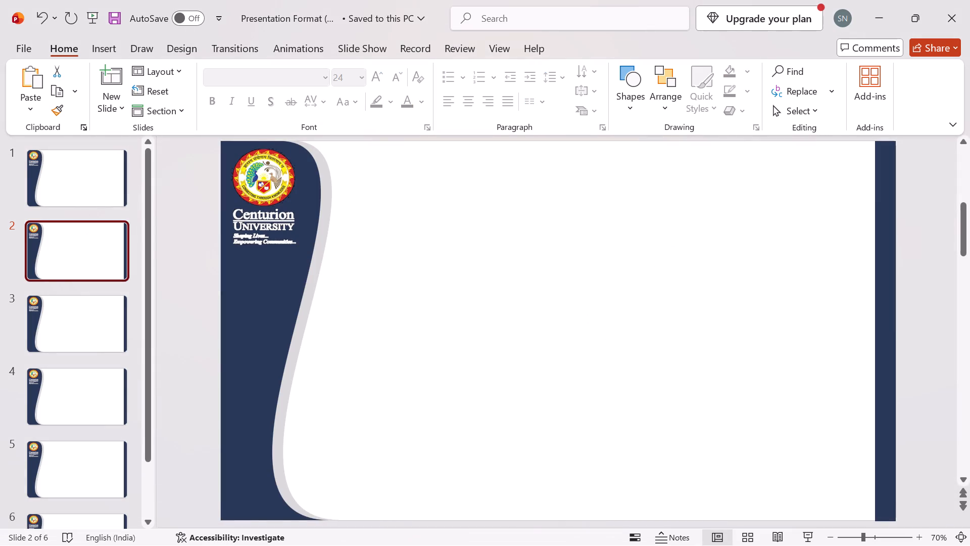
{"action": "key", "text": "alt+n"}
{"action": "key", "text": "alt+x"}
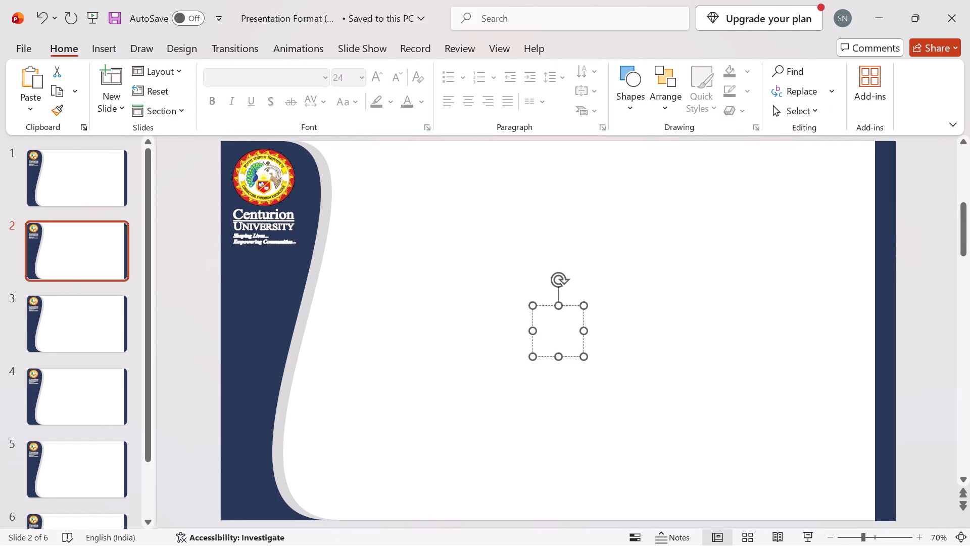
{"action": "left_click_drag", "start_coordinate": [561, 331], "coordinate": [381, 189]}
{"action": "left_click_drag", "start_coordinate": [403, 189], "coordinate": [616, 192]}
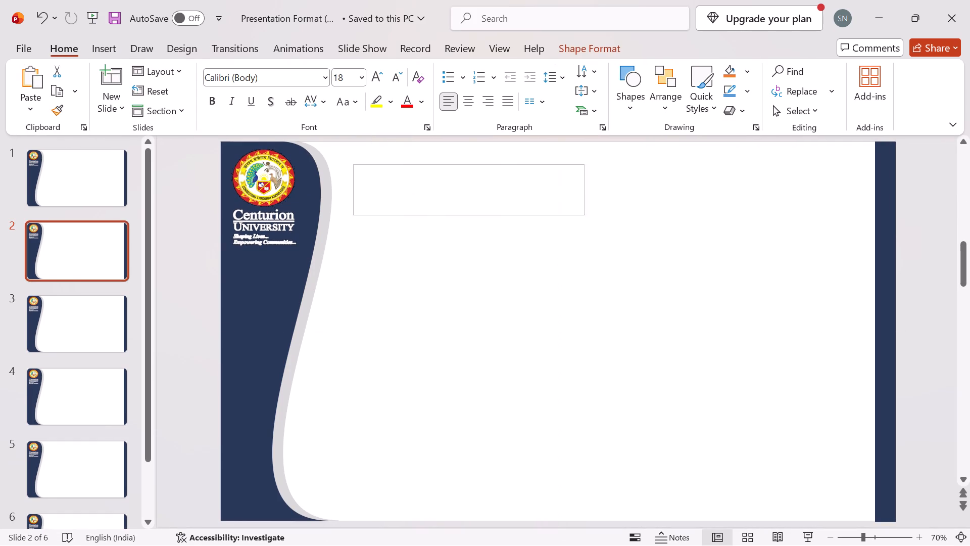
{"action": "left_click_drag", "start_coordinate": [616, 192], "coordinate": [813, 196]}
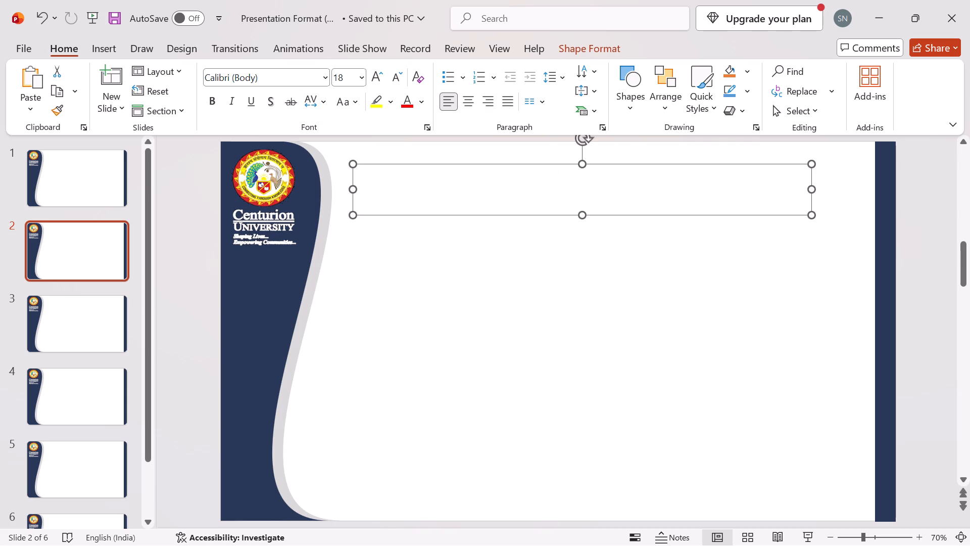
{"action": "left_click_drag", "start_coordinate": [581, 217], "coordinate": [583, 209]}
{"action": "key", "text": "ctrl+v"}
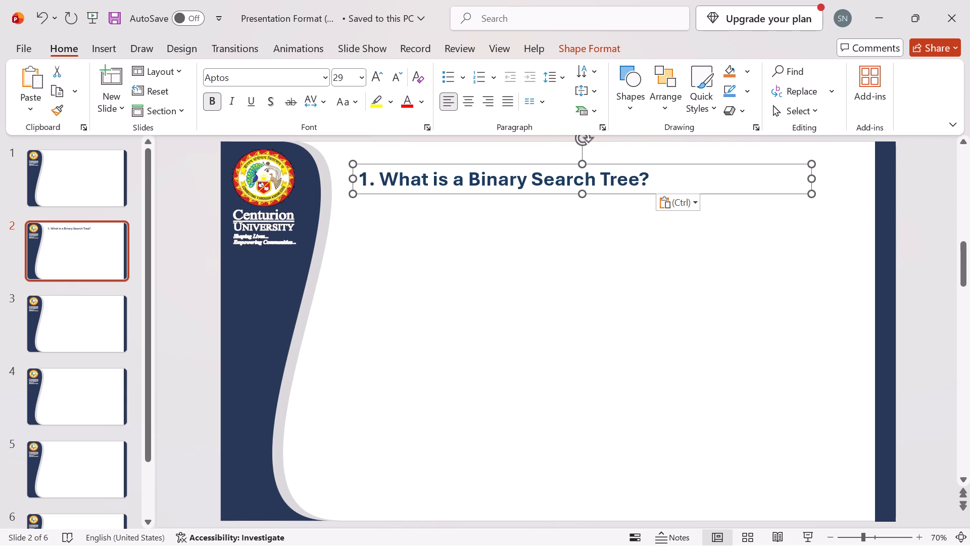
Delete the leading "1. " from the pasted title so it reads "What is a Binary Search Tree?".
{"action": "left_click_drag", "start_coordinate": [379, 179], "coordinate": [354, 175]}
{"action": "key", "text": "BackSpace"}
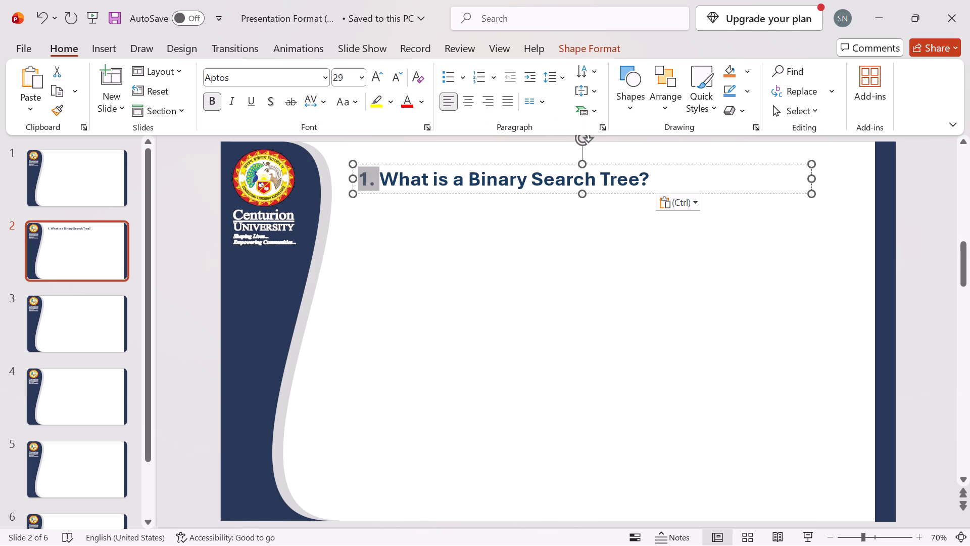
{"action": "left_click", "coordinate": [558, 281]}
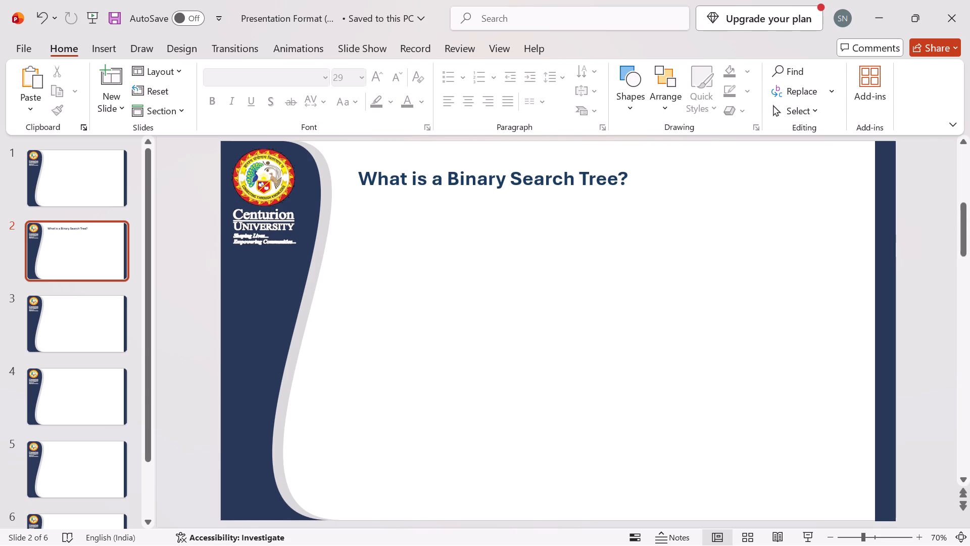
Draw a large text box below the title on slide 2, filling most of the blank white area.
{"action": "left_click", "coordinate": [91, 42]}
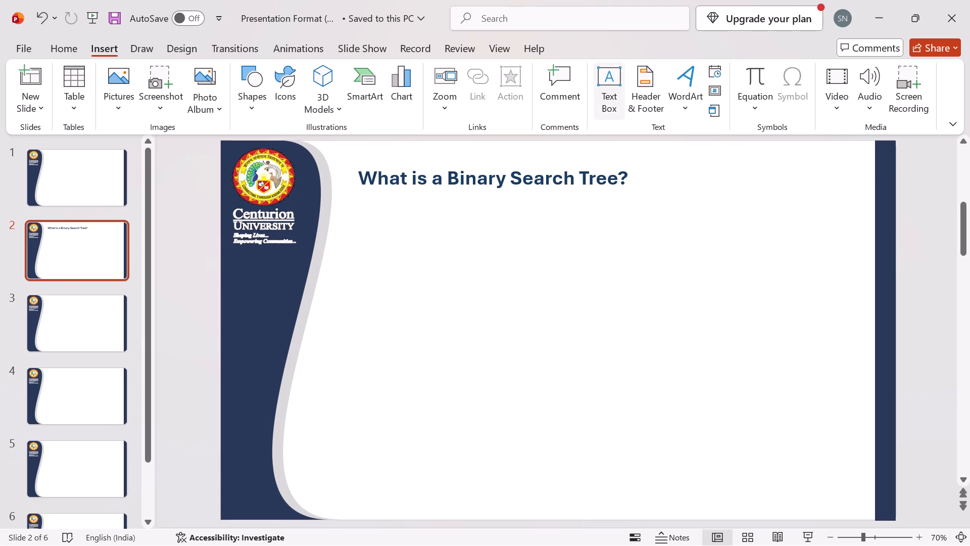
{"action": "left_click", "coordinate": [605, 78]}
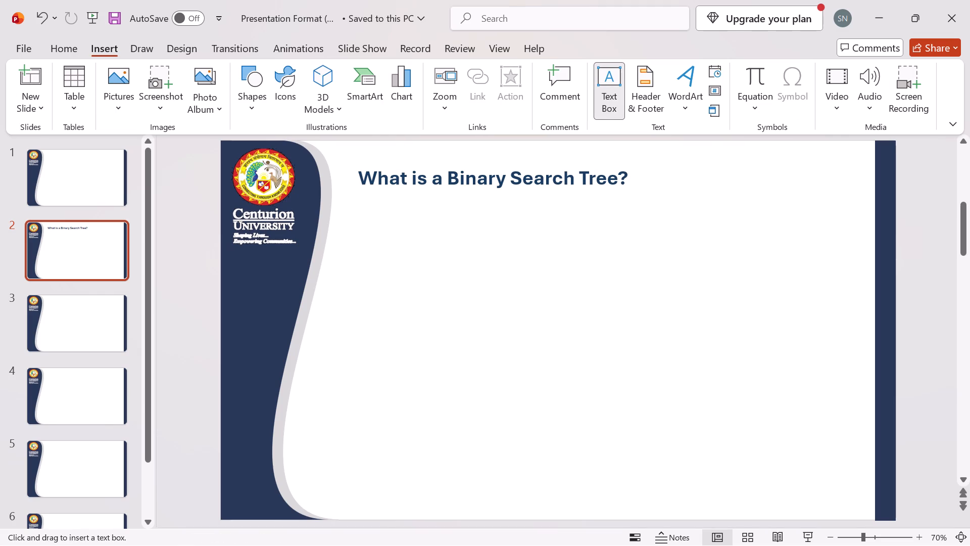
{"action": "left_click_drag", "start_coordinate": [355, 213], "coordinate": [598, 362]}
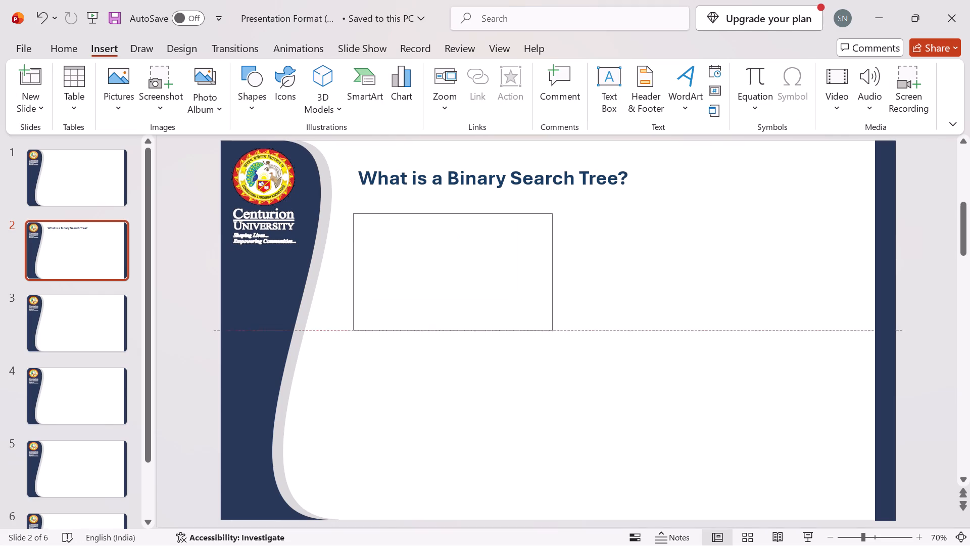
{"action": "left_click_drag", "start_coordinate": [598, 362], "coordinate": [843, 505]}
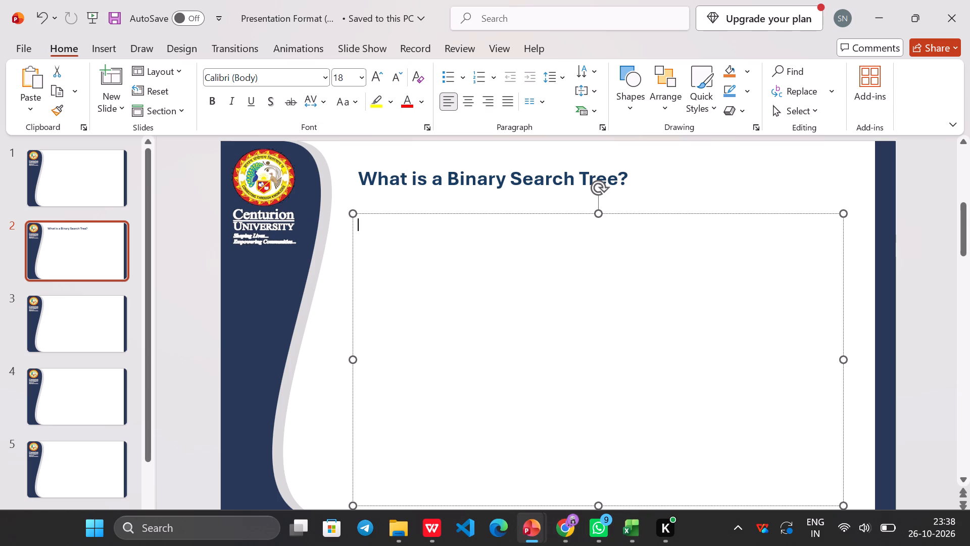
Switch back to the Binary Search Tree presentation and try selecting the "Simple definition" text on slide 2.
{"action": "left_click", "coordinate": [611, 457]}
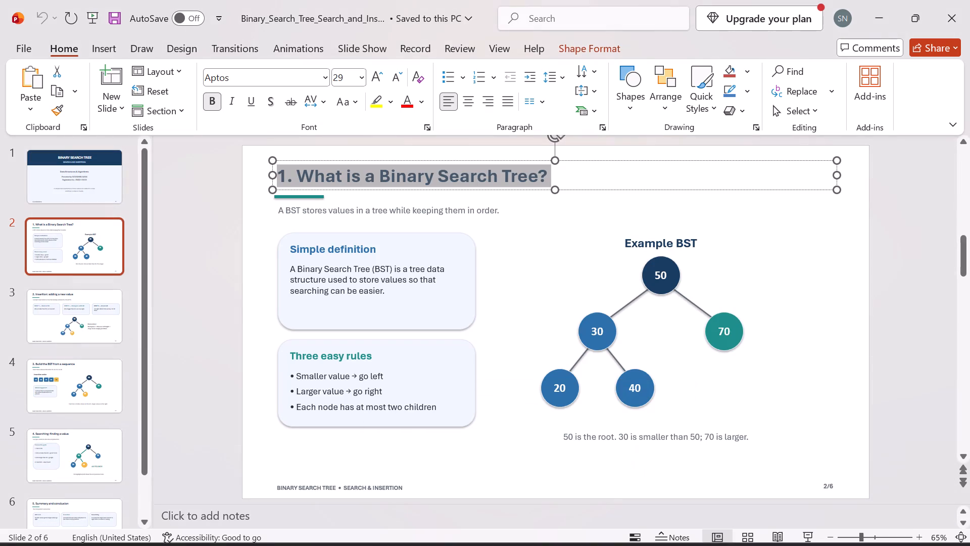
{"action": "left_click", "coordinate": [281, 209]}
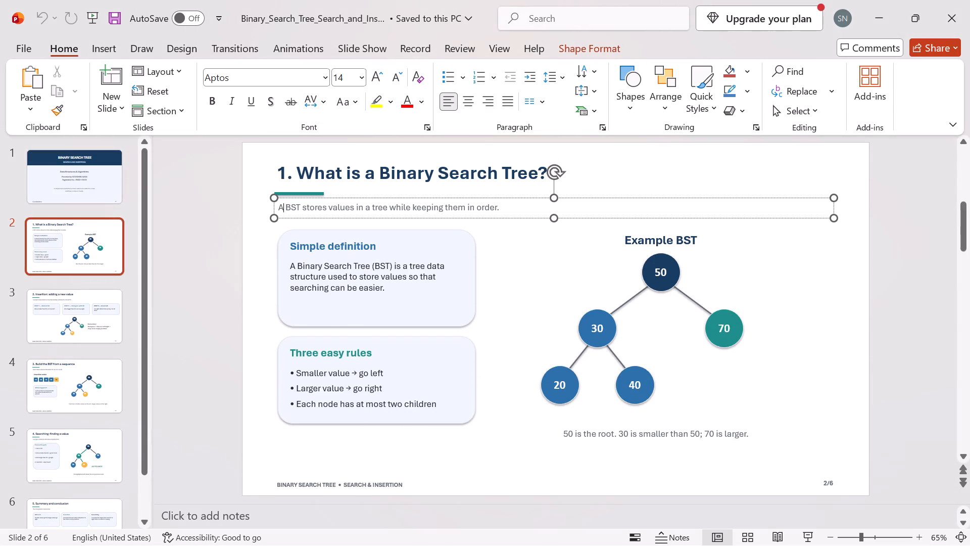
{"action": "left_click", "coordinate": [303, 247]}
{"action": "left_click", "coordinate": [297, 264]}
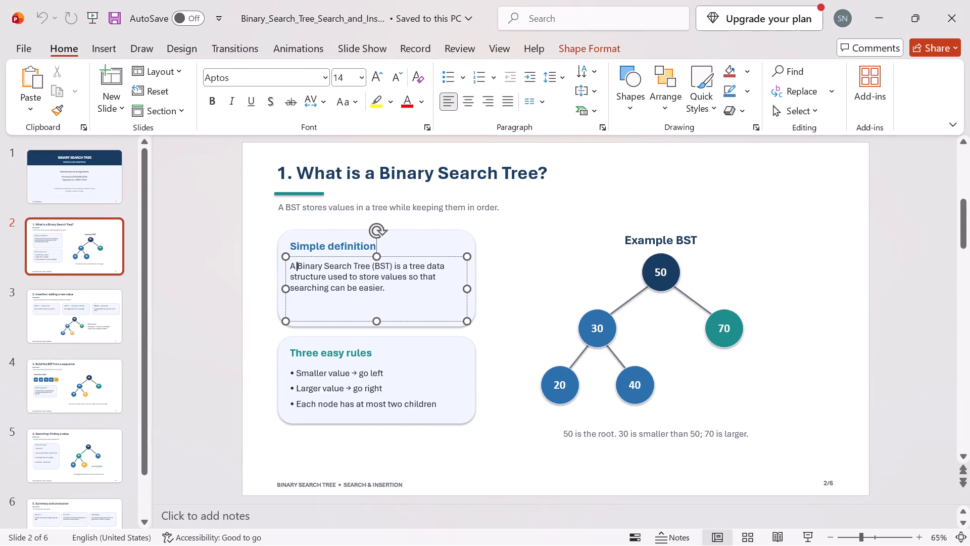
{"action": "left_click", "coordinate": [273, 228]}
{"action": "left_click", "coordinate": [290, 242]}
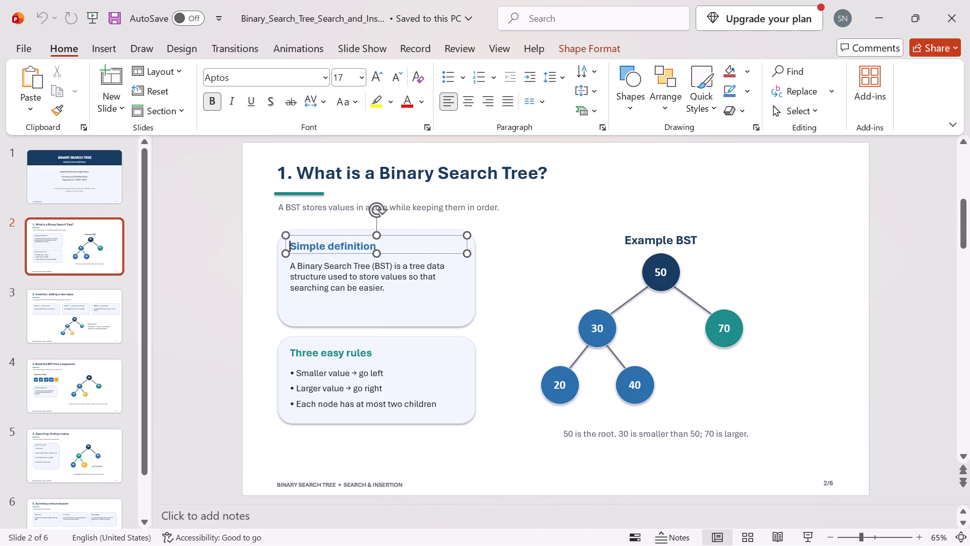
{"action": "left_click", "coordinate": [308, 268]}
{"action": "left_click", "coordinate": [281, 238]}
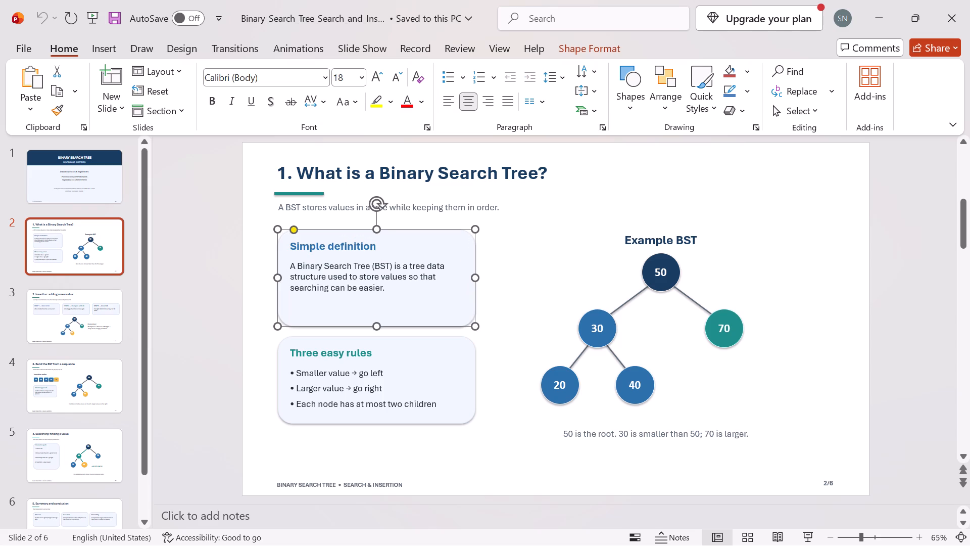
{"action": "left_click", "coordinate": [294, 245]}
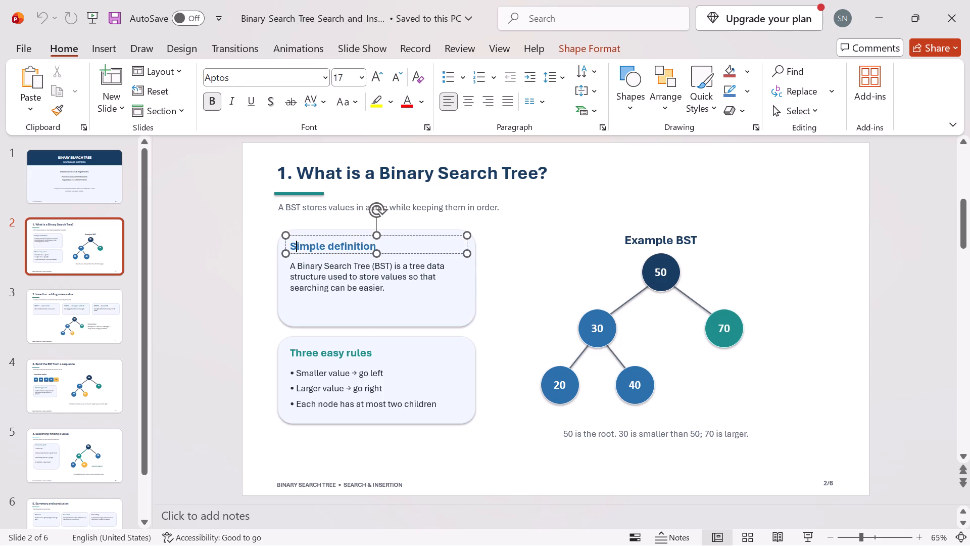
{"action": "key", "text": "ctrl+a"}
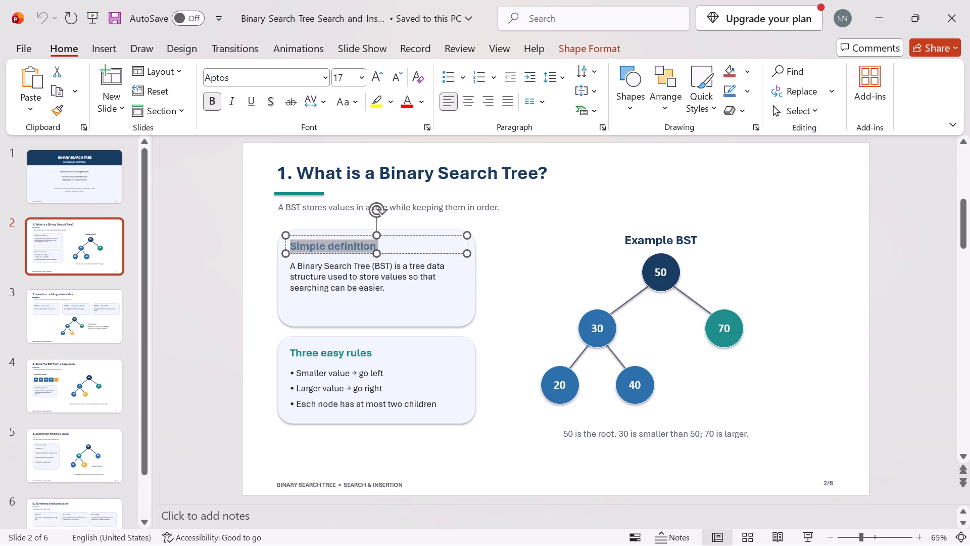
Select every object on slide 2 of the Binary Search Tree presentation and group them.
{"action": "left_click", "coordinate": [536, 296]}
{"action": "key", "text": "shift+a"}
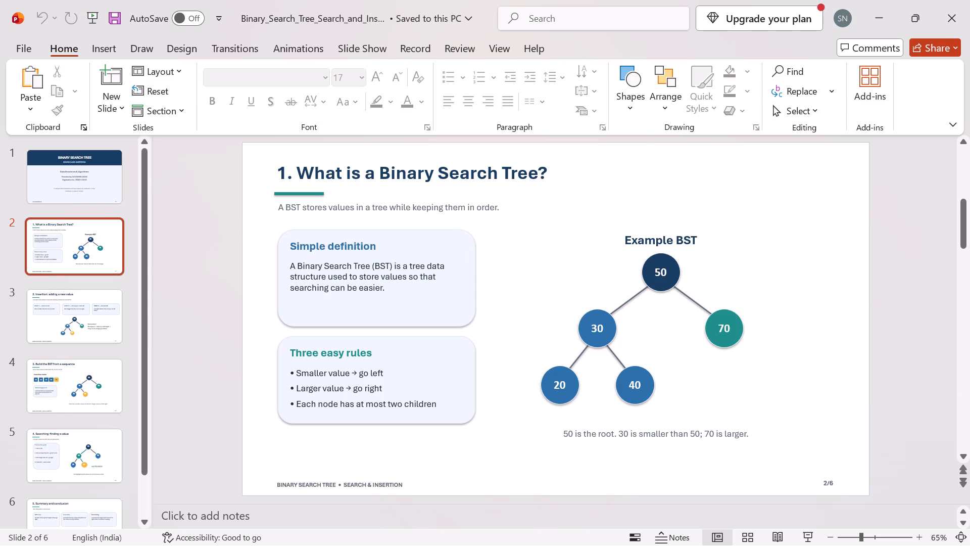
{"action": "key", "text": "ctrl+a"}
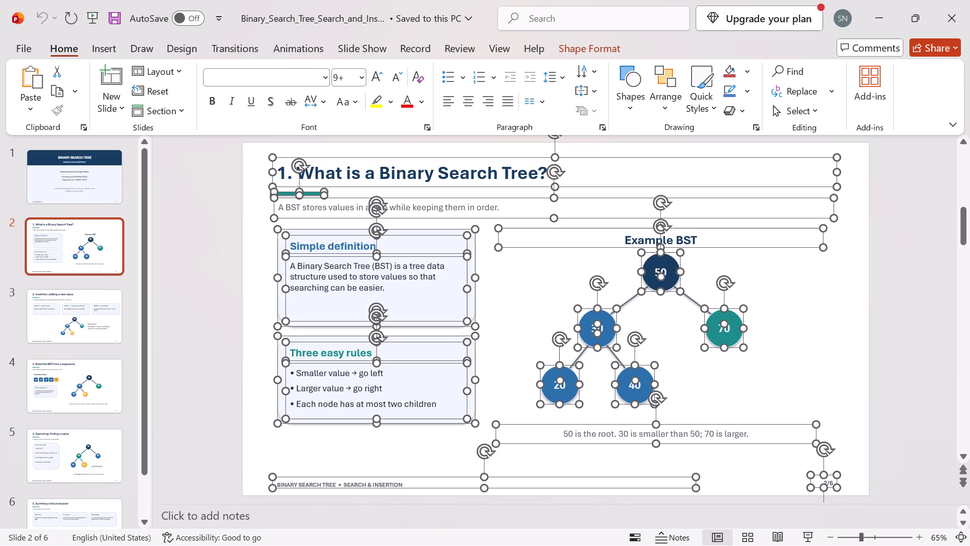
{"action": "left_click", "coordinate": [663, 106]}
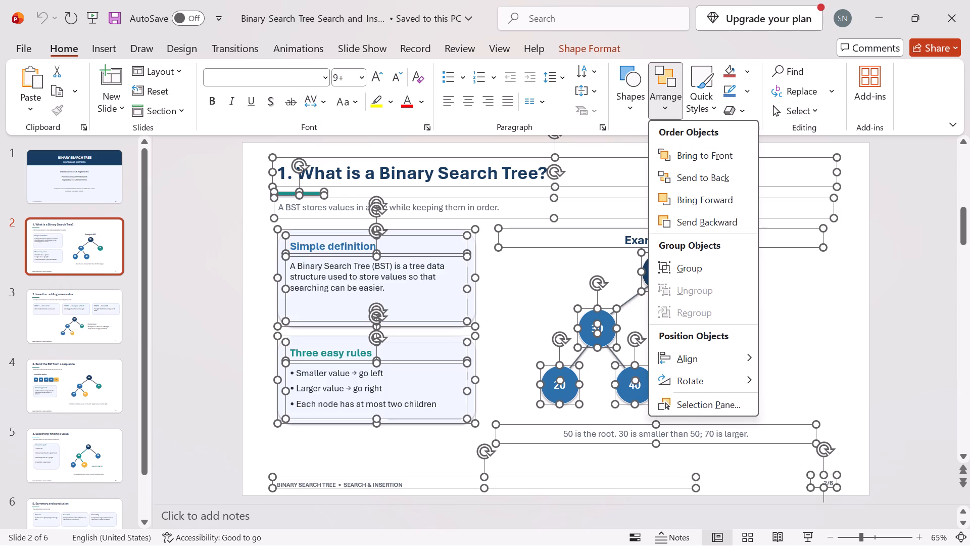
{"action": "left_click", "coordinate": [687, 273]}
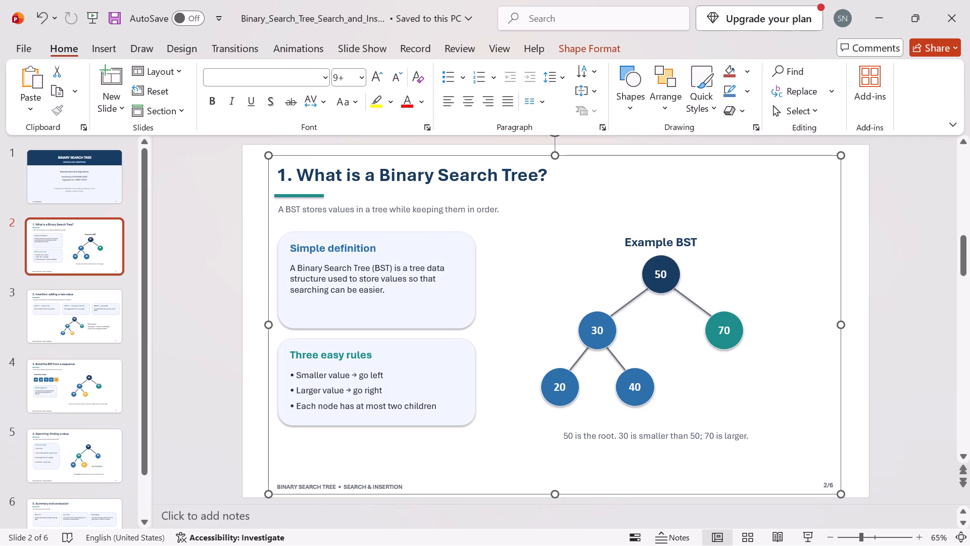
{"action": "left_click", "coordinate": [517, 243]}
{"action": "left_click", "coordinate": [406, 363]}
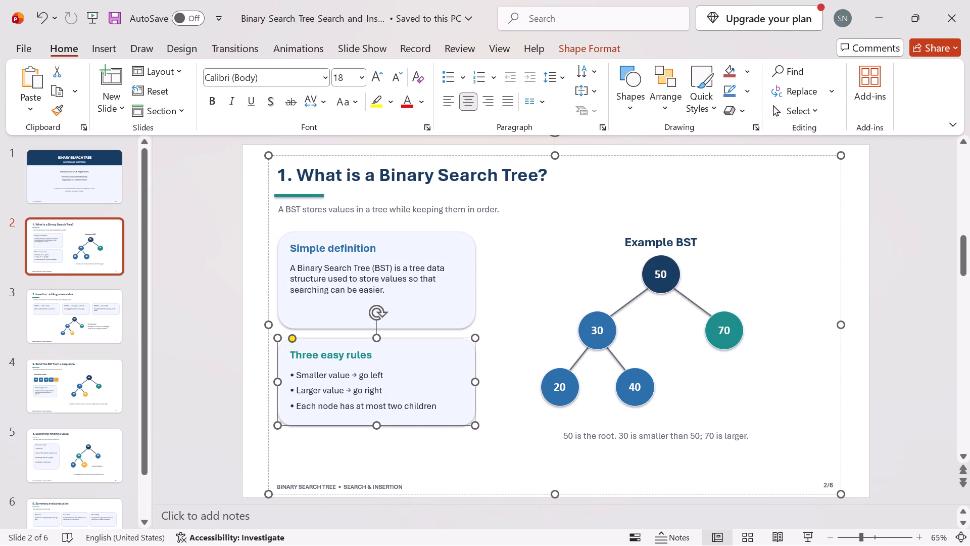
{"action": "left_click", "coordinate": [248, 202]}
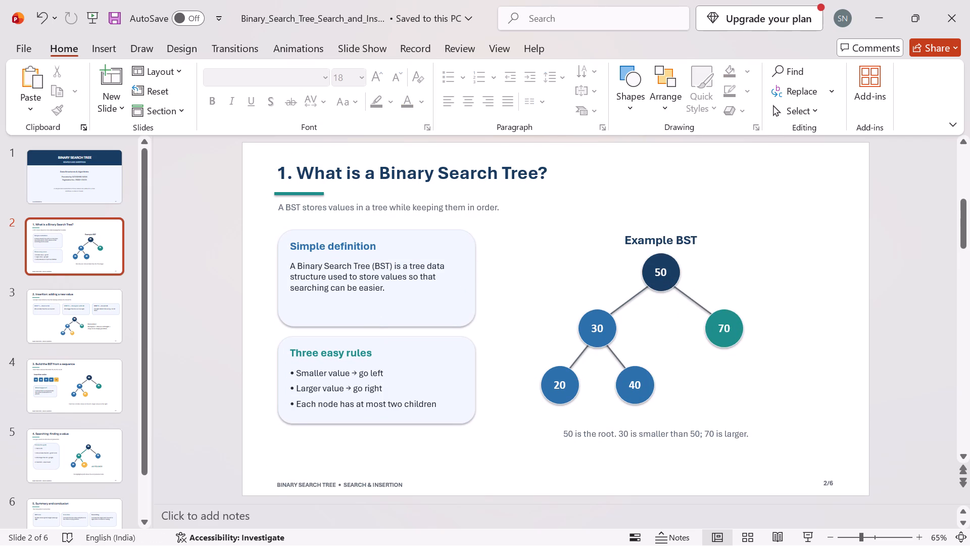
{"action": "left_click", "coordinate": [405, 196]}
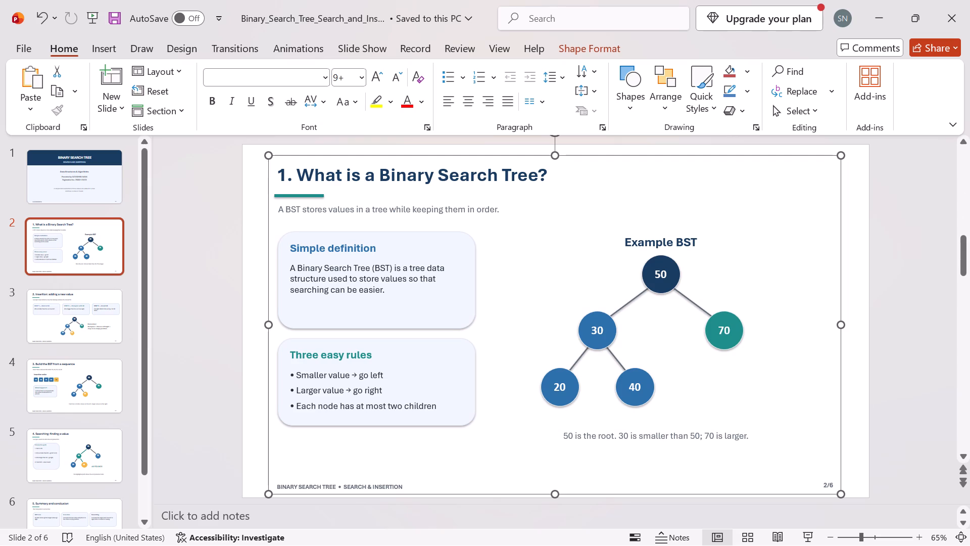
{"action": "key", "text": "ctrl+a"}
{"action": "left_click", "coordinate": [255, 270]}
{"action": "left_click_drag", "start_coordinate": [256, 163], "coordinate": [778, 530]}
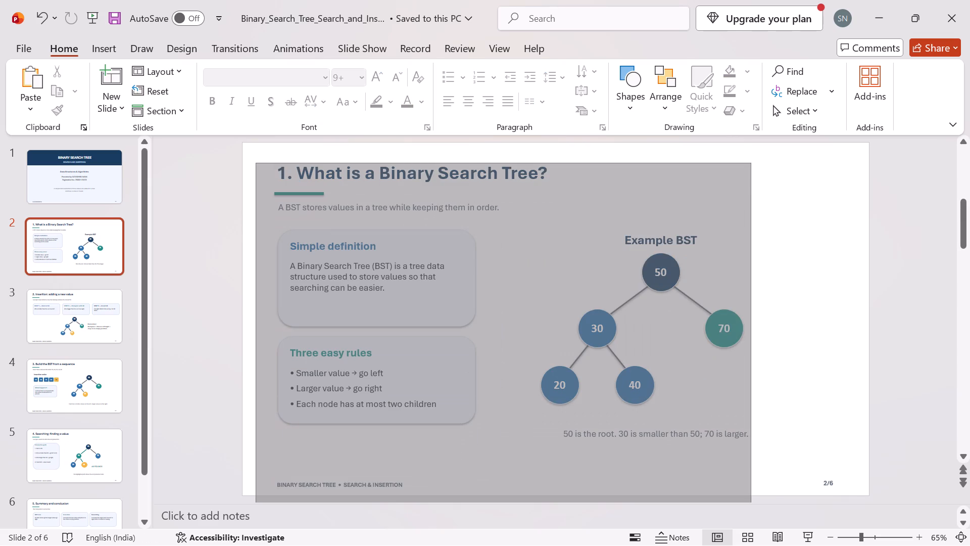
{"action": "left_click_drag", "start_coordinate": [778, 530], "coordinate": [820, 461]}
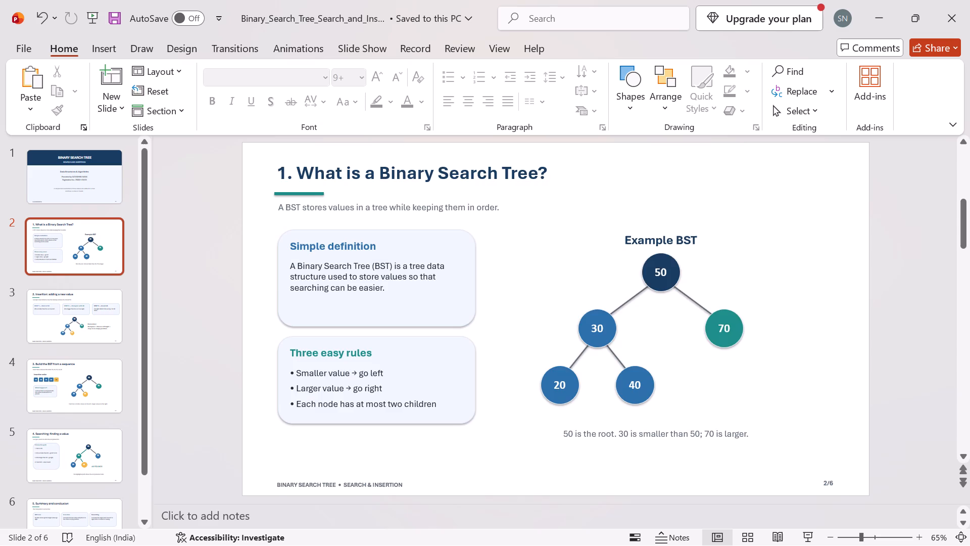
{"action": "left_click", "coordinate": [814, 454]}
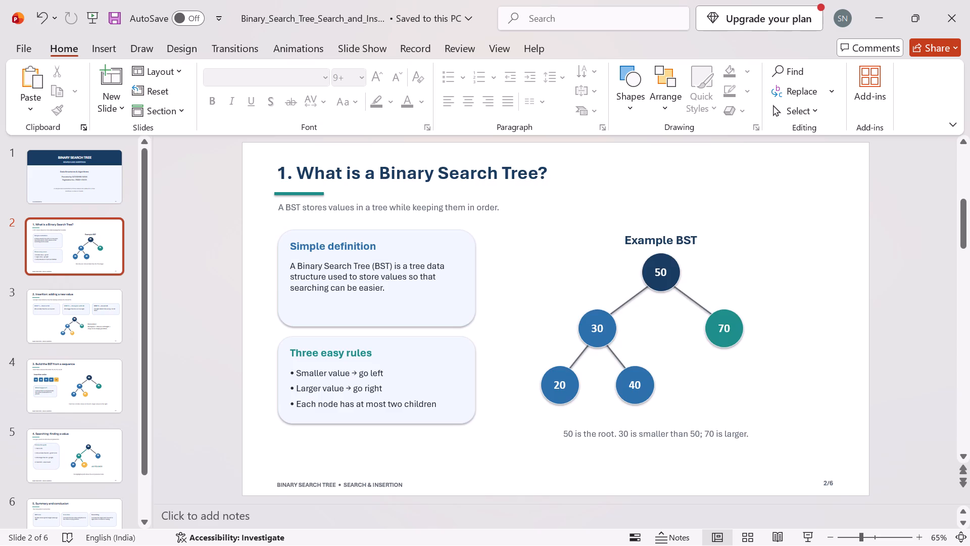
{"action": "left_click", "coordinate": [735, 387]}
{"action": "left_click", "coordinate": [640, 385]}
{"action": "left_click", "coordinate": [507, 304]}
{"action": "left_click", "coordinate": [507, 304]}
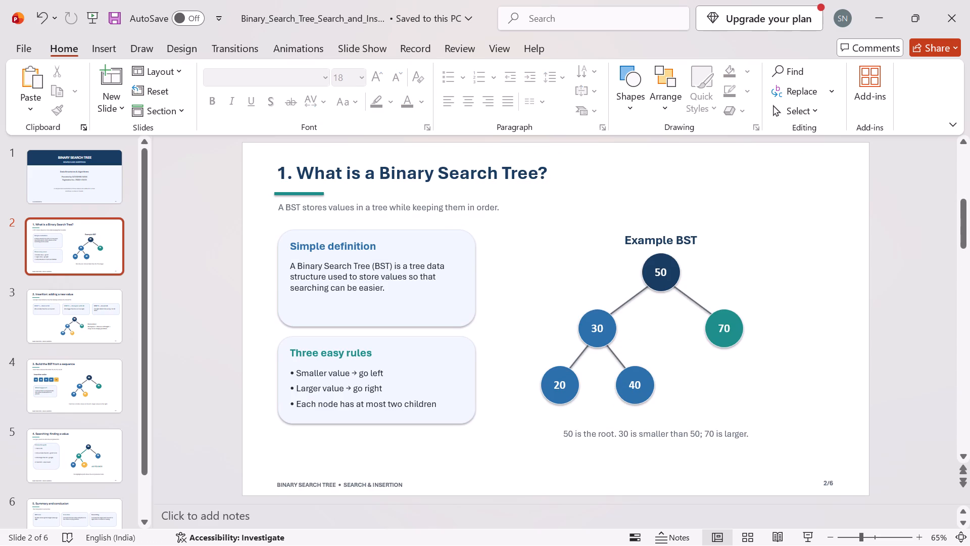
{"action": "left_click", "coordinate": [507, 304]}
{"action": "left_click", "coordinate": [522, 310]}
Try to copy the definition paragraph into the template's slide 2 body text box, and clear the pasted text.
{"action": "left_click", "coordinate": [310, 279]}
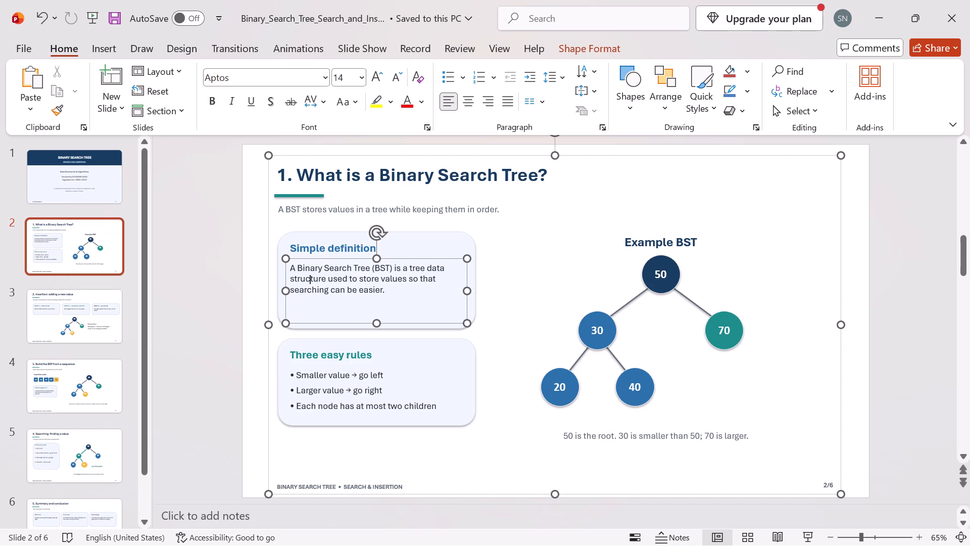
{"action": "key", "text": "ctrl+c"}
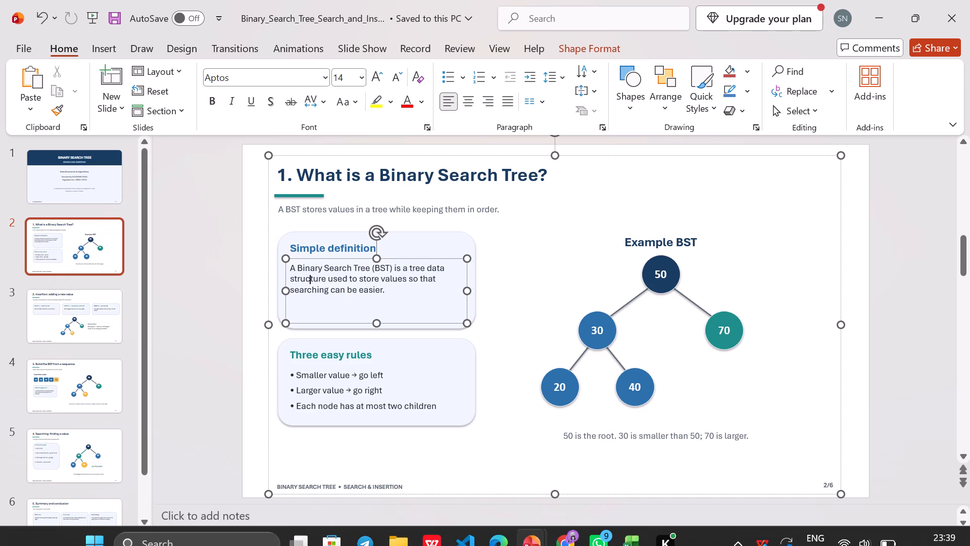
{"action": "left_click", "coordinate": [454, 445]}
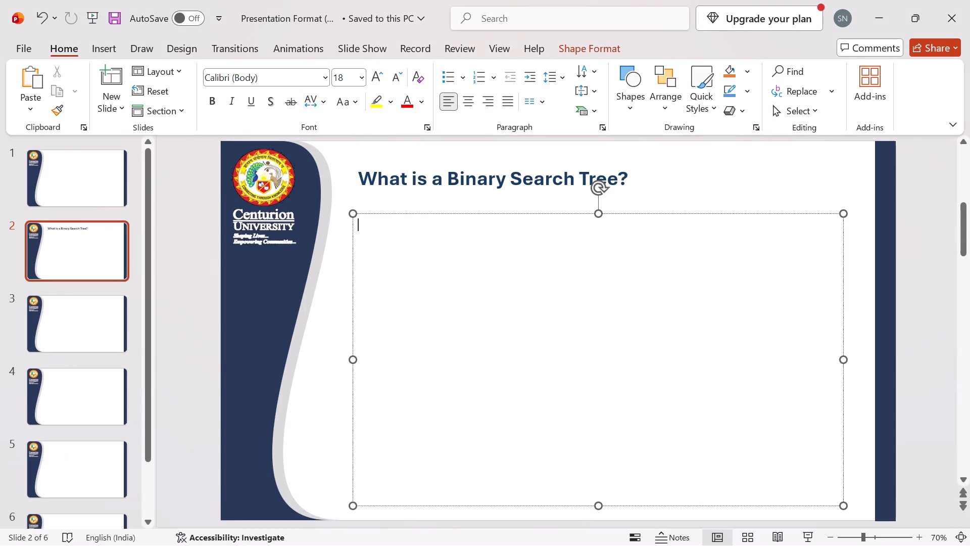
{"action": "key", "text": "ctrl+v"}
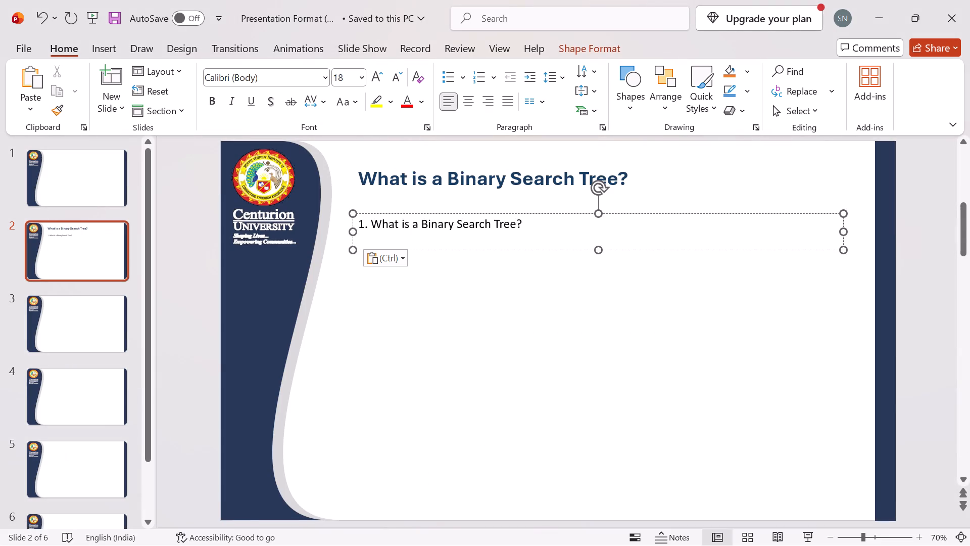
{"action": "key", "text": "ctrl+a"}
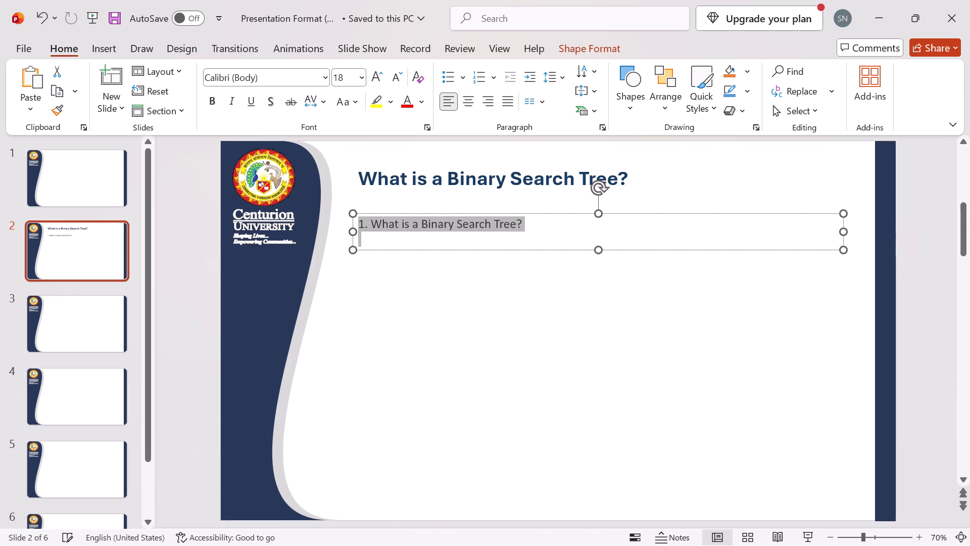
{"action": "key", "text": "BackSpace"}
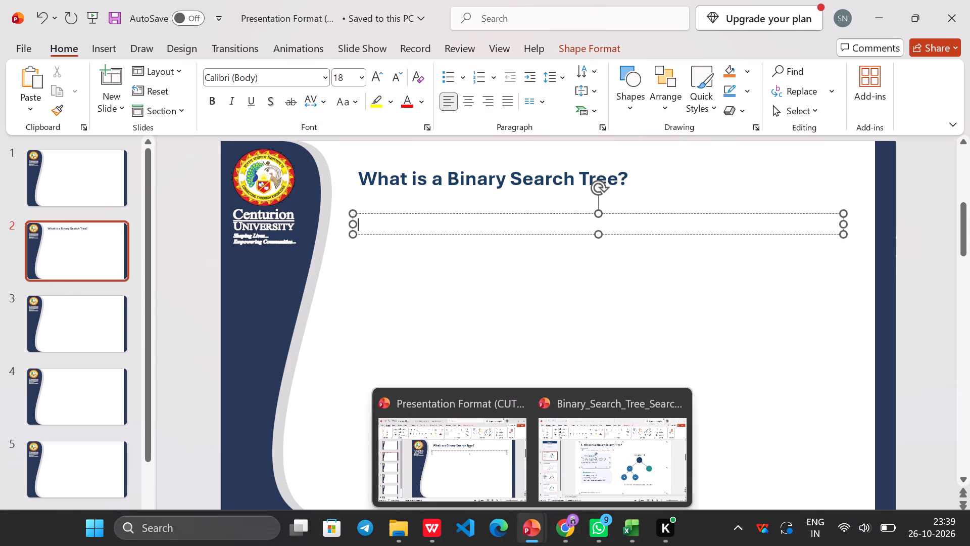
Copy the subtitle "A BST stores values in a tree while keeping them in order." from the Binary Search Tree presentation into the template's slide 2 body text box.
{"action": "left_click", "coordinate": [603, 445]}
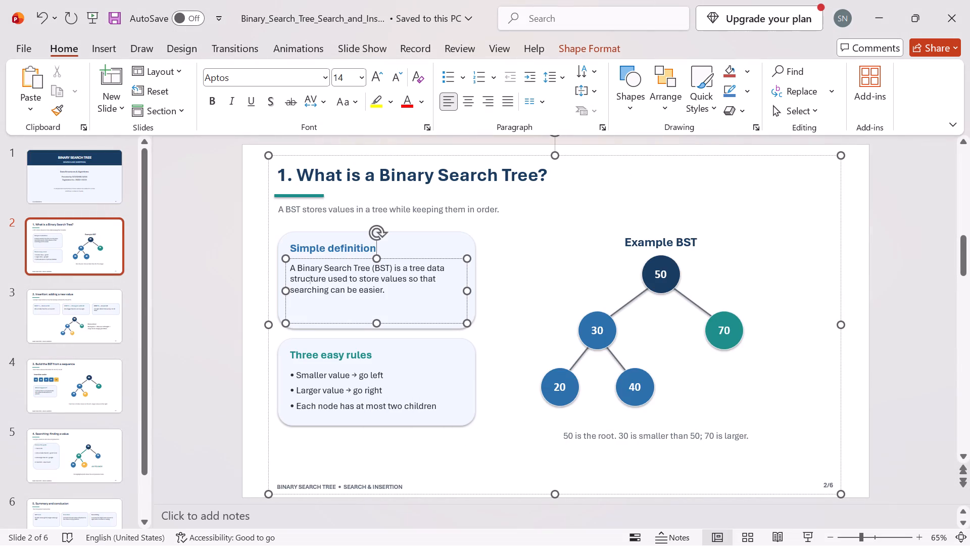
{"action": "left_click", "coordinate": [285, 209]}
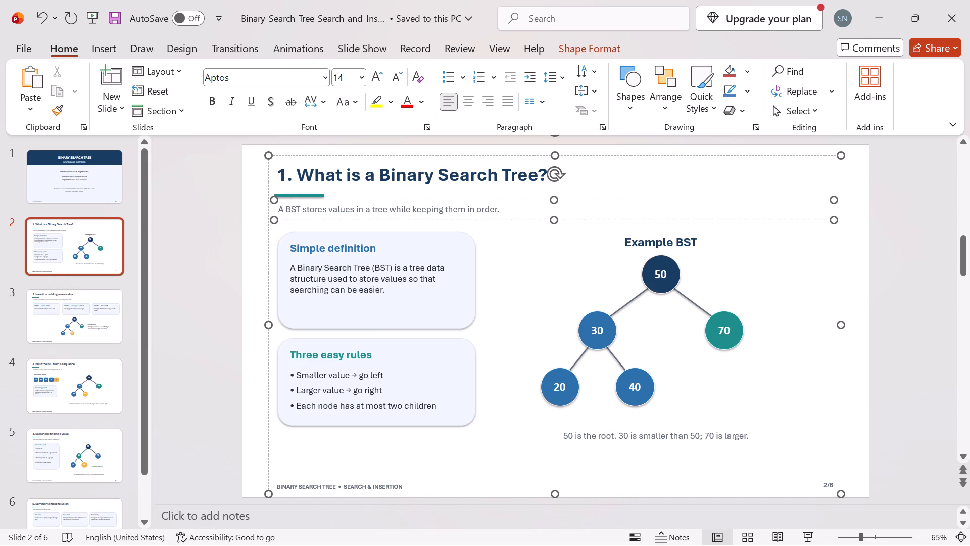
{"action": "key", "text": "ctrl+a"}
{"action": "key", "text": "ctrl+c"}
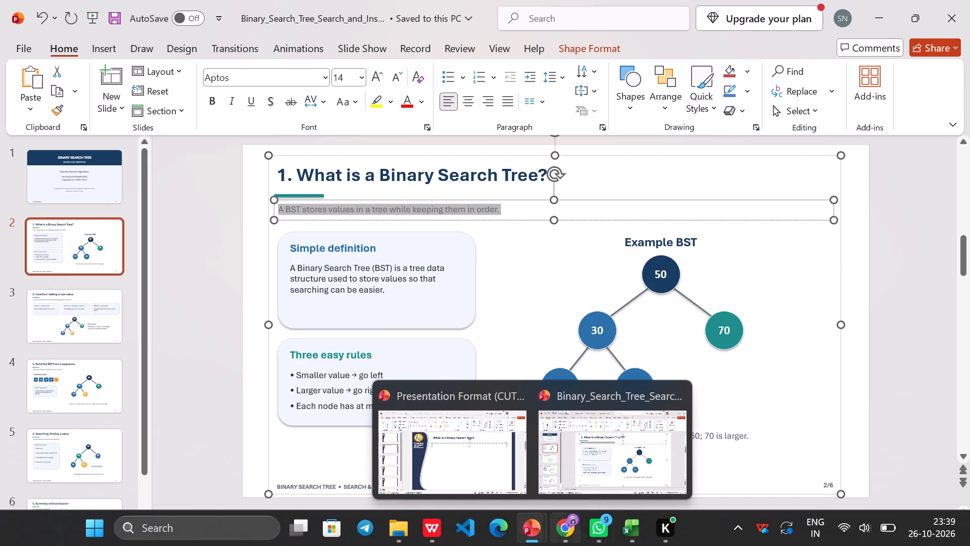
{"action": "left_click", "coordinate": [478, 456]}
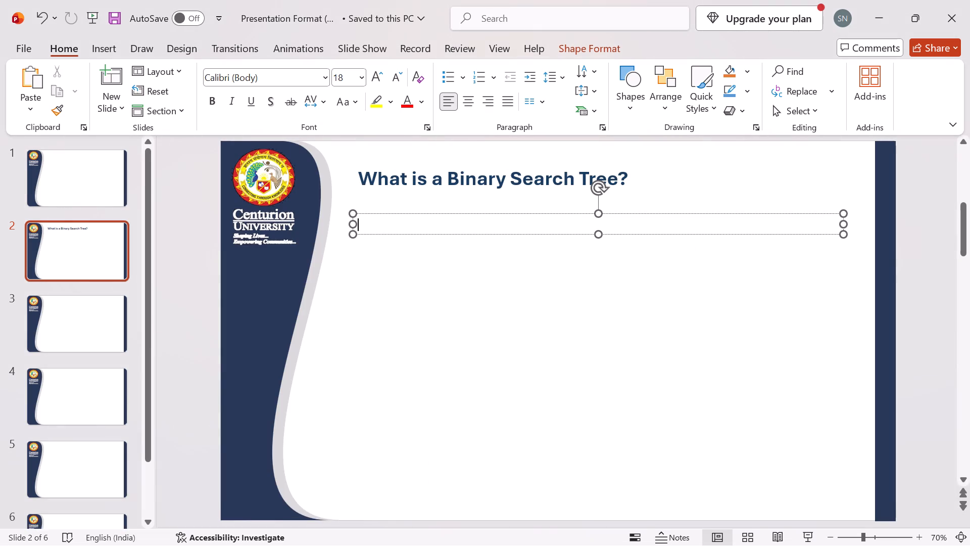
{"action": "key", "text": "ctrl+v"}
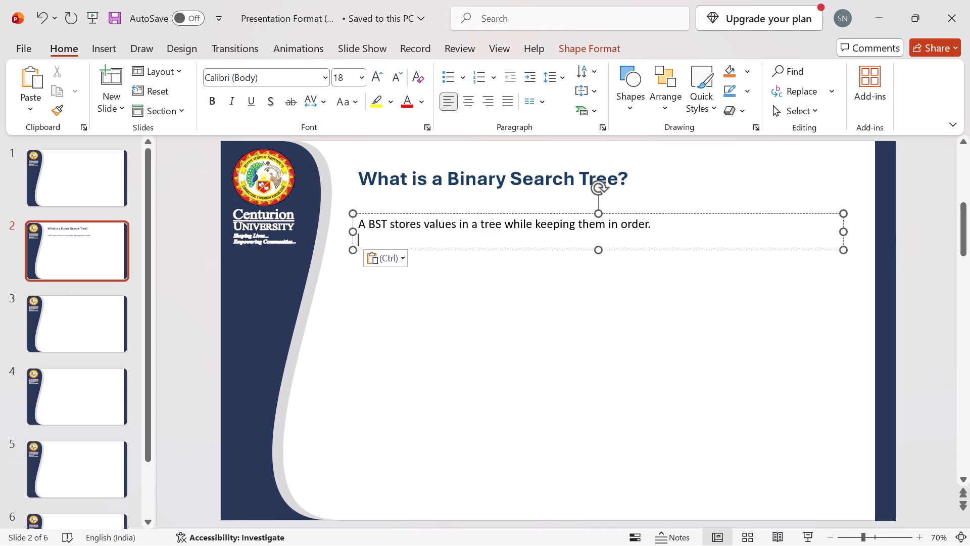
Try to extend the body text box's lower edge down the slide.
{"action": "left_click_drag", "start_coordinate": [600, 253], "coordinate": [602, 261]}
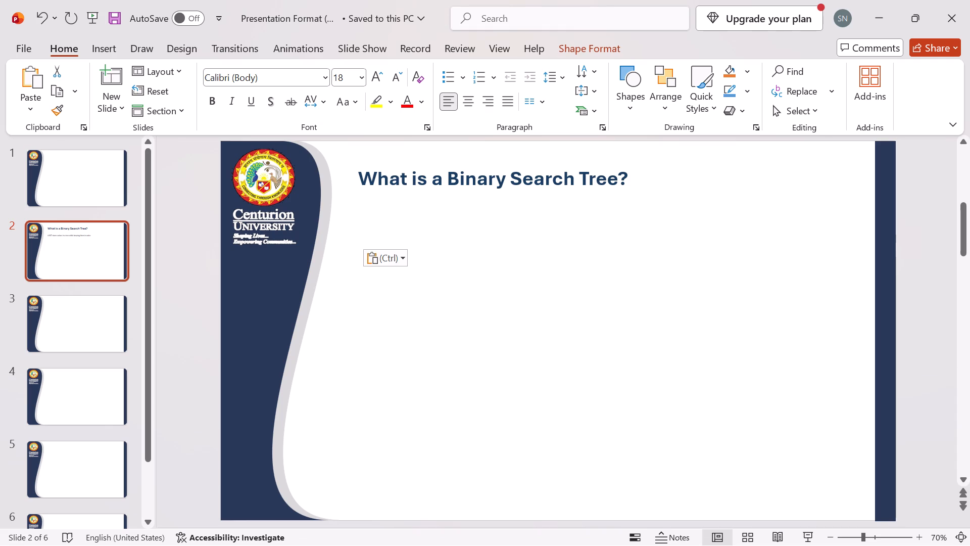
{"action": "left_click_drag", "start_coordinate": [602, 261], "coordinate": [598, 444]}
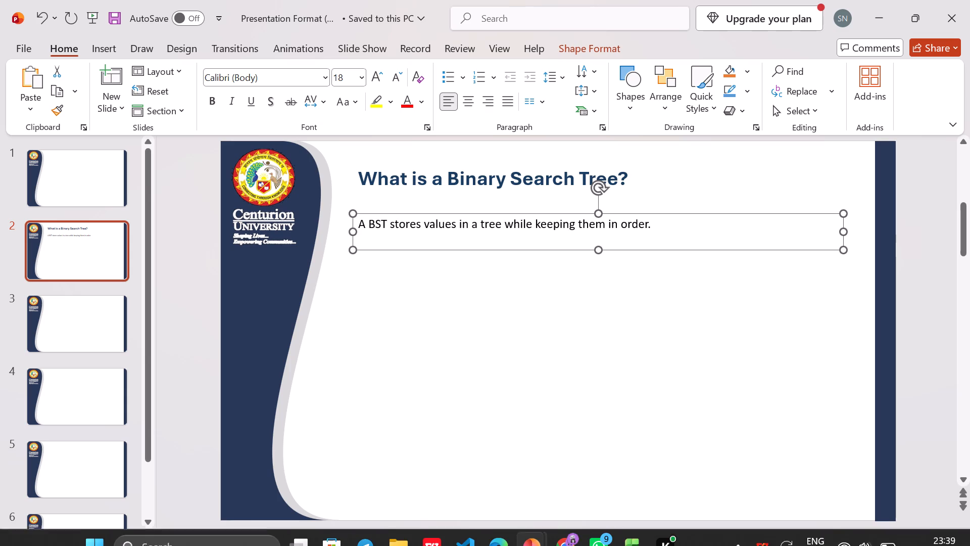
Copy the rounded rectangle behind "Simple definition" from the Binary Search Tree presentation and paste it onto slide 2 of the template.
{"action": "left_click", "coordinate": [598, 450]}
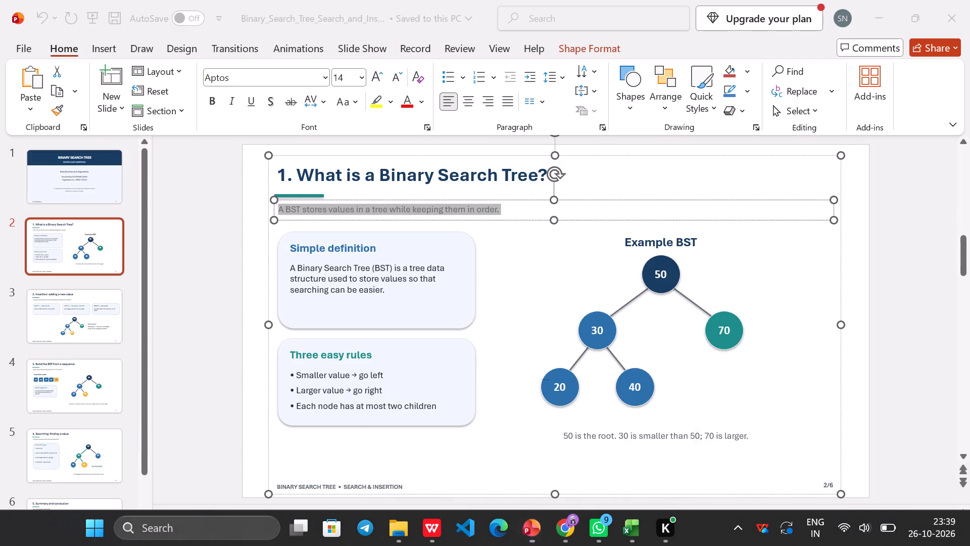
{"action": "left_click", "coordinate": [452, 301]}
{"action": "left_click", "coordinate": [402, 241]}
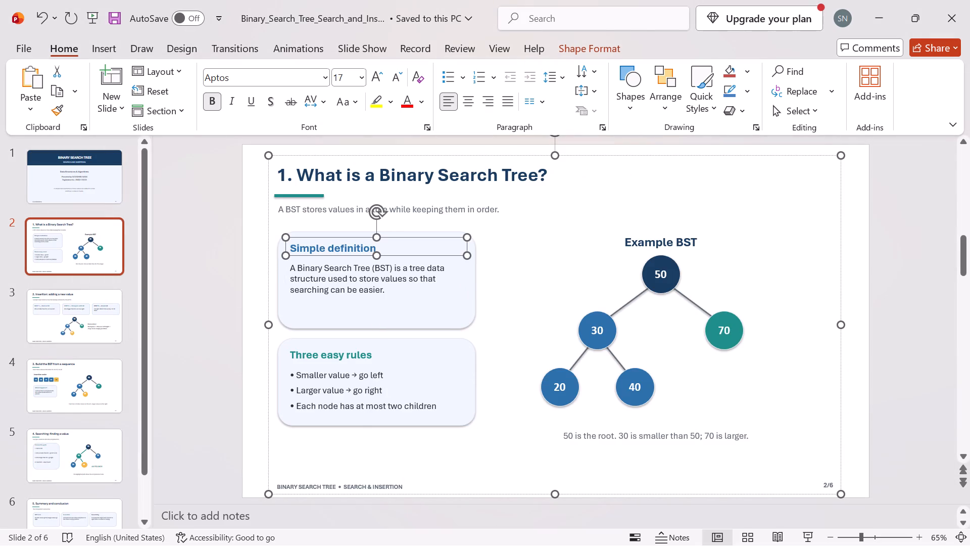
{"action": "left_click", "coordinate": [446, 291]}
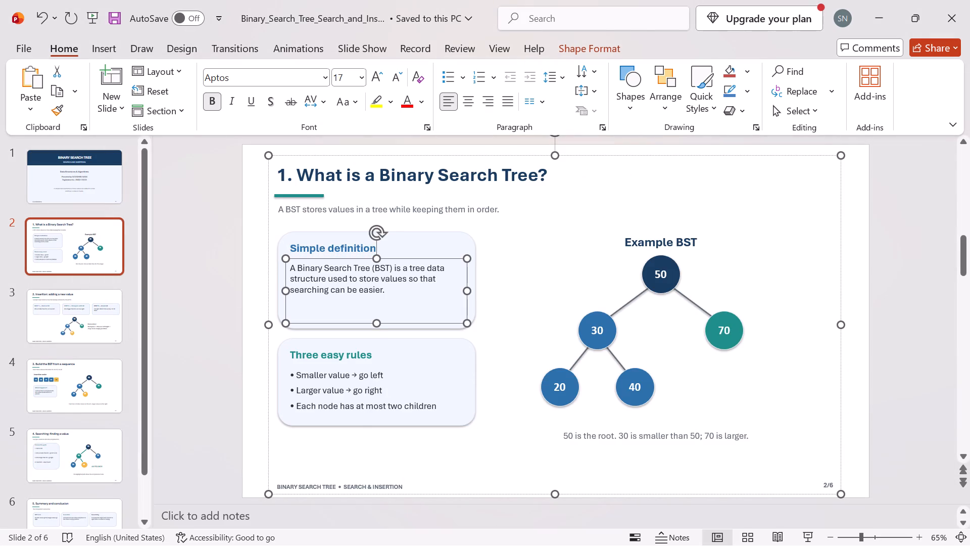
{"action": "left_click", "coordinate": [470, 240]}
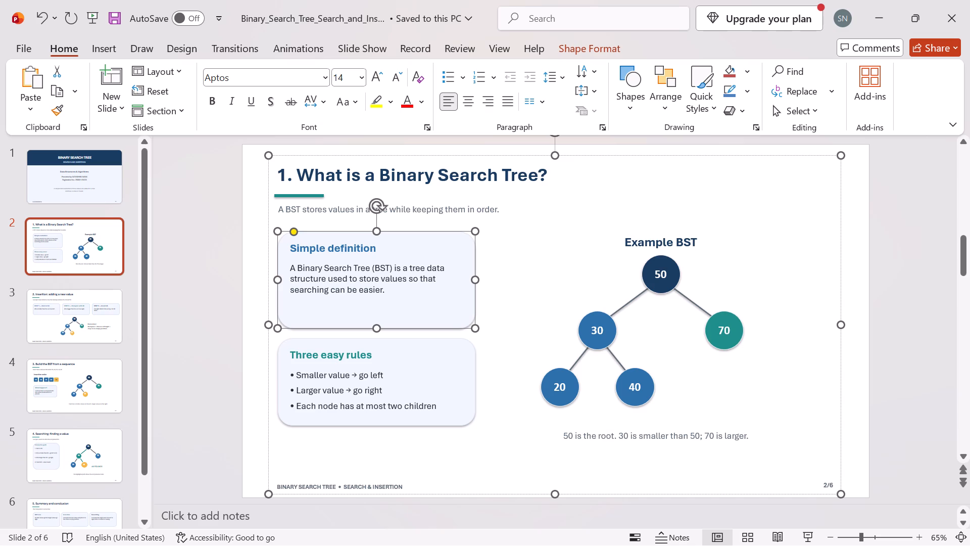
{"action": "left_click_drag", "start_coordinate": [290, 249], "coordinate": [409, 300]}
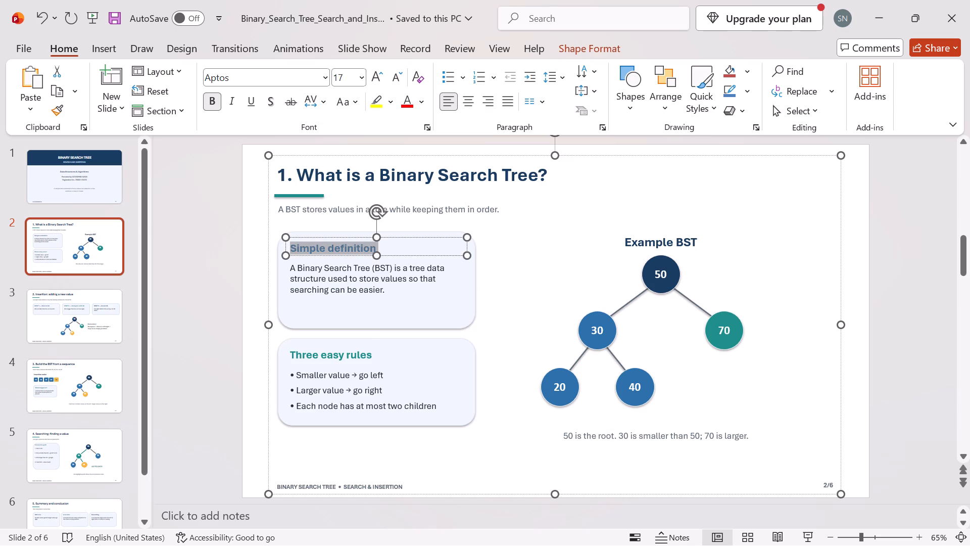
{"action": "left_click_drag", "start_coordinate": [409, 300], "coordinate": [436, 305]}
{"action": "left_click", "coordinate": [403, 299]}
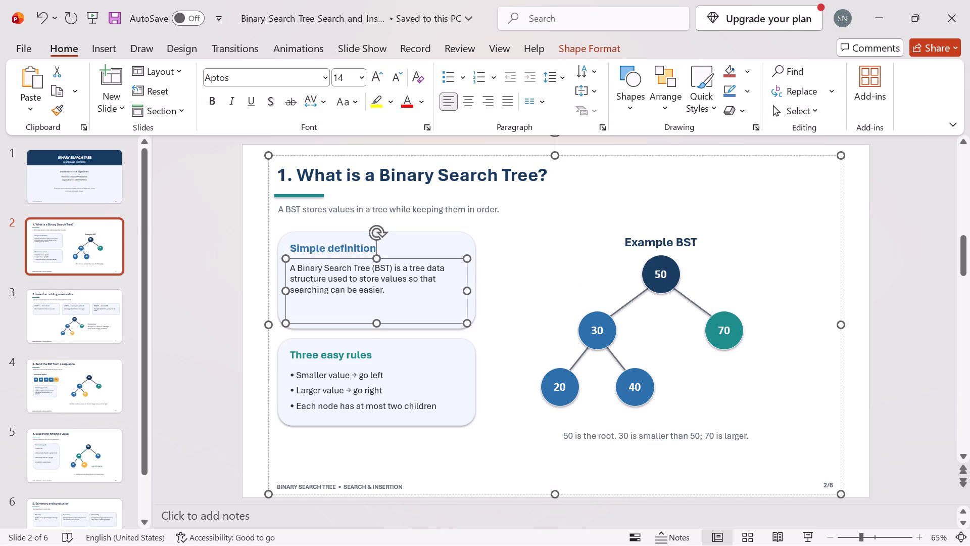
{"action": "left_click", "coordinate": [451, 236]}
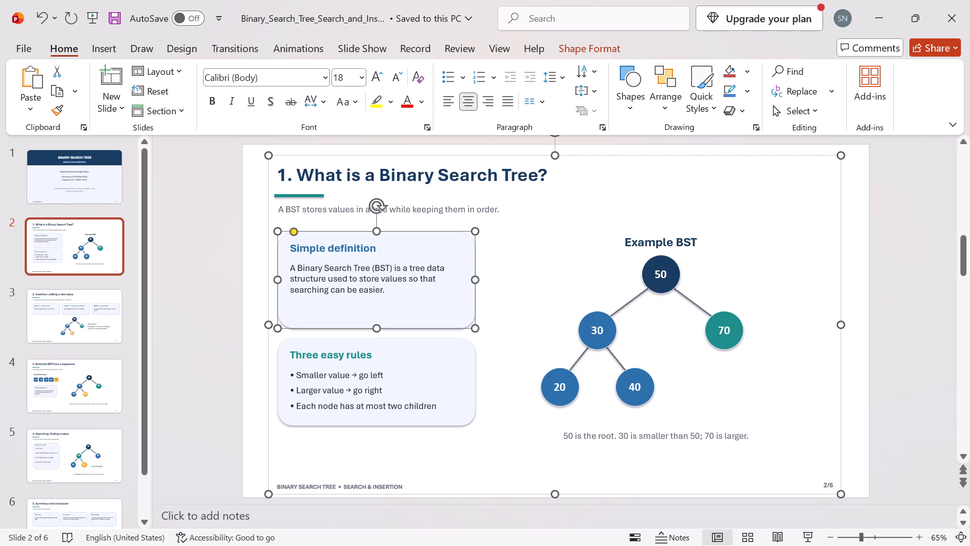
{"action": "key", "text": "ctrl+c"}
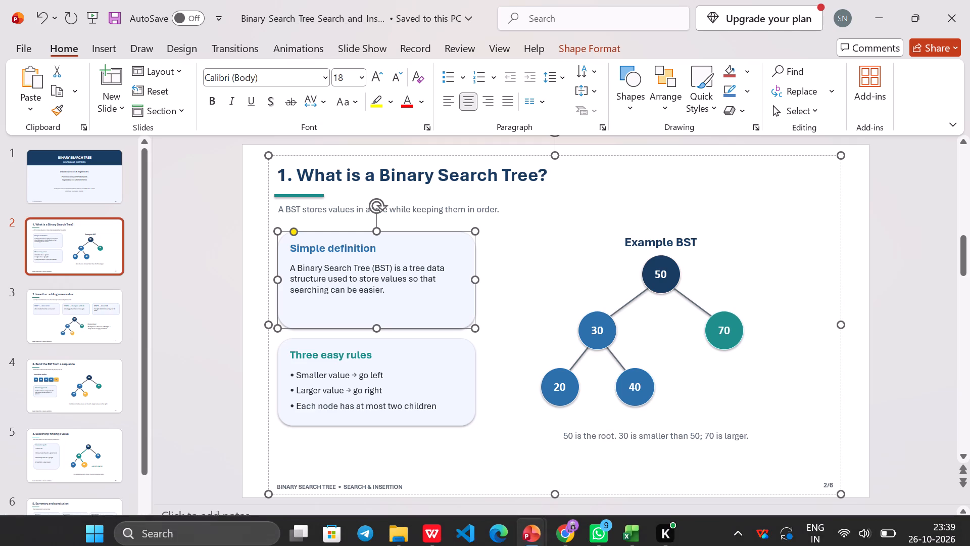
{"action": "left_click", "coordinate": [460, 463]}
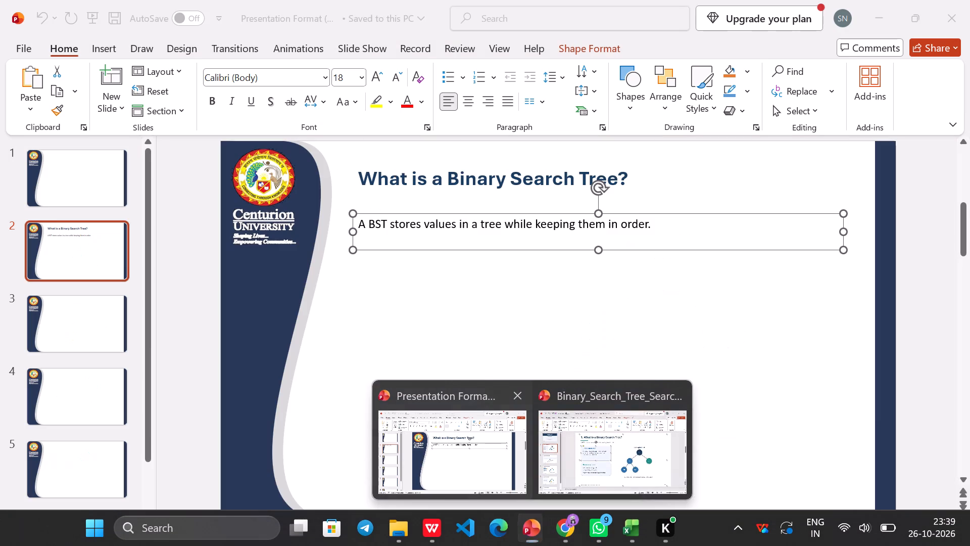
{"action": "key", "text": "ctrl+v"}
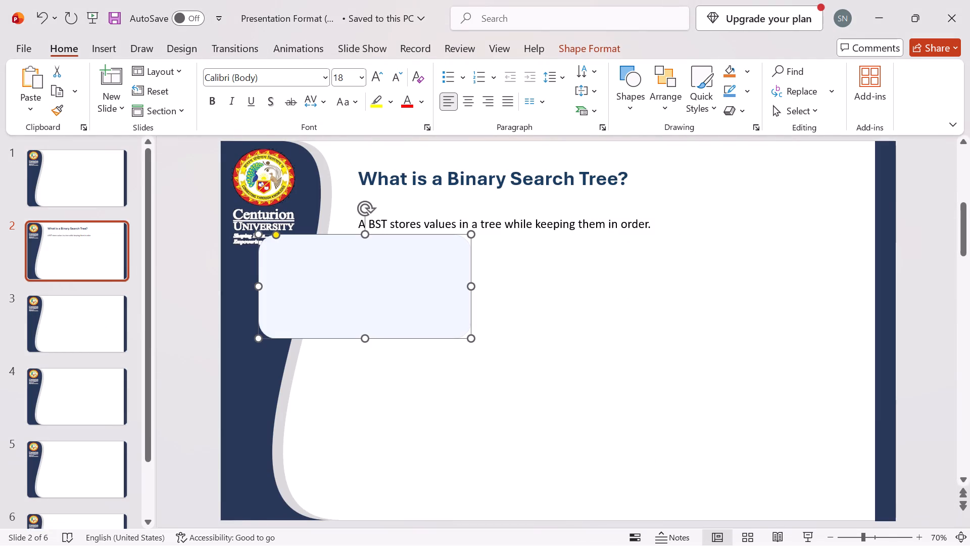
Move the pasted rounded rectangle on slide 2 to sit just below the subtitle, clear of the template's navy band.
{"action": "left_click_drag", "start_coordinate": [376, 289], "coordinate": [435, 298]}
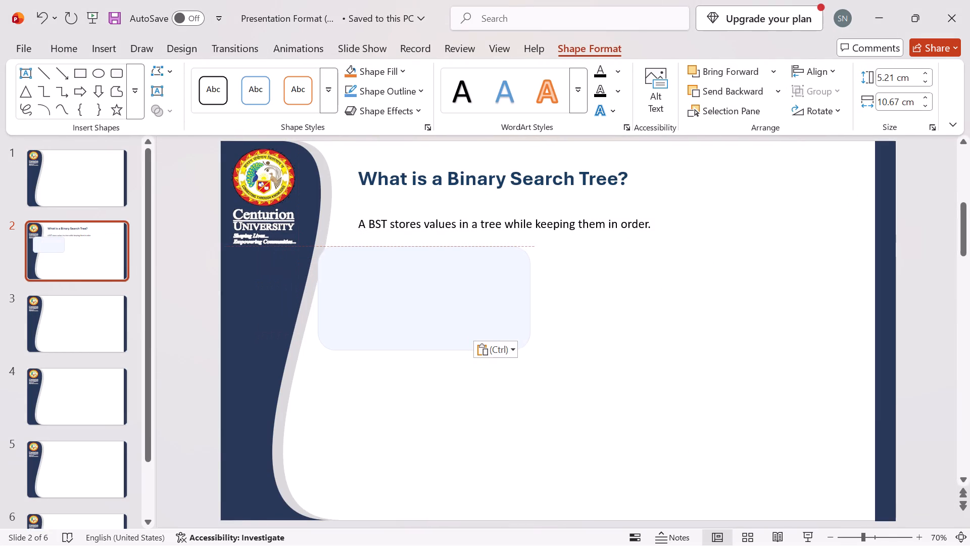
{"action": "left_click_drag", "start_coordinate": [435, 298], "coordinate": [460, 293]}
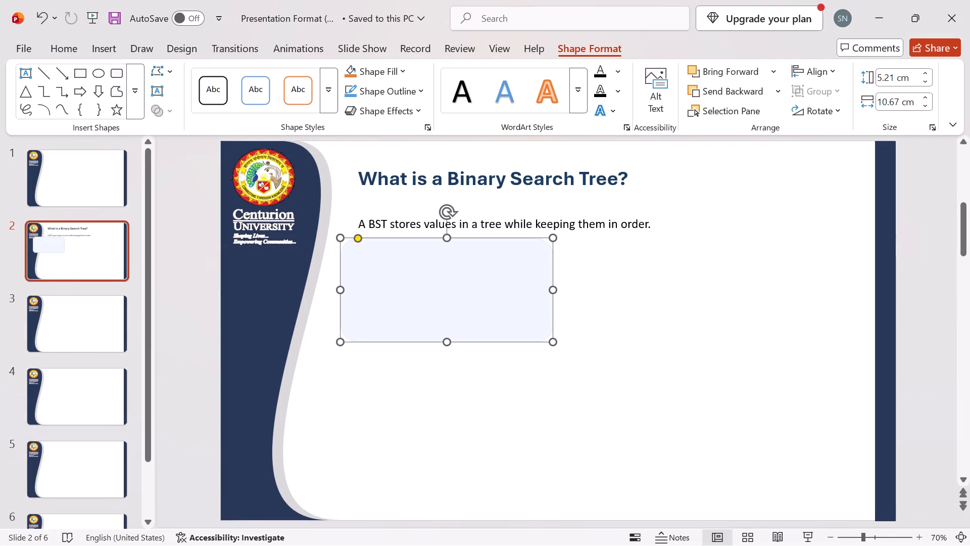
{"action": "left_click", "coordinate": [431, 282]}
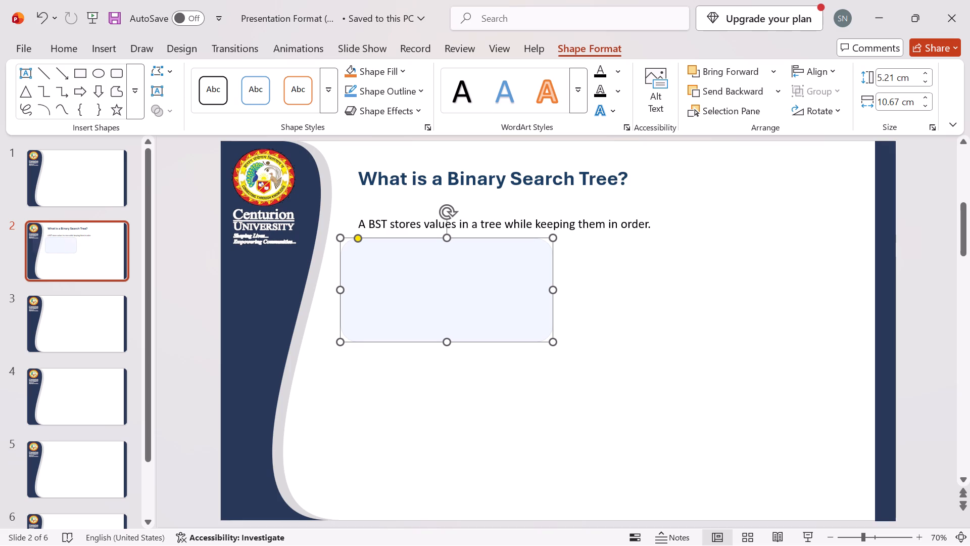
{"action": "left_click", "coordinate": [677, 336]}
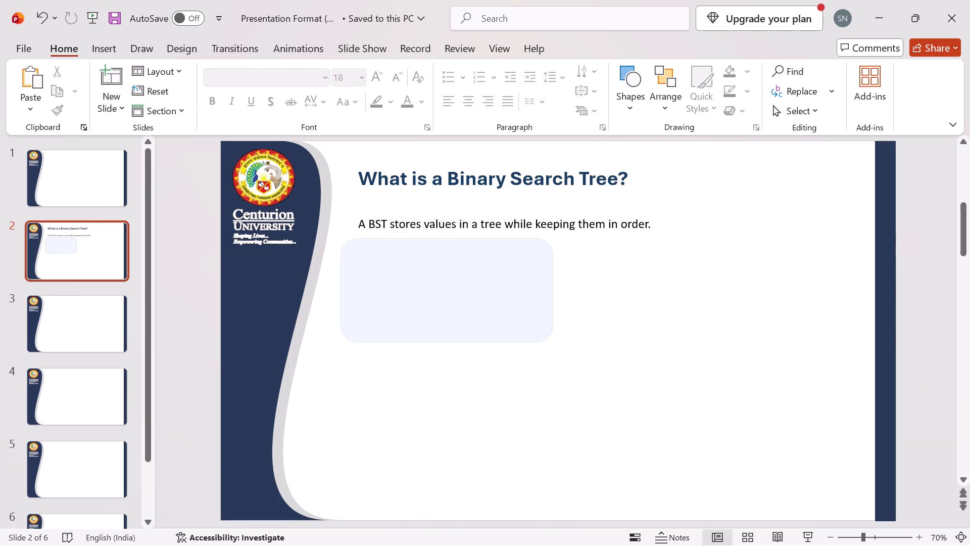
Draw a text box across the upper part of the rounded rectangle on slide 2.
{"action": "left_click", "coordinate": [97, 48]}
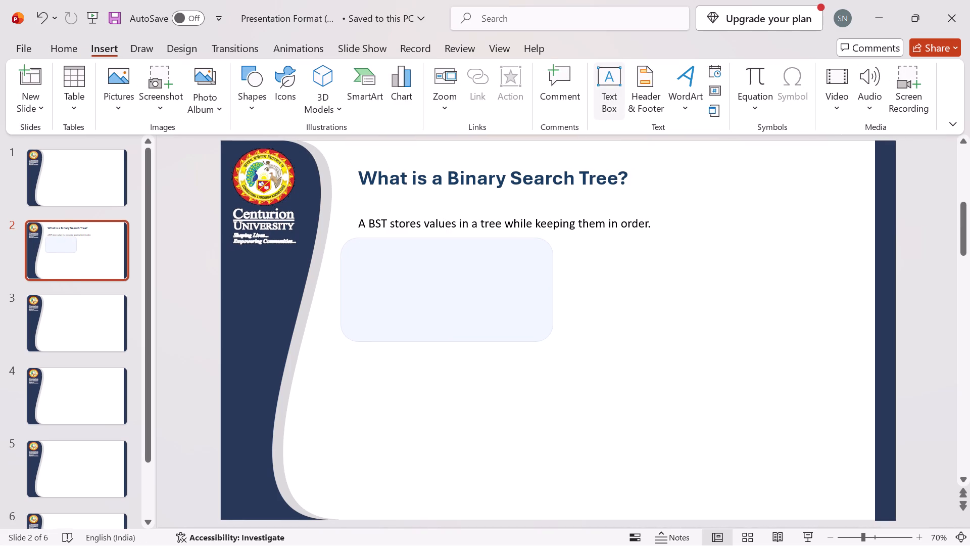
{"action": "left_click", "coordinate": [617, 82]}
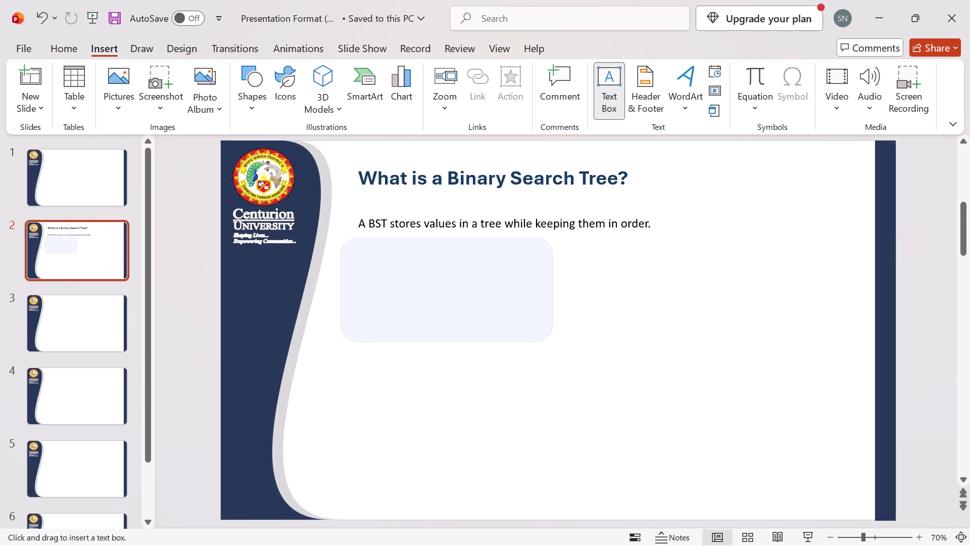
{"action": "left_click_drag", "start_coordinate": [358, 251], "coordinate": [547, 295]}
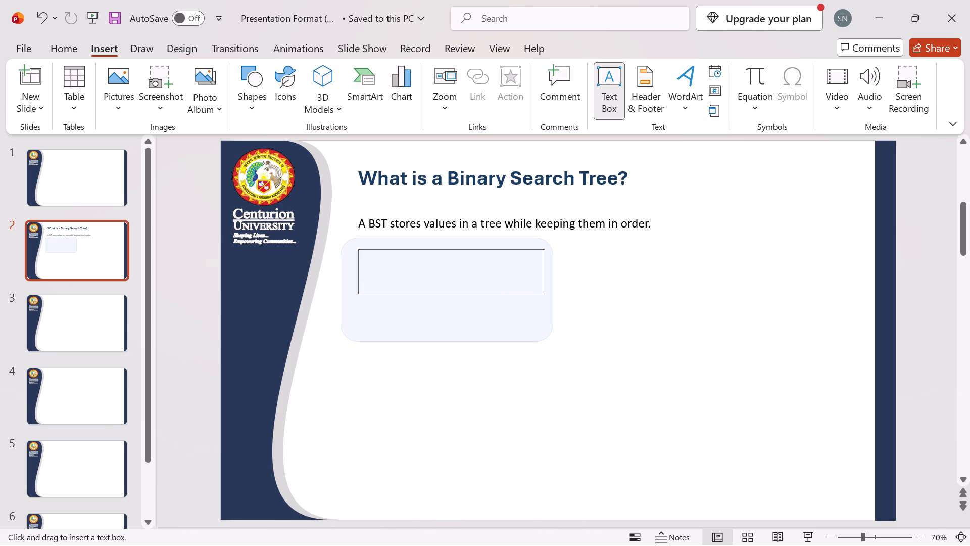
{"action": "left_click_drag", "start_coordinate": [547, 295], "coordinate": [545, 271]}
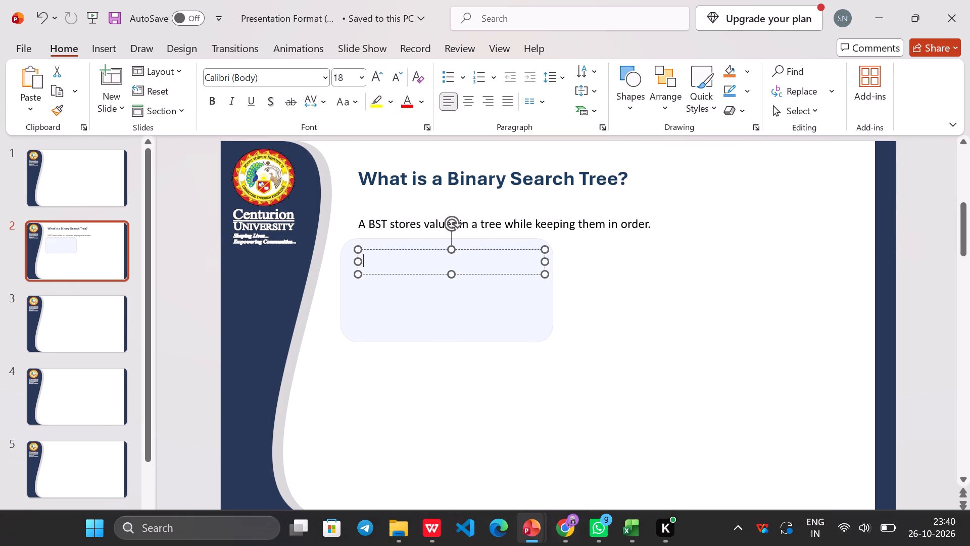
Copy the heading "Simple definition" from the Binary Search Tree presentation into the new text box, and place it at the rectangle's upper-left corner.
{"action": "left_click", "coordinate": [600, 472]}
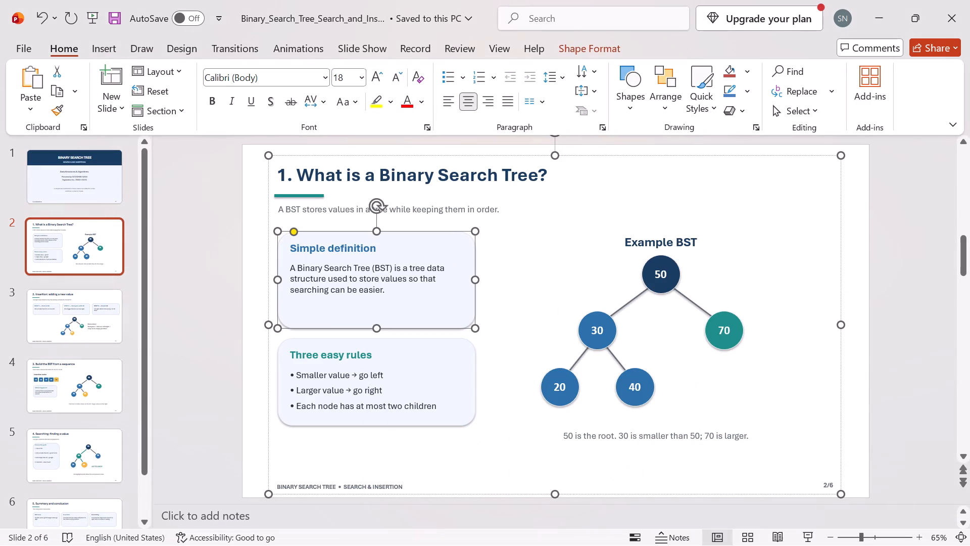
{"action": "left_click", "coordinate": [339, 245]}
{"action": "key", "text": "ctrl+a"}
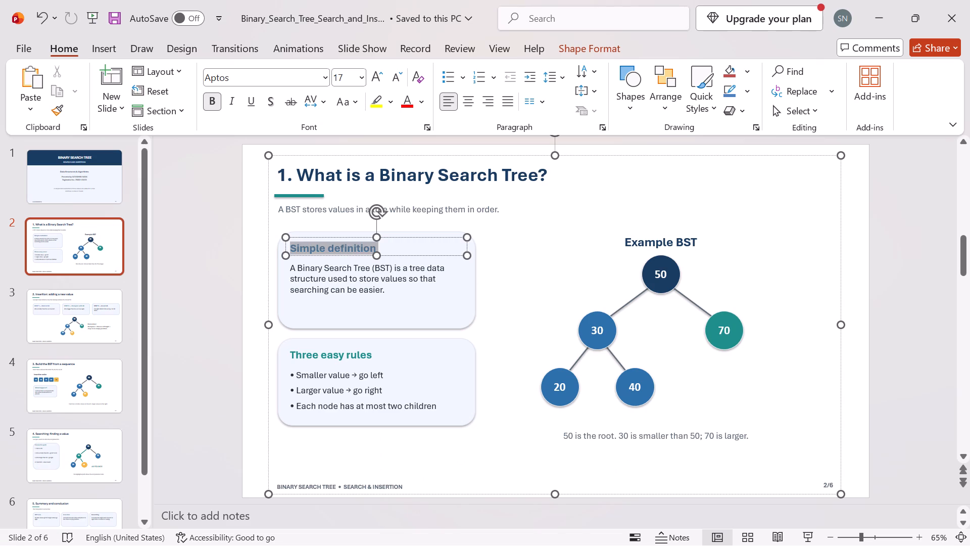
{"action": "key", "text": "ctrl+c"}
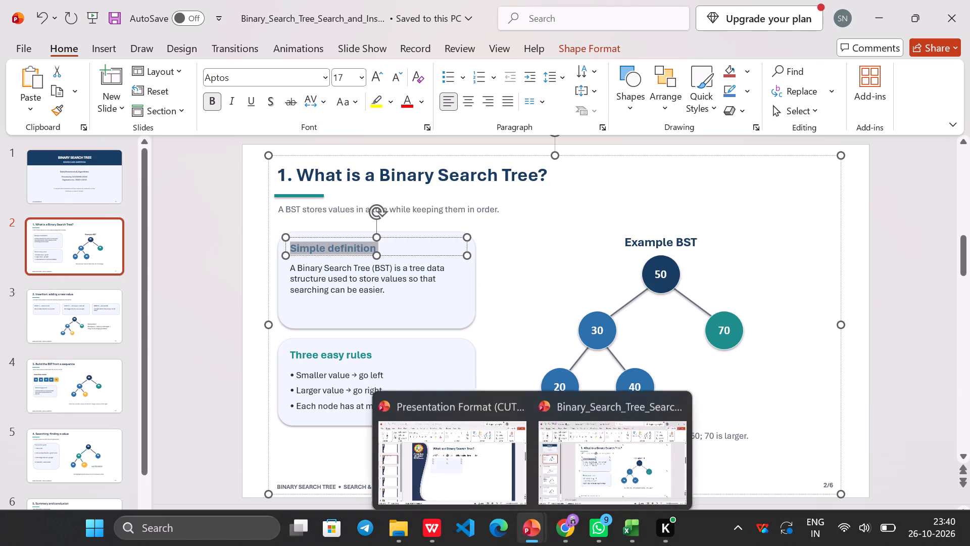
{"action": "left_click", "coordinate": [457, 453]}
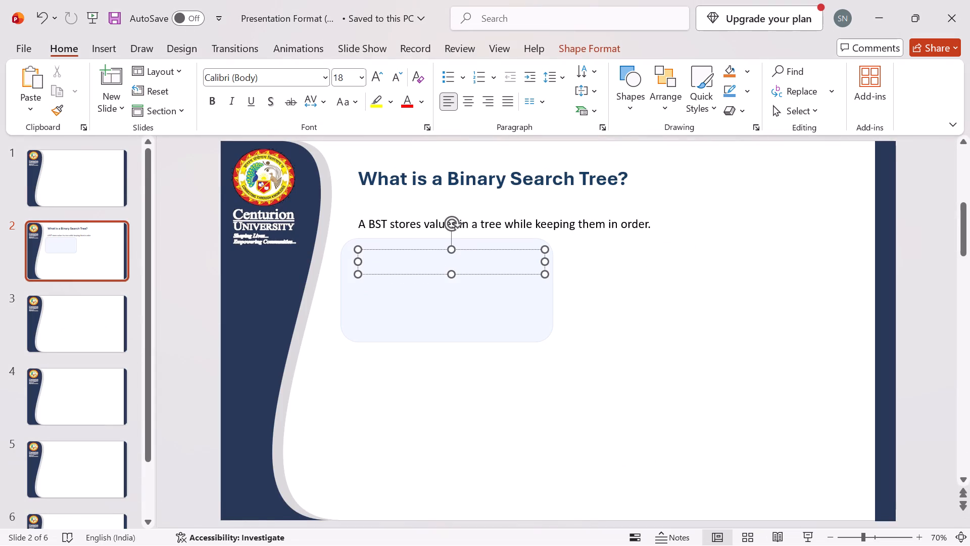
{"action": "key", "text": "ctrl+v"}
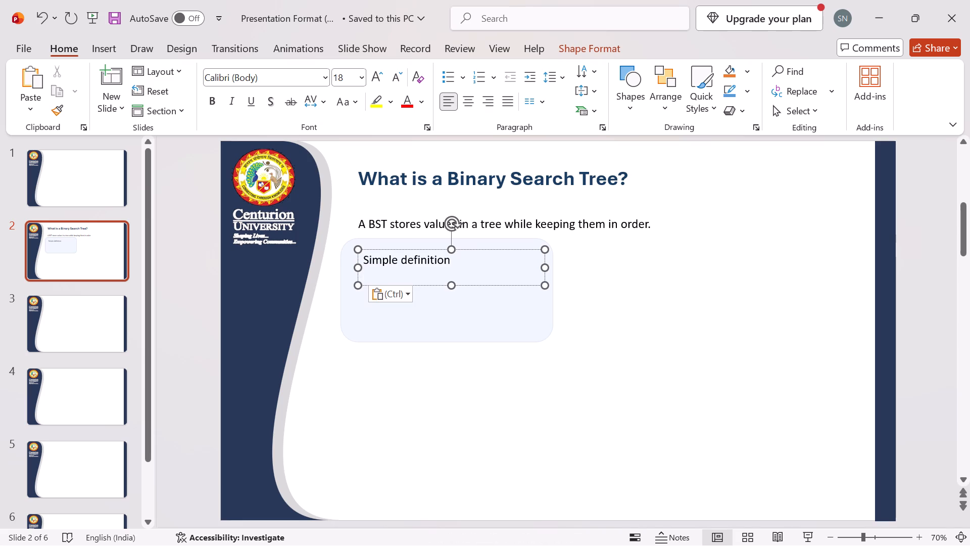
{"action": "left_click_drag", "start_coordinate": [477, 254], "coordinate": [479, 253]}
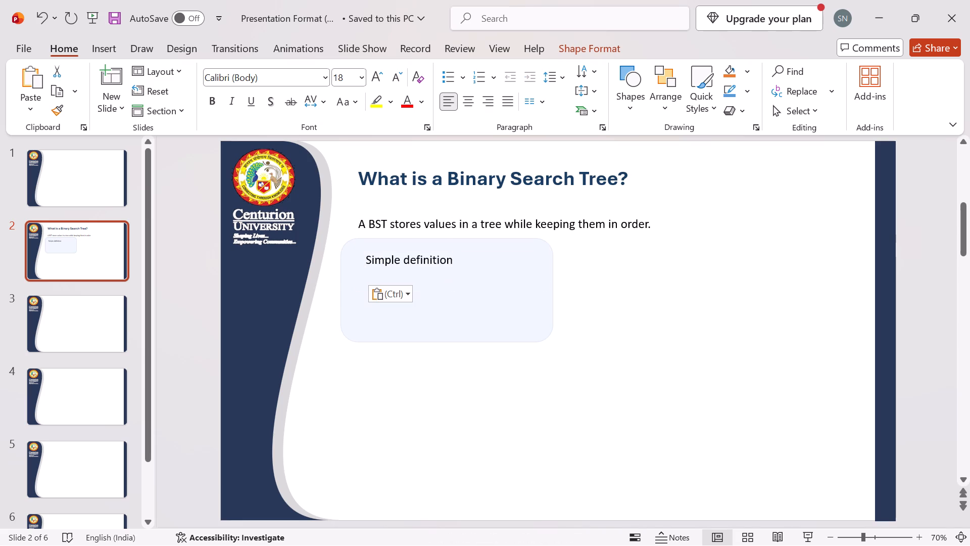
{"action": "left_click_drag", "start_coordinate": [479, 253], "coordinate": [463, 242]}
{"action": "left_click", "coordinate": [450, 384]}
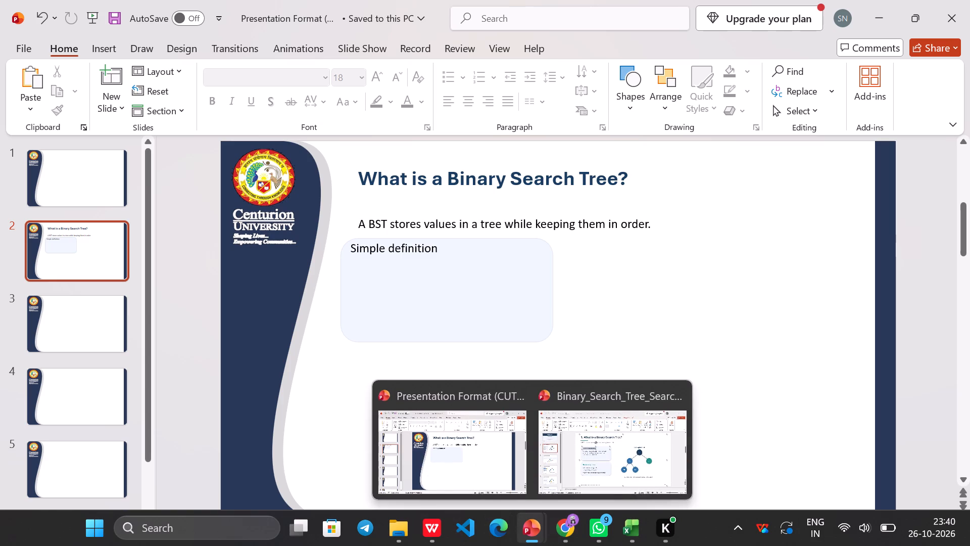
Copy the definition paragraph beginning "A Binary Search Tree (BST)" from the Binary Search Tree presentation into the rounded rectangle on the template's slide 2.
{"action": "left_click", "coordinate": [592, 456]}
{"action": "left_click", "coordinate": [319, 281]}
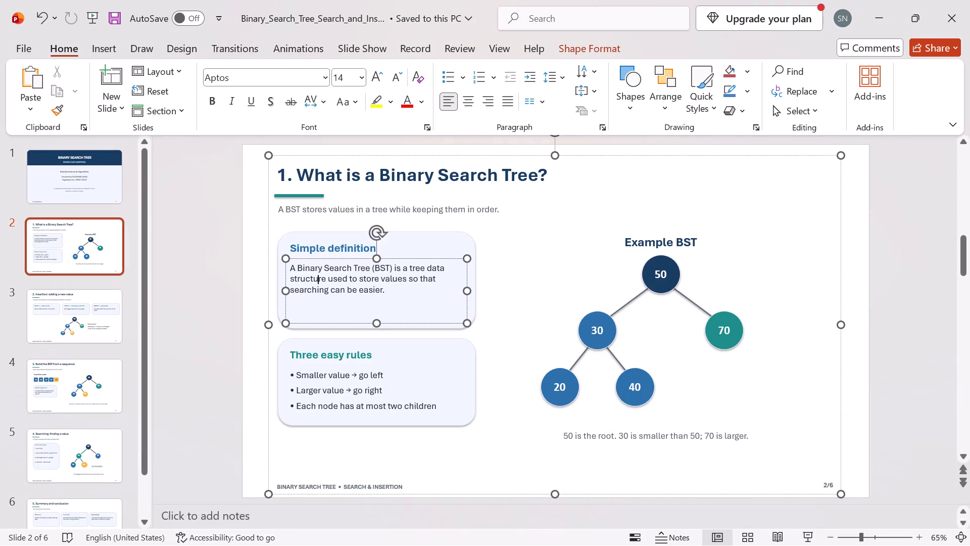
{"action": "left_click", "coordinate": [298, 270]}
{"action": "key", "text": "ctrl+a"}
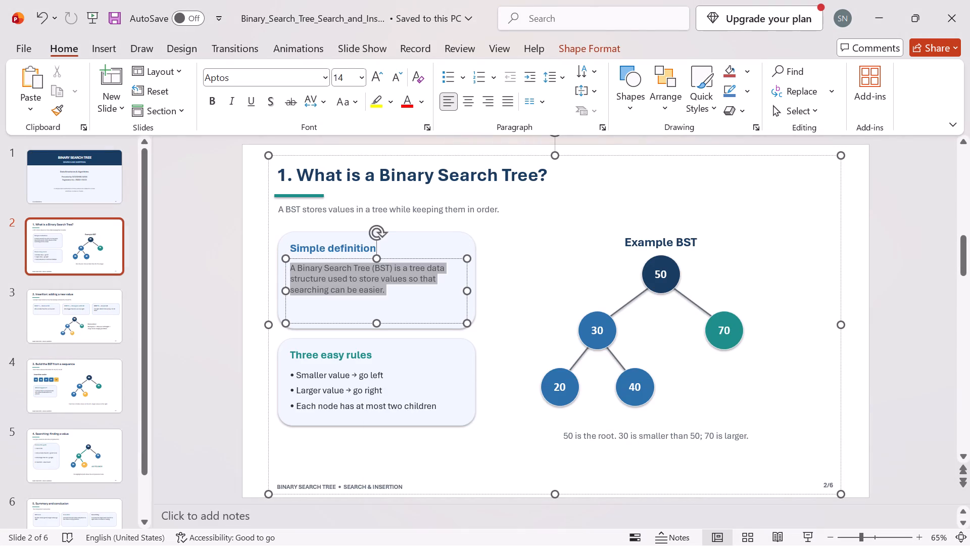
{"action": "key", "text": "ctrl+c"}
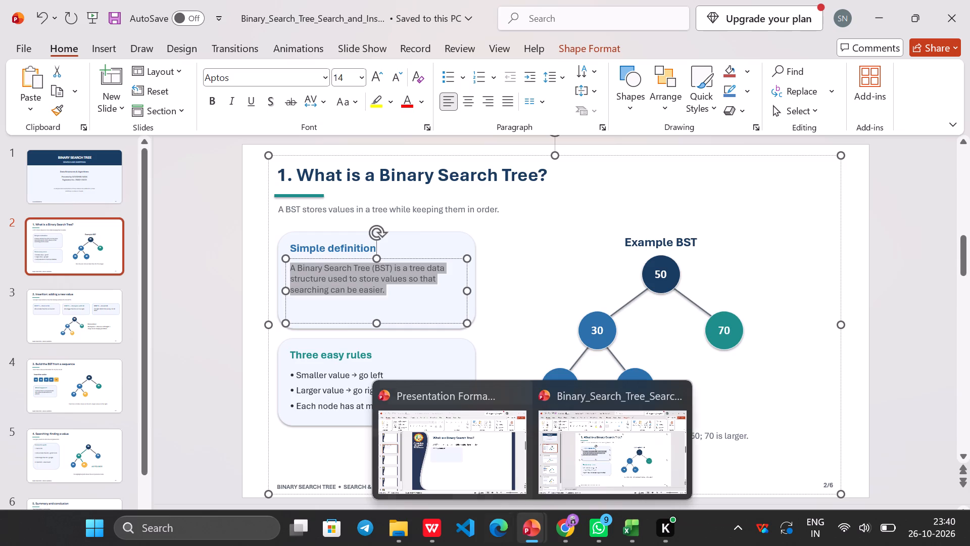
{"action": "left_click", "coordinate": [452, 461]}
{"action": "left_click", "coordinate": [362, 282]}
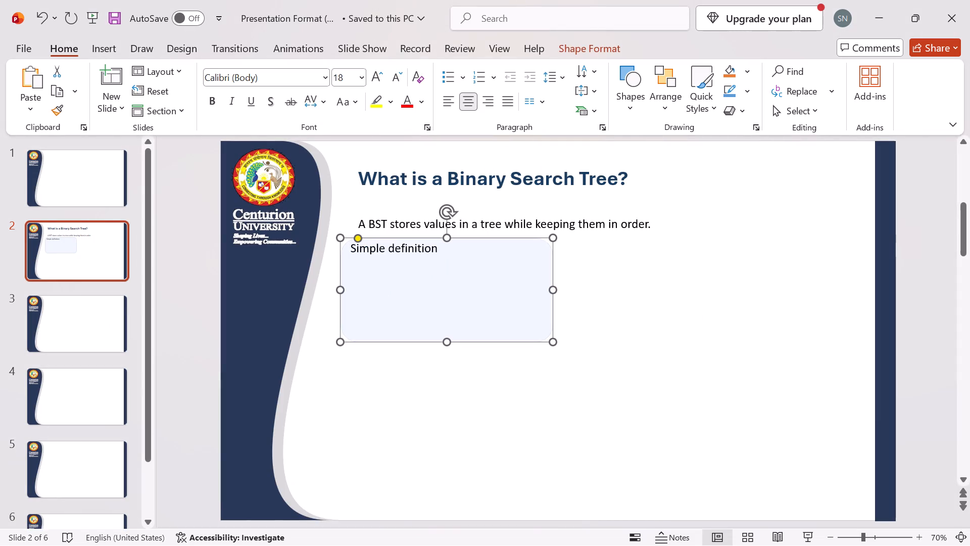
{"action": "left_click", "coordinate": [371, 276]}
{"action": "key", "text": "ctrl+v"}
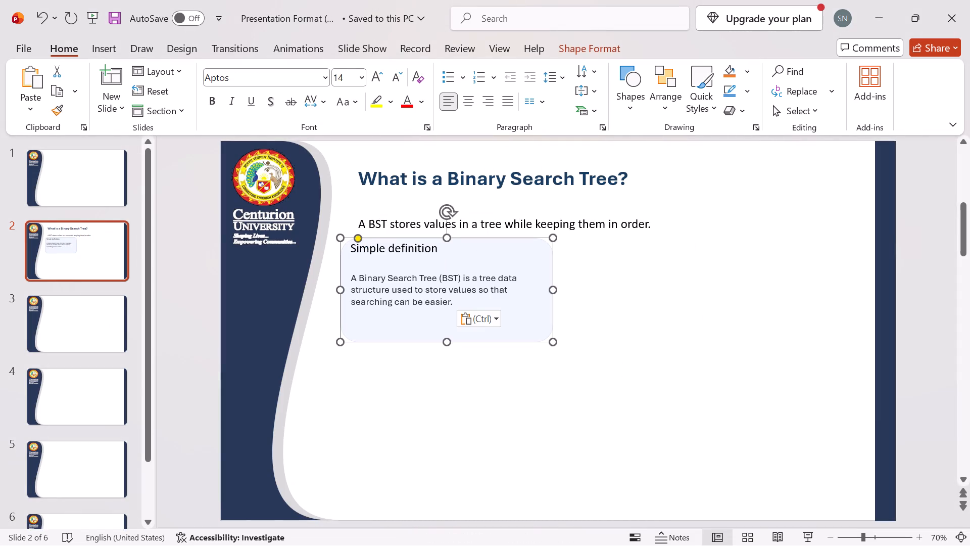
{"action": "left_click", "coordinate": [522, 305]}
{"action": "left_click", "coordinate": [641, 289]}
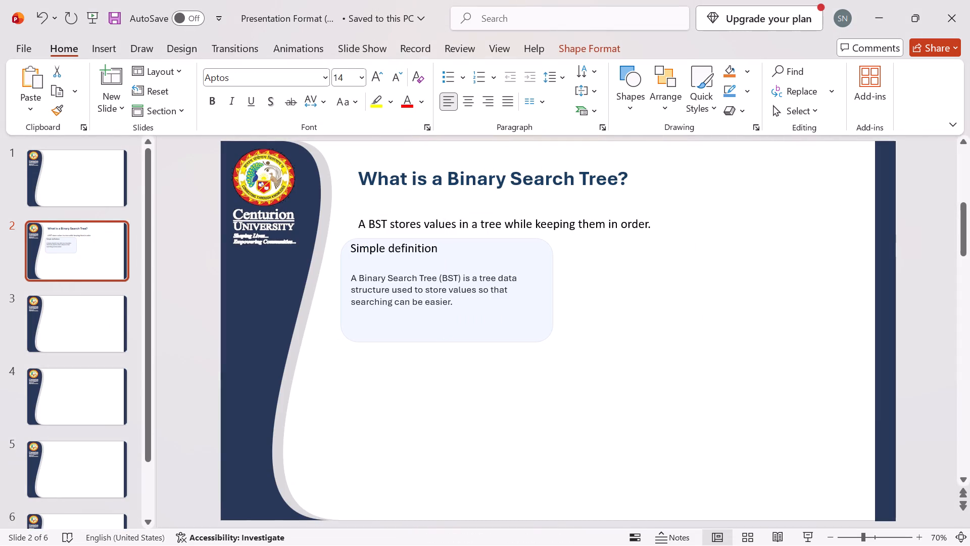
Shift the definition card slightly left, and position the "Simple definition" heading inside it just above the paragraph.
{"action": "left_click", "coordinate": [382, 247]}
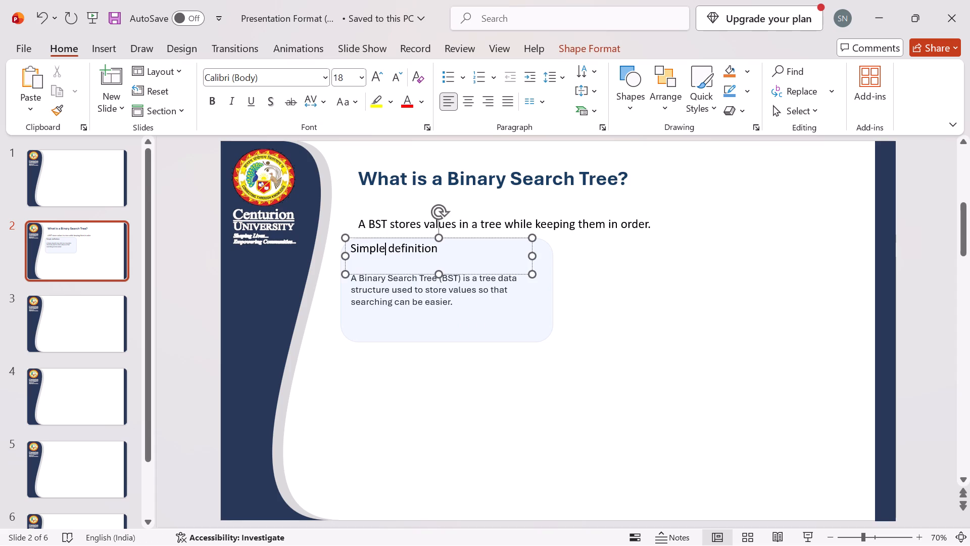
{"action": "left_click_drag", "start_coordinate": [444, 254], "coordinate": [448, 261]}
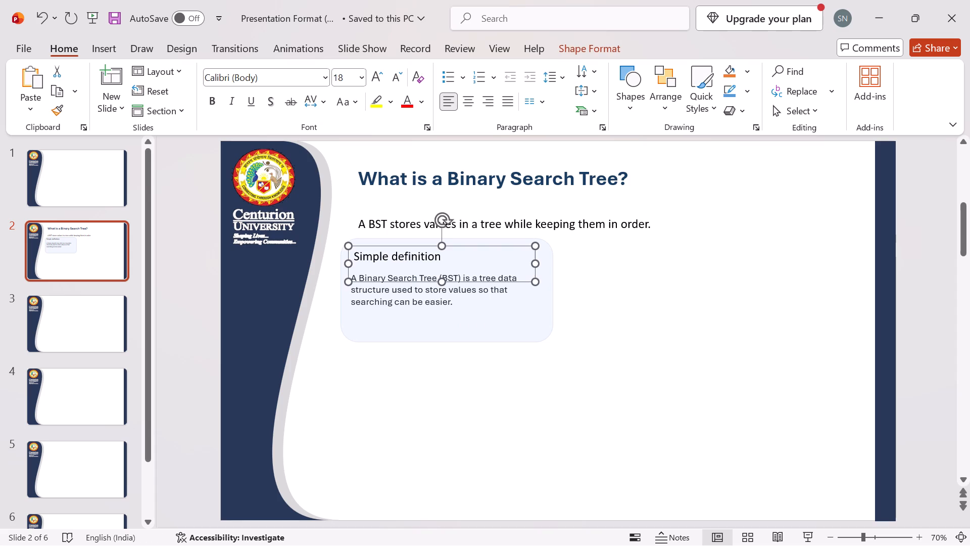
{"action": "left_click", "coordinate": [615, 286]}
{"action": "left_click", "coordinate": [488, 318]}
{"action": "left_click_drag", "start_coordinate": [526, 311], "coordinate": [516, 311]}
{"action": "left_click", "coordinate": [422, 261]}
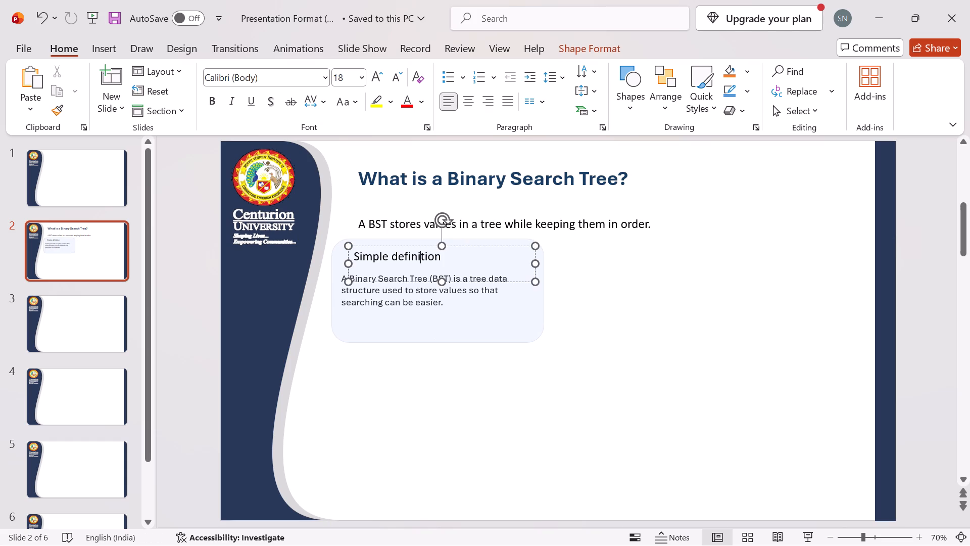
{"action": "left_click_drag", "start_coordinate": [481, 259], "coordinate": [469, 258]}
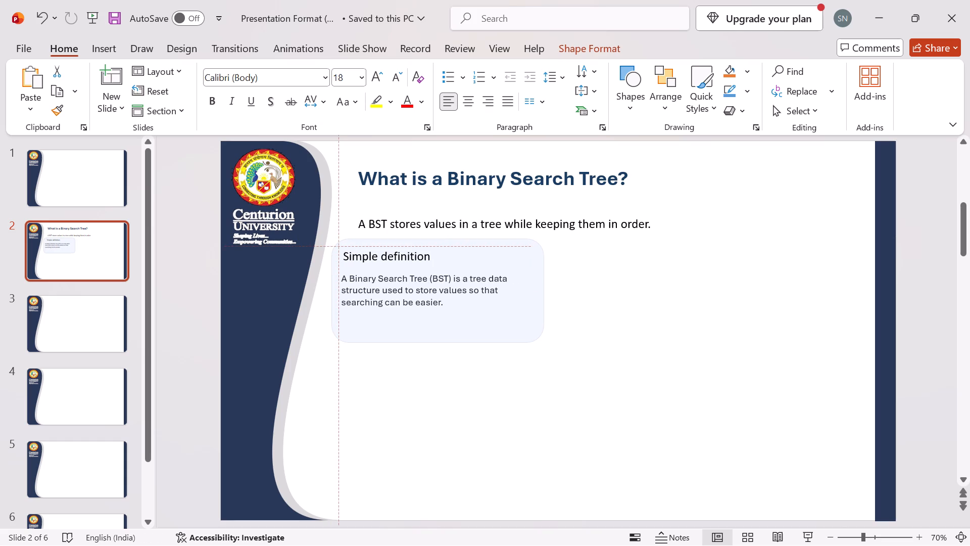
{"action": "left_click_drag", "start_coordinate": [469, 258], "coordinate": [464, 256]}
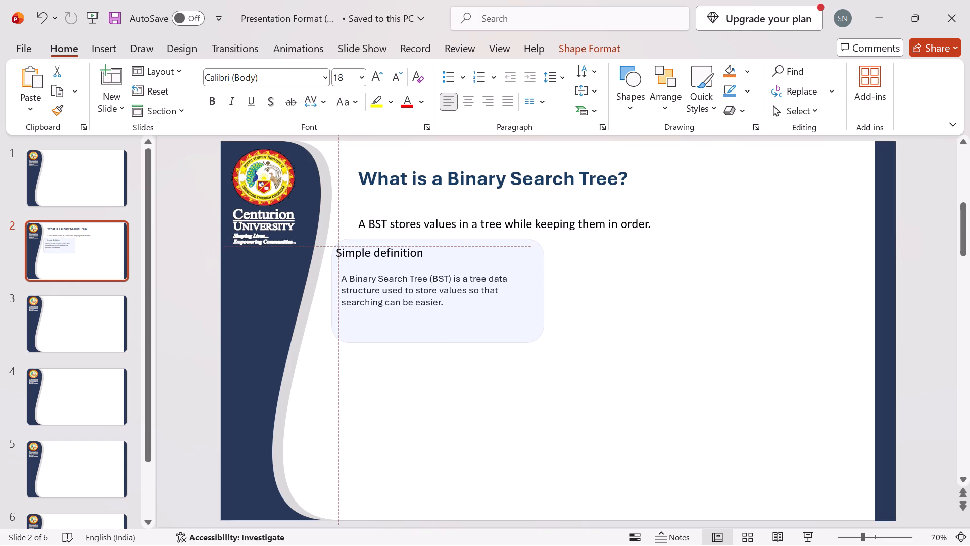
{"action": "left_click_drag", "start_coordinate": [464, 256], "coordinate": [469, 257]}
{"action": "left_click", "coordinate": [640, 314]}
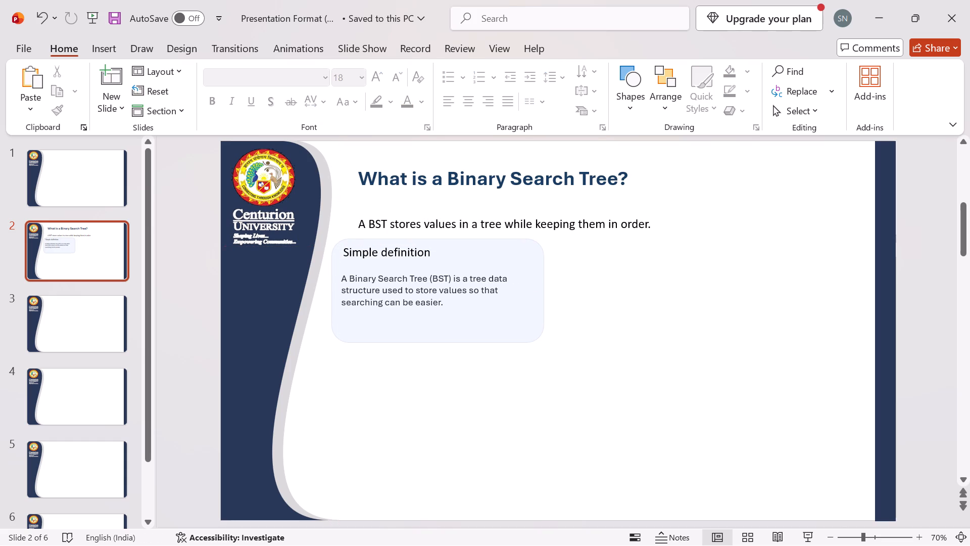
{"action": "left_click", "coordinate": [468, 263]}
{"action": "left_click_drag", "start_coordinate": [474, 260], "coordinate": [476, 265]}
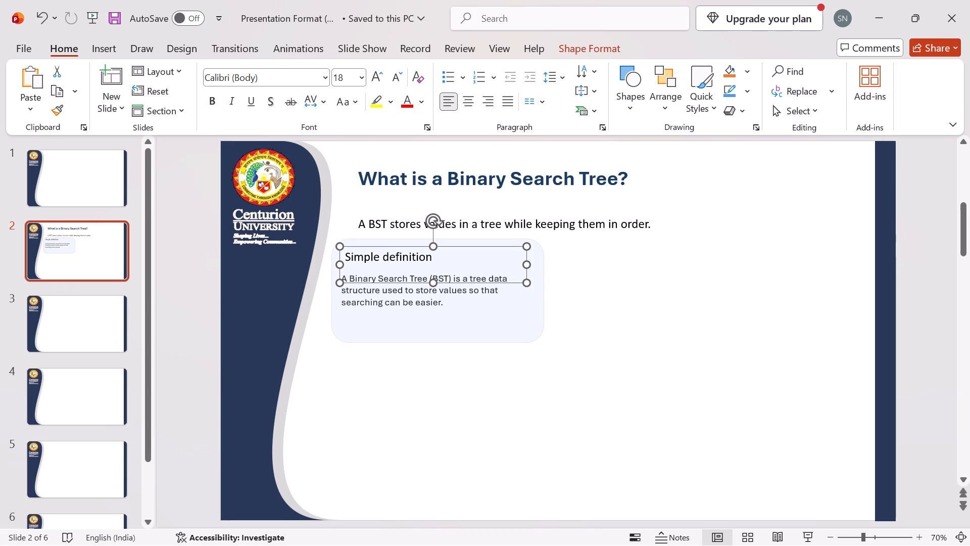
{"action": "left_click", "coordinate": [632, 274]}
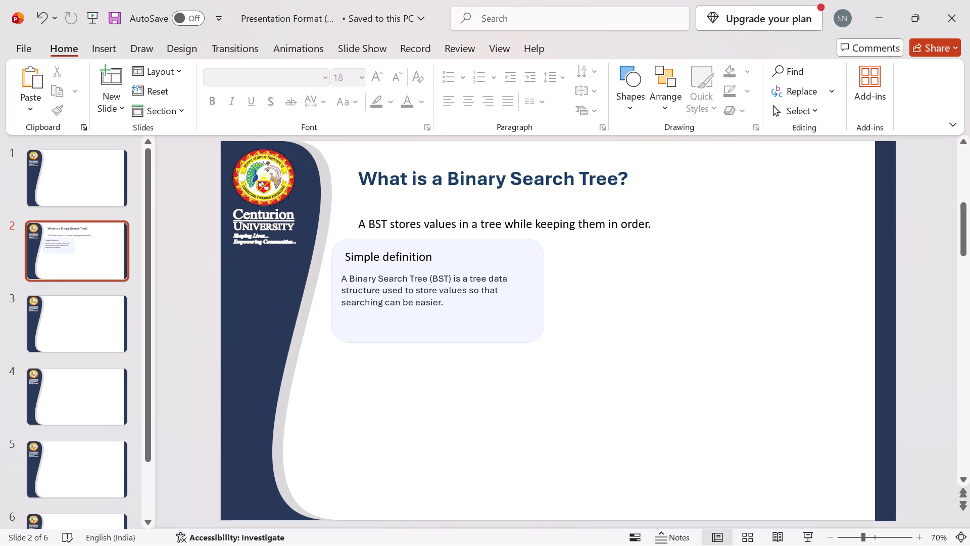
Shrink the rounded definition card from its lower-right corner to fit more closely around the paragraph.
{"action": "left_click", "coordinate": [524, 331]}
{"action": "left_click_drag", "start_coordinate": [542, 339], "coordinate": [524, 324]}
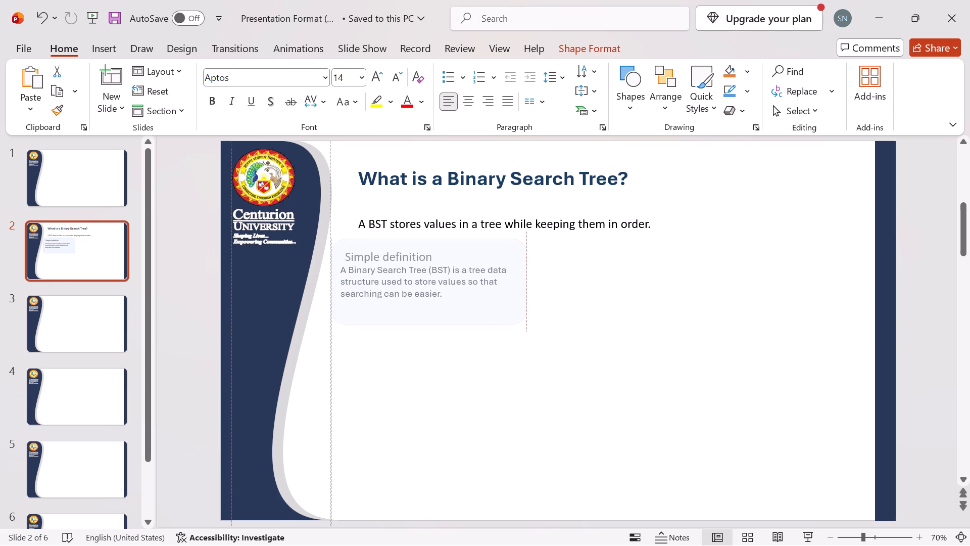
{"action": "left_click_drag", "start_coordinate": [524, 324], "coordinate": [529, 331]}
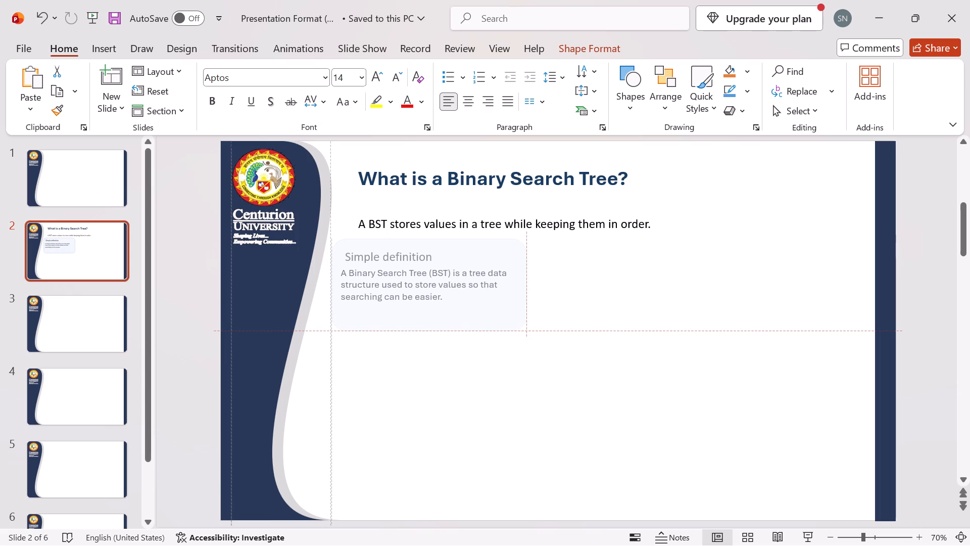
{"action": "left_click_drag", "start_coordinate": [529, 331], "coordinate": [518, 327]}
Narrow the "Simple definition" text box to fit within the card, and try to reduce its height.
{"action": "left_click", "coordinate": [400, 254]}
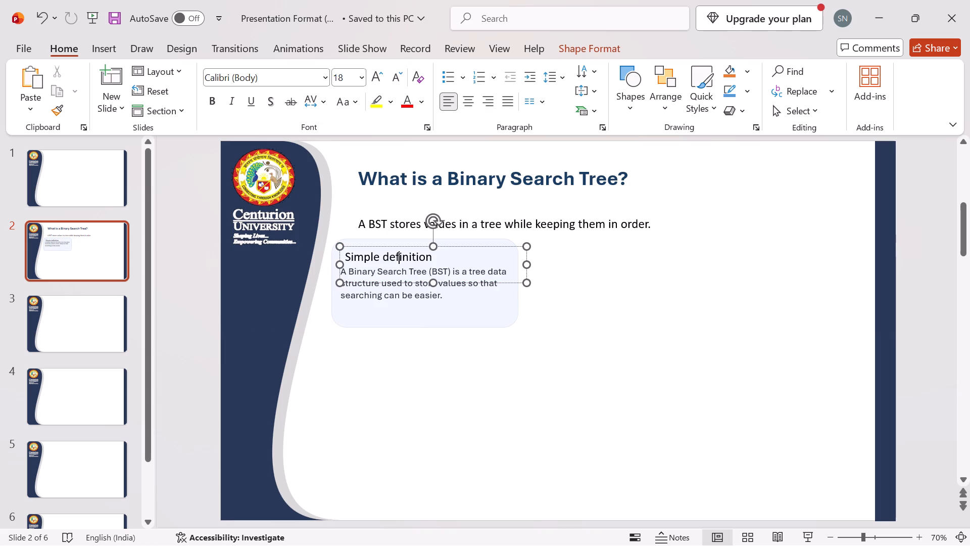
{"action": "left_click_drag", "start_coordinate": [526, 263], "coordinate": [503, 254]}
{"action": "left_click_drag", "start_coordinate": [503, 284], "coordinate": [503, 276]}
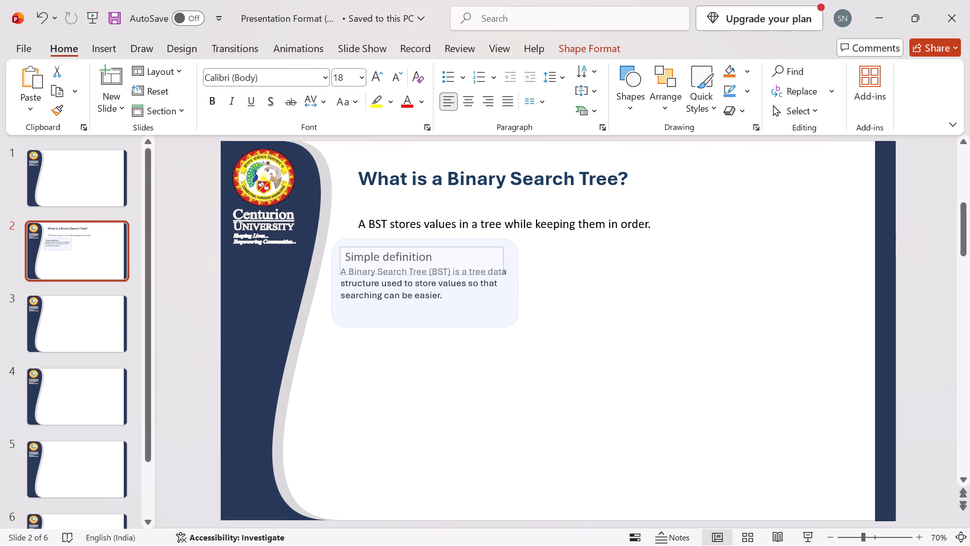
{"action": "left_click_drag", "start_coordinate": [503, 276], "coordinate": [503, 268]}
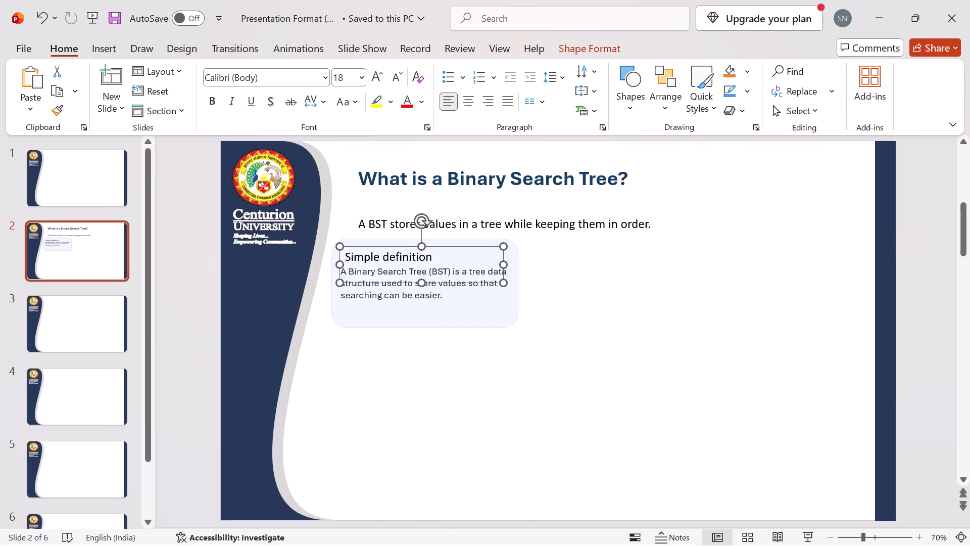
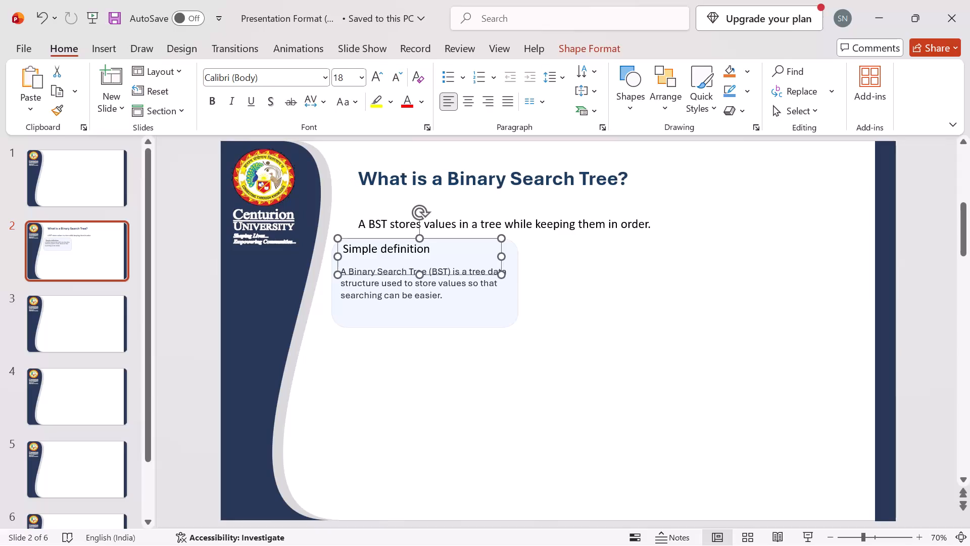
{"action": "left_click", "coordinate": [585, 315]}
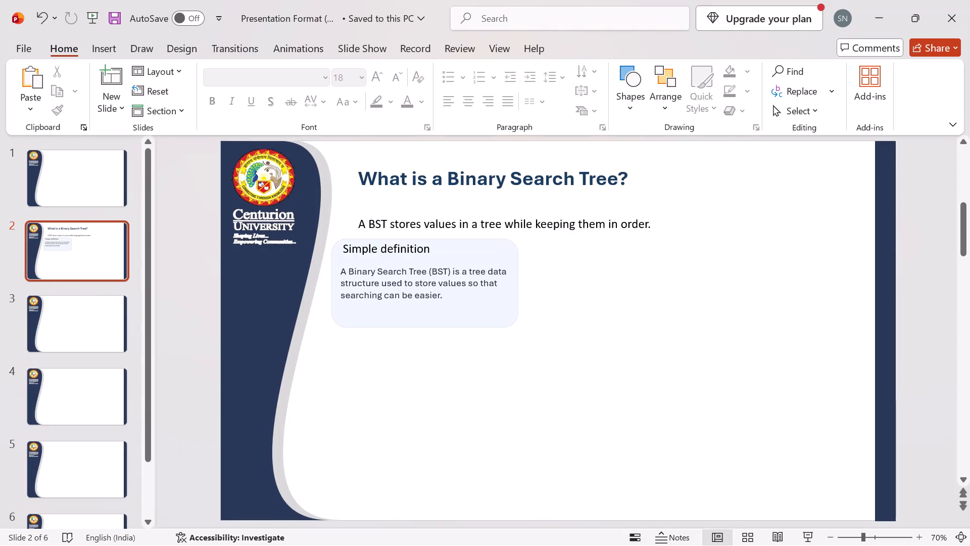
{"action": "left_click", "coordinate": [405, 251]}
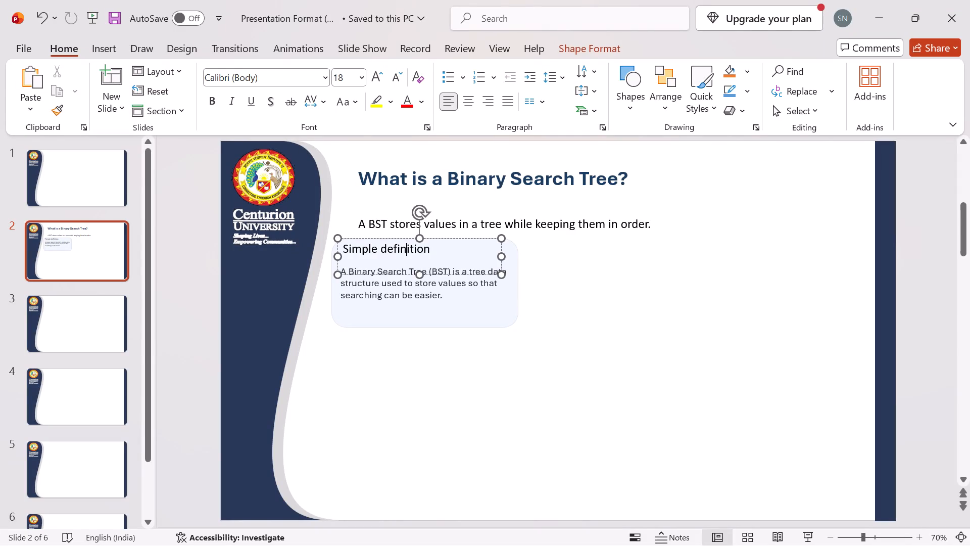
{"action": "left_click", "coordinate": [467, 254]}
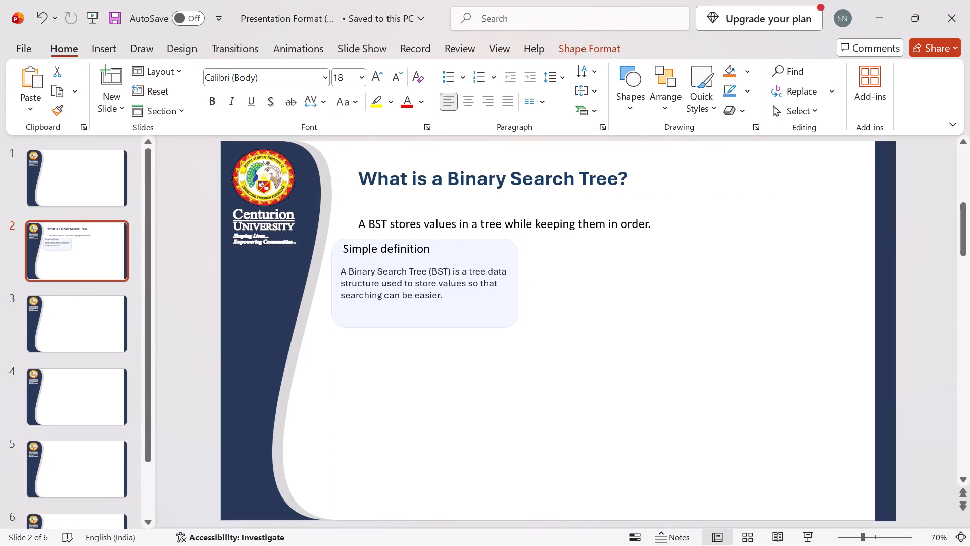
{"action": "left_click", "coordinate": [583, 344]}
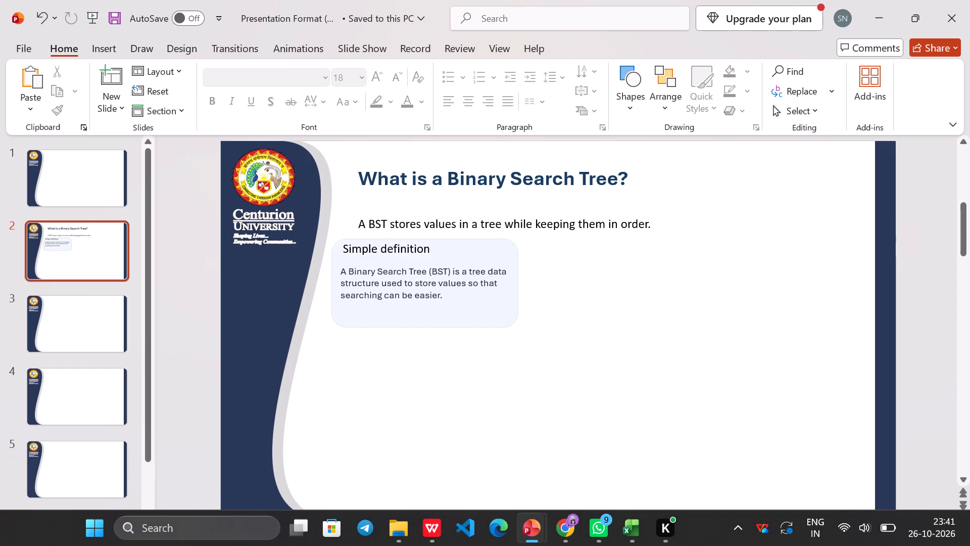
Copy the rounded card behind "Three easy rules" from slide 2 of the Binary Search Tree presentation onto the template's slide 2.
{"action": "left_click", "coordinate": [623, 457]}
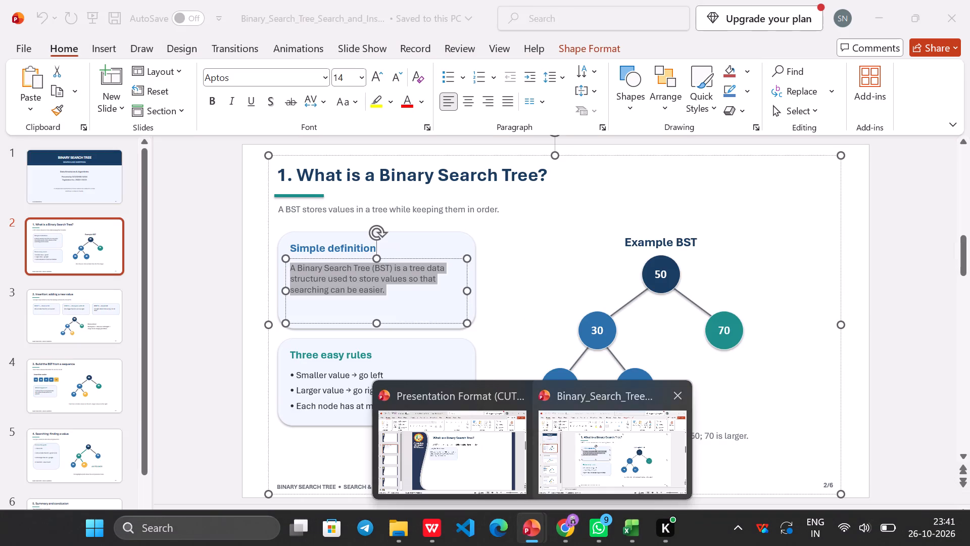
{"action": "left_click", "coordinate": [532, 289]}
{"action": "left_click", "coordinate": [423, 359]}
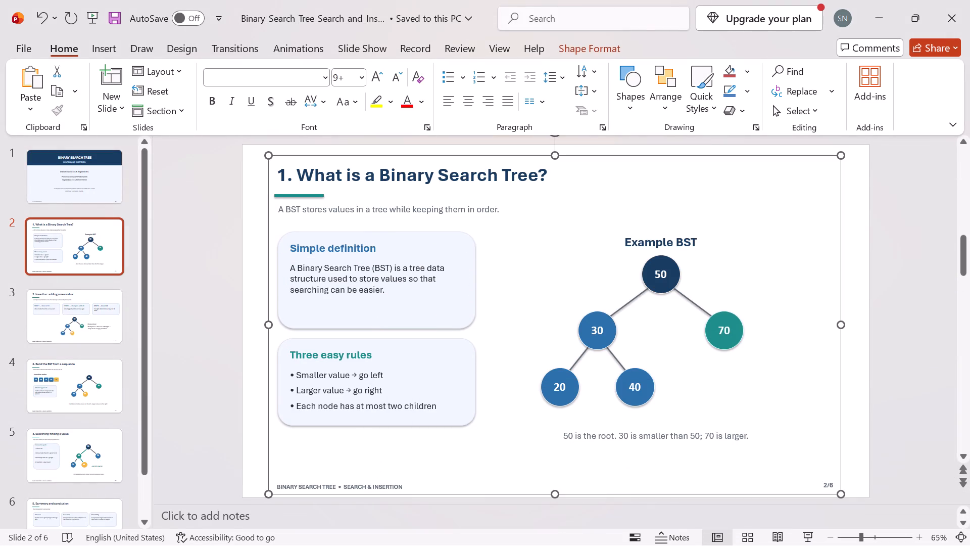
{"action": "left_click", "coordinate": [444, 360]}
{"action": "left_click", "coordinate": [445, 373]}
{"action": "left_click", "coordinate": [466, 347]}
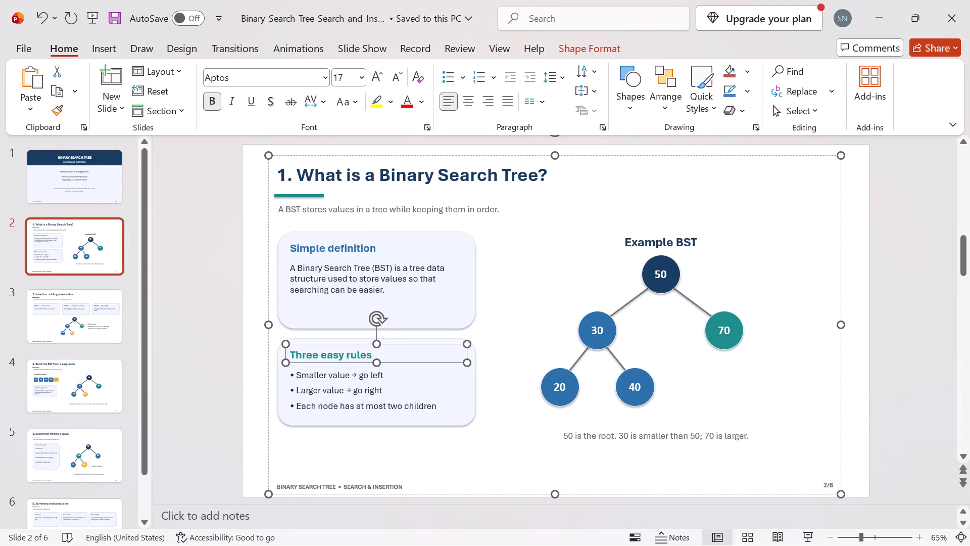
{"action": "left_click", "coordinate": [473, 351]}
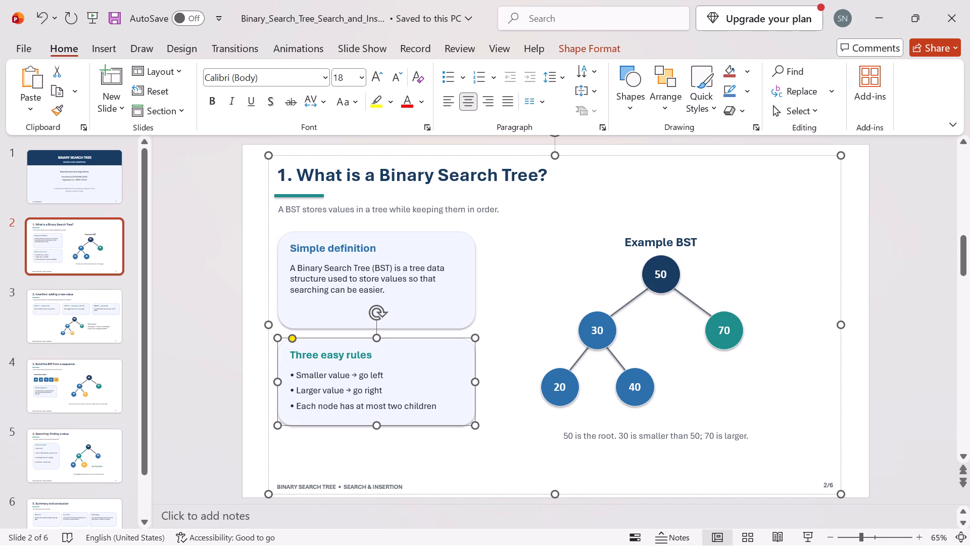
{"action": "key", "text": "ctrl+c"}
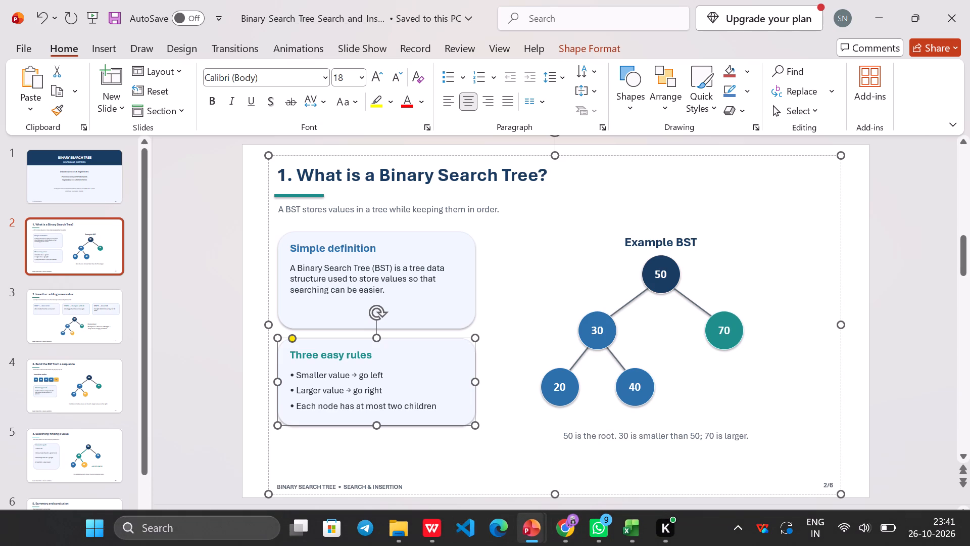
{"action": "left_click", "coordinate": [468, 454]}
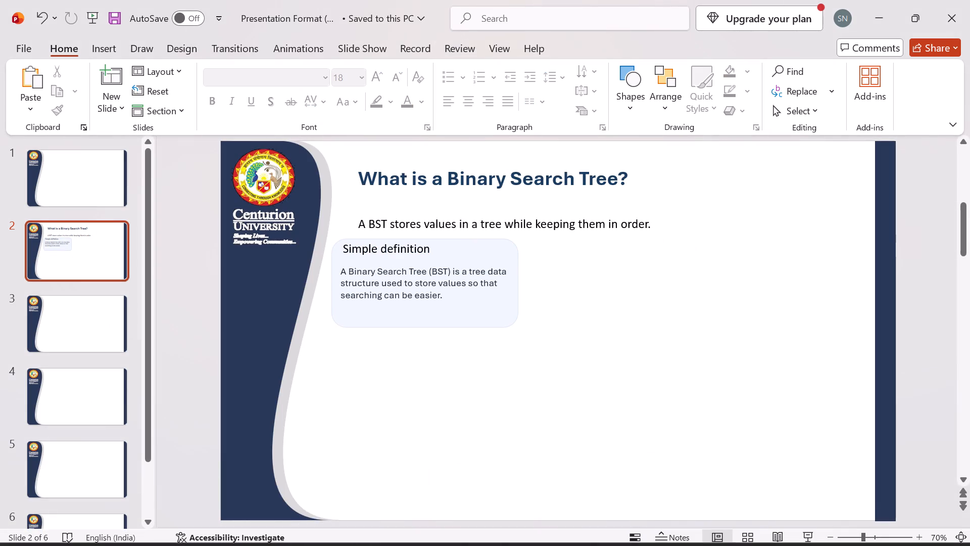
{"action": "key", "text": "ctrl+v"}
Place the empty card below the "Simple definition" card and narrow it to about 9.37 cm, close to that card's width.
{"action": "left_click_drag", "start_coordinate": [360, 374], "coordinate": [428, 372]}
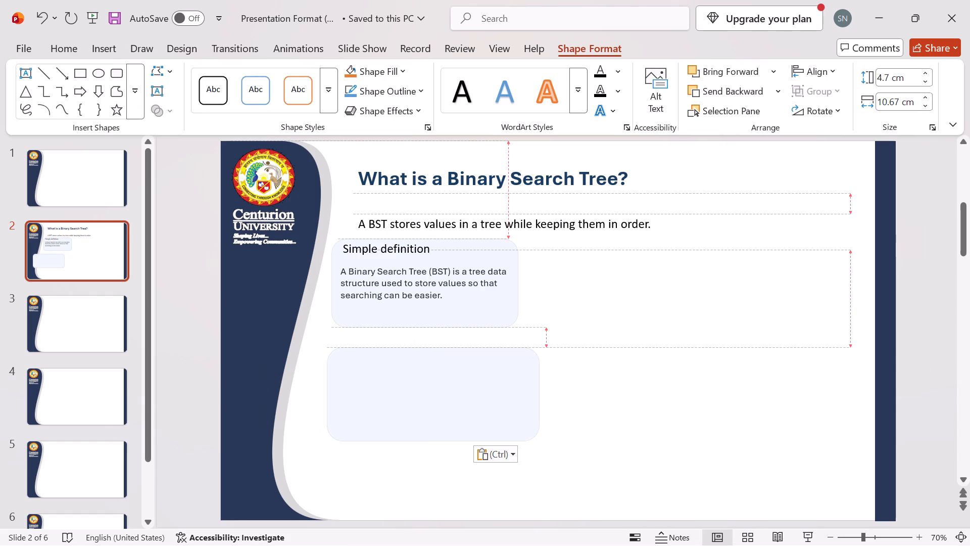
{"action": "left_click_drag", "start_coordinate": [428, 372], "coordinate": [425, 385]}
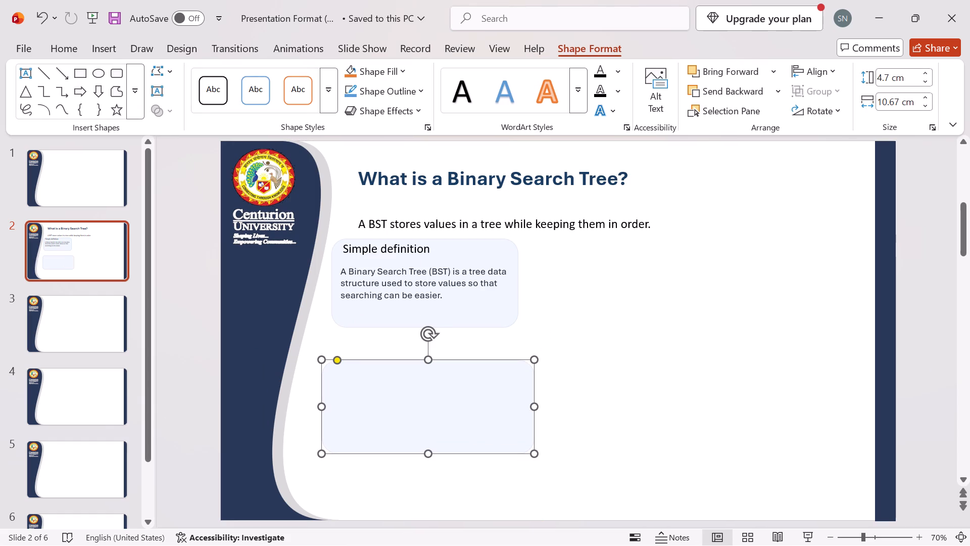
{"action": "left_click_drag", "start_coordinate": [532, 406], "coordinate": [508, 410]}
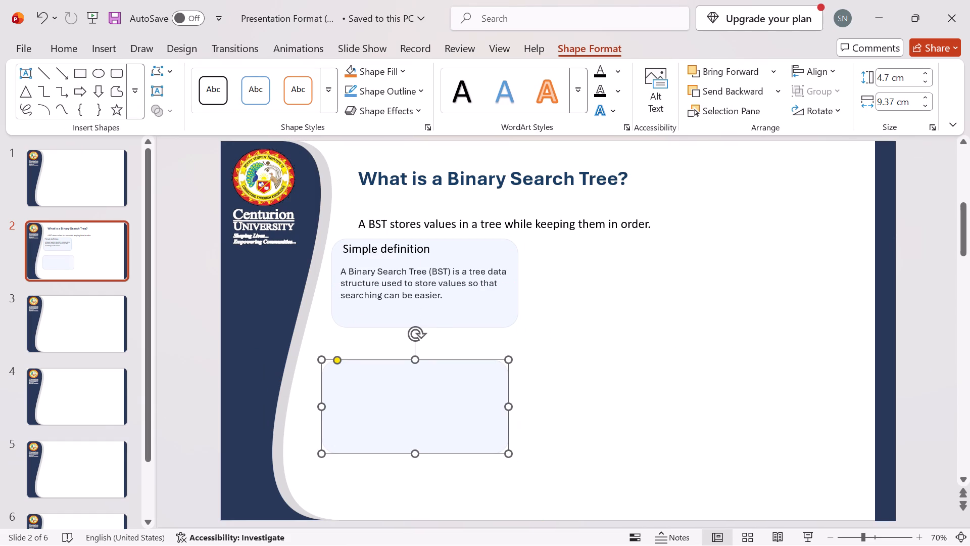
{"action": "left_click_drag", "start_coordinate": [448, 404], "coordinate": [460, 409]}
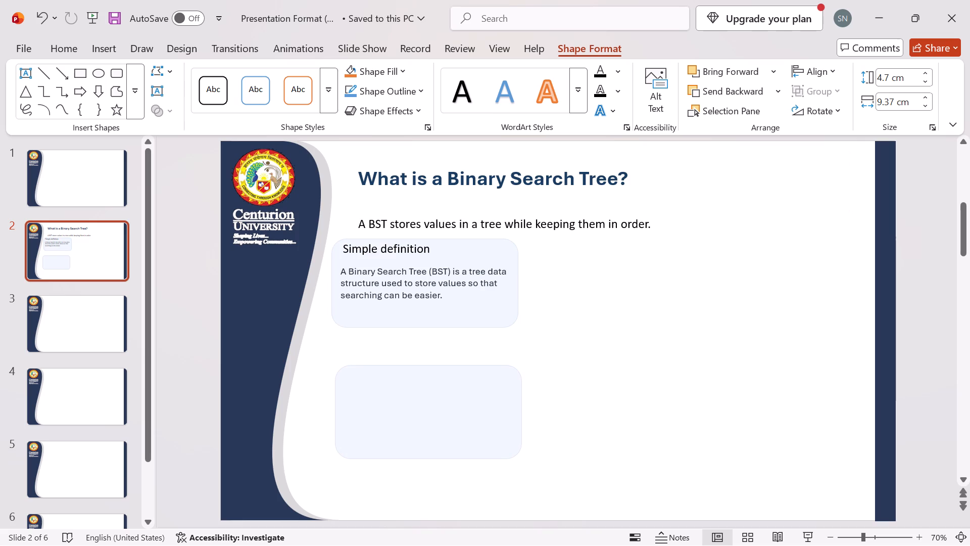
{"action": "left_click_drag", "start_coordinate": [460, 409], "coordinate": [462, 408]}
{"action": "left_click_drag", "start_coordinate": [462, 408], "coordinate": [458, 408]}
{"action": "left_click", "coordinate": [573, 423]}
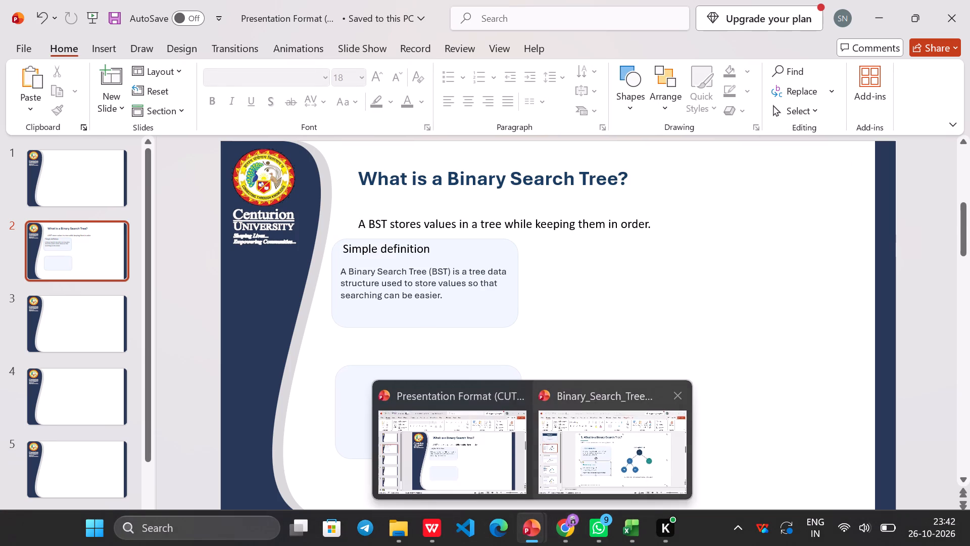
Copy the "Three easy rules" heading from the Binary Search Tree presentation and position it at the top of the template's empty lower card.
{"action": "left_click", "coordinate": [590, 461]}
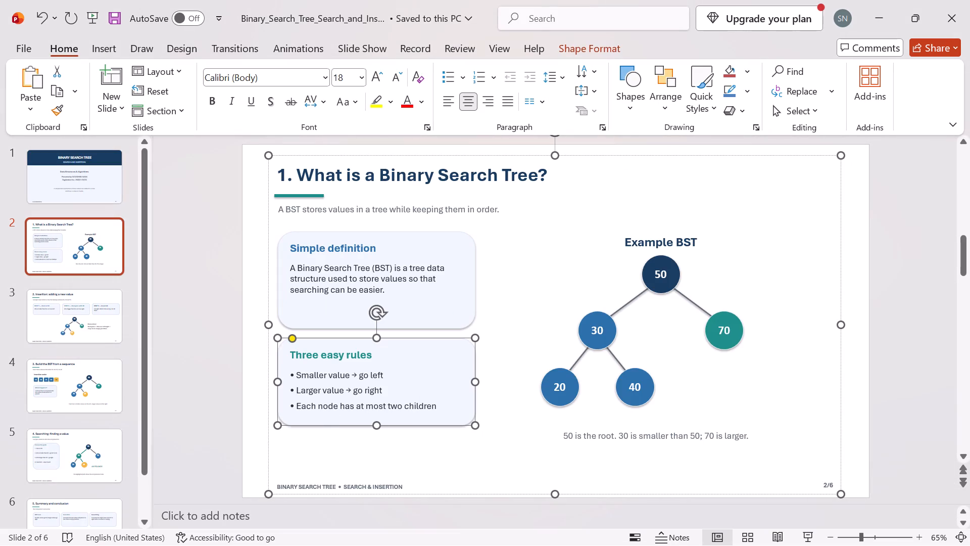
{"action": "left_click", "coordinate": [299, 351]}
{"action": "key", "text": "ctrl+c"}
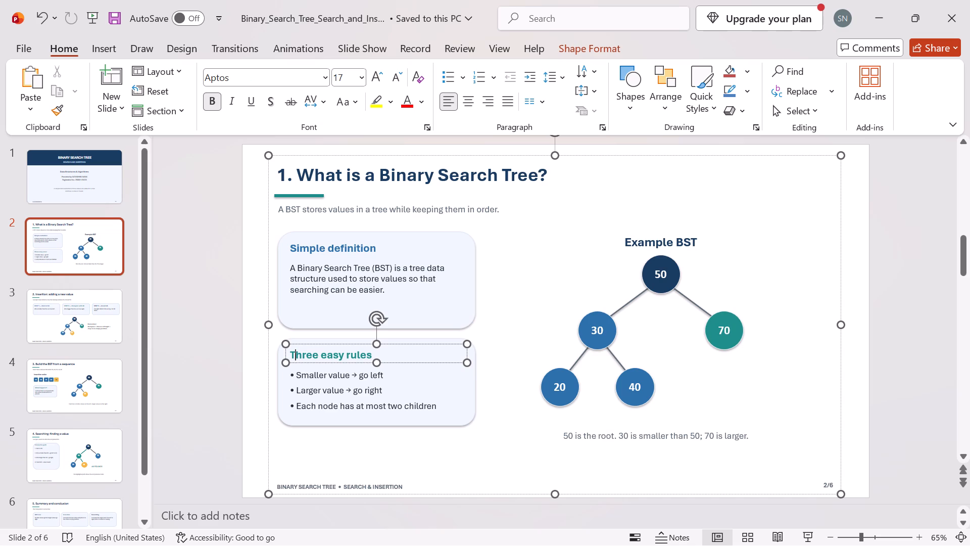
{"action": "left_click", "coordinate": [326, 354]}
{"action": "key", "text": "ctrl+a"}
{"action": "key", "text": "ctrl+c"}
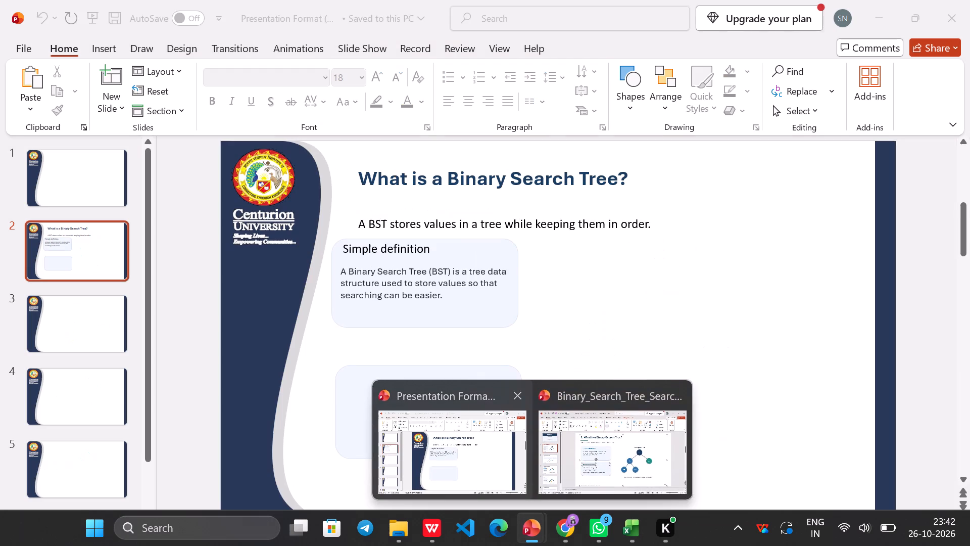
{"action": "left_click", "coordinate": [492, 449]}
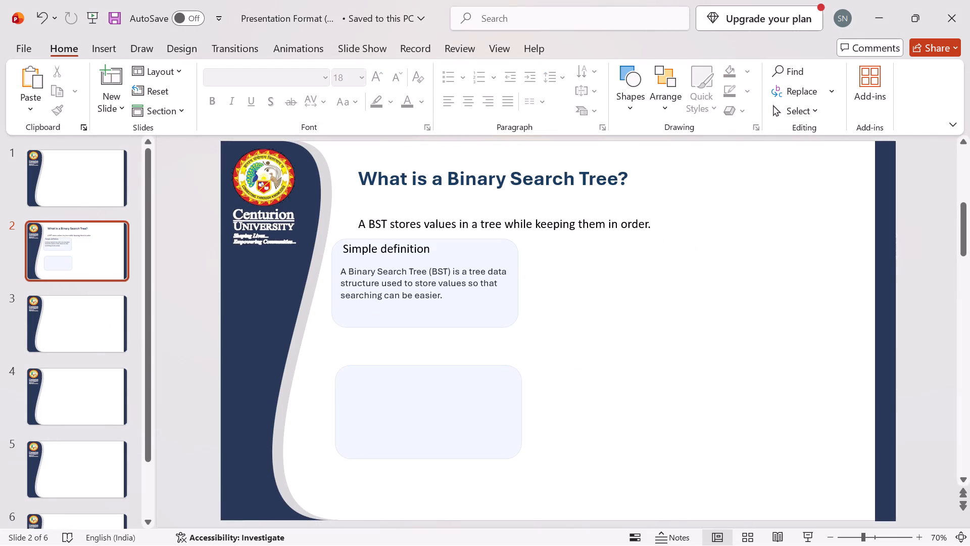
{"action": "key", "text": "ctrl+v"}
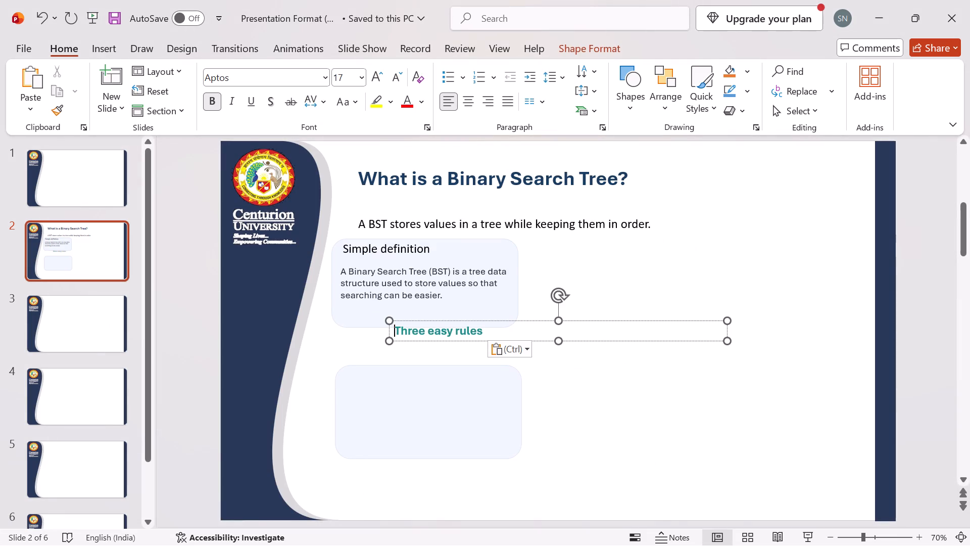
{"action": "left_click_drag", "start_coordinate": [522, 331], "coordinate": [472, 377]}
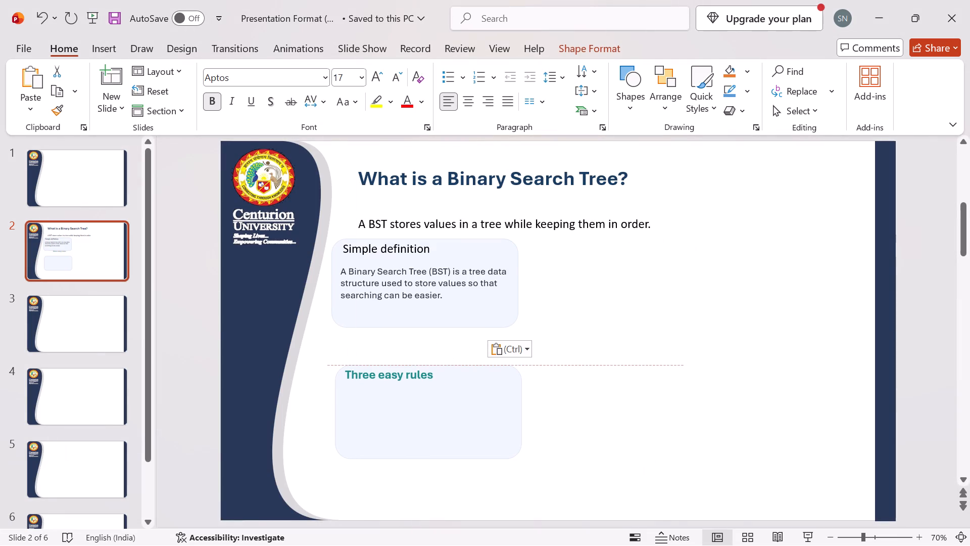
{"action": "left_click_drag", "start_coordinate": [472, 377], "coordinate": [474, 380]}
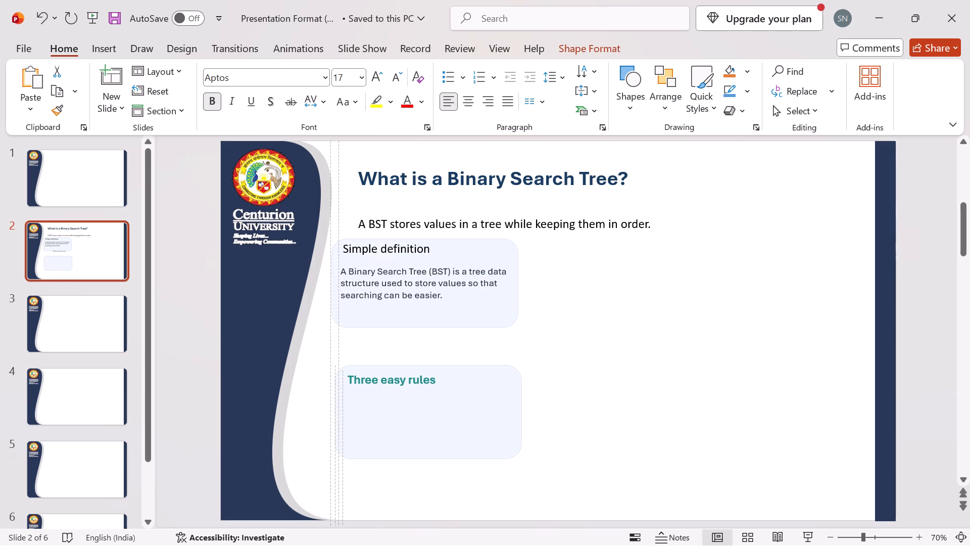
Shift the "Three easy rules" card slightly left to line up with the "Simple definition" card above.
{"action": "left_click", "coordinate": [498, 418]}
{"action": "left_click_drag", "start_coordinate": [493, 404], "coordinate": [494, 404]}
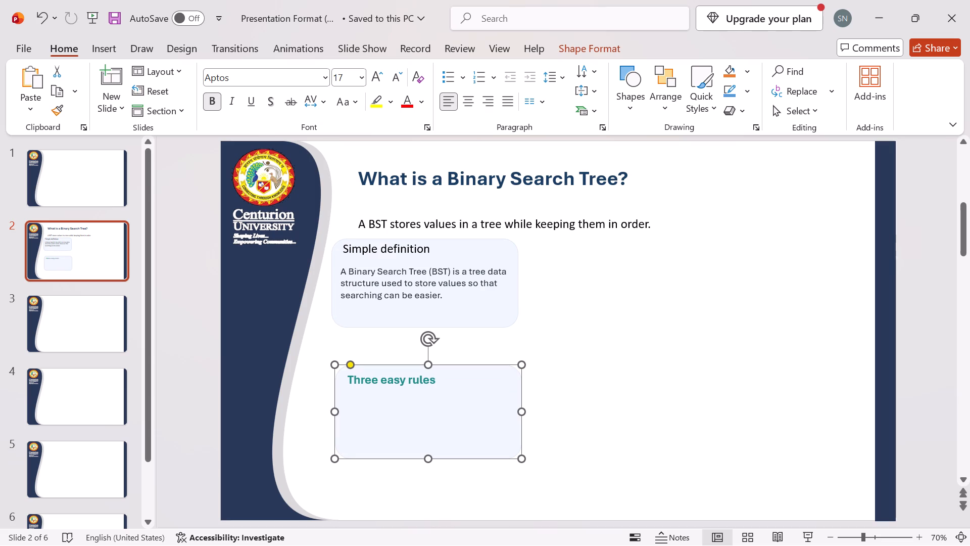
{"action": "left_click_drag", "start_coordinate": [494, 404], "coordinate": [488, 402]}
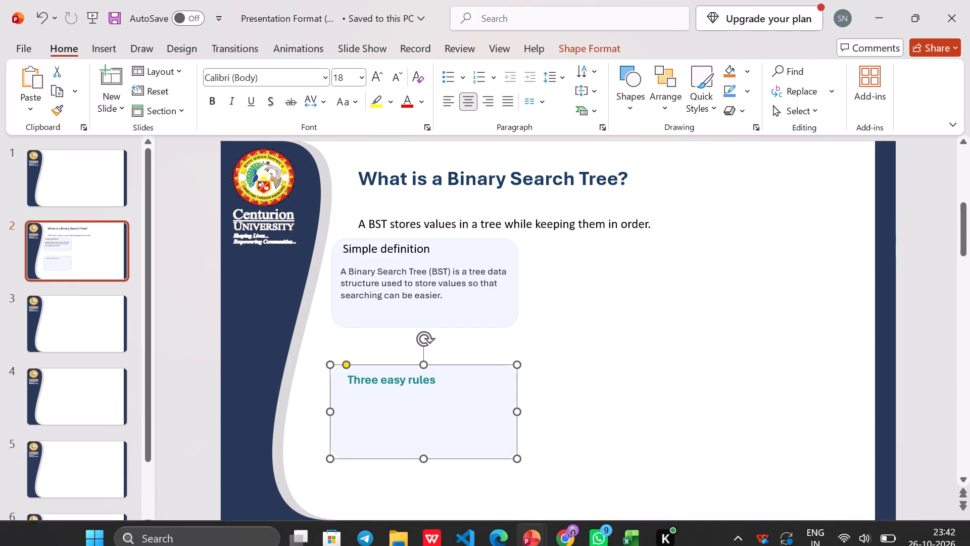
Copy the three bulleted rules, starting with "Smaller value → go left", from the Binary Search Tree presentation into the template's lower card.
{"action": "left_click", "coordinate": [611, 441]}
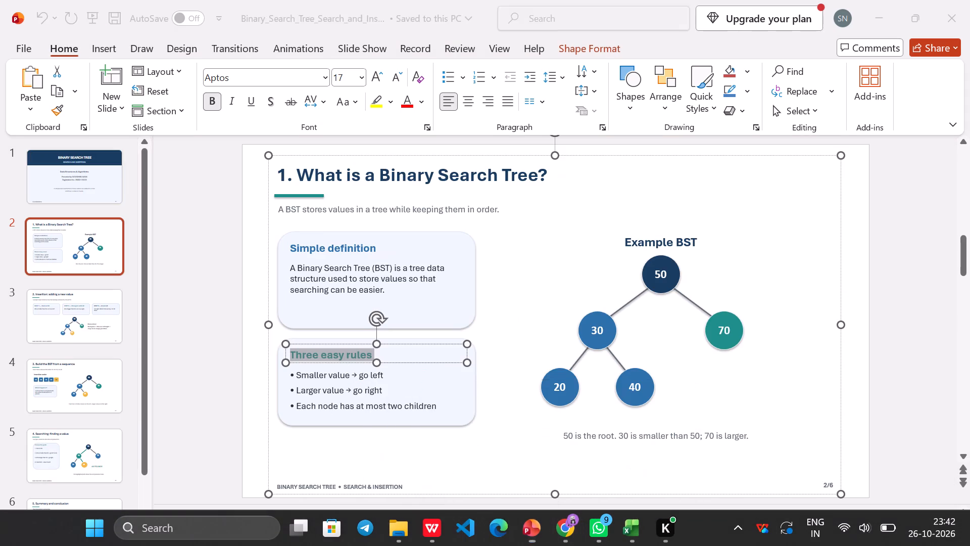
{"action": "left_click", "coordinate": [396, 391]}
{"action": "left_click", "coordinate": [328, 375]}
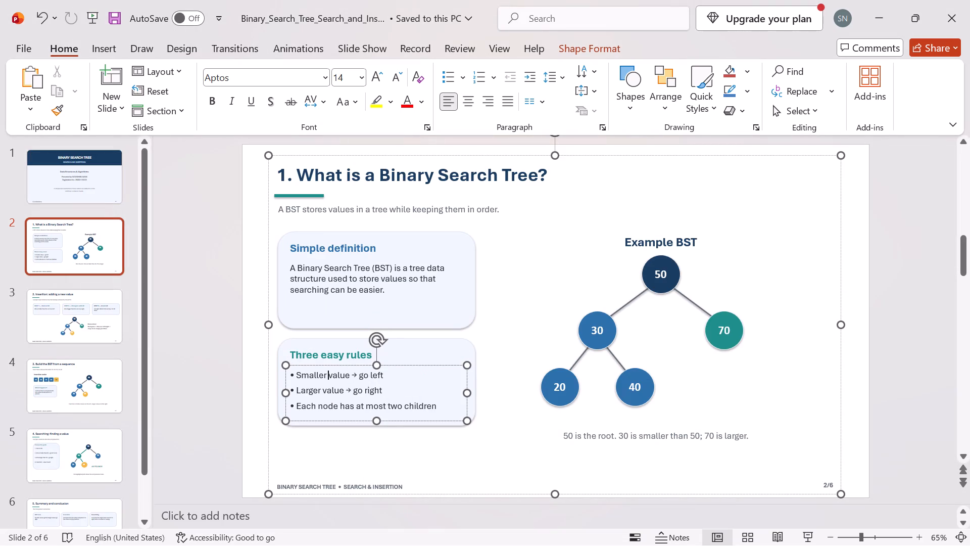
{"action": "key", "text": "ctrl+a"}
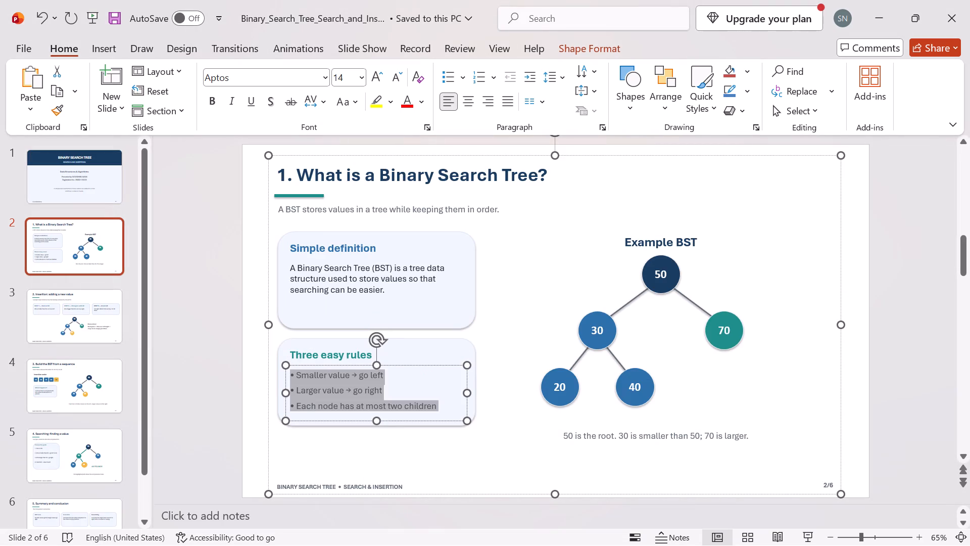
{"action": "key", "text": "ctrl+c"}
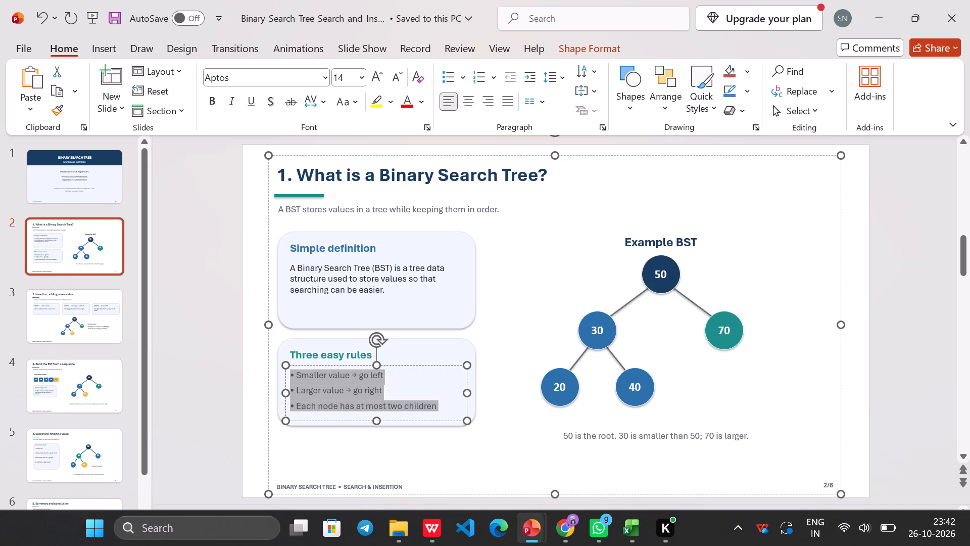
{"action": "left_click", "coordinate": [461, 431]}
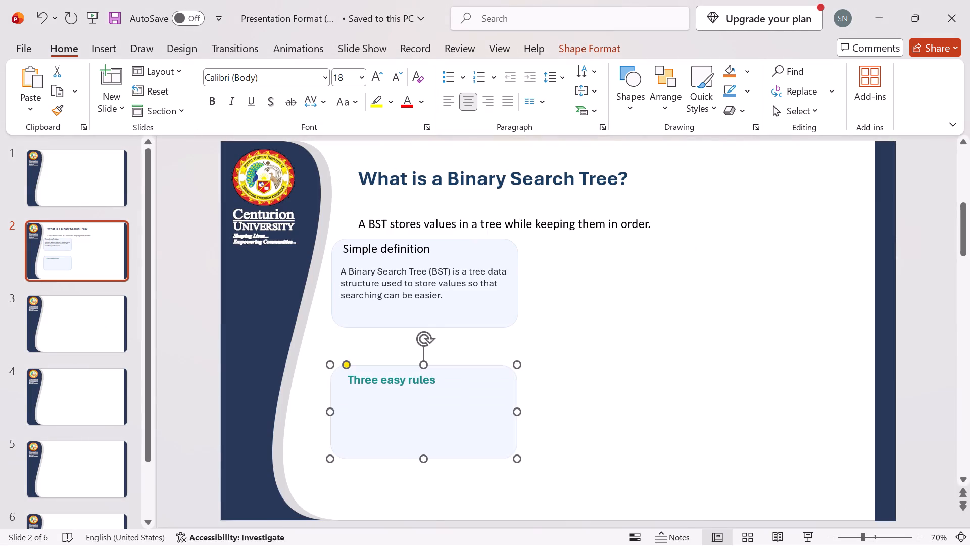
{"action": "left_click", "coordinate": [370, 407]}
{"action": "key", "text": "ctrl+v"}
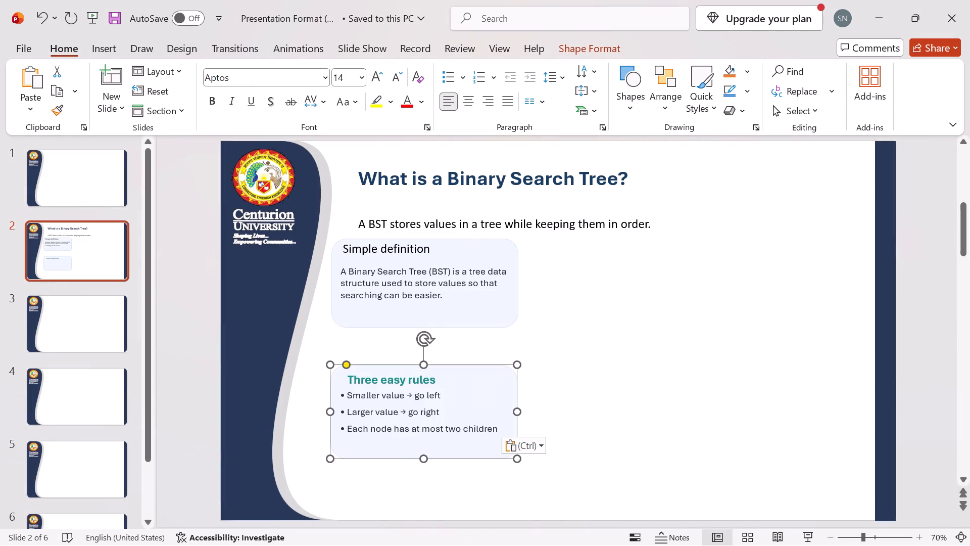
{"action": "left_click", "coordinate": [548, 404]}
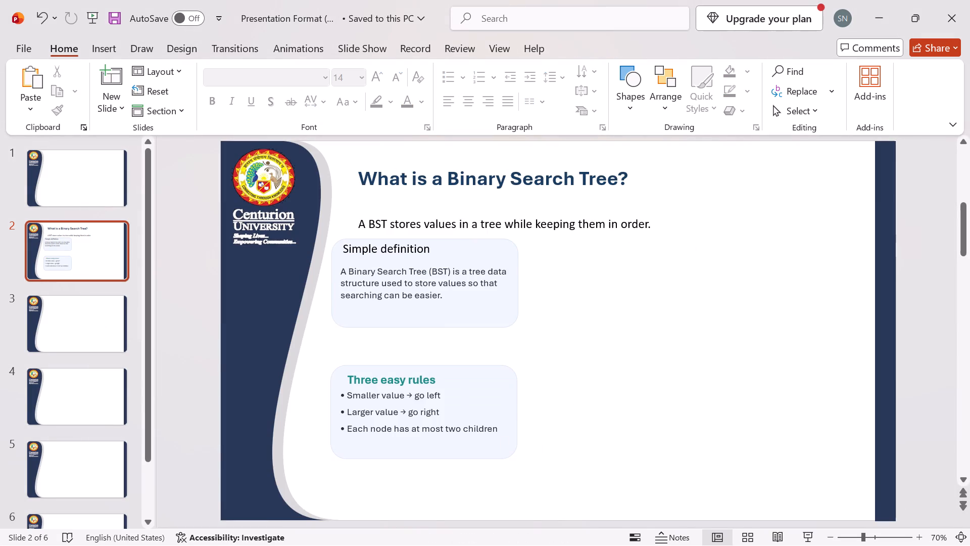
Move the "Three easy rules" heading slightly up, closer to the top edge of its card.
{"action": "left_click", "coordinate": [418, 414]}
{"action": "left_click", "coordinate": [417, 383]}
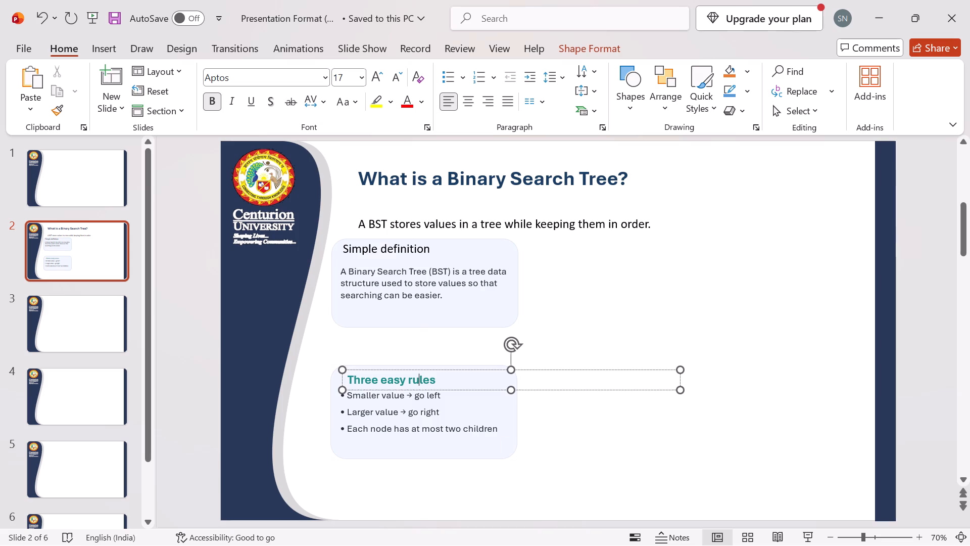
{"action": "left_click", "coordinate": [456, 383]}
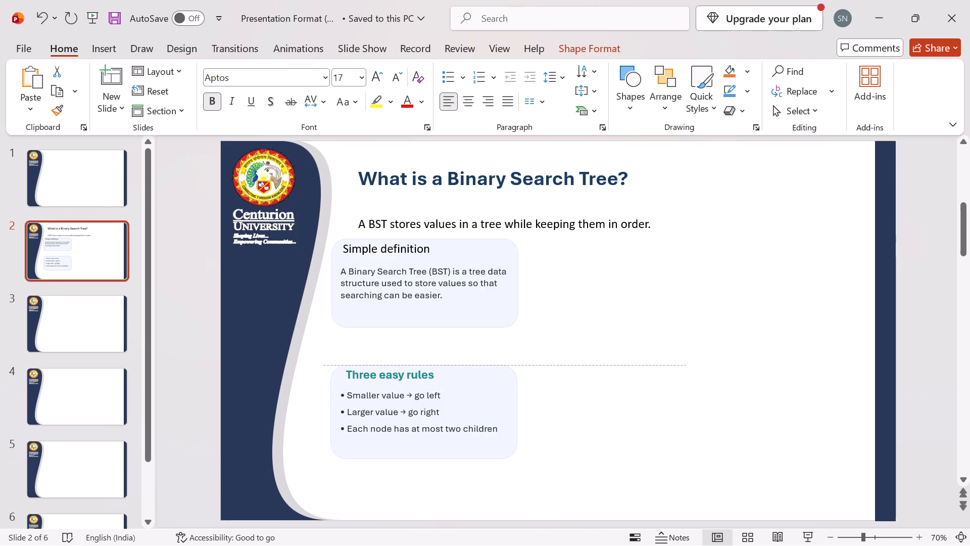
{"action": "left_click", "coordinate": [615, 445]}
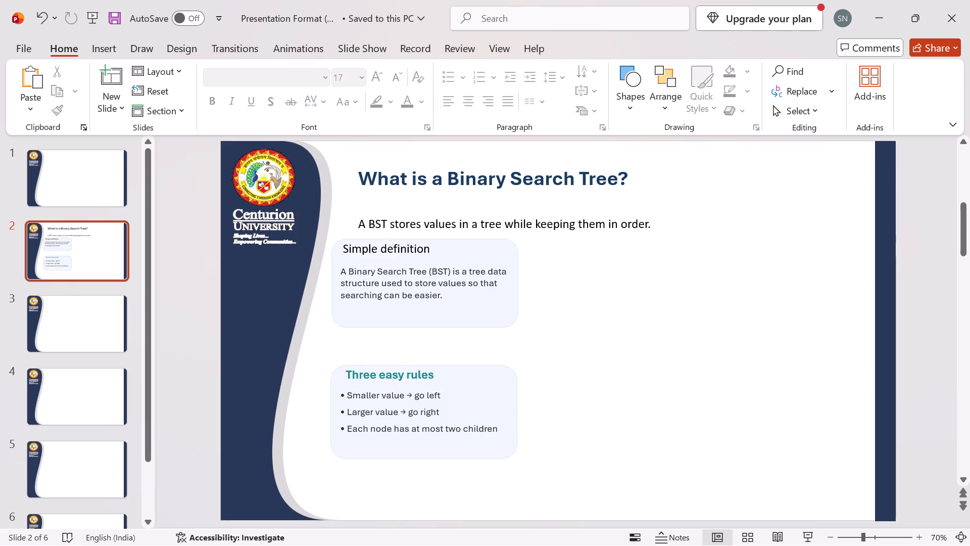
{"action": "left_click", "coordinate": [99, 47]}
{"action": "left_click", "coordinate": [119, 106]}
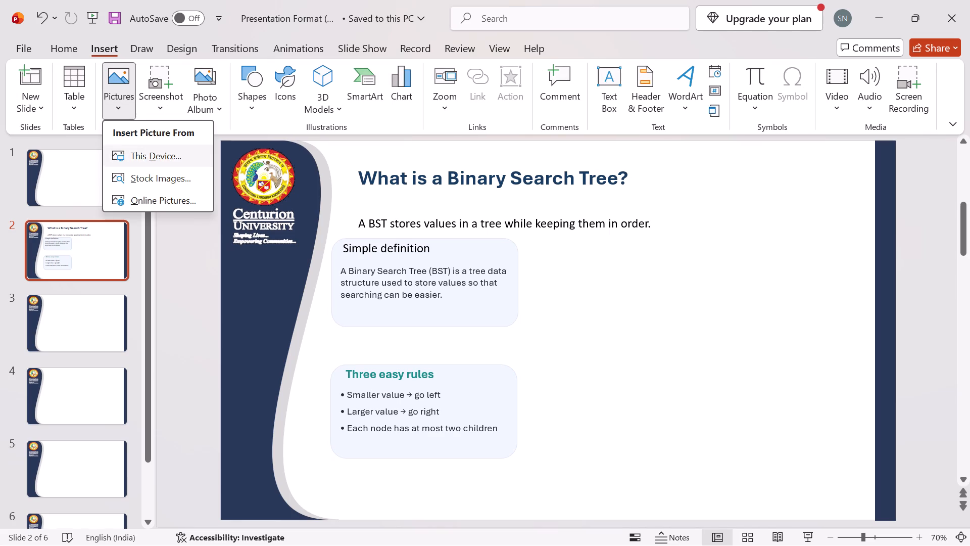
{"action": "left_click", "coordinate": [152, 152]}
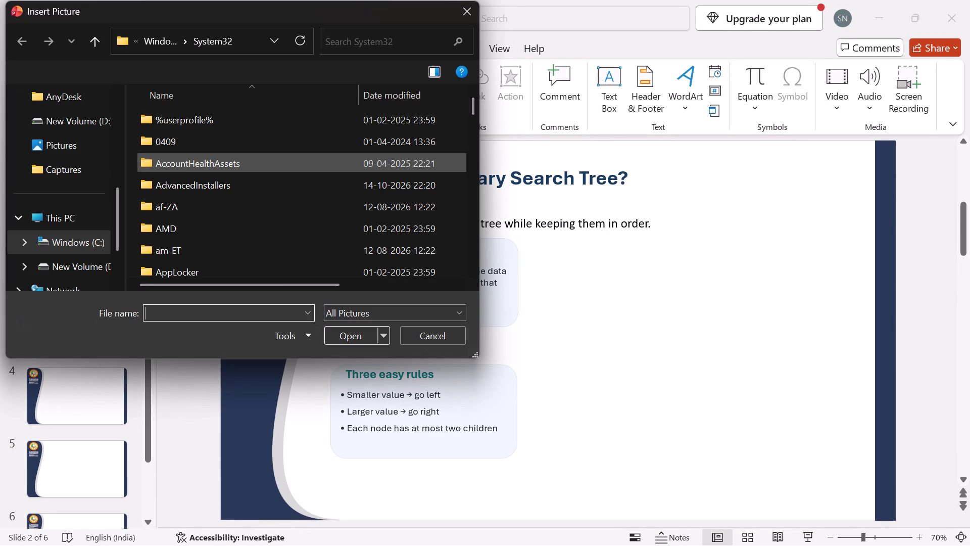
{"action": "scroll", "coordinate": [66, 191], "scroll_direction": "up", "scroll_amount": 2}
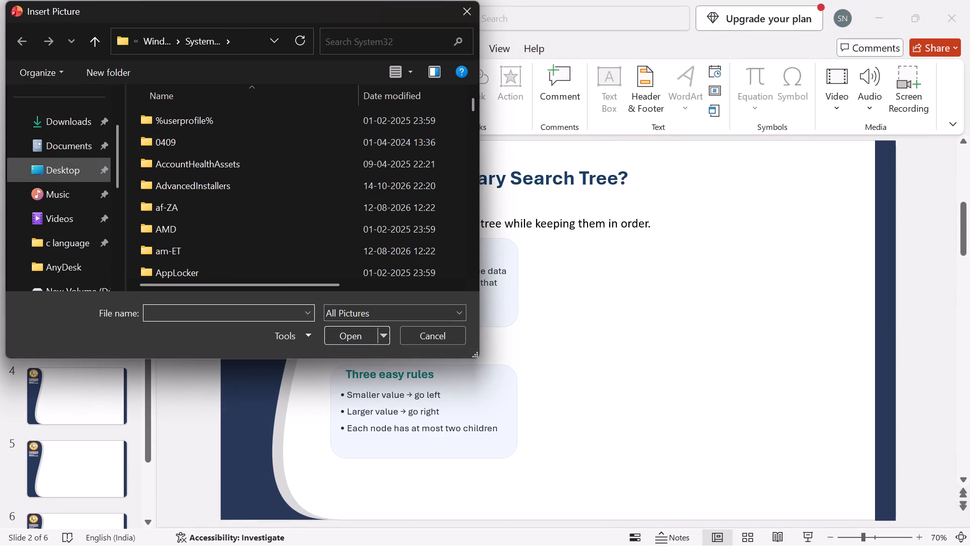
{"action": "scroll", "coordinate": [76, 162], "scroll_direction": "up", "scroll_amount": 7}
{"action": "left_click", "coordinate": [78, 120]}
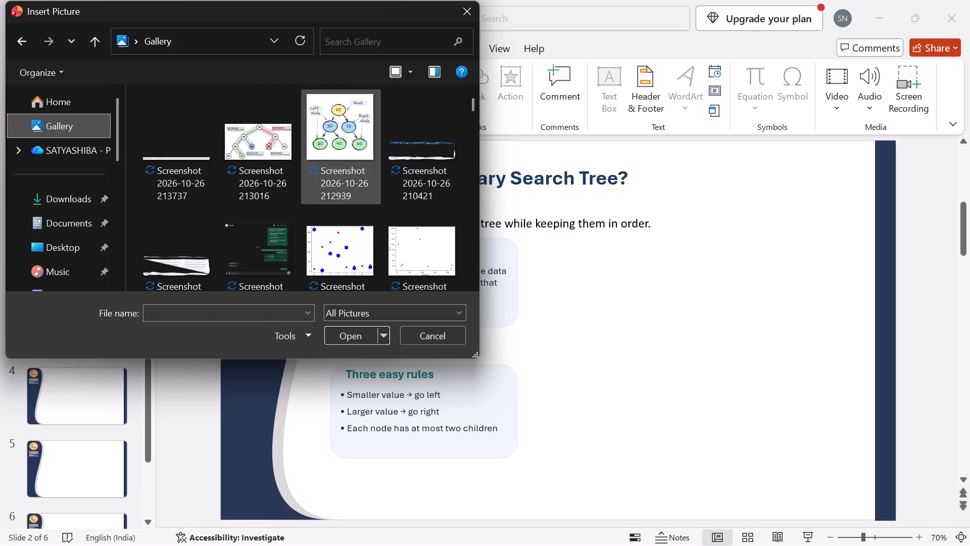
{"action": "left_click", "coordinate": [347, 143]}
{"action": "double_click", "coordinate": [347, 143]}
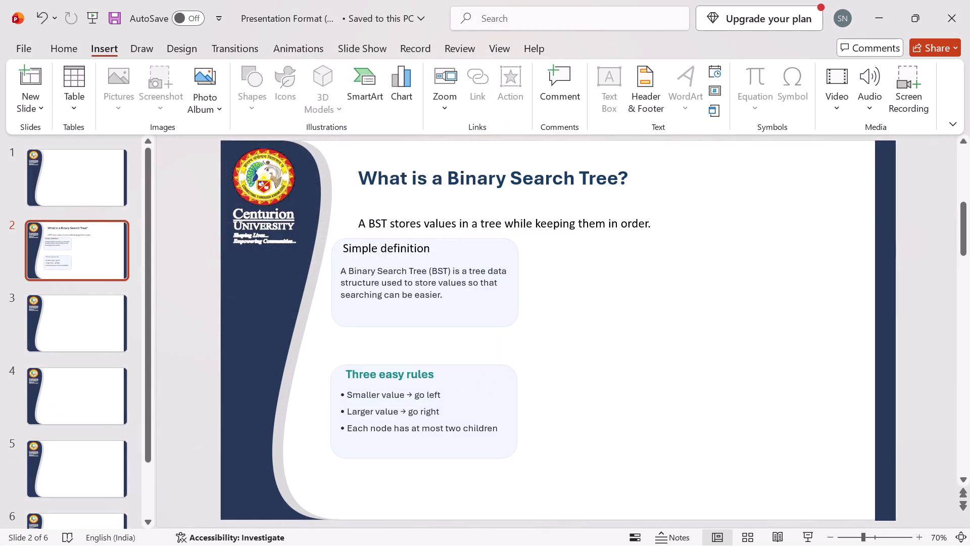
Shrink the tree picture to about 11.04 cm high by 11.27 cm wide and place it beside the two cards.
{"action": "left_click_drag", "start_coordinate": [509, 314], "coordinate": [603, 320]}
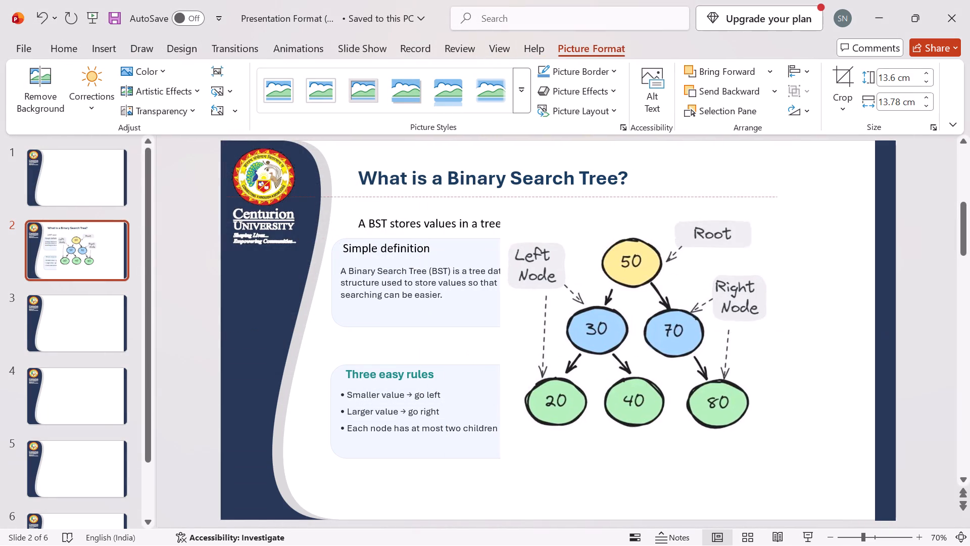
{"action": "left_click_drag", "start_coordinate": [603, 320], "coordinate": [642, 336]}
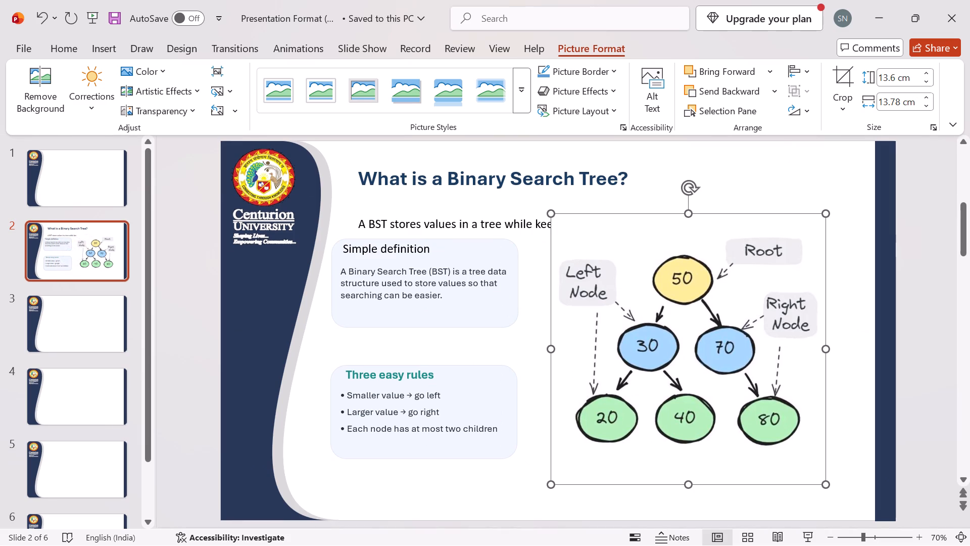
{"action": "left_click_drag", "start_coordinate": [688, 213], "coordinate": [708, 252]}
{"action": "left_click_drag", "start_coordinate": [652, 317], "coordinate": [669, 307]}
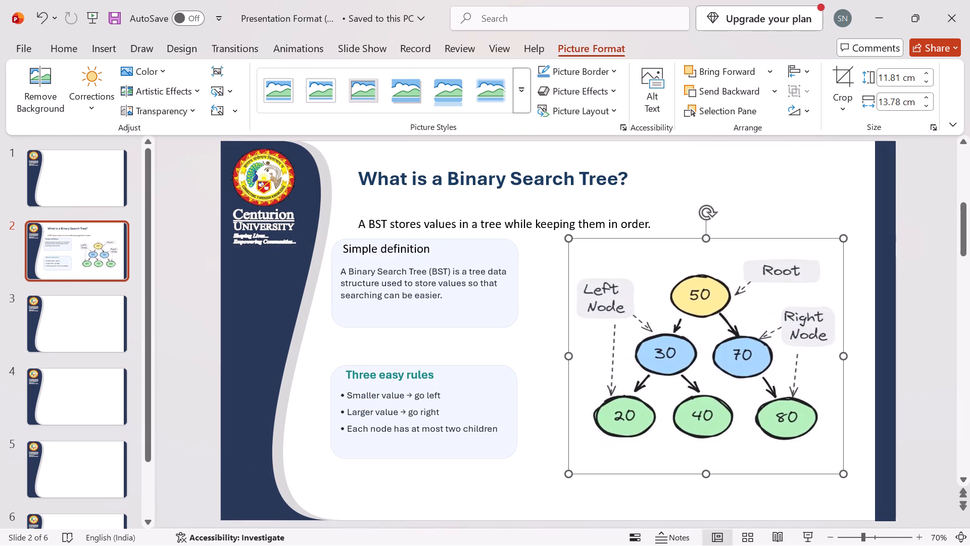
{"action": "left_click_drag", "start_coordinate": [707, 472], "coordinate": [703, 457]}
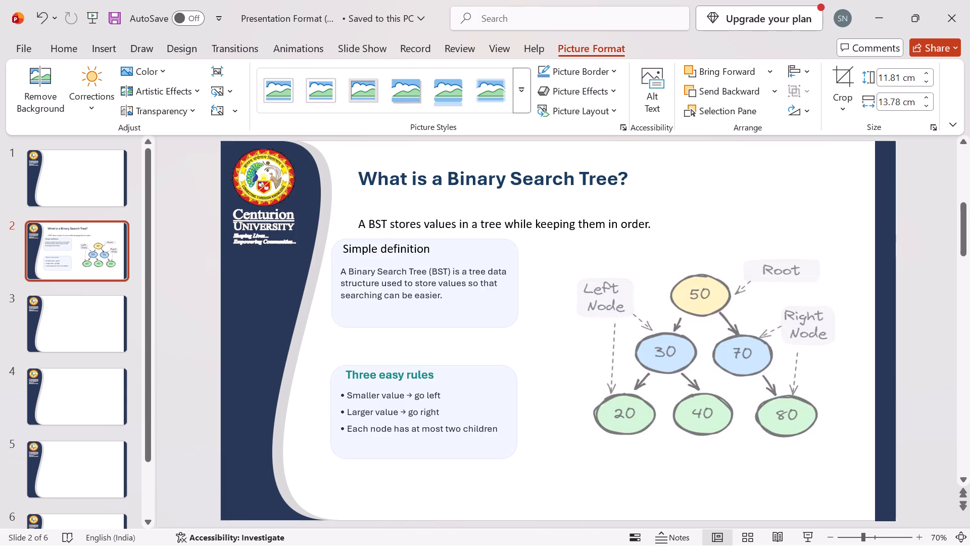
{"action": "left_click_drag", "start_coordinate": [703, 457], "coordinate": [702, 456]}
{"action": "left_click_drag", "start_coordinate": [841, 349], "coordinate": [804, 353]}
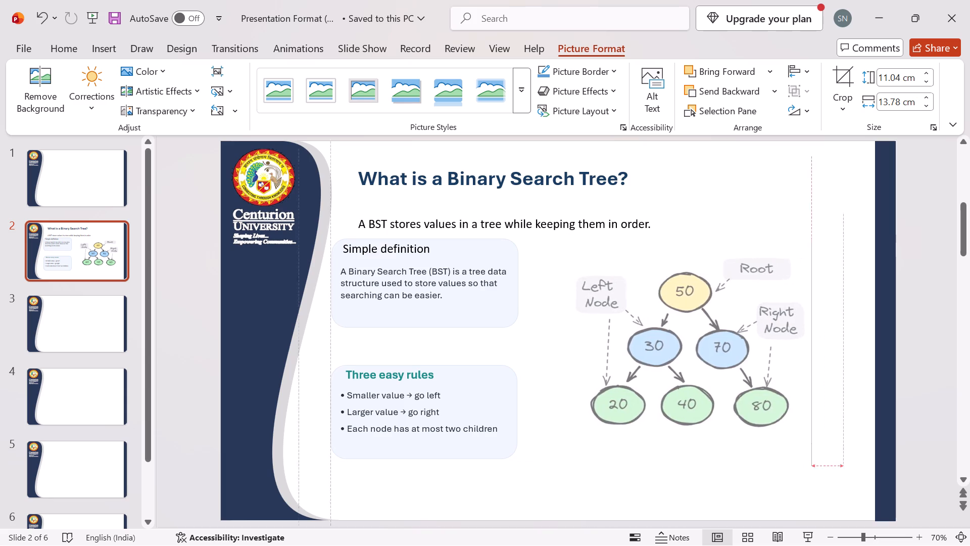
{"action": "left_click_drag", "start_coordinate": [804, 353], "coordinate": [793, 353]}
{"action": "left_click_drag", "start_coordinate": [661, 357], "coordinate": [694, 357]}
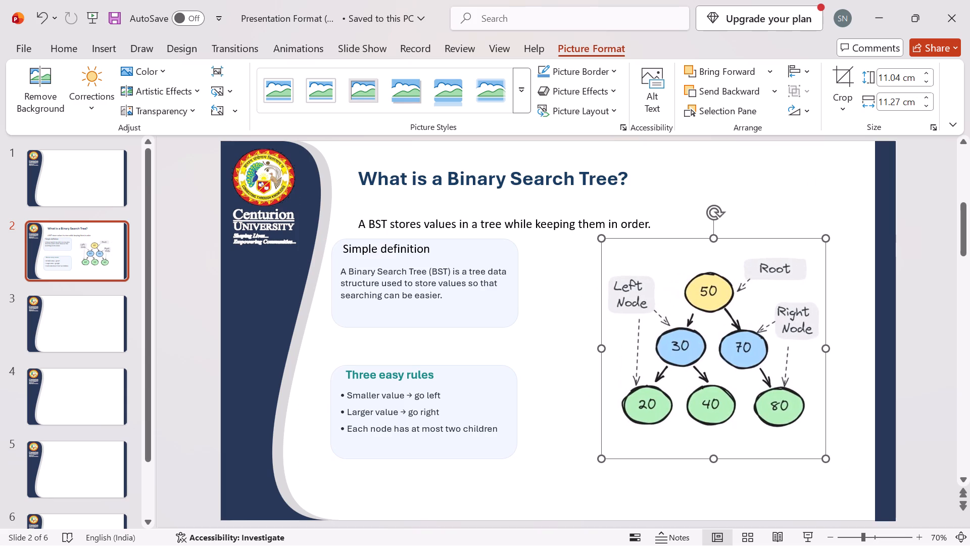
{"action": "left_click", "coordinate": [831, 324]}
{"action": "left_click", "coordinate": [837, 323]}
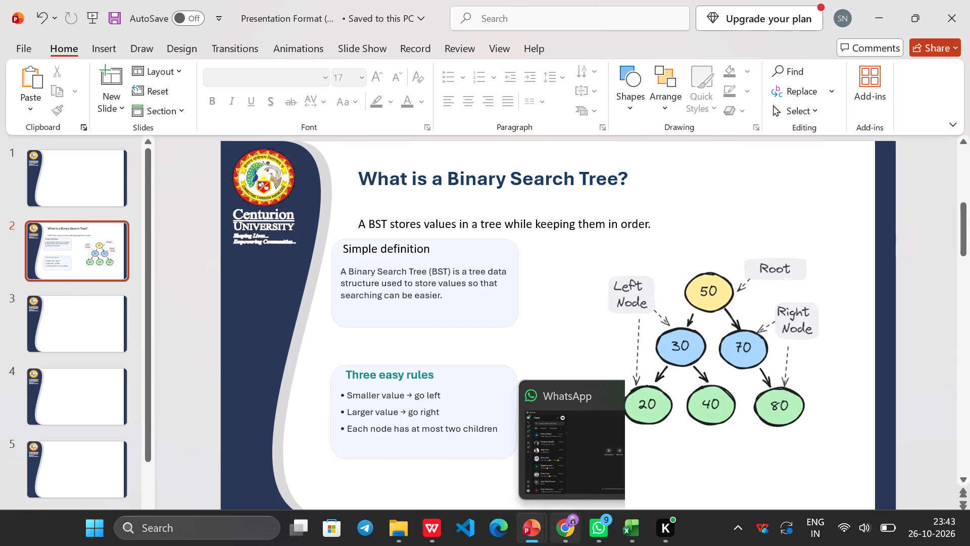
Open slide 3 in the template and slide 3, "Insertion: adding a new value", in the Binary Search Tree presentation.
{"action": "left_click", "coordinate": [604, 477]}
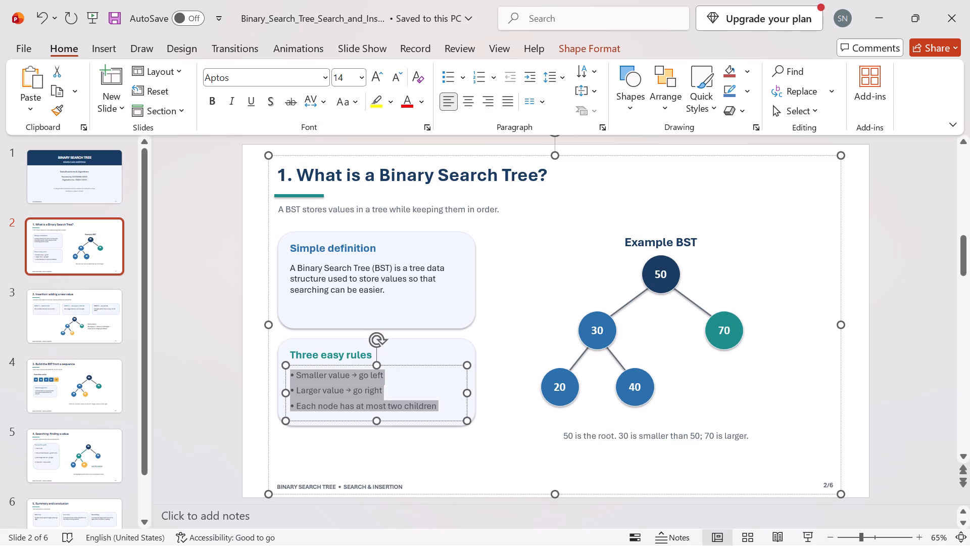
{"action": "left_click", "coordinate": [488, 461]}
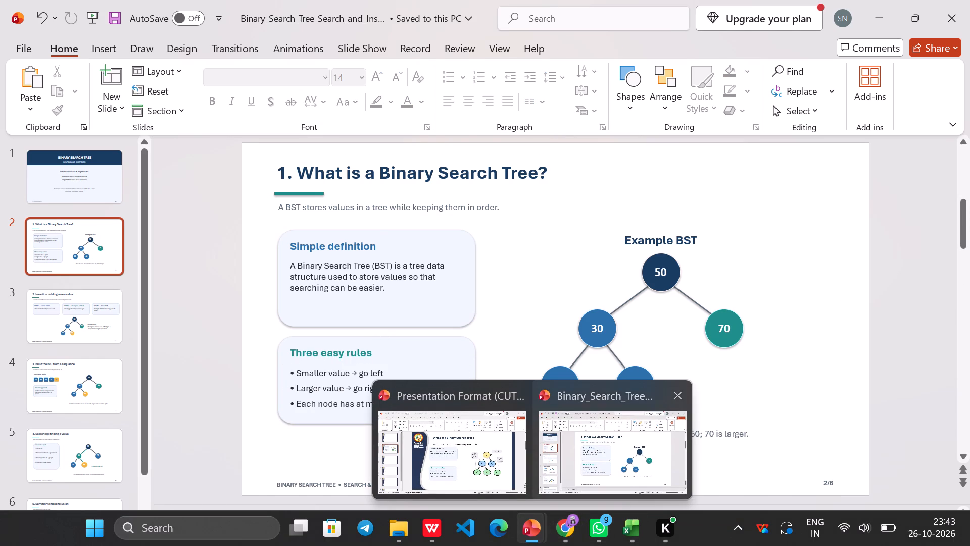
{"action": "left_click", "coordinate": [472, 467]}
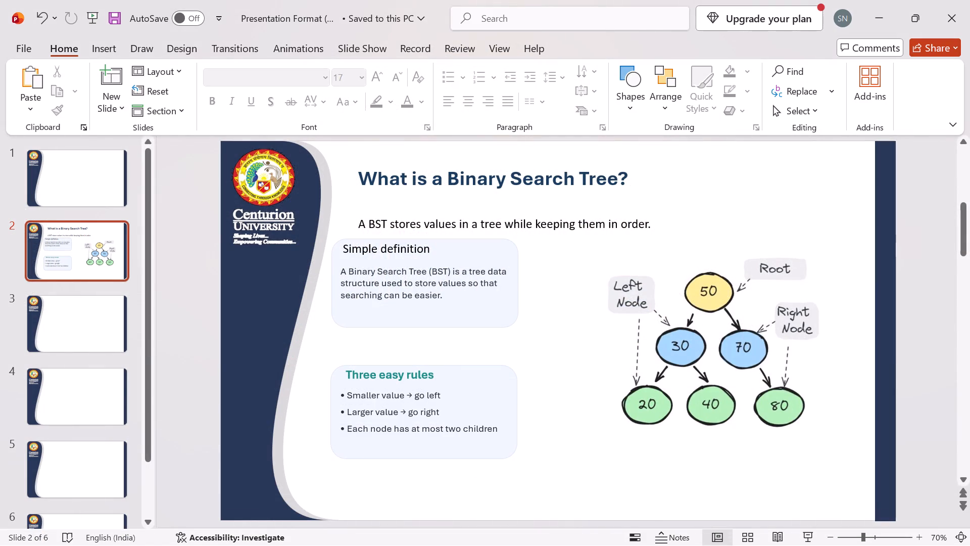
{"action": "left_click", "coordinate": [80, 326]}
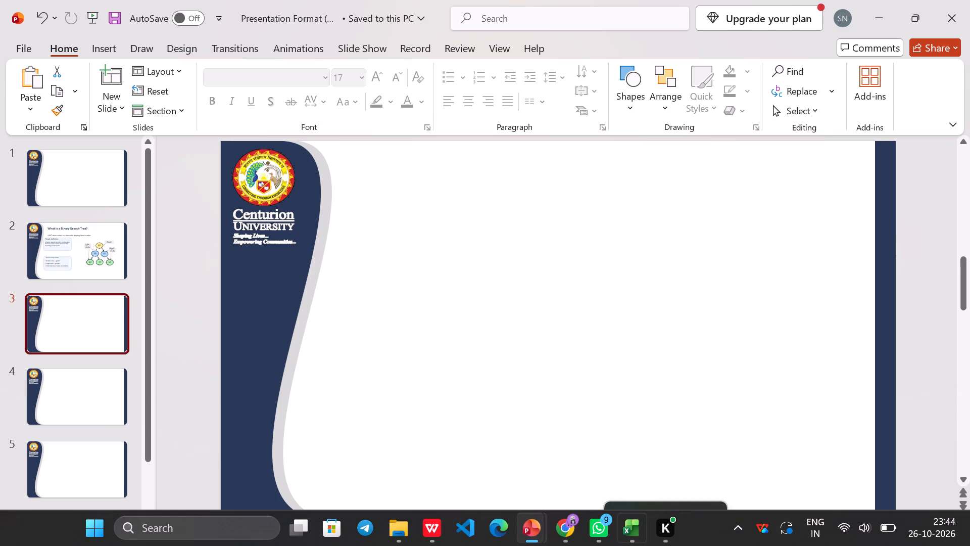
{"action": "left_click", "coordinate": [581, 466]}
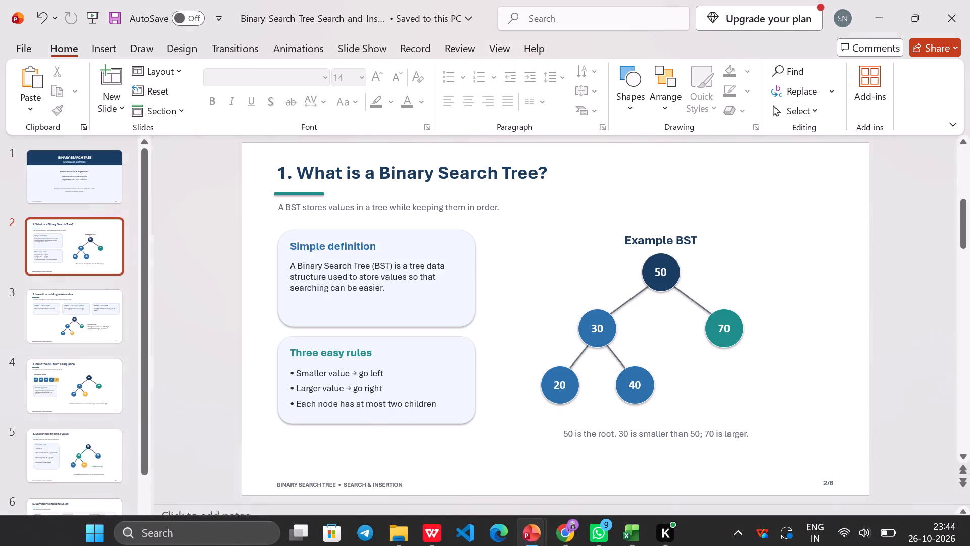
{"action": "left_click", "coordinate": [65, 320]}
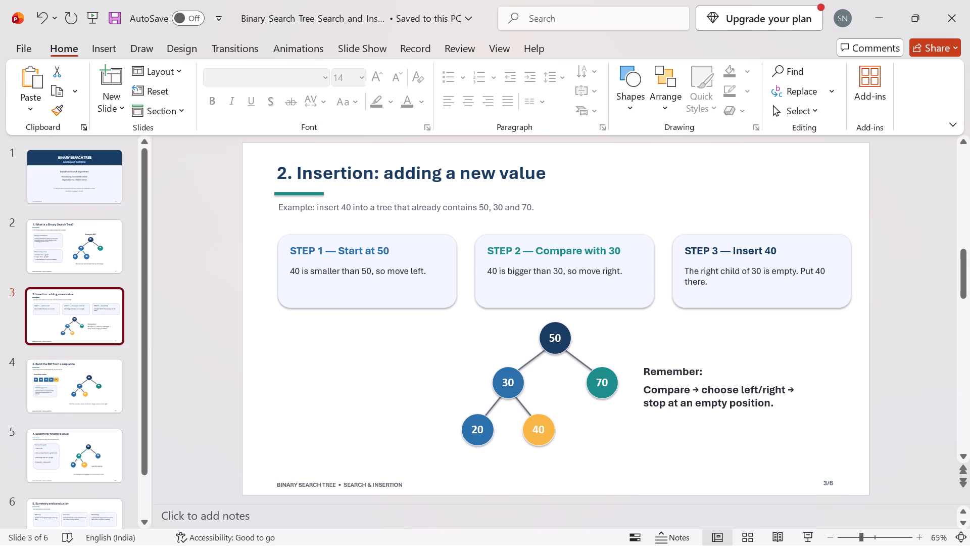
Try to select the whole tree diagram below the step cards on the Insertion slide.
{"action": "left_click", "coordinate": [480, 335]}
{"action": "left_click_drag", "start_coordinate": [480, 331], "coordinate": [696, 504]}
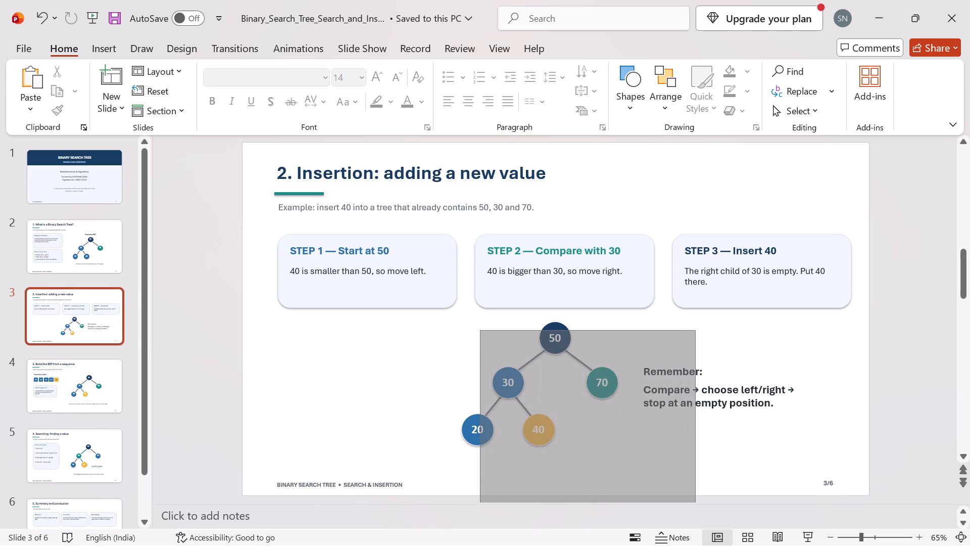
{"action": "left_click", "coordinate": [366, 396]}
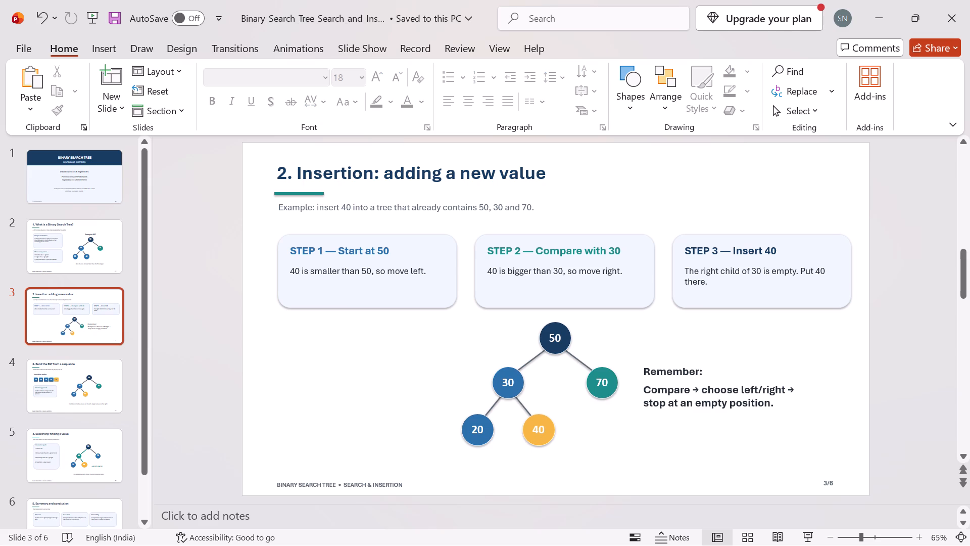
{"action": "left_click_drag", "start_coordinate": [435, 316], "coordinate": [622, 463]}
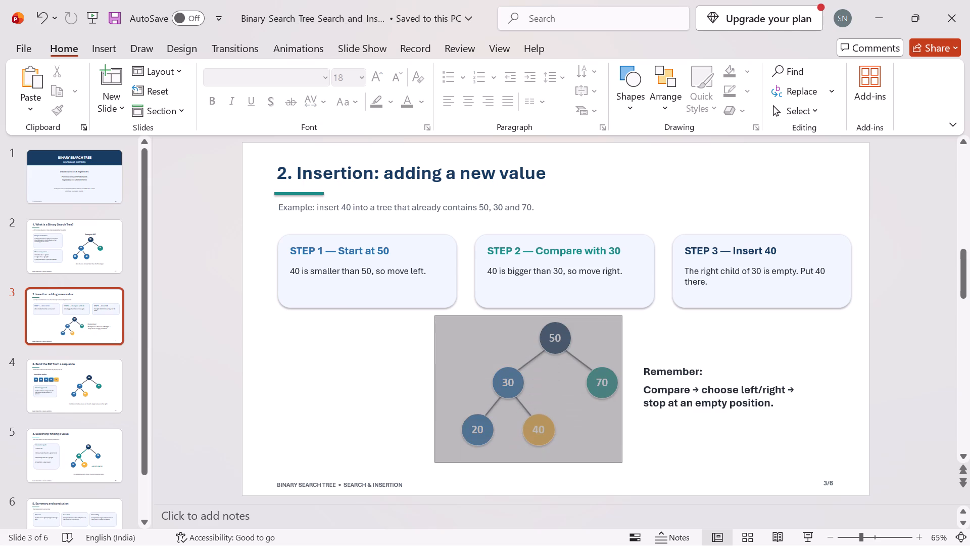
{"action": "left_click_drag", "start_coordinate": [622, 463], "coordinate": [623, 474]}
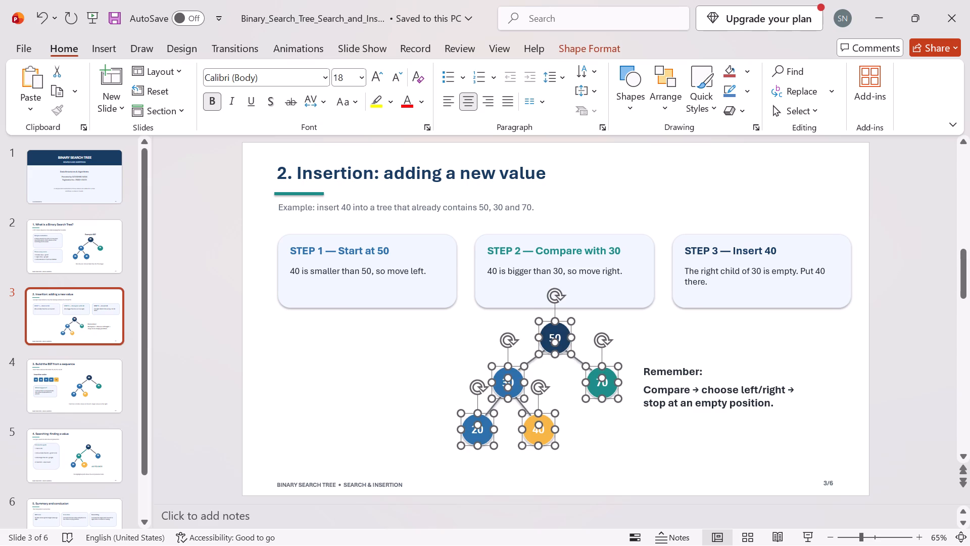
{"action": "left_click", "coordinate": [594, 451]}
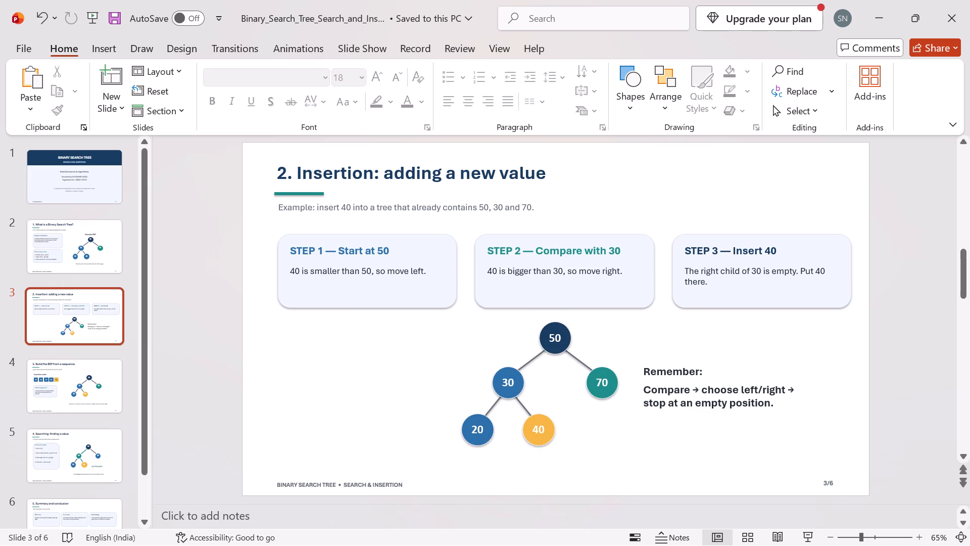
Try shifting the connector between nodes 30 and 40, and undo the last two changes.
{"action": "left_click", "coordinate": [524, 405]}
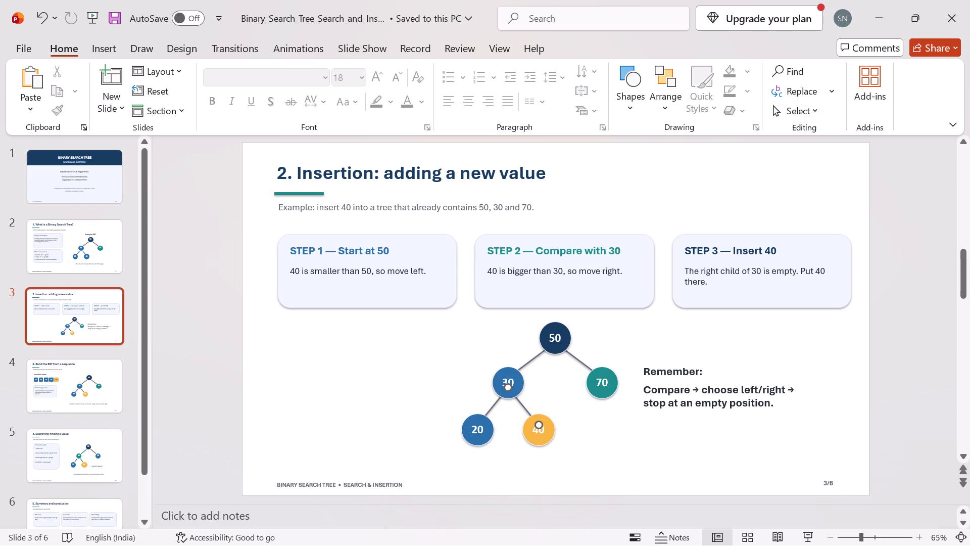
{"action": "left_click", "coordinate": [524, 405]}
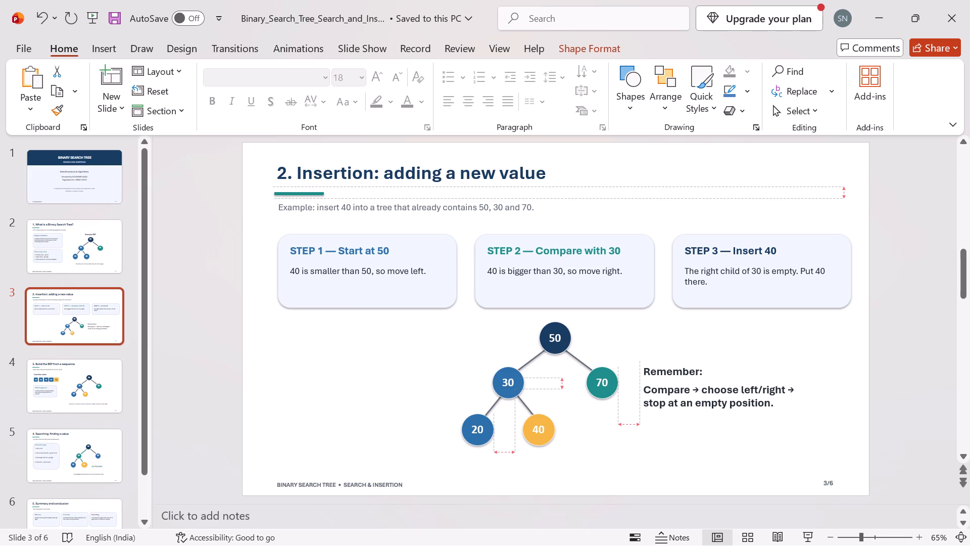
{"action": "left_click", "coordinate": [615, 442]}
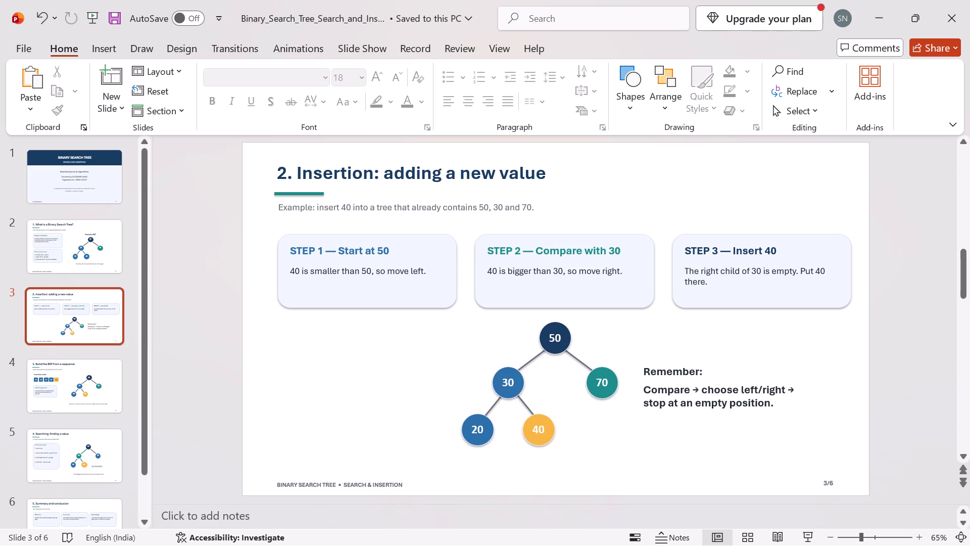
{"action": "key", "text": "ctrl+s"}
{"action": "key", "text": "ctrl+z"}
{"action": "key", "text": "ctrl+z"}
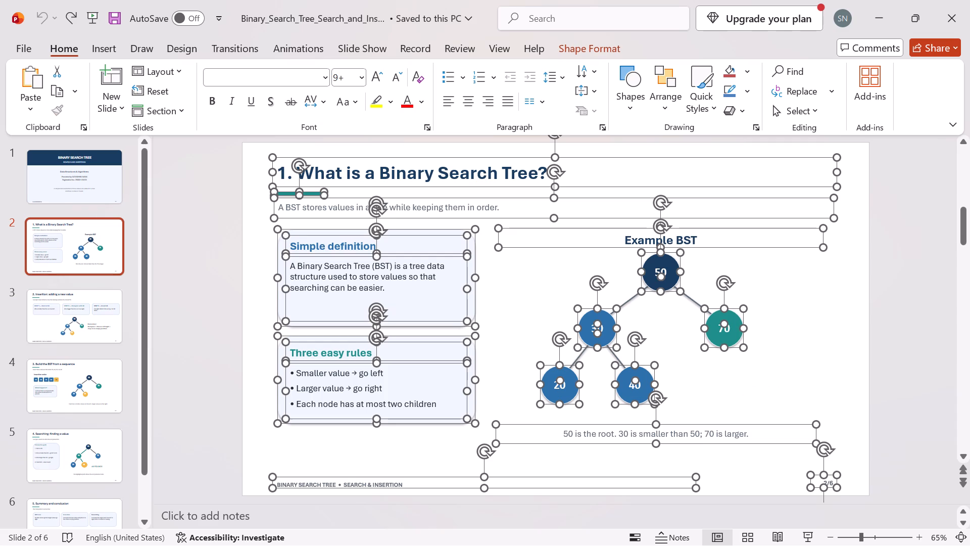
Return to the "Insertion: adding a new value" slide and capture a rectangular screen snip of its whole tree diagram.
{"action": "left_click", "coordinate": [96, 316]}
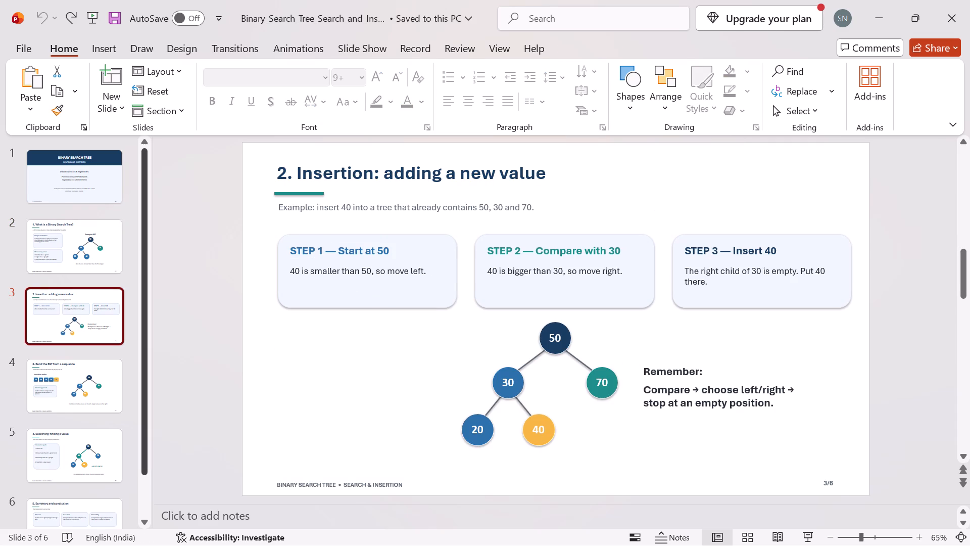
{"action": "key", "text": "Print"}
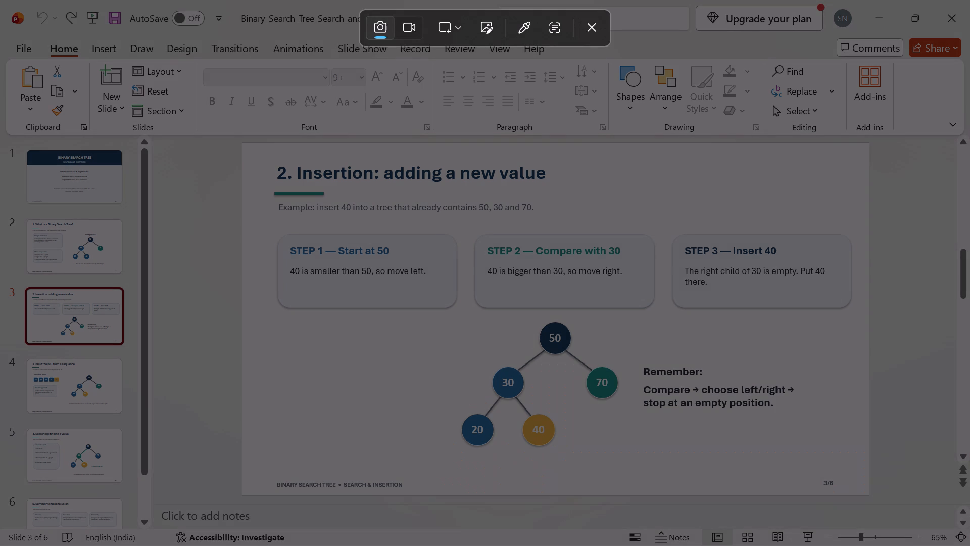
{"action": "left_click_drag", "start_coordinate": [443, 314], "coordinate": [444, 328]}
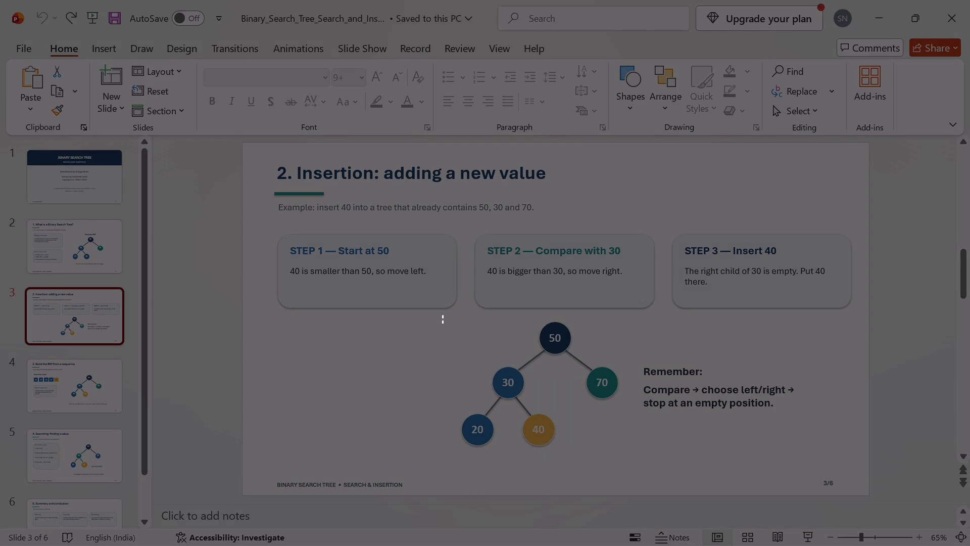
{"action": "left_click_drag", "start_coordinate": [444, 328], "coordinate": [576, 448]}
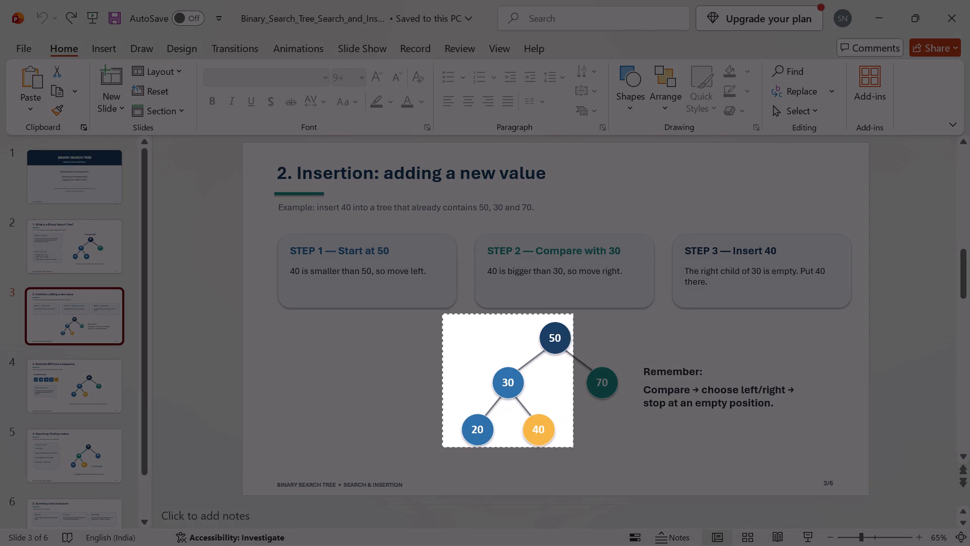
{"action": "left_click_drag", "start_coordinate": [576, 448], "coordinate": [633, 471]}
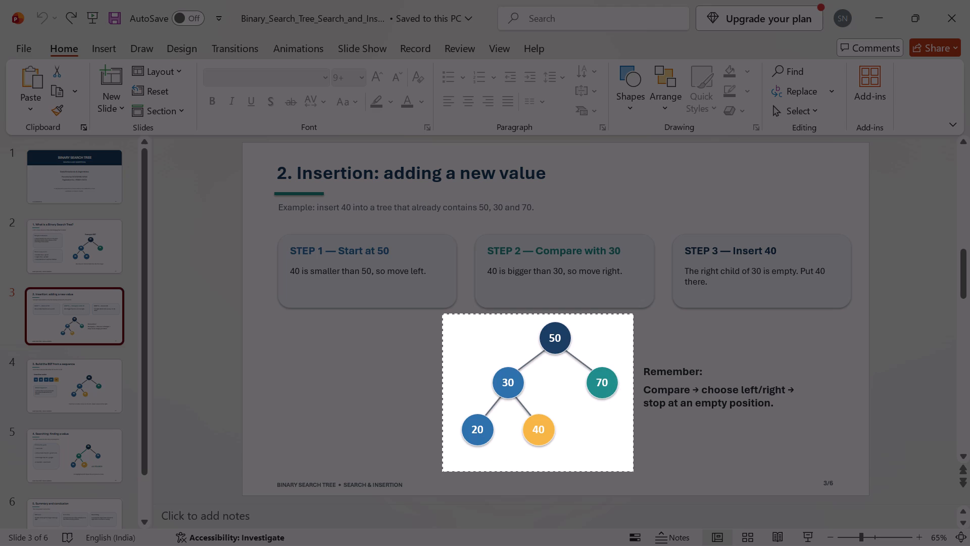
Finish the rectangular snip around the whole tree diagram and dismiss the capture notification.
{"action": "left_click_drag", "start_coordinate": [633, 471], "coordinate": [628, 454]}
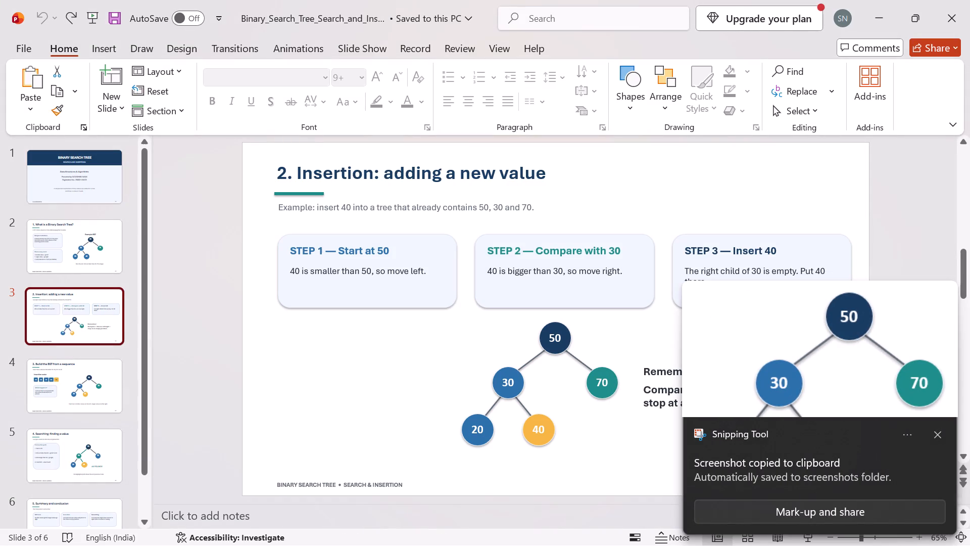
{"action": "left_click", "coordinate": [636, 463]}
{"action": "left_click", "coordinate": [940, 434]}
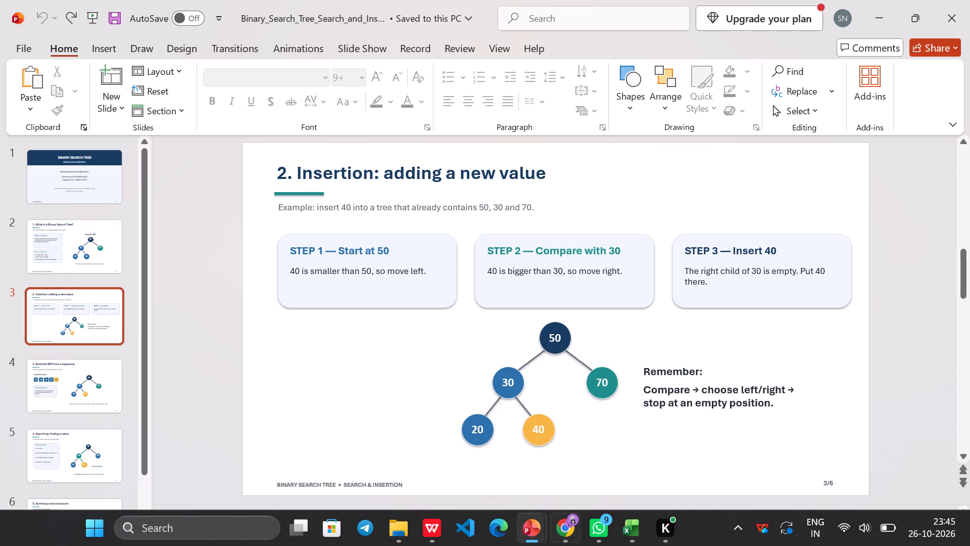
On slide 2 of the template, nudge the line "A BST stores values in a tree while keeping them in order." slightly up and left.
{"action": "left_click", "coordinate": [455, 473]}
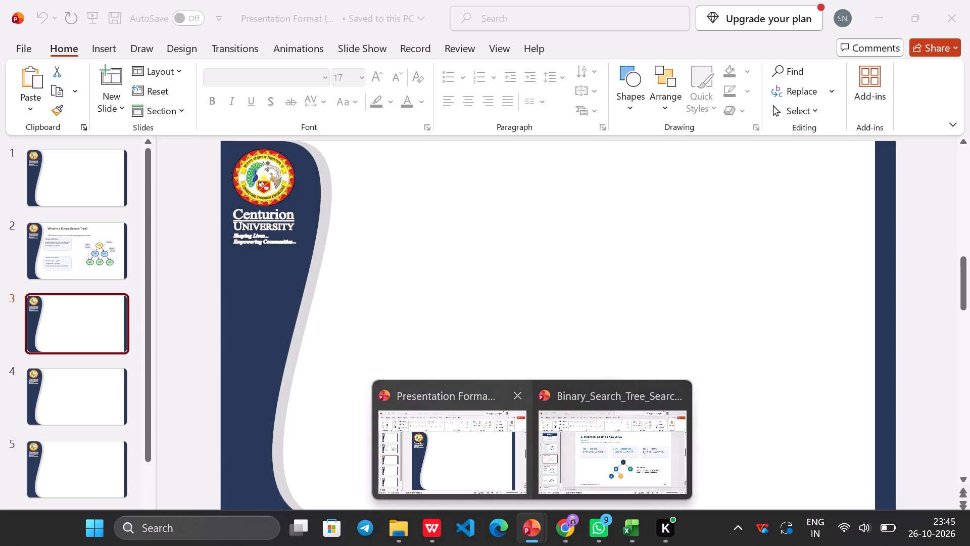
{"action": "left_click", "coordinate": [59, 241]}
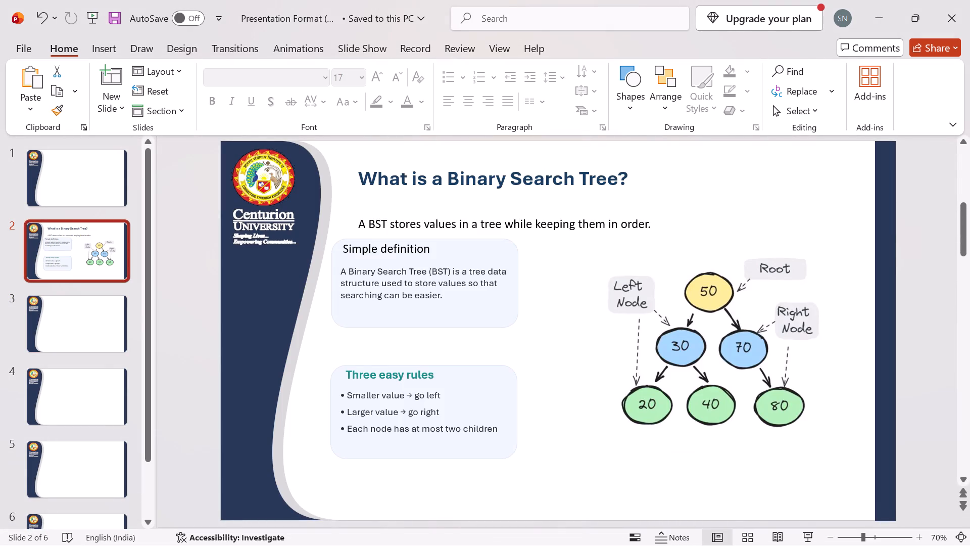
{"action": "left_click", "coordinate": [608, 226]}
{"action": "left_click_drag", "start_coordinate": [684, 224], "coordinate": [677, 221]}
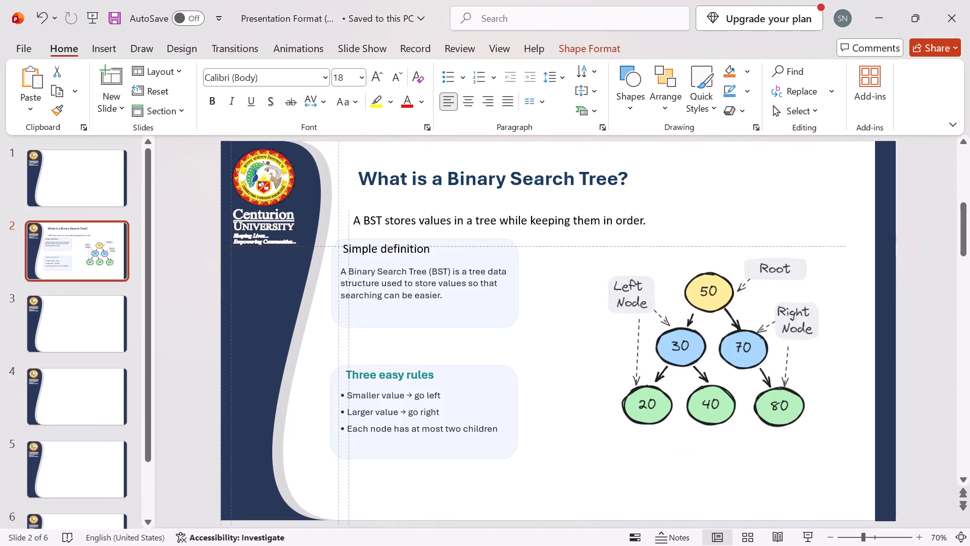
{"action": "left_click_drag", "start_coordinate": [677, 221], "coordinate": [672, 217]}
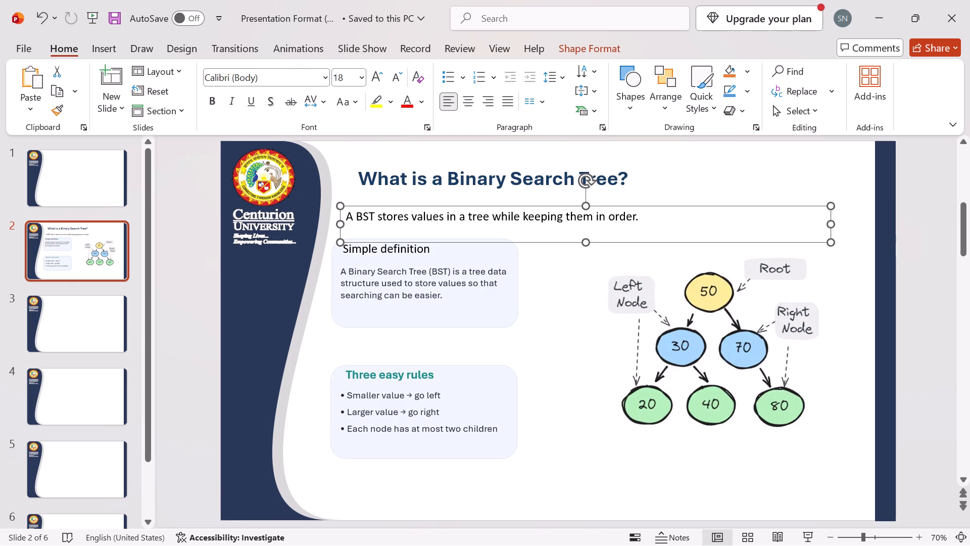
Underline the title "What is a Binary Search Tree?" on slide 2 of the template and deselect everything.
{"action": "left_click", "coordinate": [546, 182]}
{"action": "left_click", "coordinate": [628, 176]}
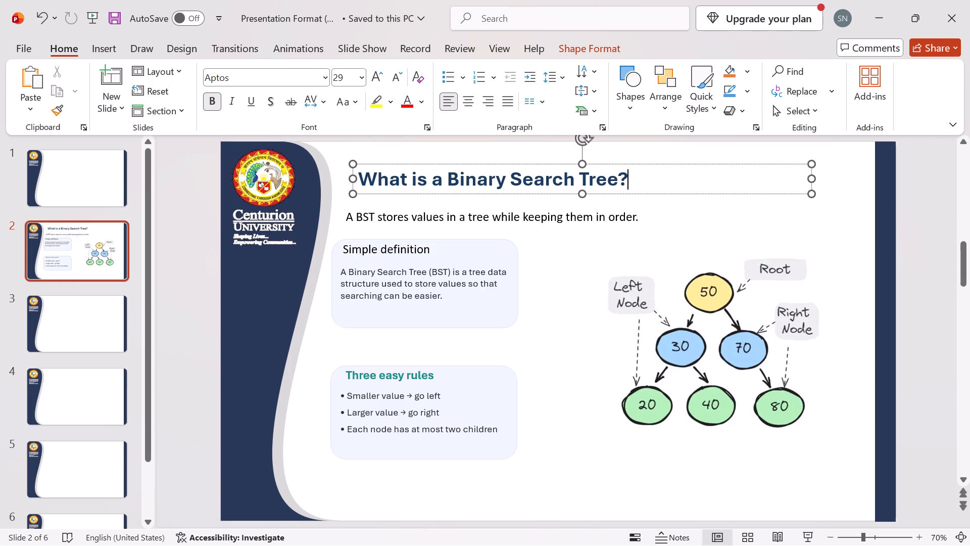
{"action": "left_click_drag", "start_coordinate": [628, 176], "coordinate": [350, 198]}
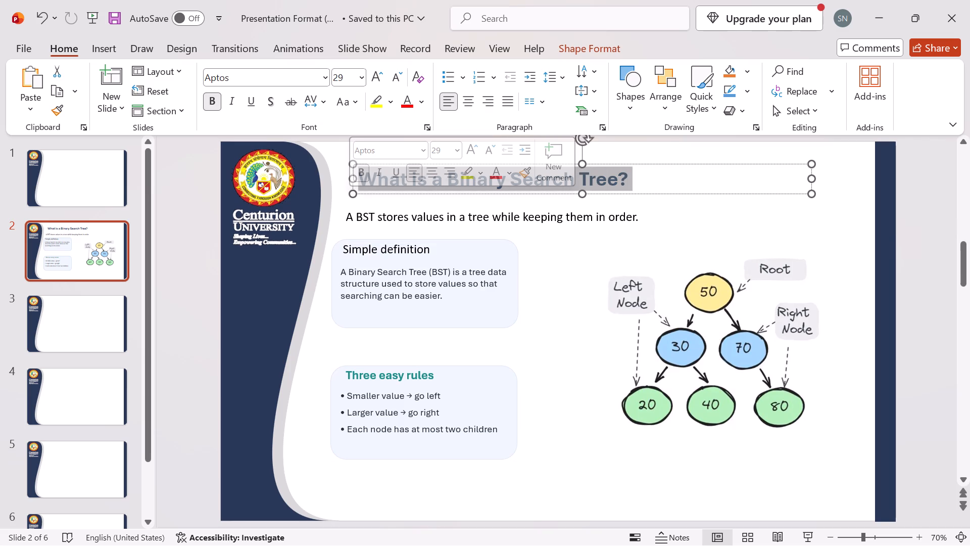
{"action": "left_click", "coordinate": [251, 102]}
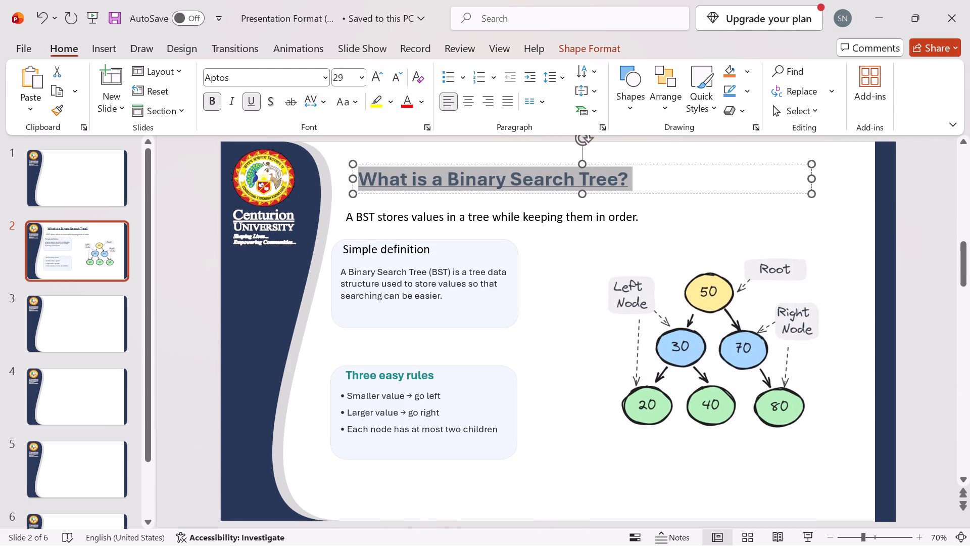
{"action": "left_click", "coordinate": [643, 178]}
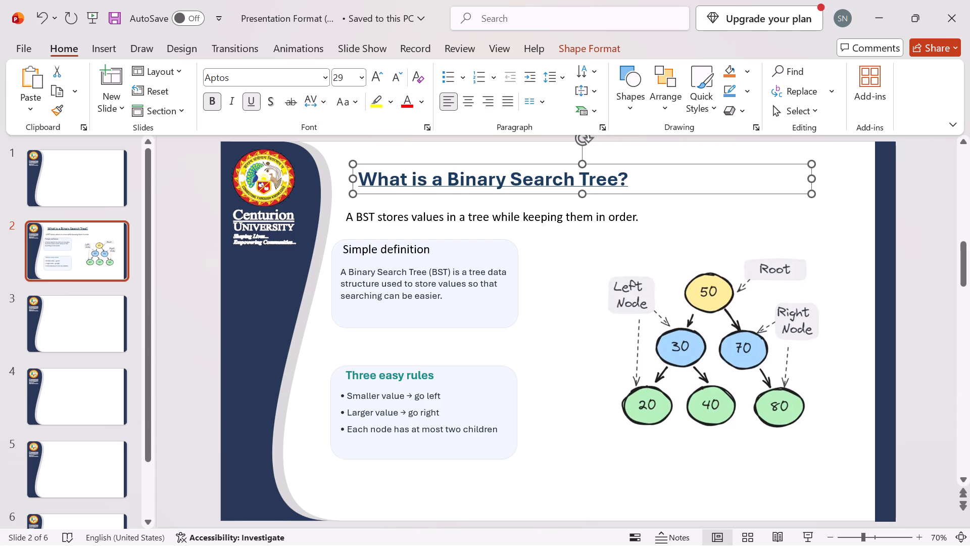
{"action": "left_click", "coordinate": [609, 251]}
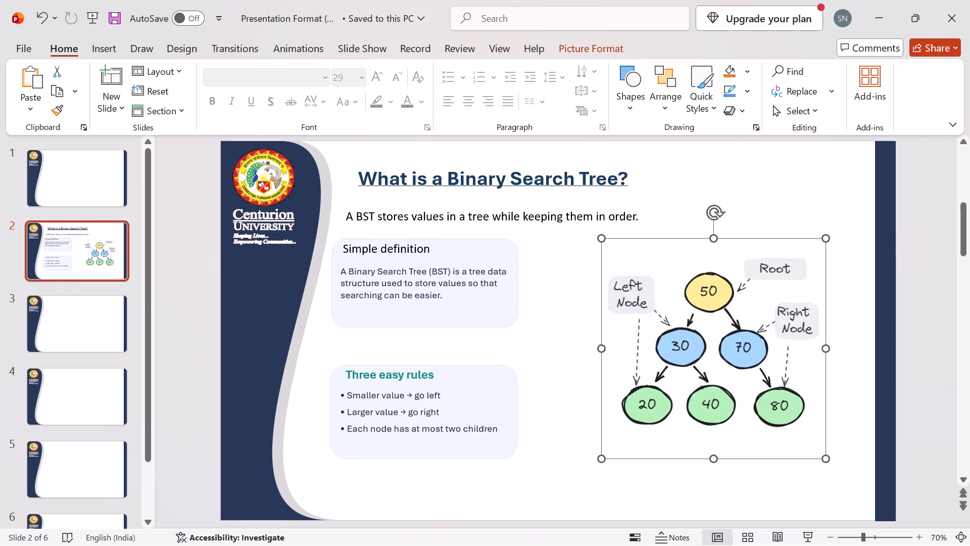
{"action": "left_click", "coordinate": [305, 445]}
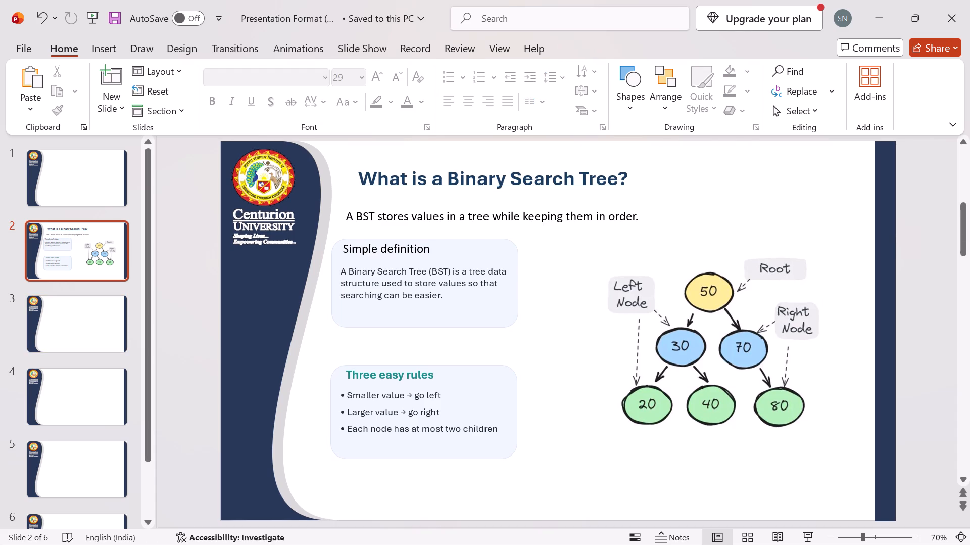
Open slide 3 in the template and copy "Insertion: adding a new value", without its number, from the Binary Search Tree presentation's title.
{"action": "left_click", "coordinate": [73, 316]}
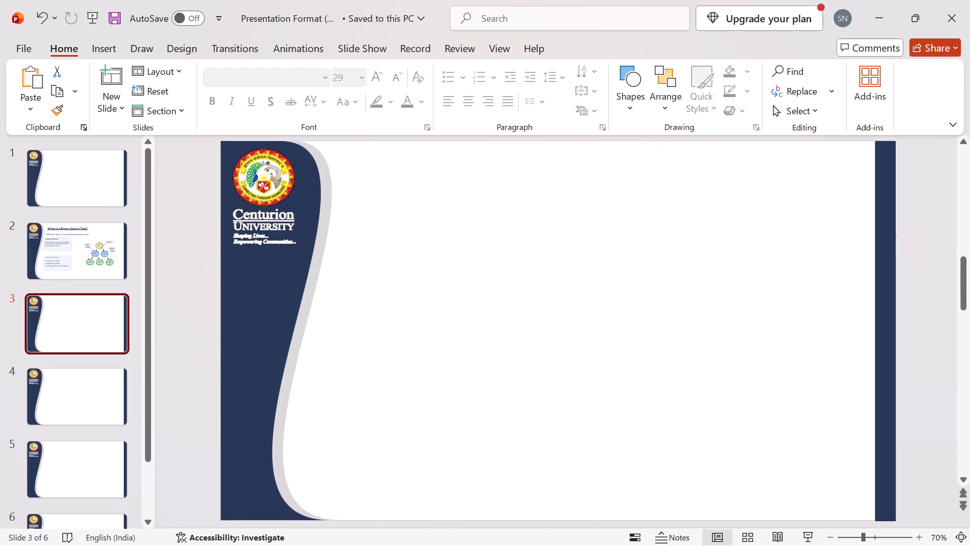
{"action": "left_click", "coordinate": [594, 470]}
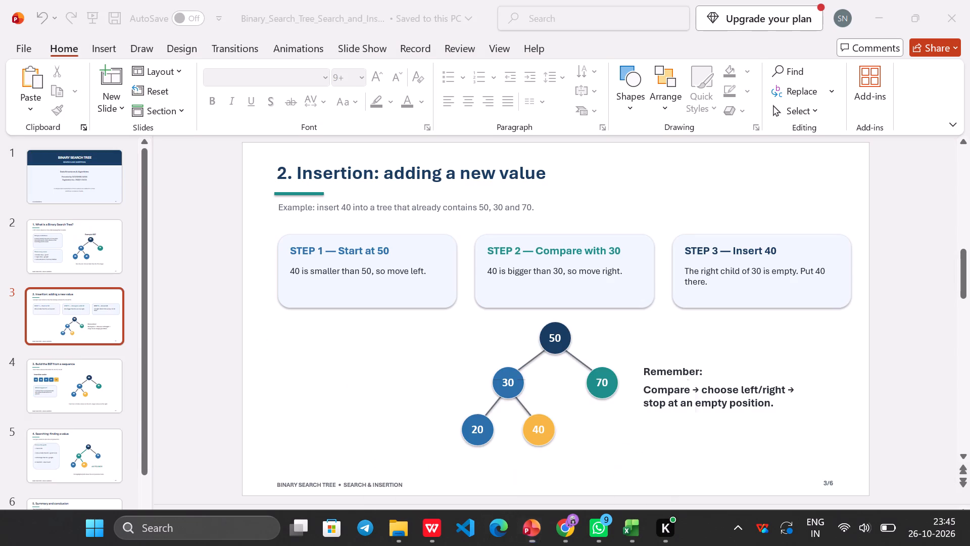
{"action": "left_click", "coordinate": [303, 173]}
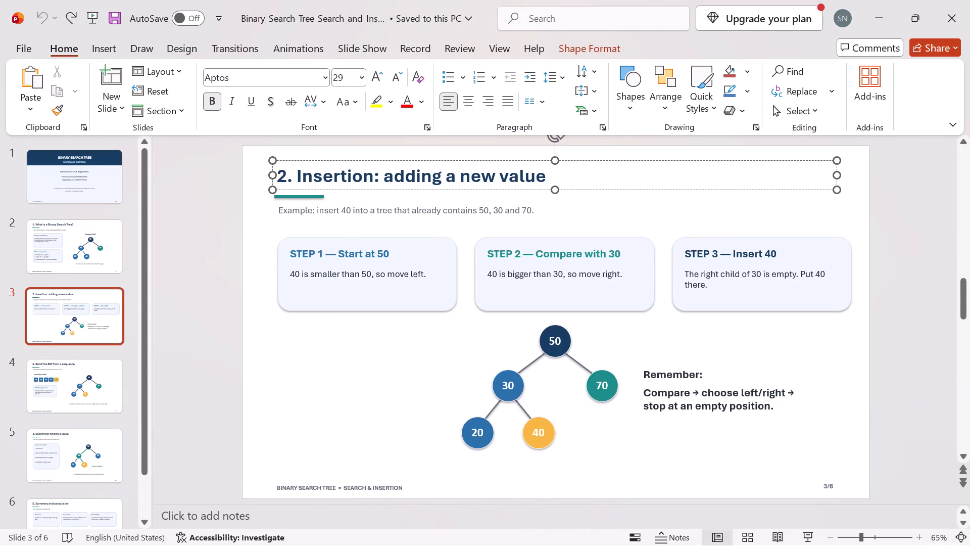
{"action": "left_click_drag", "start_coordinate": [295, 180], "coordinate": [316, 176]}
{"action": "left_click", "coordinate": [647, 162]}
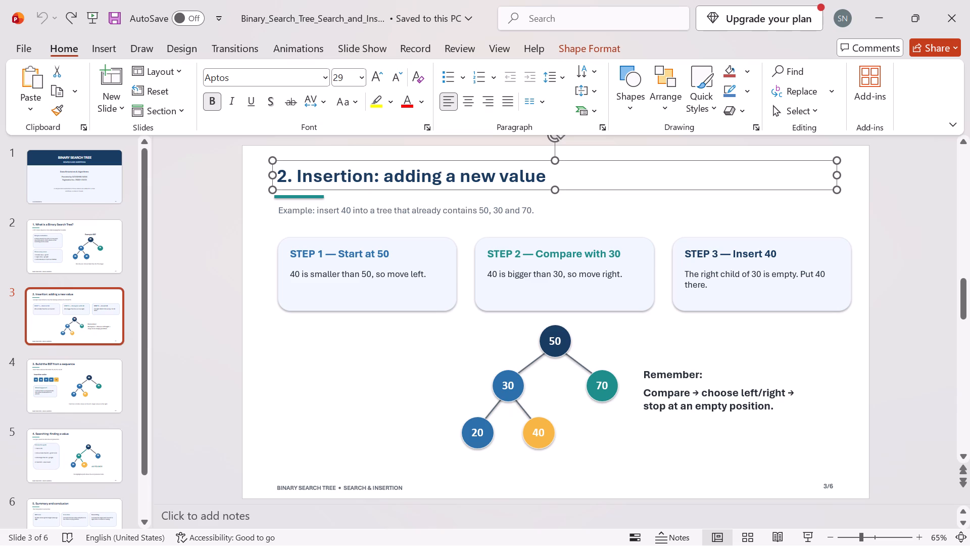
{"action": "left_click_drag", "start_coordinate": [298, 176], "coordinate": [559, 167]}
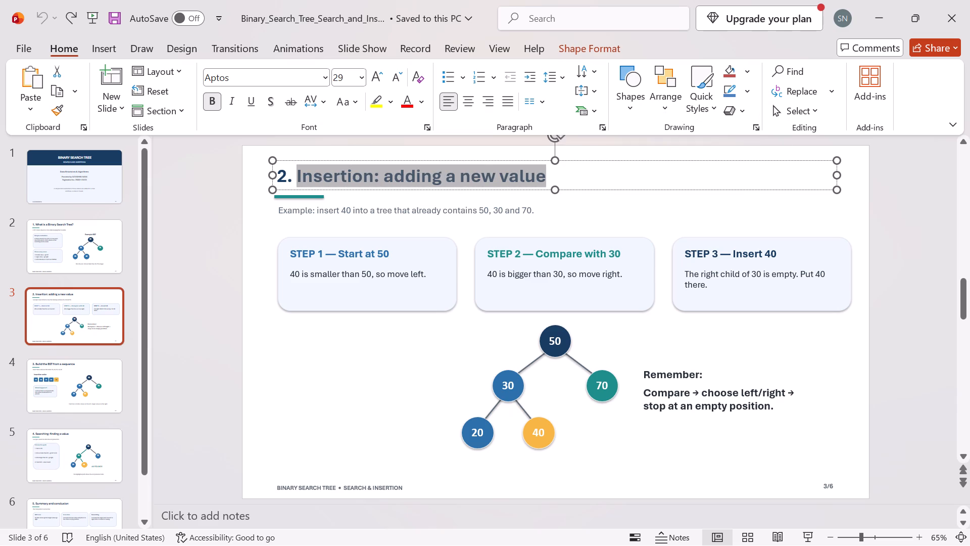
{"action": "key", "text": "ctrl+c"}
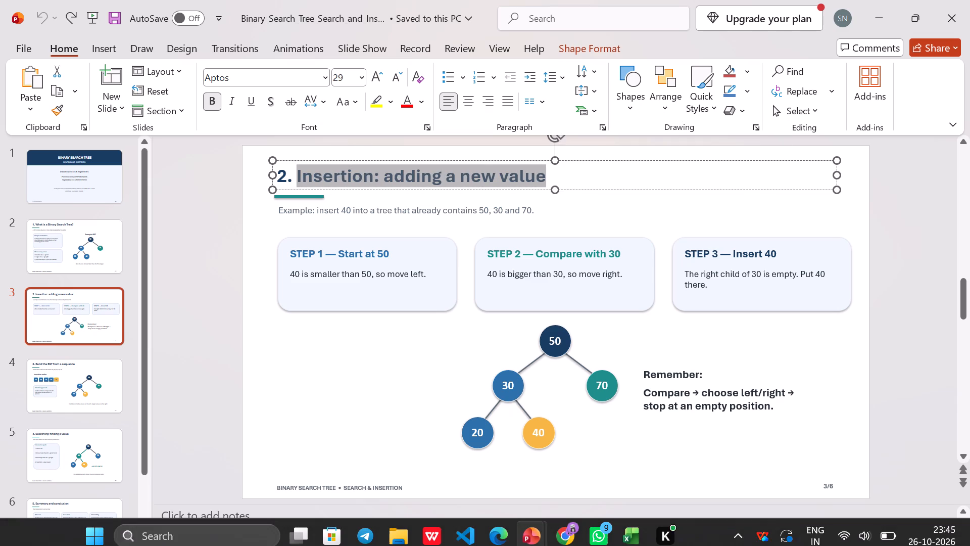
Draw a wide text box for the title across the upper part of slide 3 in the template.
{"action": "left_click", "coordinate": [480, 466]}
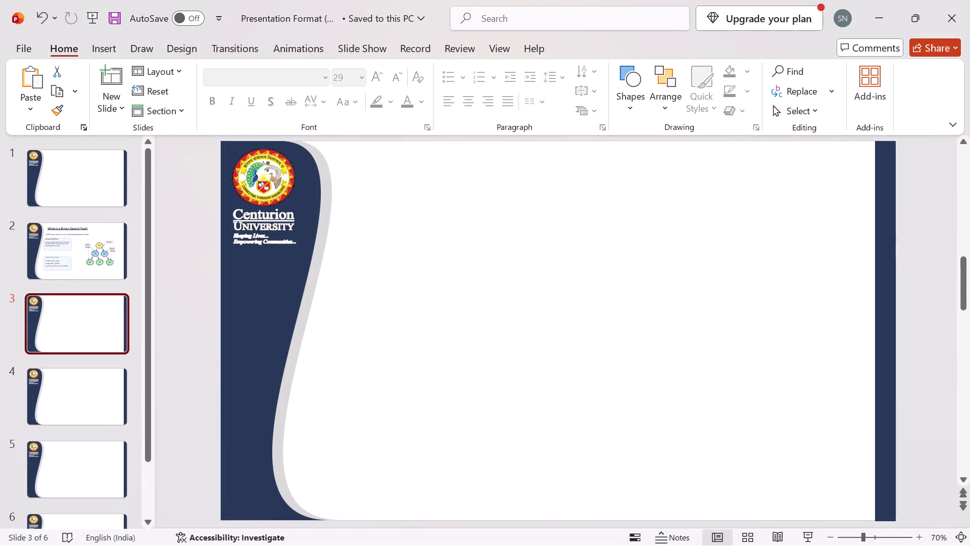
{"action": "left_click", "coordinate": [109, 50]}
{"action": "left_click", "coordinate": [608, 78]}
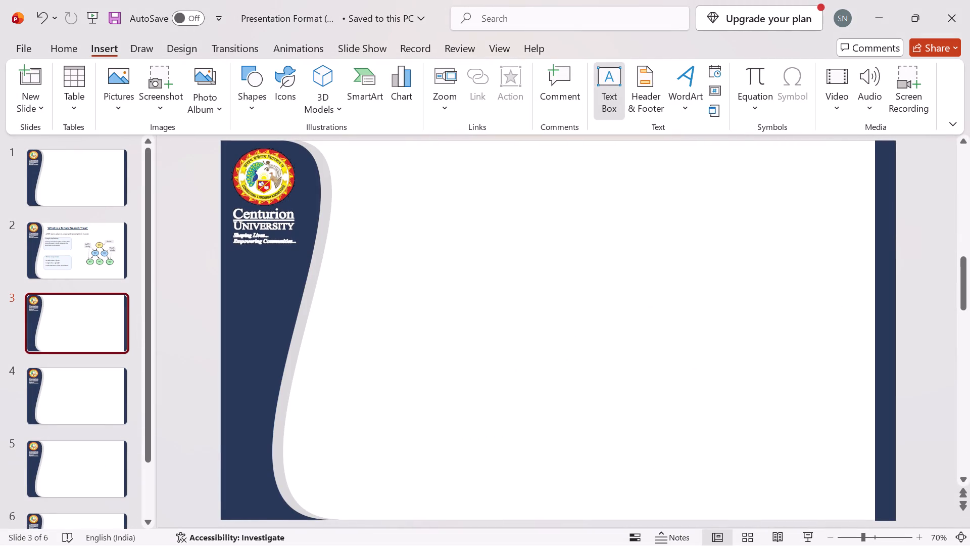
{"action": "left_click_drag", "start_coordinate": [351, 176], "coordinate": [775, 218]}
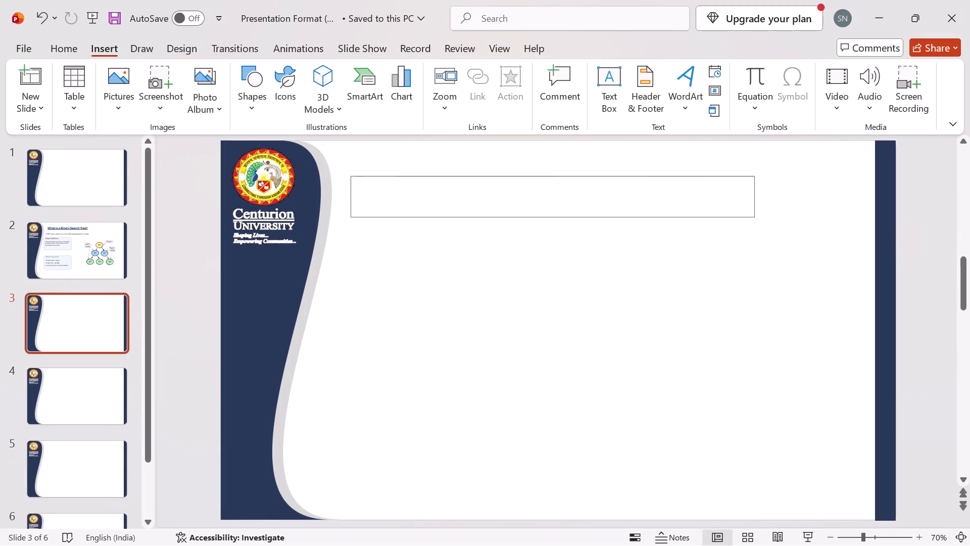
{"action": "left_click_drag", "start_coordinate": [775, 218], "coordinate": [812, 218]}
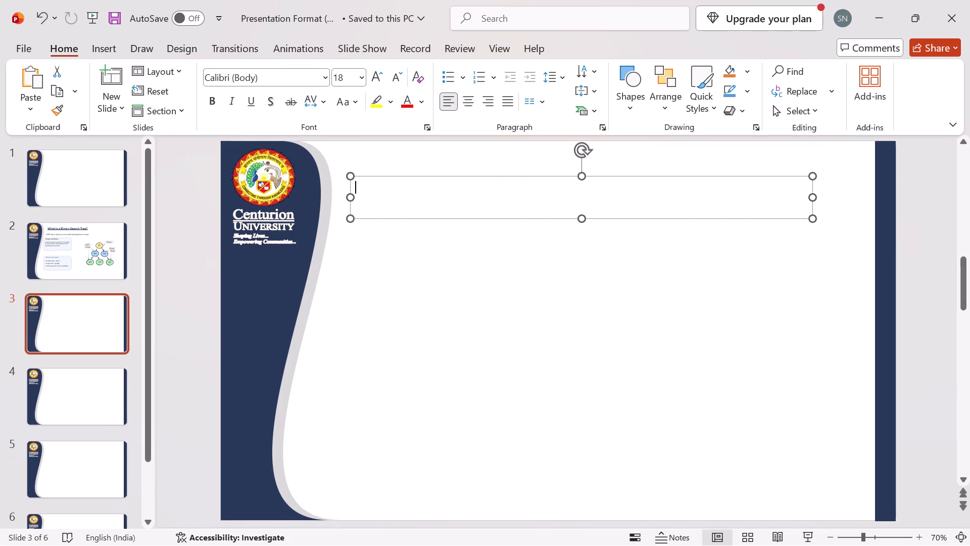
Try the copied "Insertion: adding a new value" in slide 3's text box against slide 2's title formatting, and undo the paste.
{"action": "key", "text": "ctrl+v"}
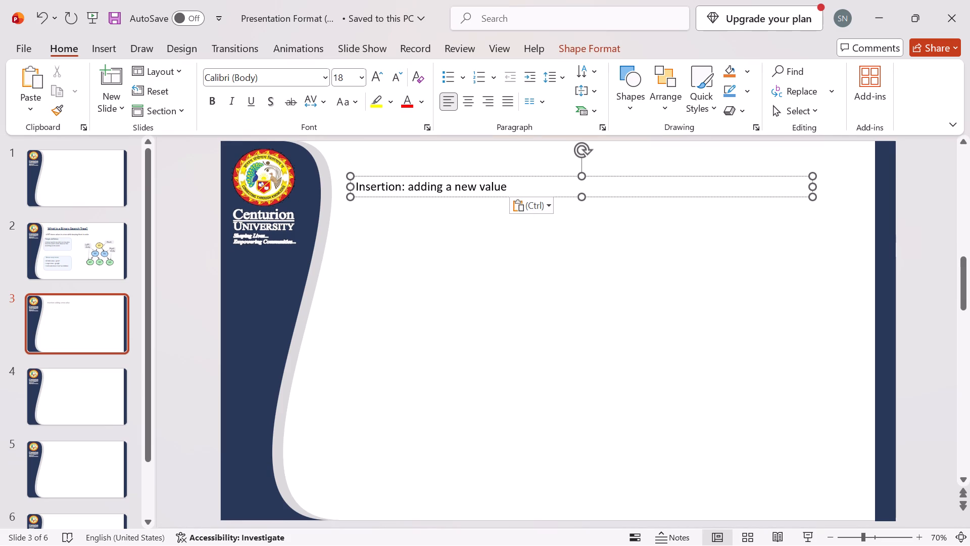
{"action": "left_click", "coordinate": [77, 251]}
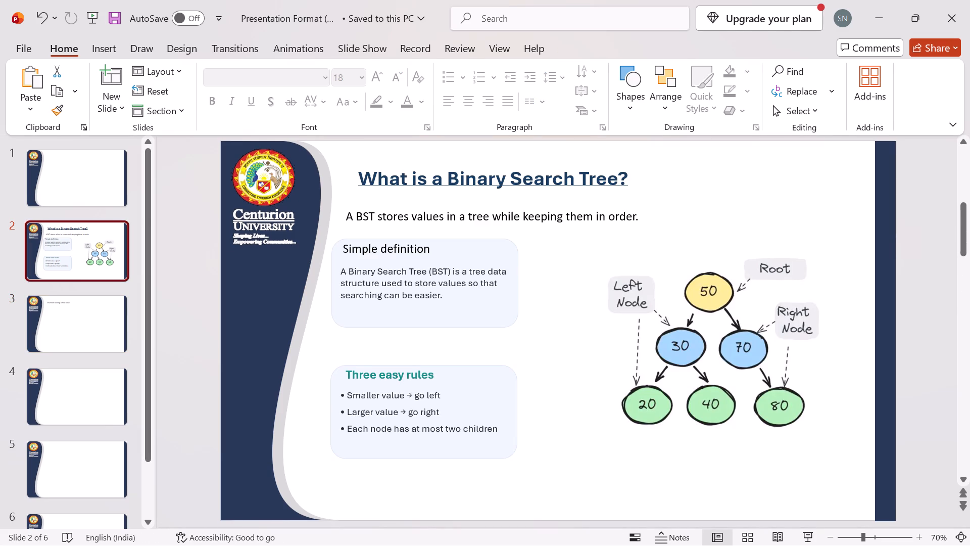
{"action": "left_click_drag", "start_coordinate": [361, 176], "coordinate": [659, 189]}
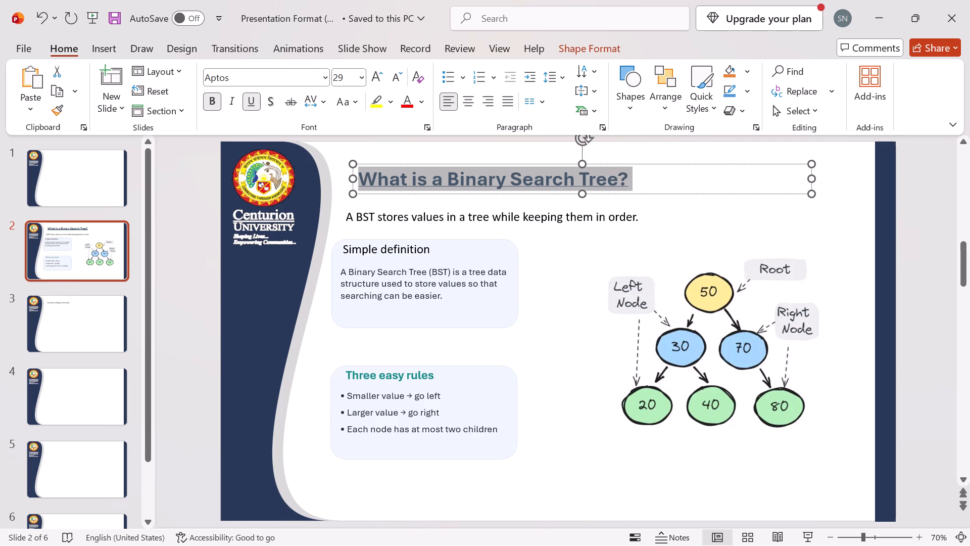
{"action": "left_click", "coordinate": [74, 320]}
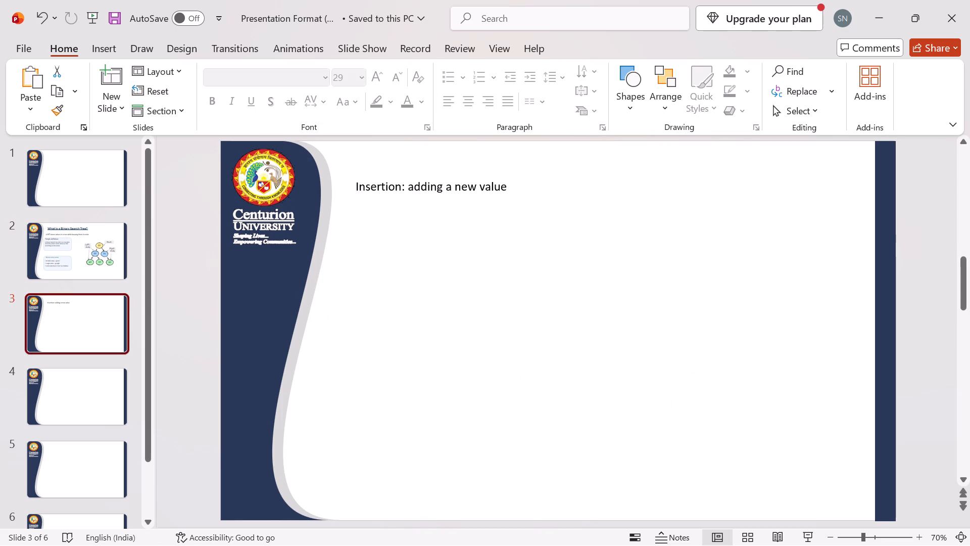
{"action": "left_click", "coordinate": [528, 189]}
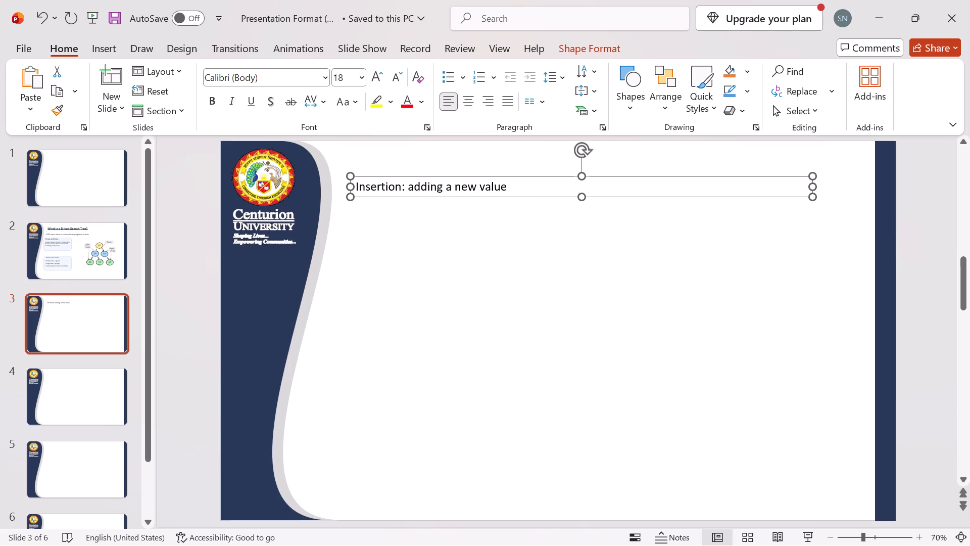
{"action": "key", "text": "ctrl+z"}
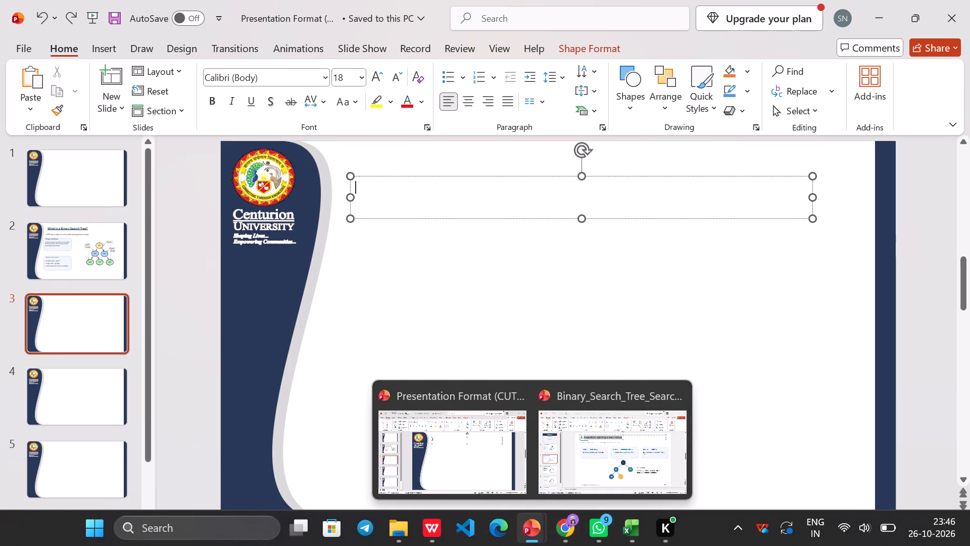
Copy the complete title "2. Insertion: adding a new value" from the Binary Search Tree presentation into the text box on template slide 3.
{"action": "left_click", "coordinate": [599, 469]}
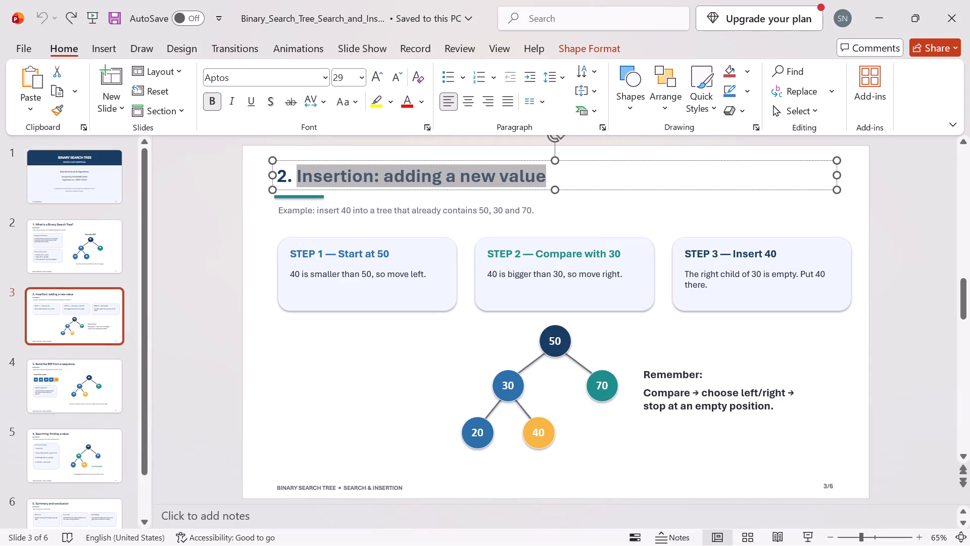
{"action": "left_click", "coordinate": [579, 177]}
{"action": "left_click", "coordinate": [521, 177]}
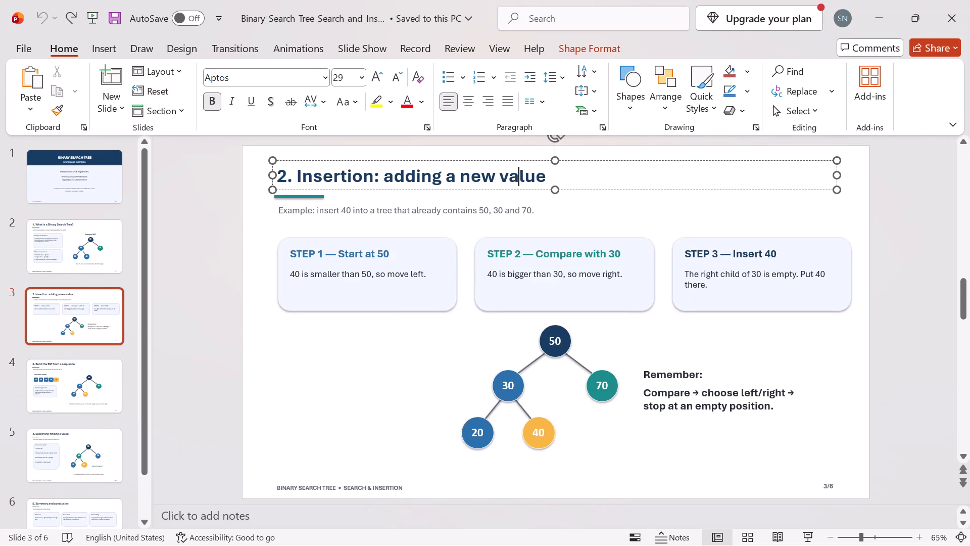
{"action": "key", "text": "ctrl+a"}
{"action": "key", "text": "ctrl+c"}
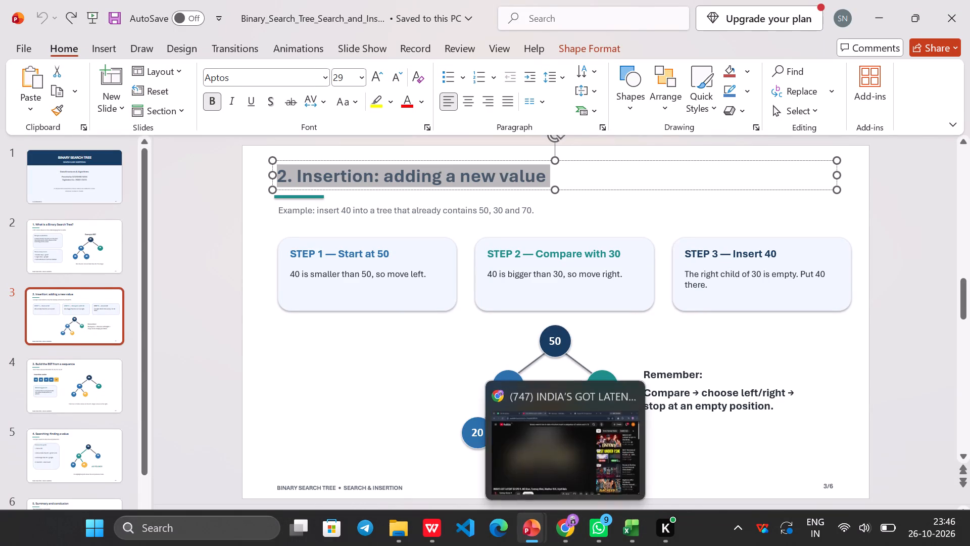
{"action": "left_click", "coordinate": [496, 450]}
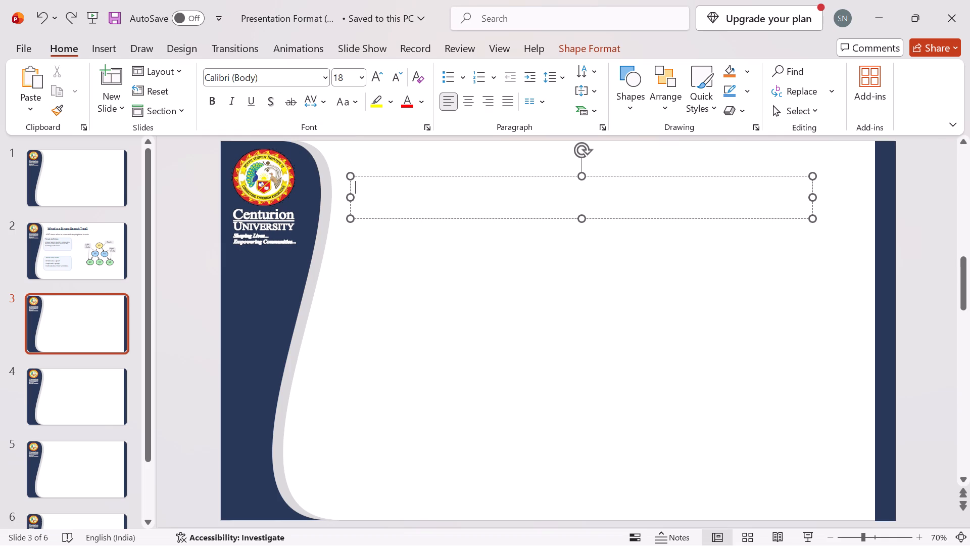
{"action": "key", "text": "ctrl+v"}
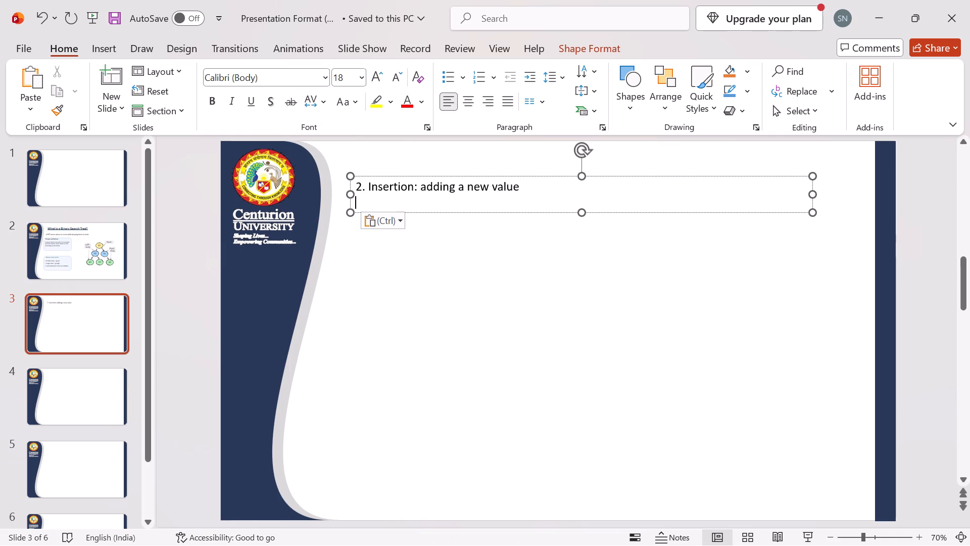
Check slide 2's title font and match it on slide 3's Insertion title by setting Aptos at size 29.
{"action": "key", "text": "ctrl+a"}
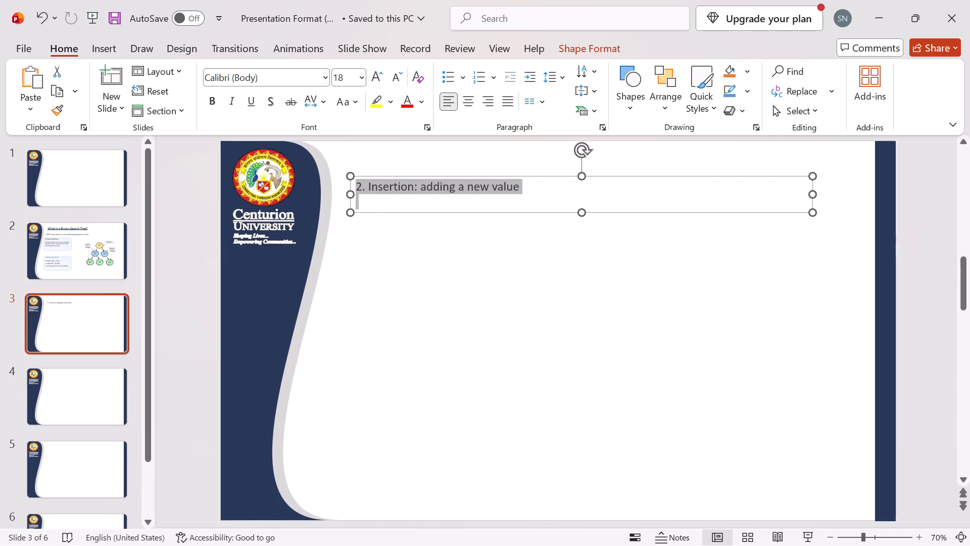
{"action": "left_click", "coordinate": [72, 257]}
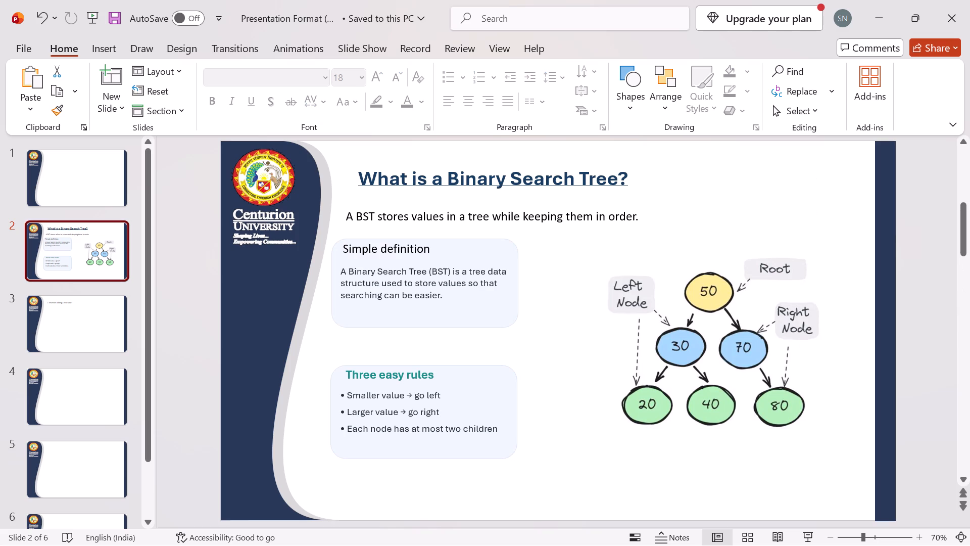
{"action": "left_click", "coordinate": [390, 177]}
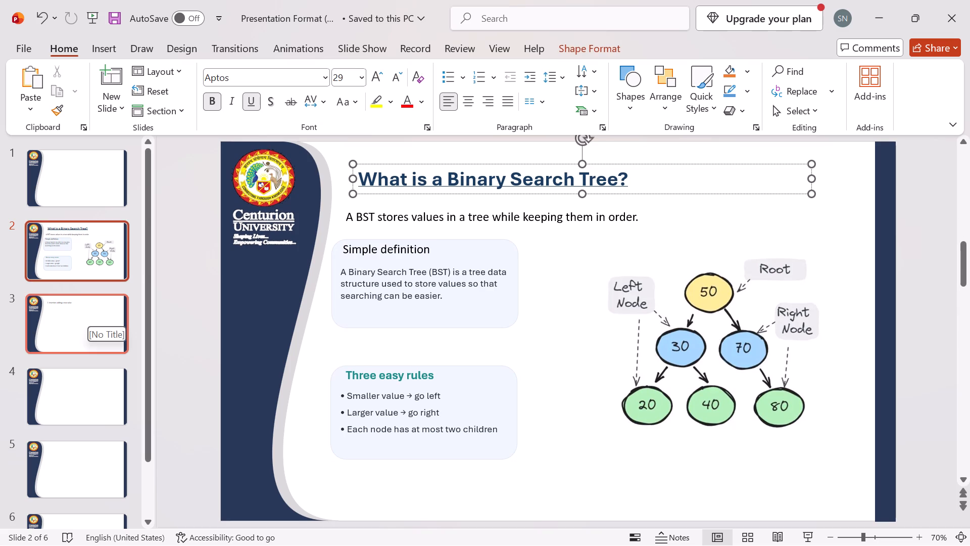
{"action": "left_click", "coordinate": [87, 311]}
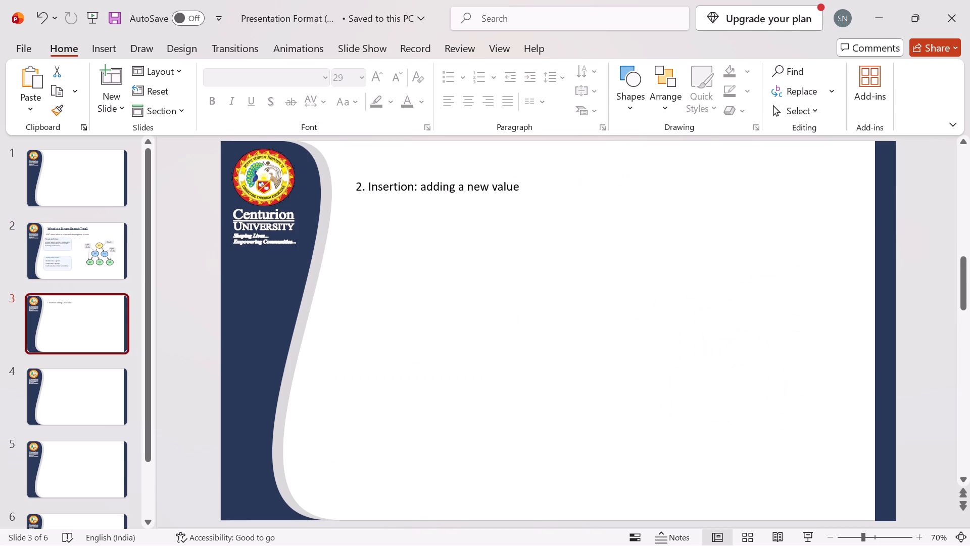
{"action": "left_click", "coordinate": [391, 185]}
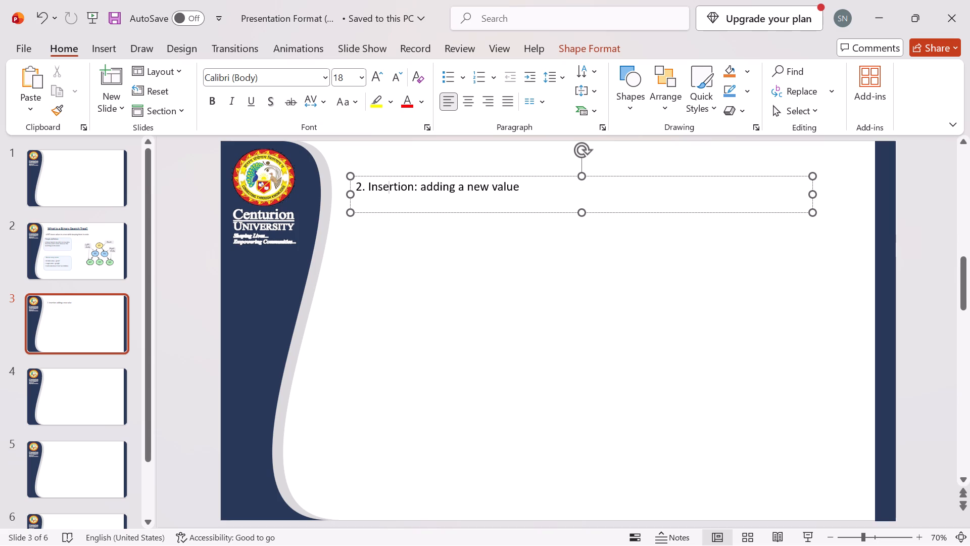
{"action": "key", "text": "ctrl+a"}
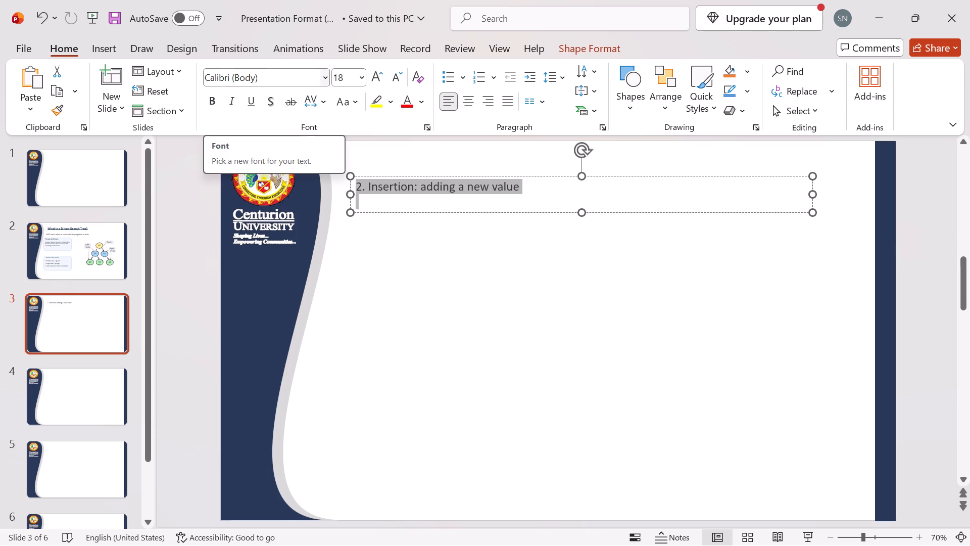
{"action": "left_click", "coordinate": [258, 75]}
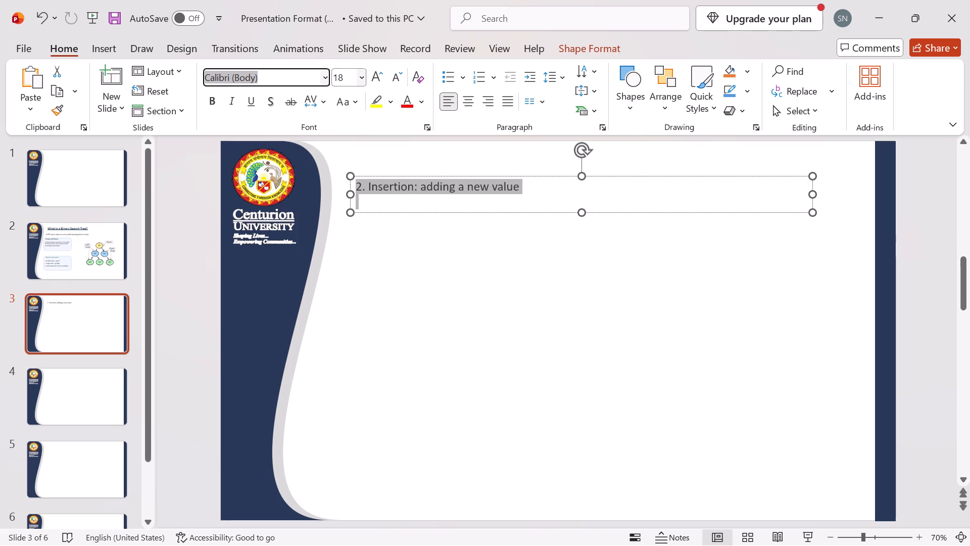
{"action": "left_click", "coordinate": [327, 80]}
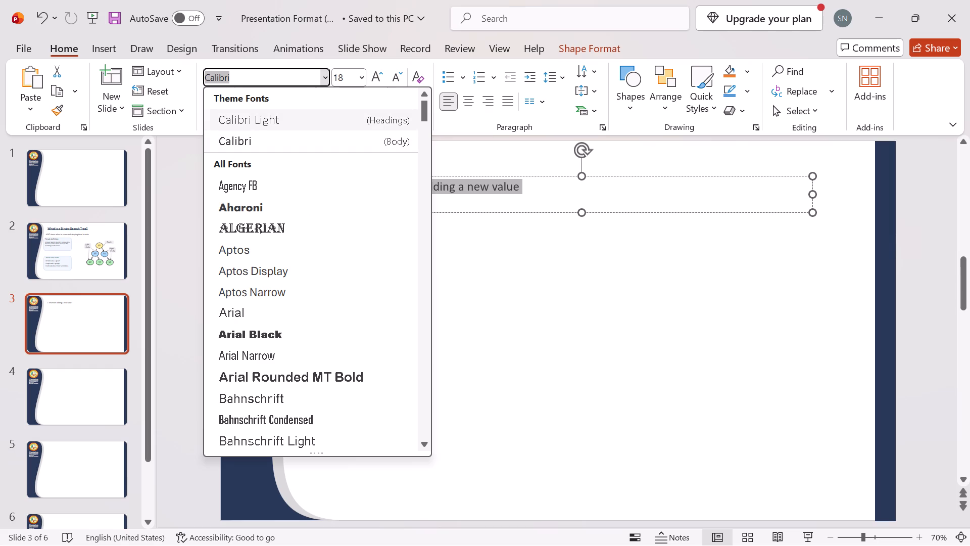
{"action": "left_click", "coordinate": [248, 247]}
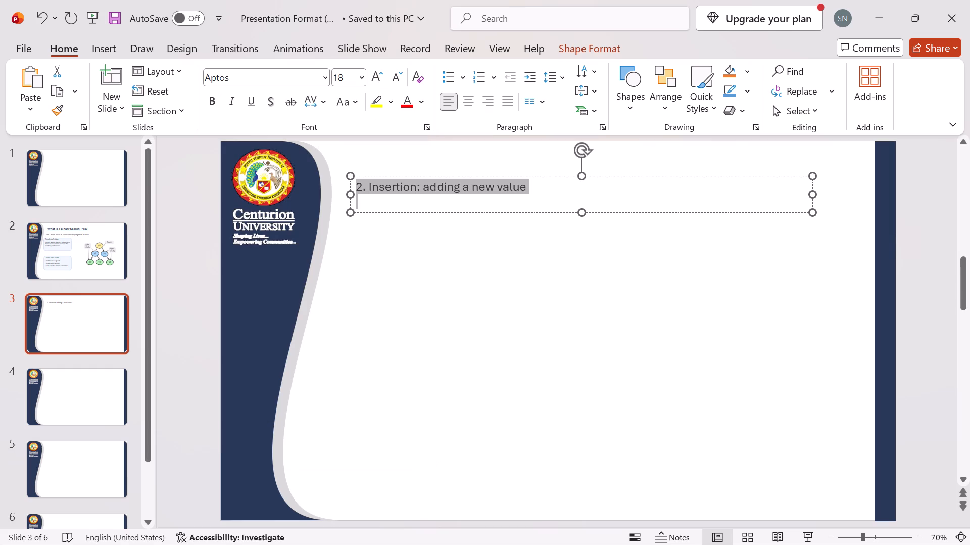
{"action": "left_click", "coordinate": [350, 80]}
{"action": "key", "text": "2"}
{"action": "key", "text": "9"}
{"action": "key", "text": "Return"}
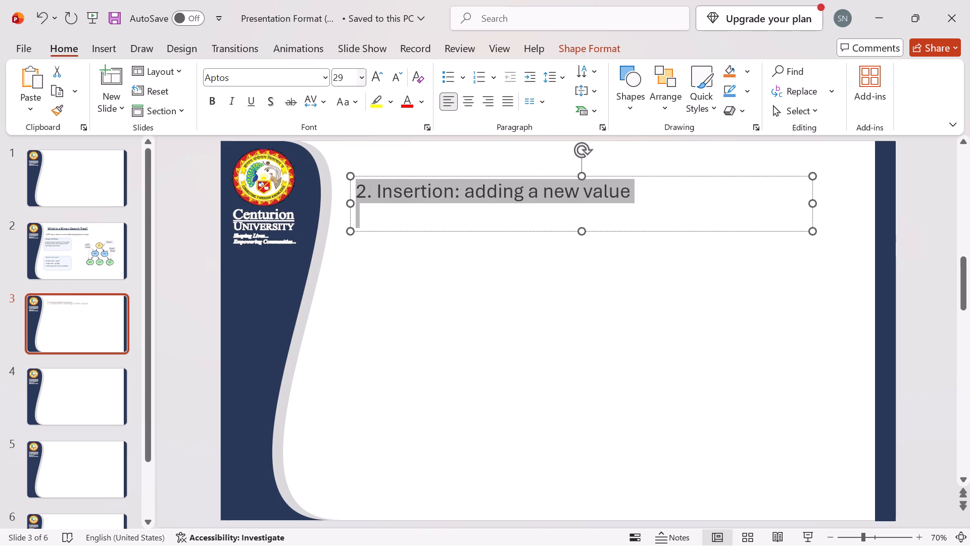
Remove the leading number "2." from slide 3's title so it reads "Insertion: adding a new value".
{"action": "left_click", "coordinate": [372, 215]}
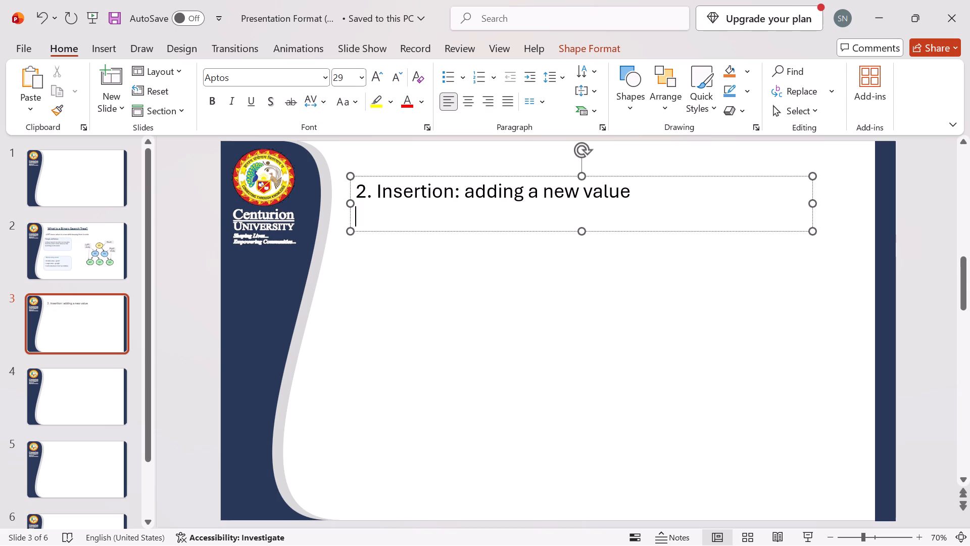
{"action": "left_click", "coordinate": [376, 193]}
{"action": "key", "text": "BackSpace"}
{"action": "key", "text": "BackSpace"}
{"action": "key", "text": "BackSpace"}
{"action": "key", "text": "BackSpace"}
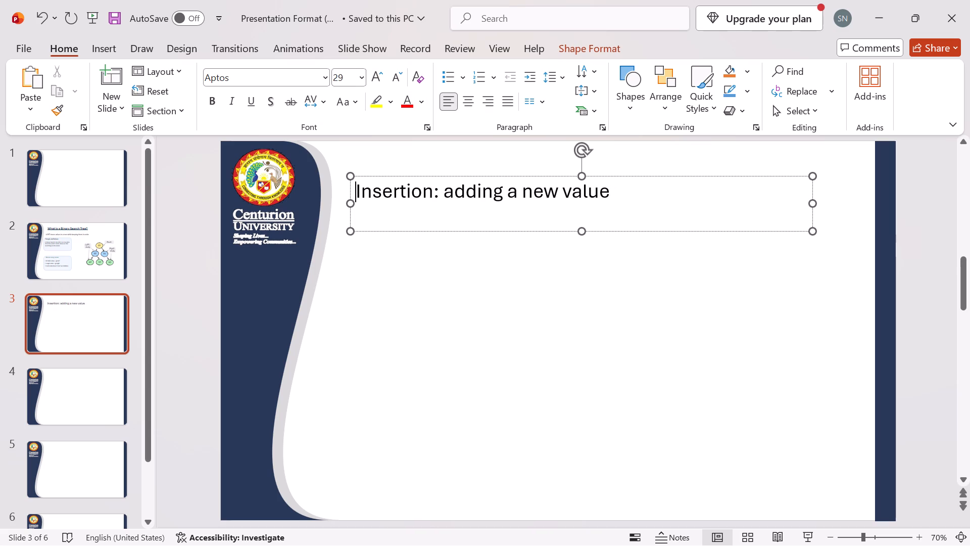
Make the whole "Insertion: adding a new value" title on slide 3 bold and underlined.
{"action": "left_click", "coordinate": [210, 98]}
{"action": "left_click", "coordinate": [255, 103]}
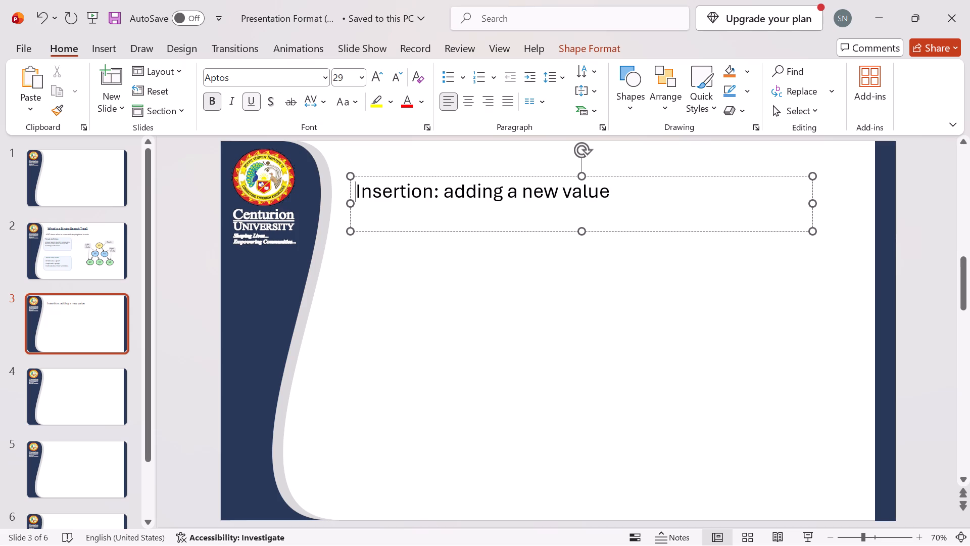
{"action": "left_click", "coordinate": [257, 99]}
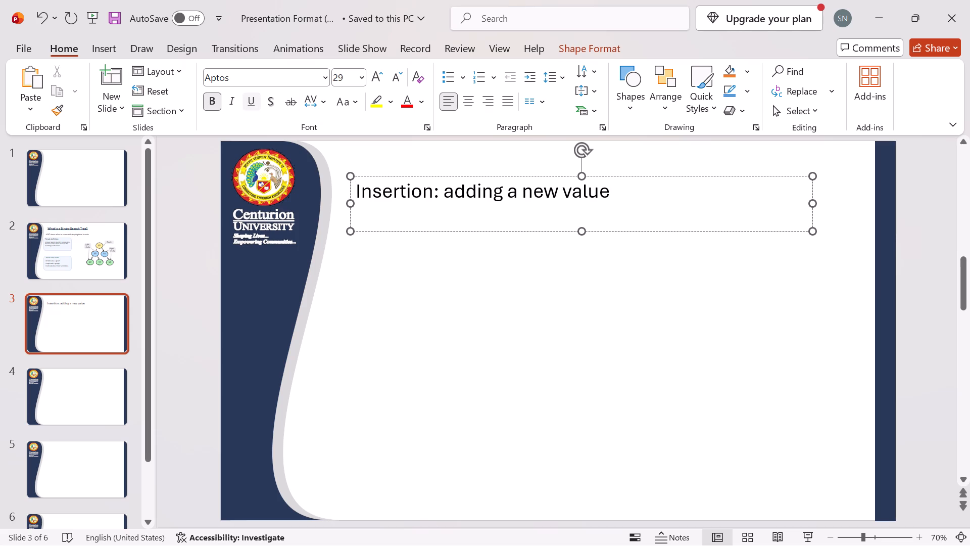
{"action": "left_click", "coordinate": [248, 102]}
{"action": "left_click", "coordinate": [385, 197]}
{"action": "key", "text": "ctrl+a"}
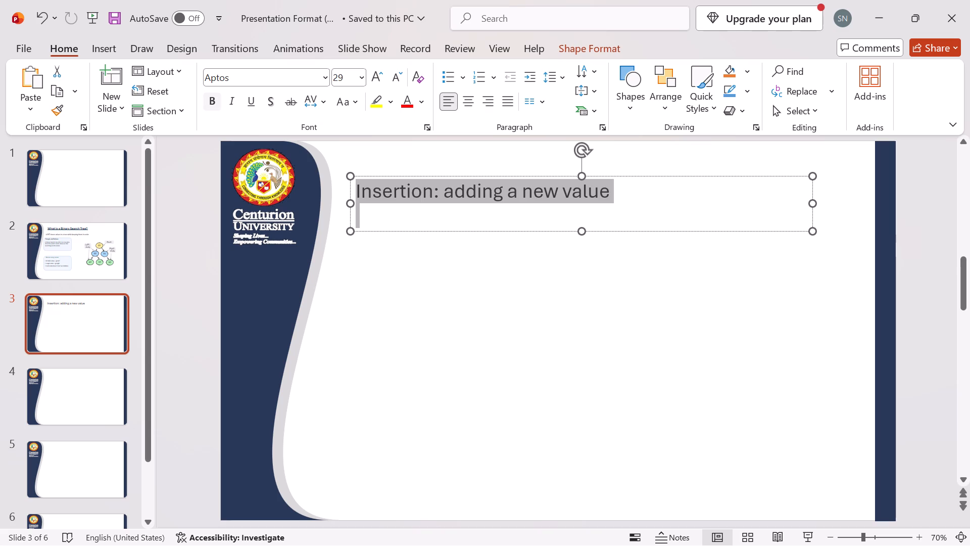
{"action": "left_click", "coordinate": [211, 102]}
{"action": "left_click", "coordinate": [253, 103]}
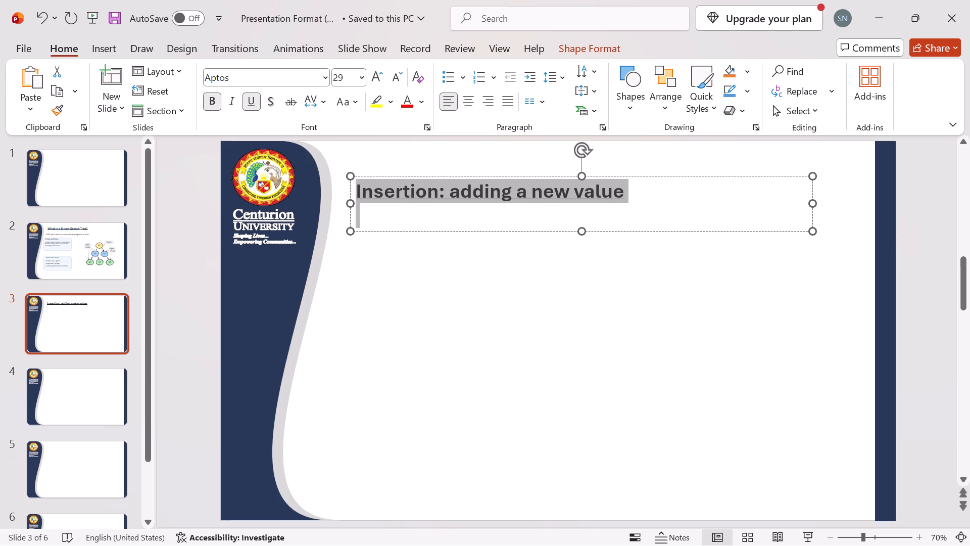
Move slide 3's title text box up to roughly the position of slide 2's title.
{"action": "left_click_drag", "start_coordinate": [679, 196], "coordinate": [672, 173]}
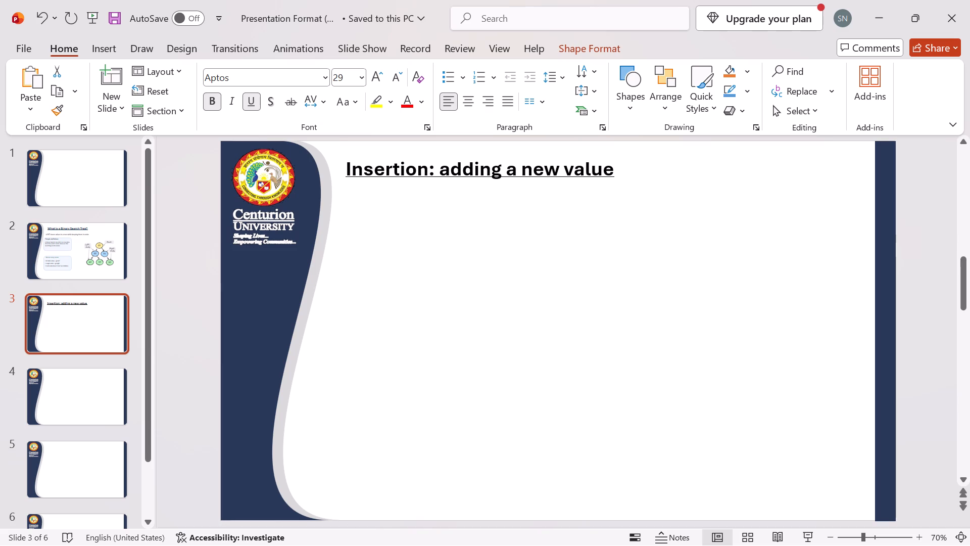
{"action": "left_click_drag", "start_coordinate": [672, 173], "coordinate": [681, 172]}
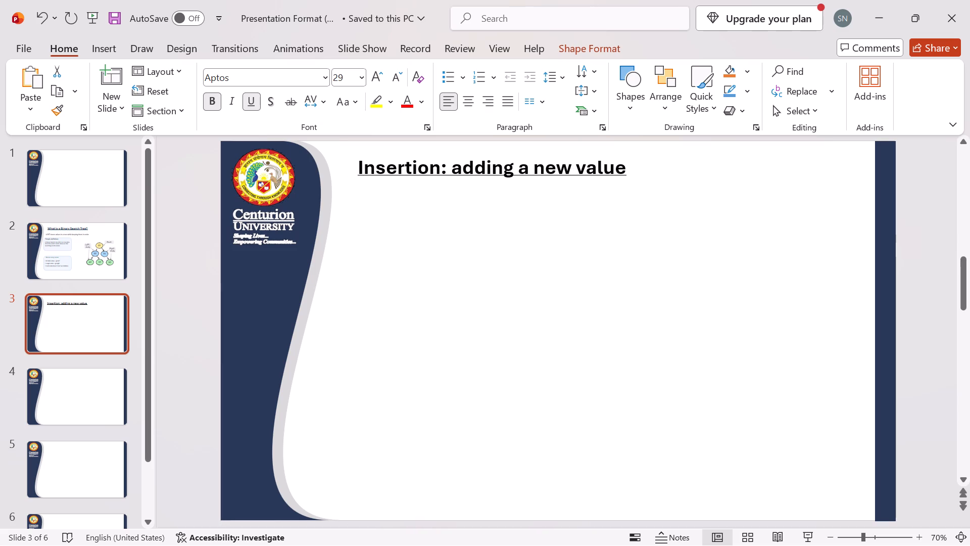
{"action": "left_click_drag", "start_coordinate": [681, 172], "coordinate": [676, 181]}
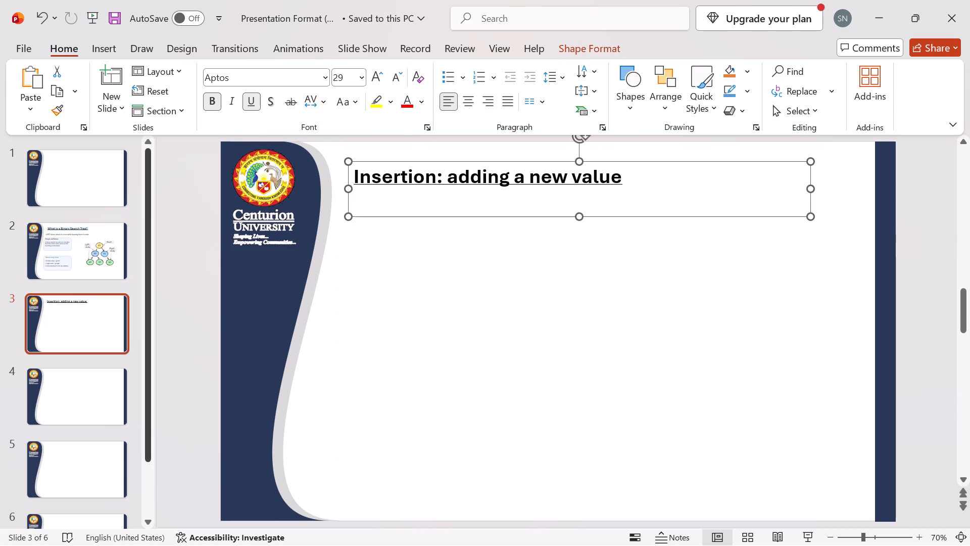
Colour slide 2's title "What is a Binary Search Tree?" with the darkest blue theme shade.
{"action": "left_click", "coordinate": [76, 248]}
{"action": "left_click", "coordinate": [389, 180]}
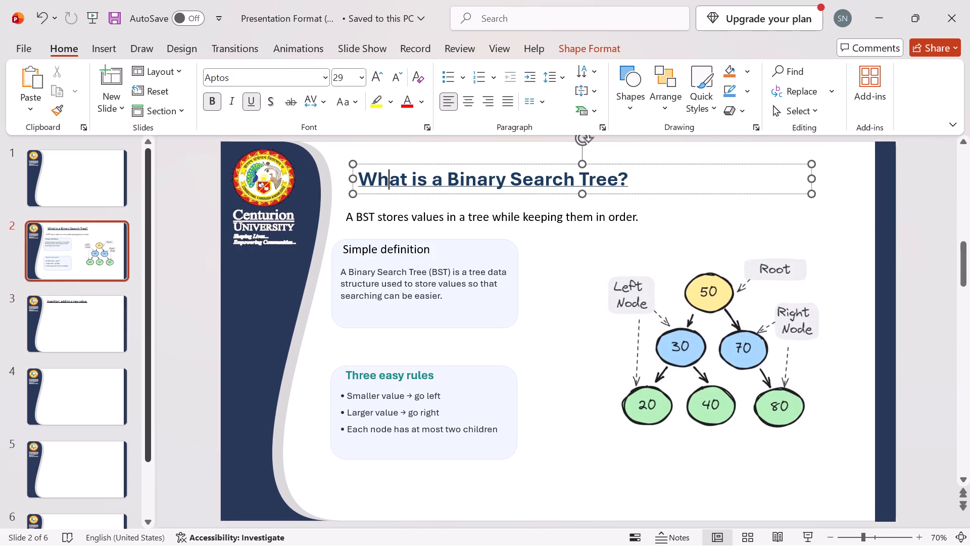
{"action": "left_click_drag", "start_coordinate": [363, 175], "coordinate": [675, 179]}
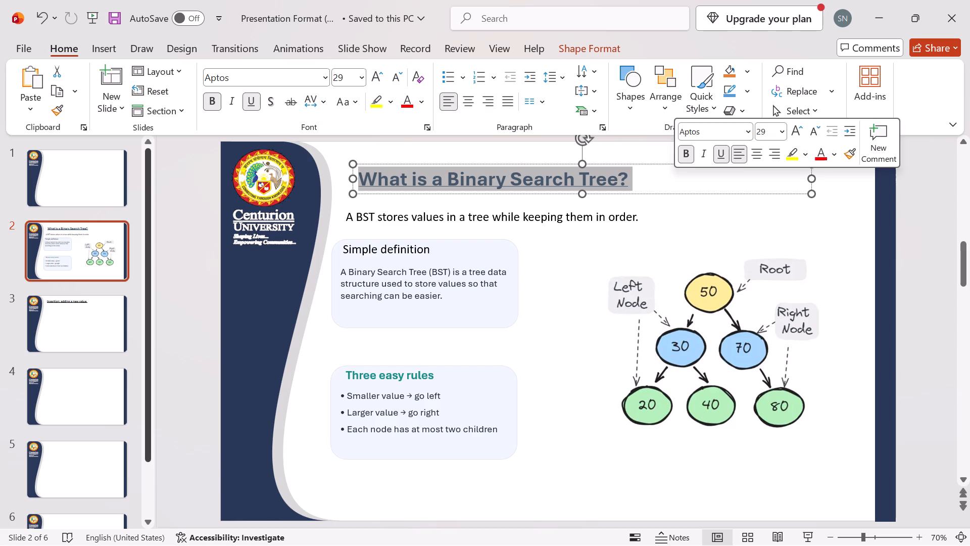
{"action": "left_click", "coordinate": [421, 100]}
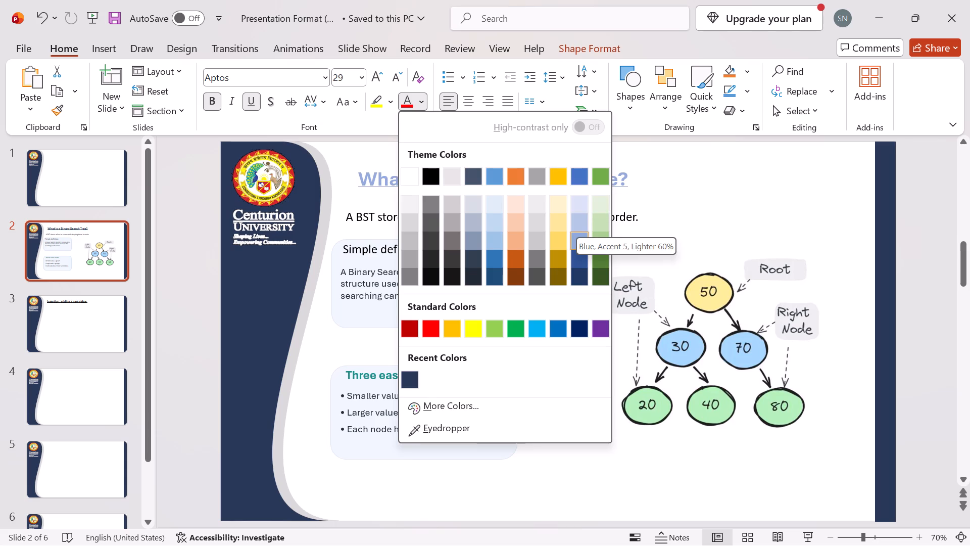
{"action": "left_click", "coordinate": [576, 271]}
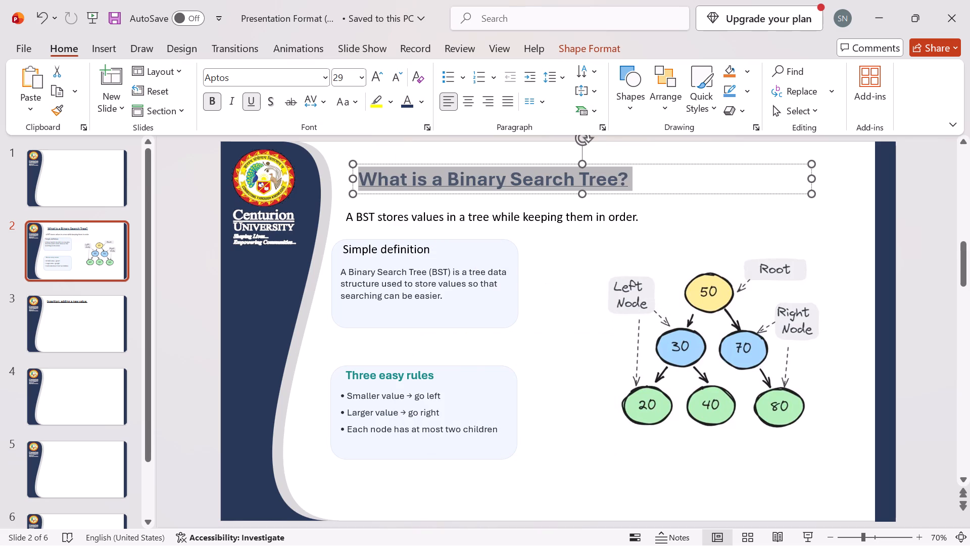
{"action": "left_click", "coordinate": [587, 248]}
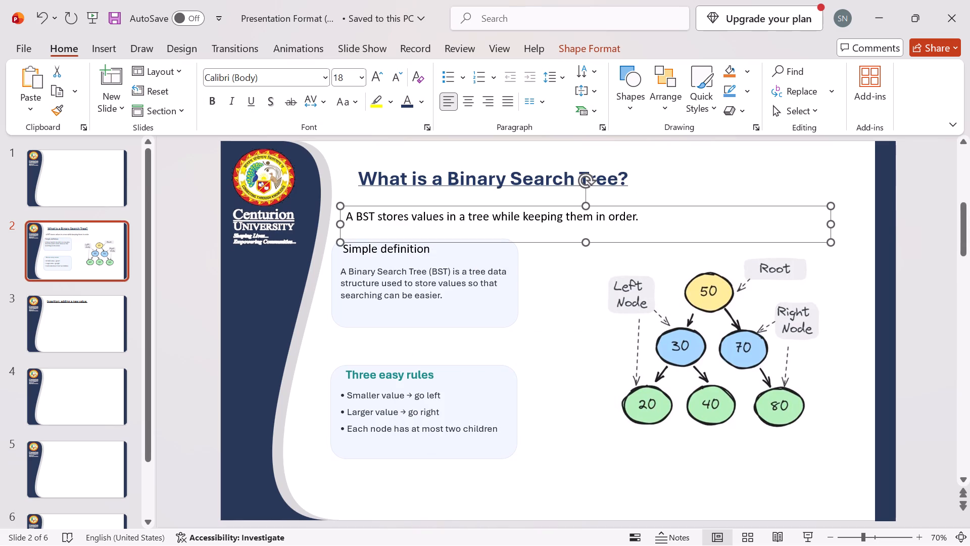
Apply the same dark blue font colour to the "Insertion: adding a new value" title on slide 3.
{"action": "left_click", "coordinate": [80, 336]}
{"action": "left_click", "coordinate": [365, 180]}
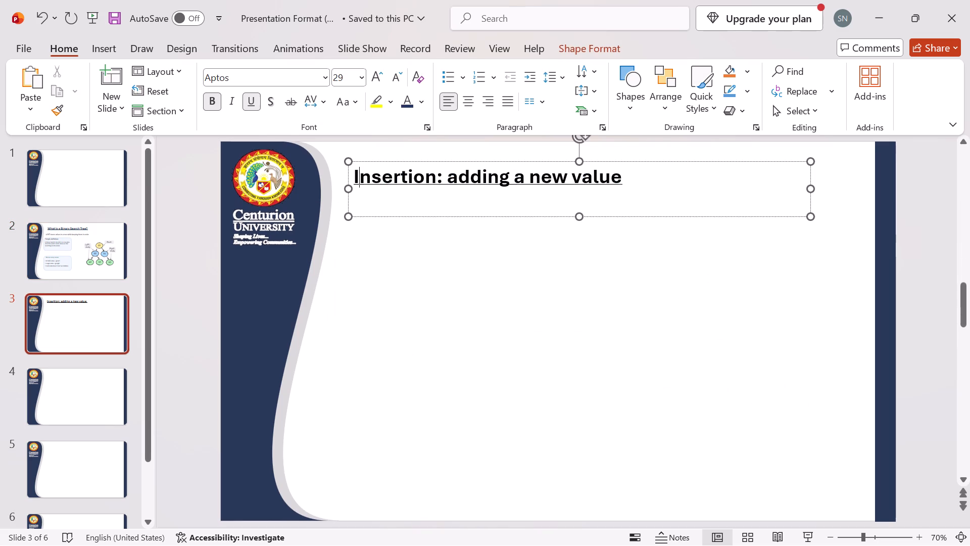
{"action": "key", "text": "ctrl+a"}
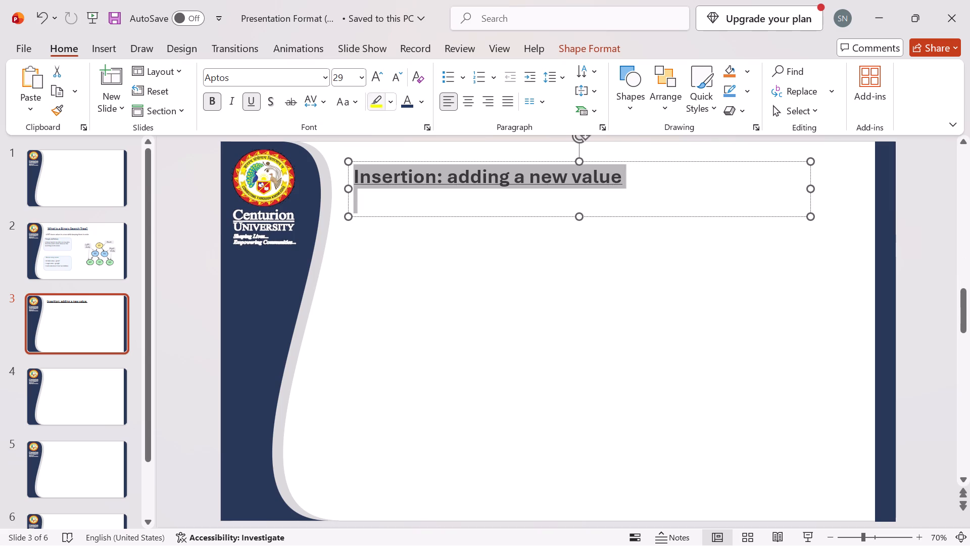
{"action": "left_click", "coordinate": [404, 102]}
{"action": "left_click", "coordinate": [414, 200]}
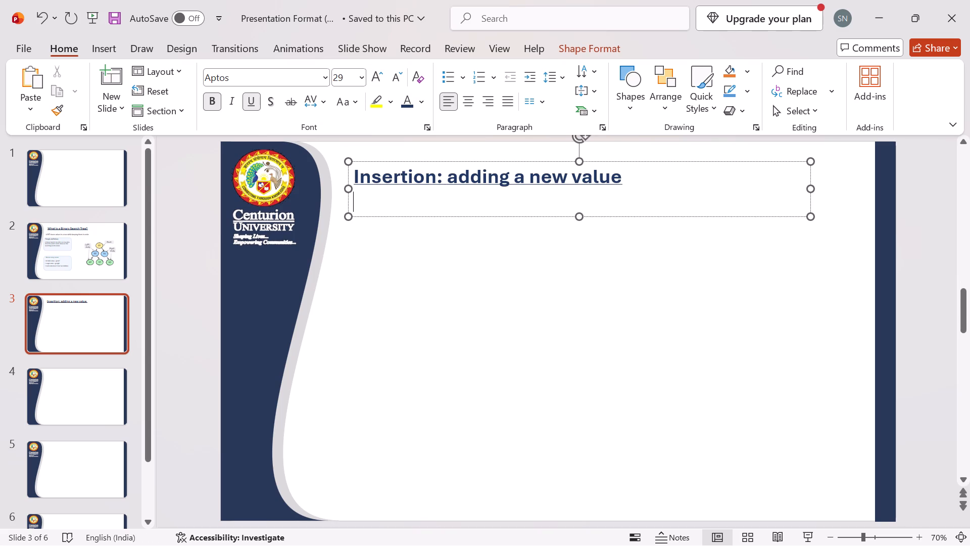
{"action": "left_click", "coordinate": [407, 265]}
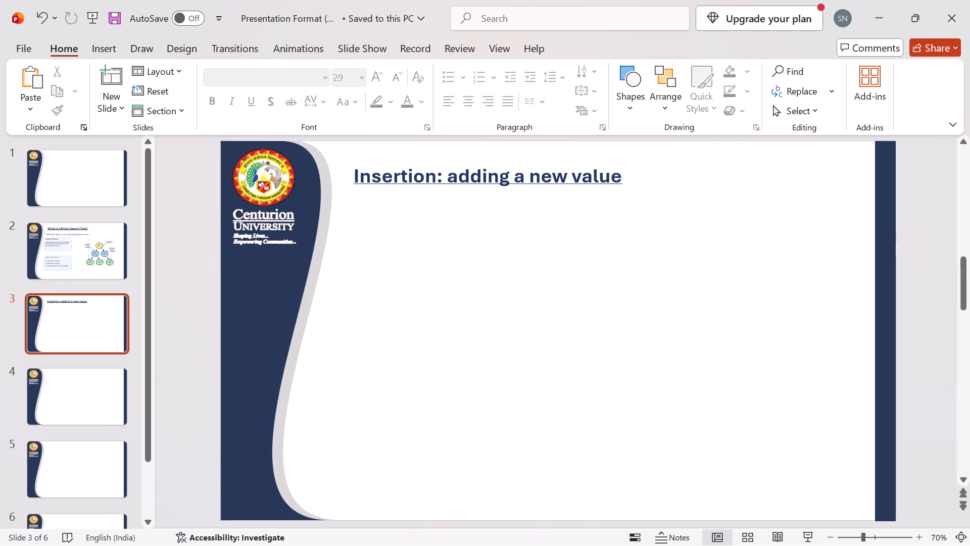
Nudge slide 3's title text box slightly higher on the slide.
{"action": "left_click", "coordinate": [589, 183]}
{"action": "left_click", "coordinate": [686, 174]}
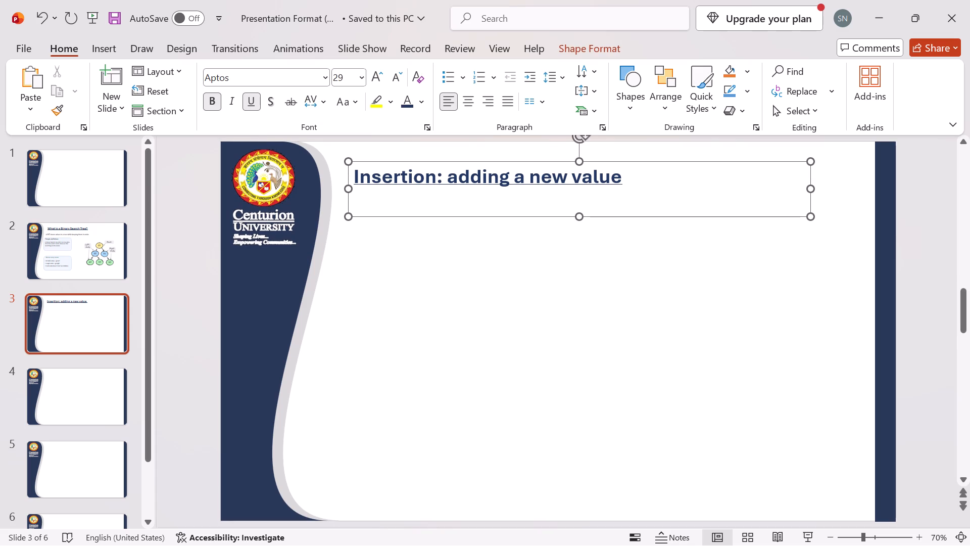
{"action": "key", "text": "Up"}
{"action": "key", "text": "Up"}
{"action": "key", "text": "Up"}
{"action": "key", "text": "Up"}
{"action": "key", "text": "Up"}
{"action": "key", "text": "Up"}
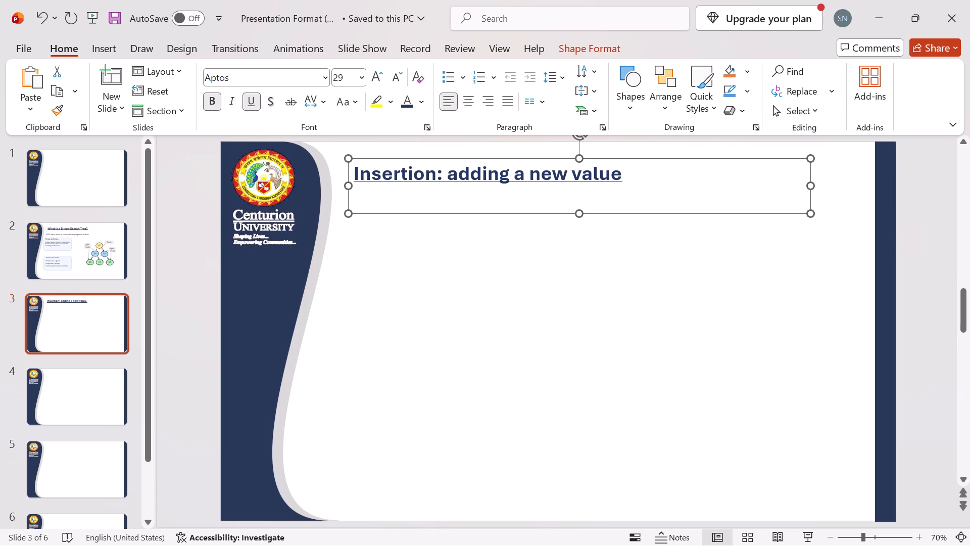
{"action": "key", "text": "Up"}
{"action": "key", "text": "Up"}
{"action": "key", "text": "Up"}
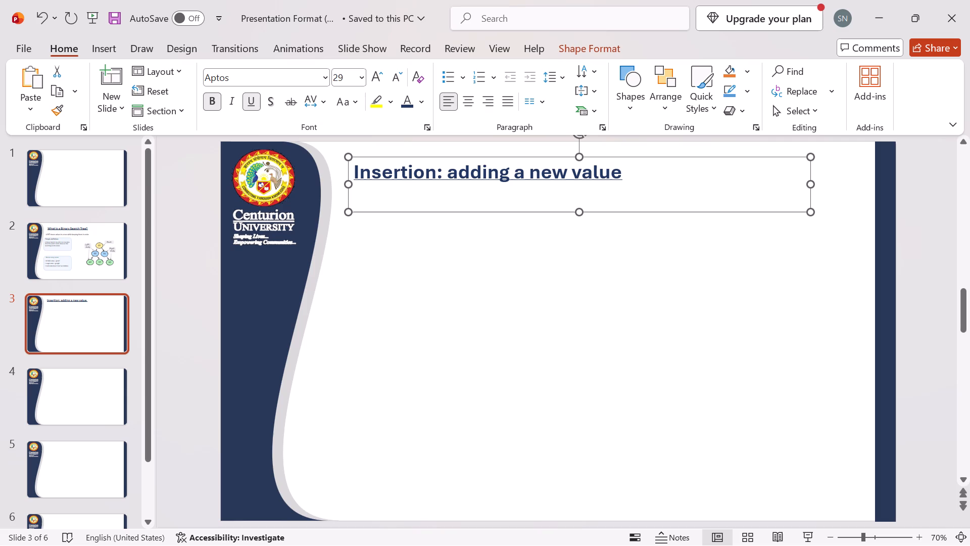
In the Binary Search Tree presentation, copy slide 3's sentence "Example: insert 40 into a tree that already contains 50, 30 and 70.".
{"action": "left_click", "coordinate": [538, 294]}
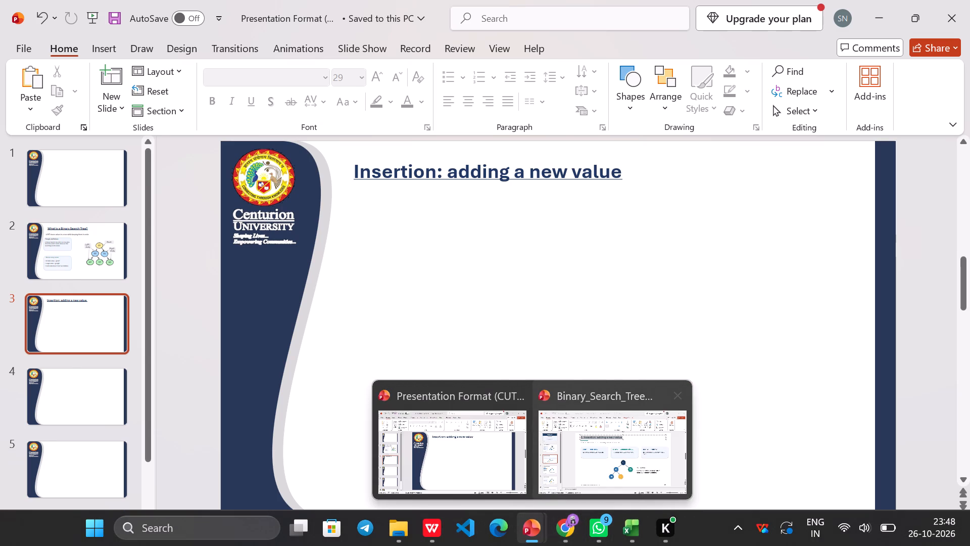
{"action": "left_click", "coordinate": [582, 473]}
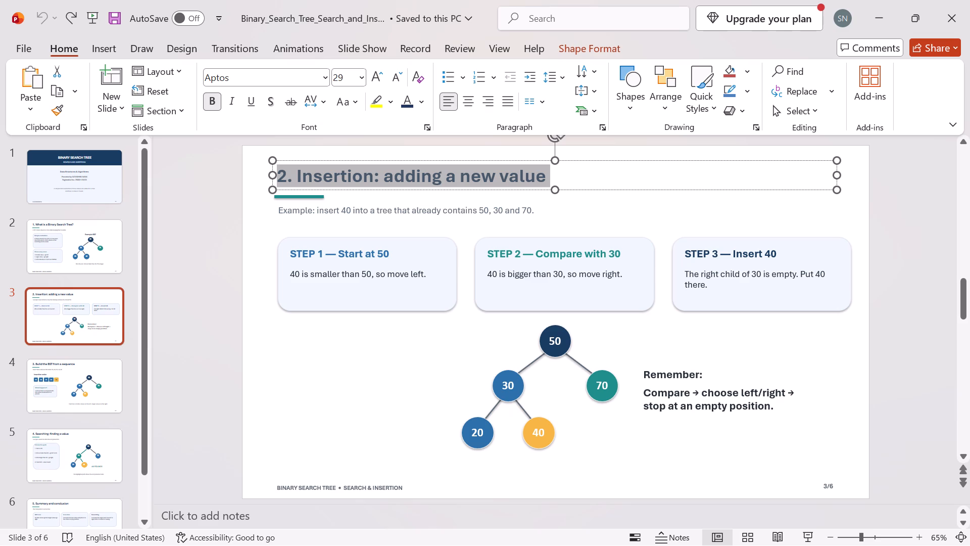
{"action": "left_click_drag", "start_coordinate": [279, 208], "coordinate": [285, 207]}
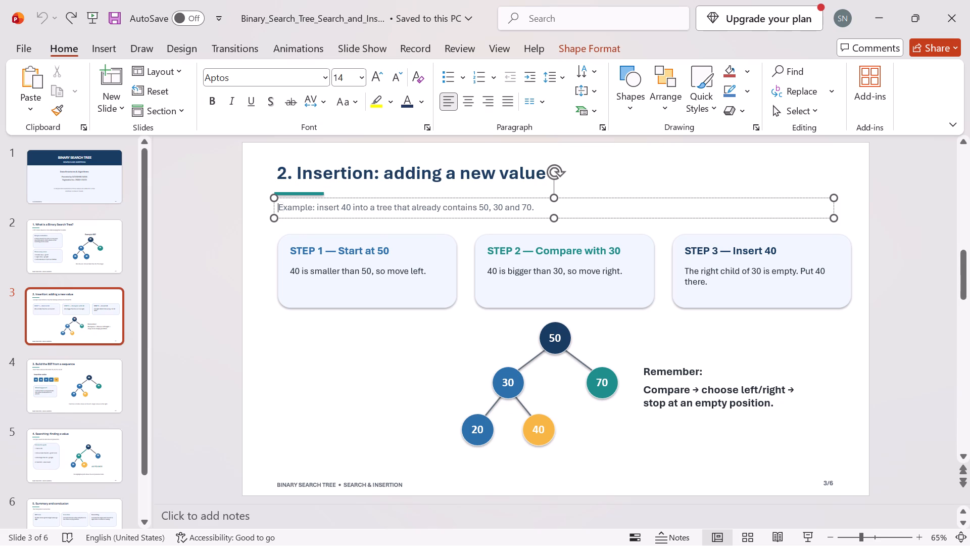
{"action": "left_click_drag", "start_coordinate": [285, 207], "coordinate": [543, 199]}
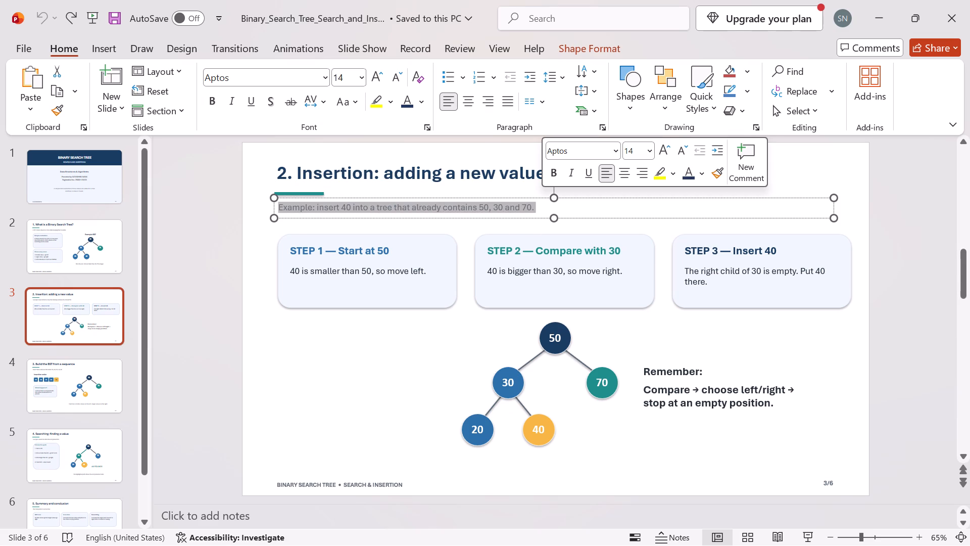
{"action": "key", "text": "ctrl+c"}
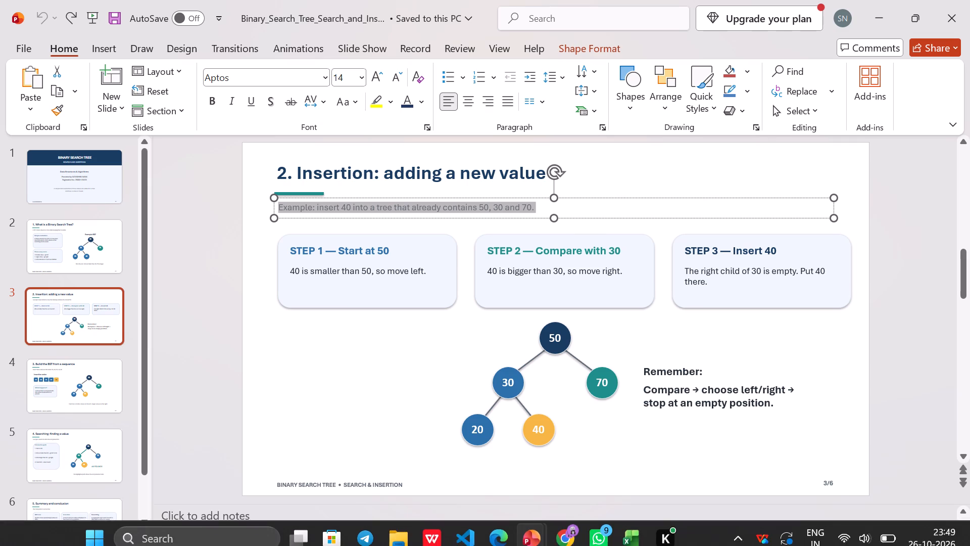
Back in the Centurion template, add the copied example sentence in a wide new text box just below slide 3's Insertion title.
{"action": "left_click", "coordinate": [496, 458]}
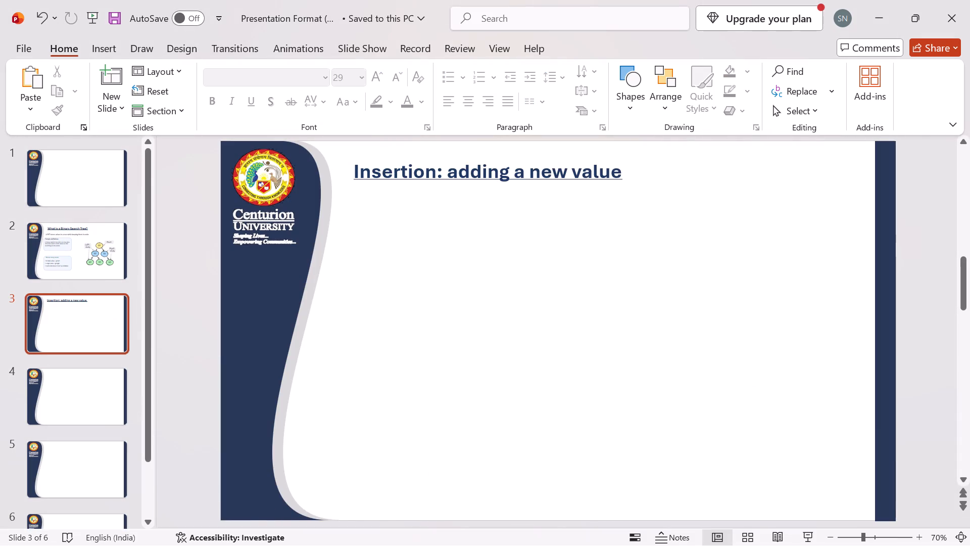
{"action": "key", "text": "alt+n"}
{"action": "key", "text": "alt+x"}
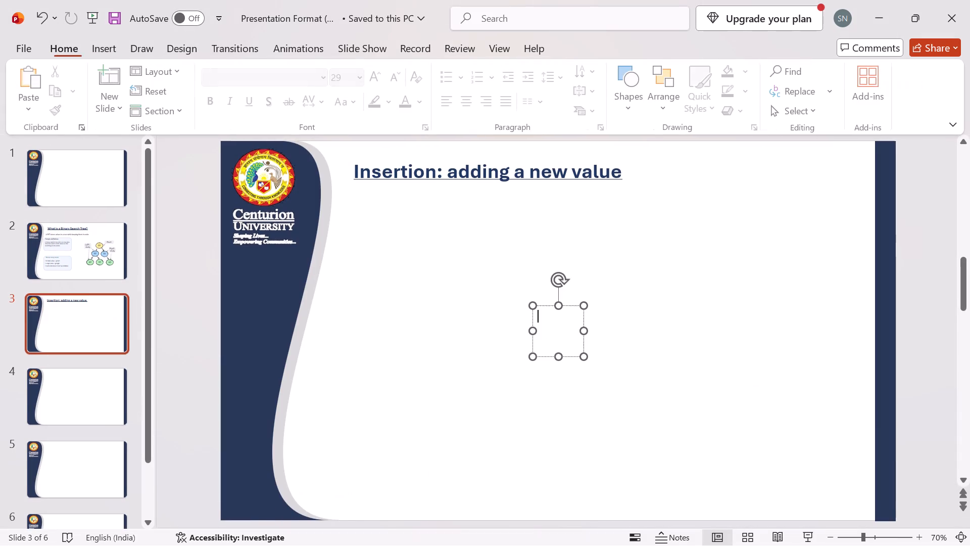
{"action": "left_click_drag", "start_coordinate": [550, 336], "coordinate": [401, 256]}
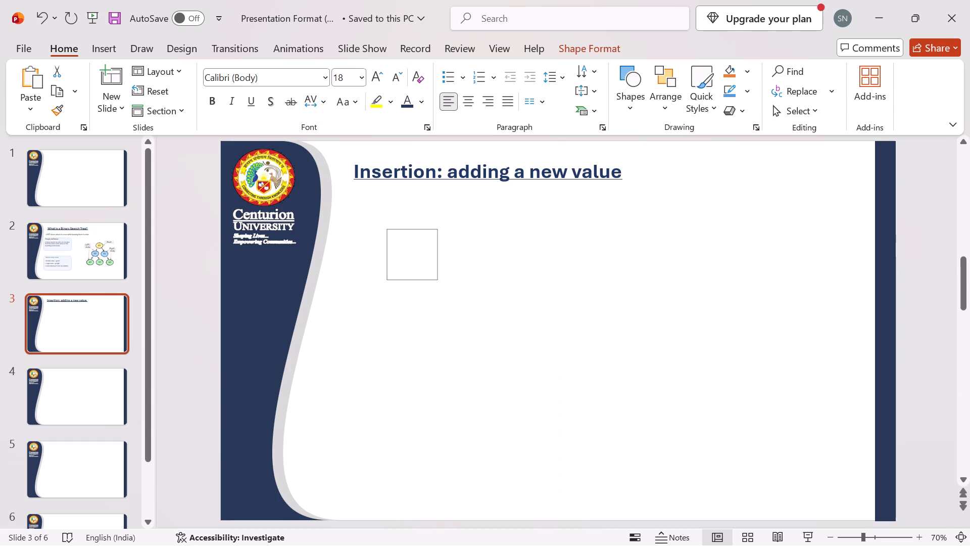
{"action": "left_click_drag", "start_coordinate": [401, 256], "coordinate": [361, 233]}
{"action": "left_click_drag", "start_coordinate": [399, 226], "coordinate": [834, 218]}
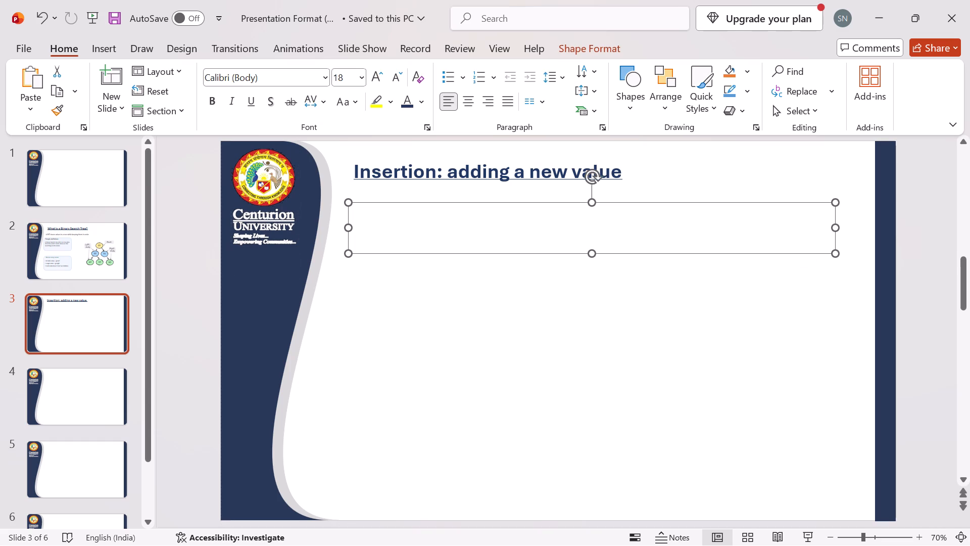
{"action": "left_click", "coordinate": [669, 244]}
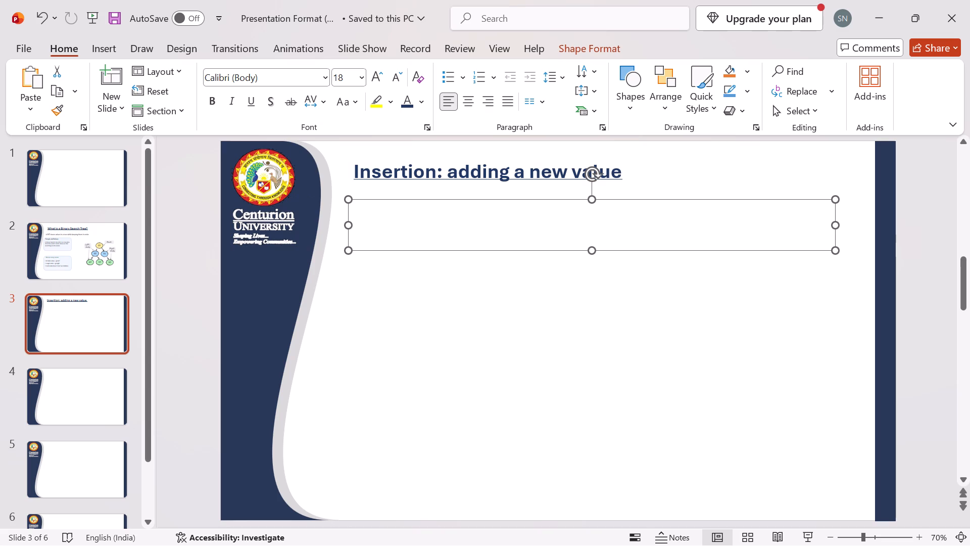
{"action": "key", "text": "ctrl+v"}
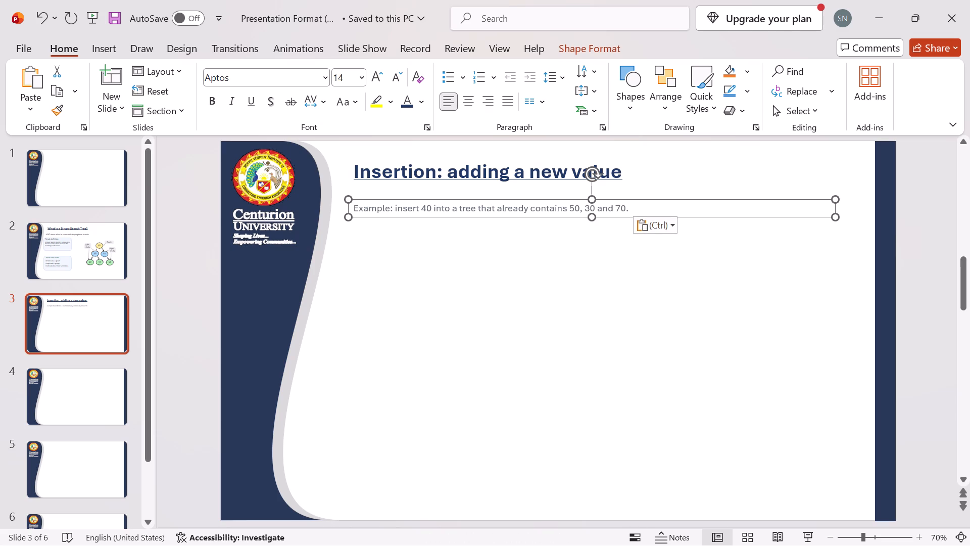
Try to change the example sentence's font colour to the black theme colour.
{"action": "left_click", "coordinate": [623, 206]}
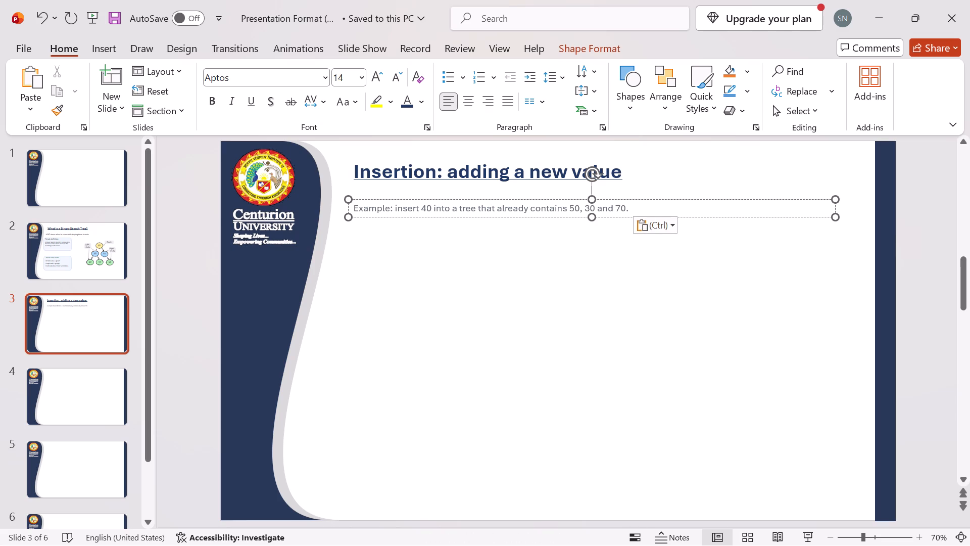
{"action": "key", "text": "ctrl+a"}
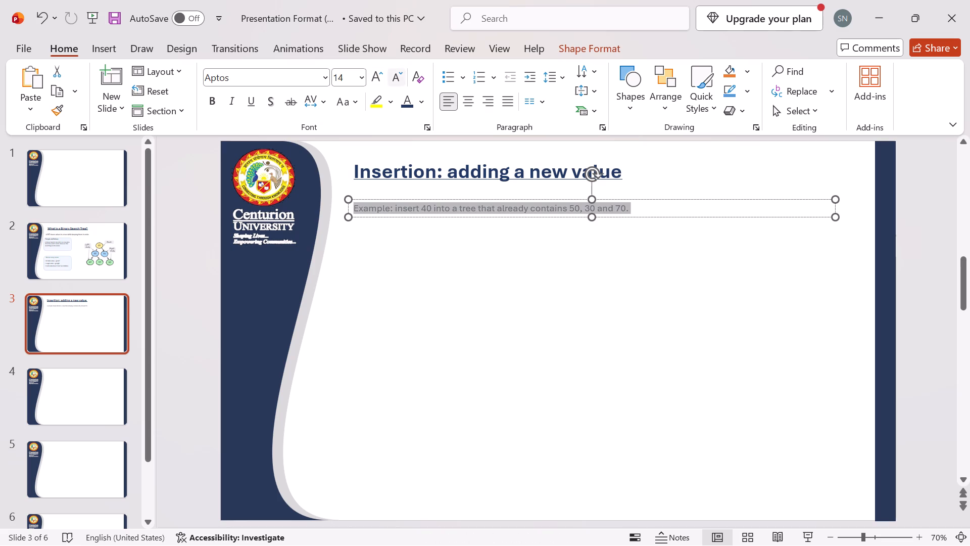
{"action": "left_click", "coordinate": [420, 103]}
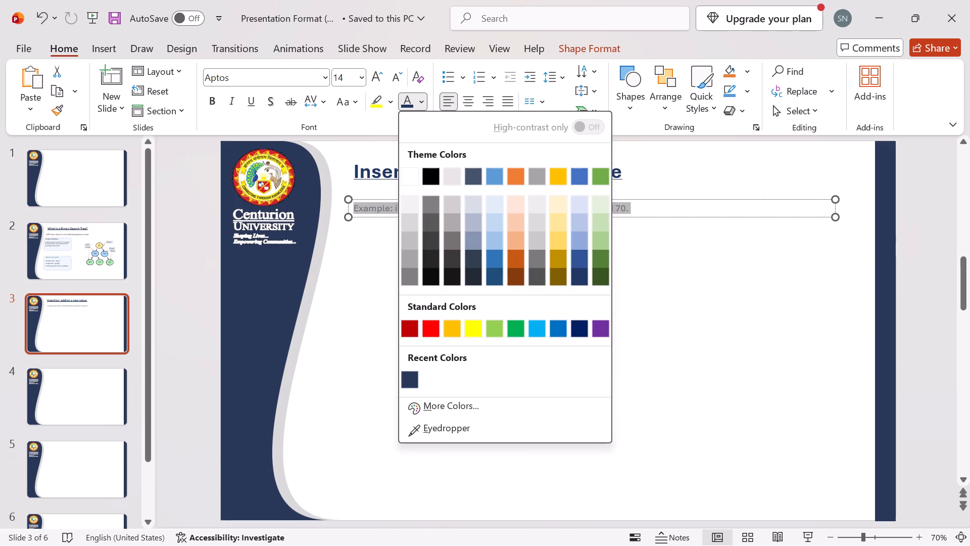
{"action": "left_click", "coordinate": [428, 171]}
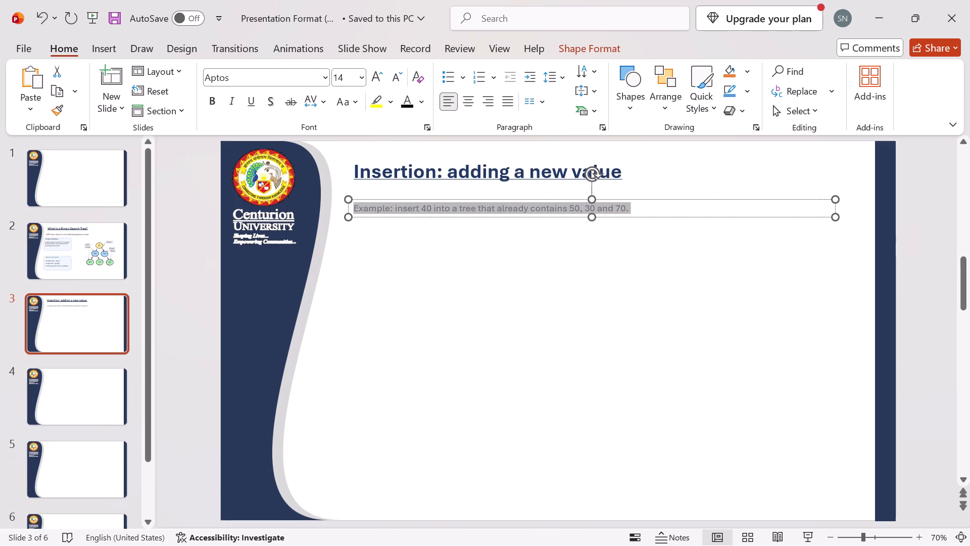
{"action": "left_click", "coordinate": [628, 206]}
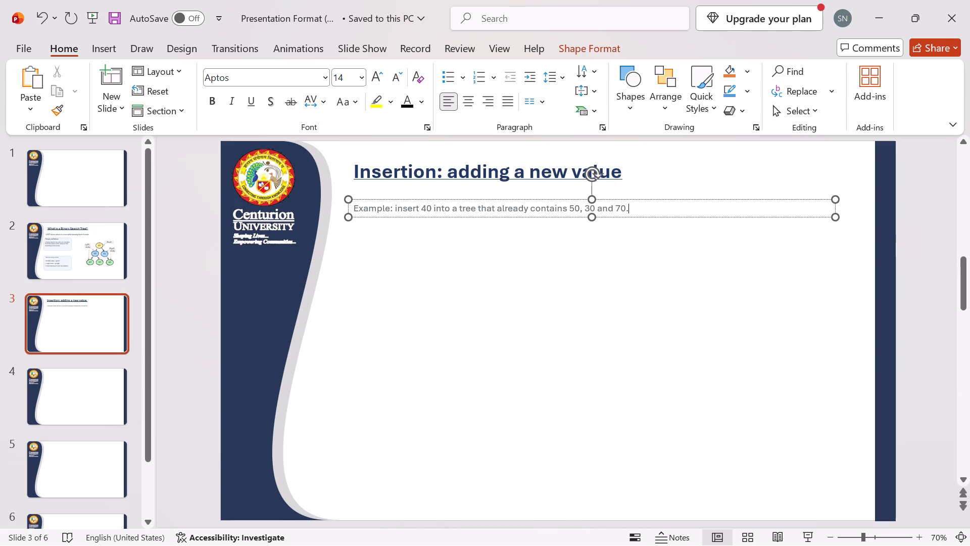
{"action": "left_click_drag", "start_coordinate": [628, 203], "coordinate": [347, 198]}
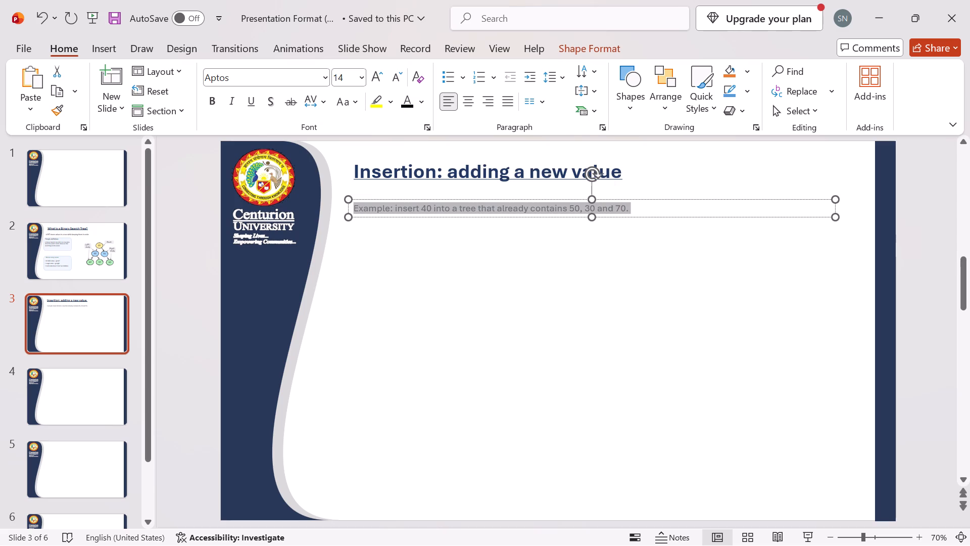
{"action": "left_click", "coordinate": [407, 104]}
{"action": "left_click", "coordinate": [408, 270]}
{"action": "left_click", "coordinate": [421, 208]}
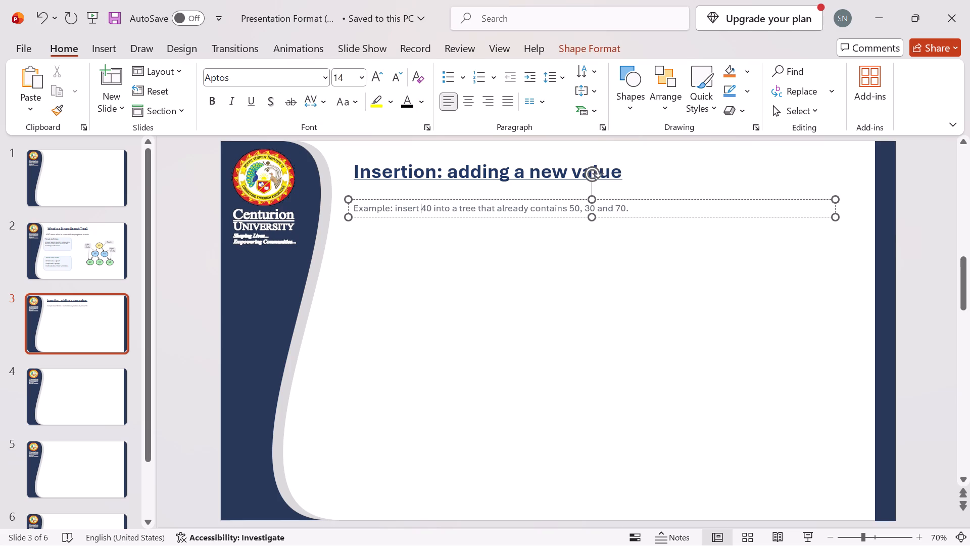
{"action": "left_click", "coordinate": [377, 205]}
Colour the whole example sentence on slide 3 with the darkest near-black shade under the theme's black.
{"action": "key", "text": "ctrl+a"}
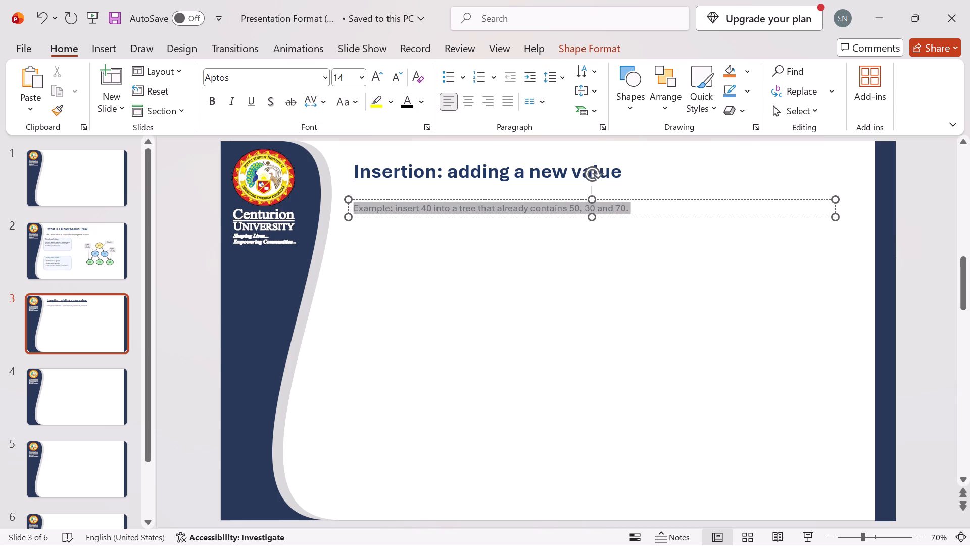
{"action": "left_click", "coordinate": [420, 105]}
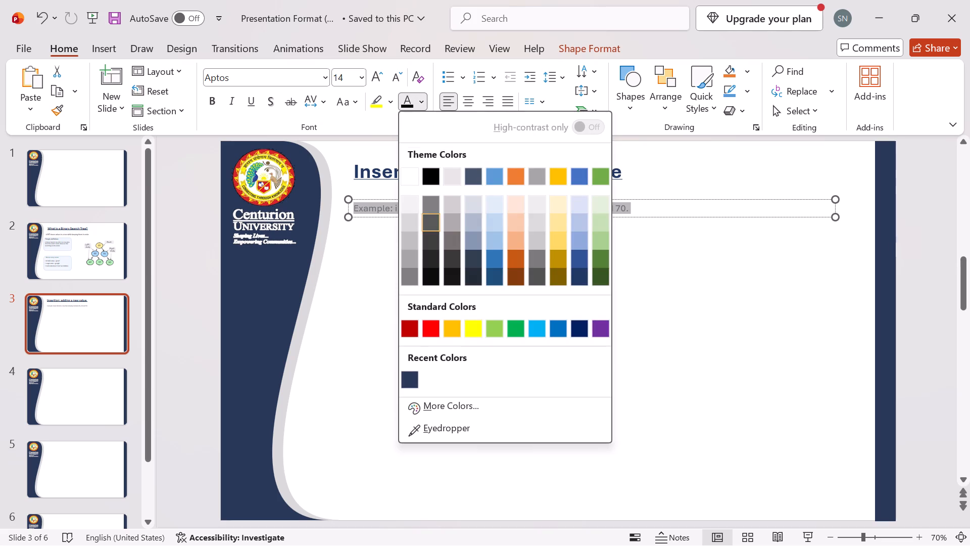
{"action": "left_click", "coordinate": [434, 276]}
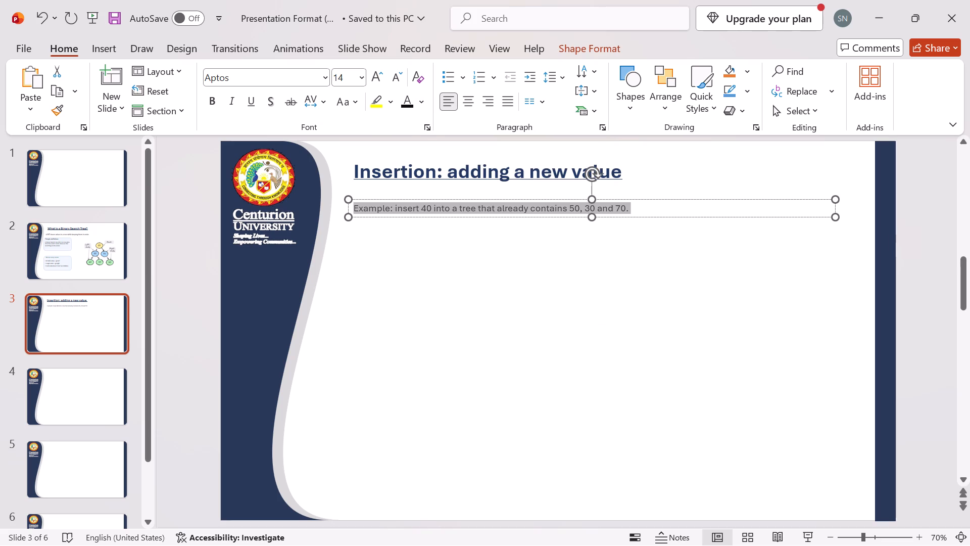
{"action": "left_click", "coordinate": [586, 248]}
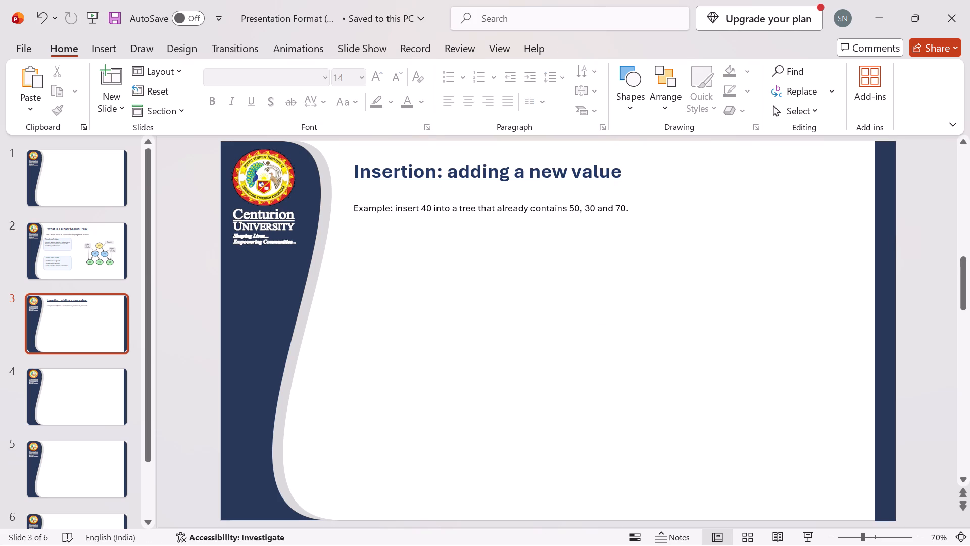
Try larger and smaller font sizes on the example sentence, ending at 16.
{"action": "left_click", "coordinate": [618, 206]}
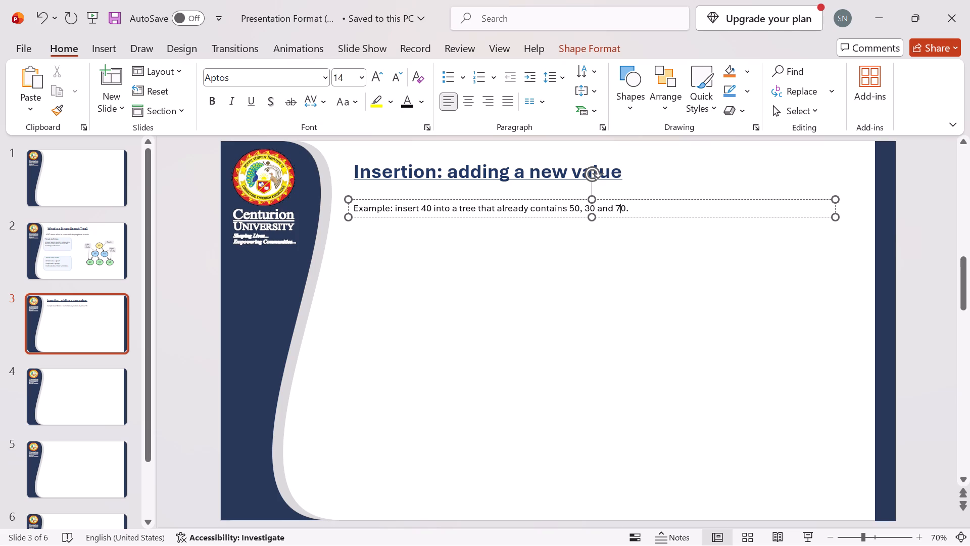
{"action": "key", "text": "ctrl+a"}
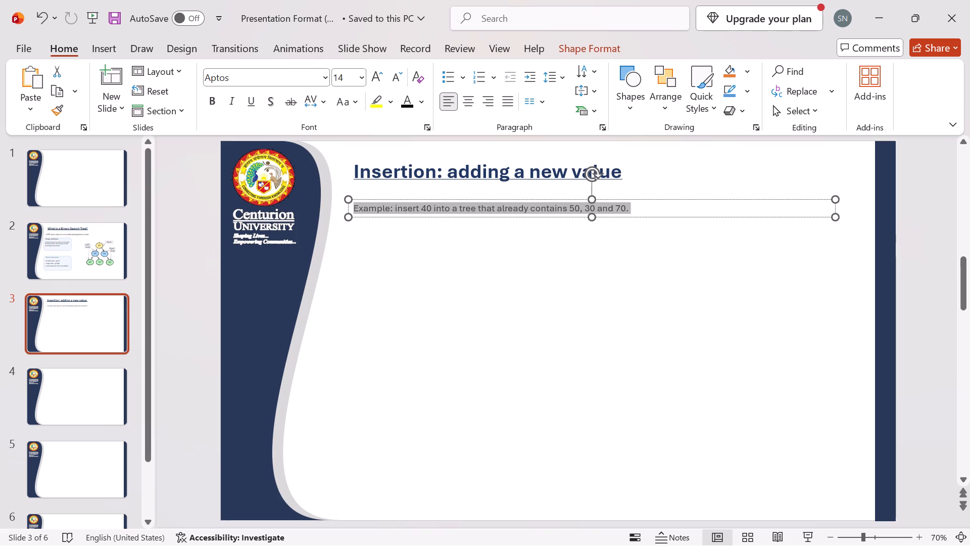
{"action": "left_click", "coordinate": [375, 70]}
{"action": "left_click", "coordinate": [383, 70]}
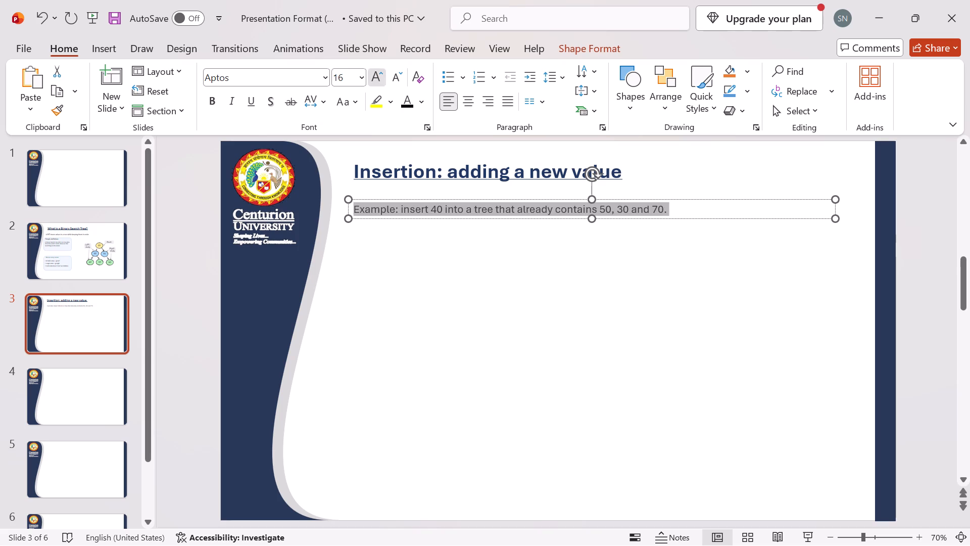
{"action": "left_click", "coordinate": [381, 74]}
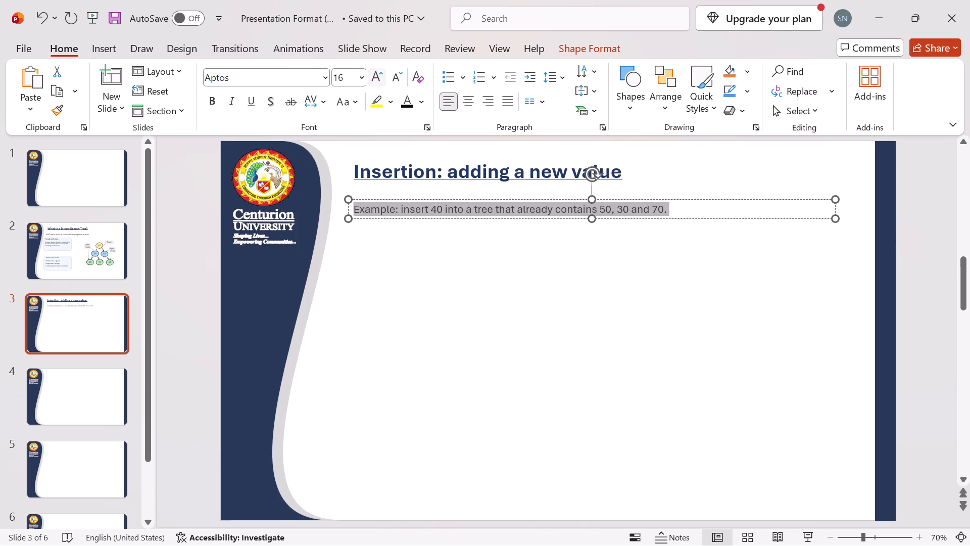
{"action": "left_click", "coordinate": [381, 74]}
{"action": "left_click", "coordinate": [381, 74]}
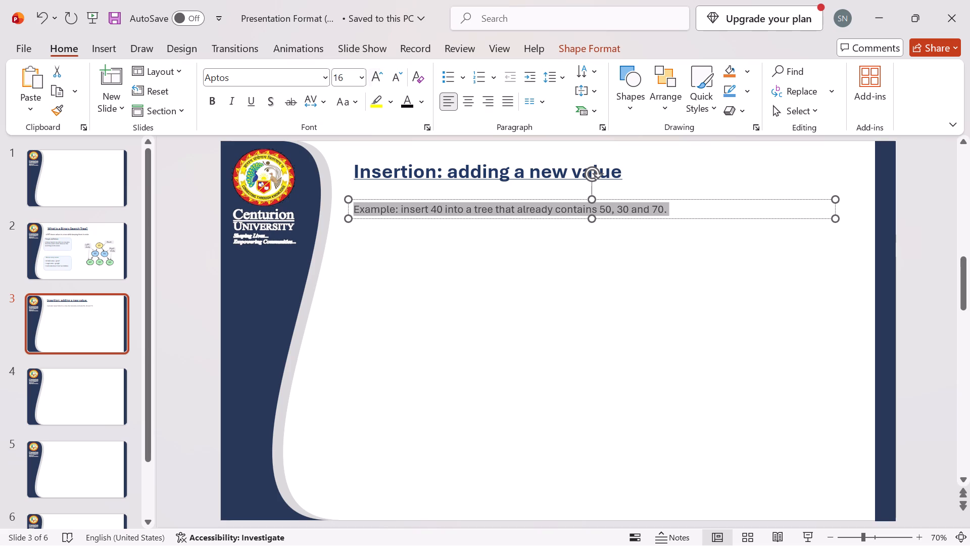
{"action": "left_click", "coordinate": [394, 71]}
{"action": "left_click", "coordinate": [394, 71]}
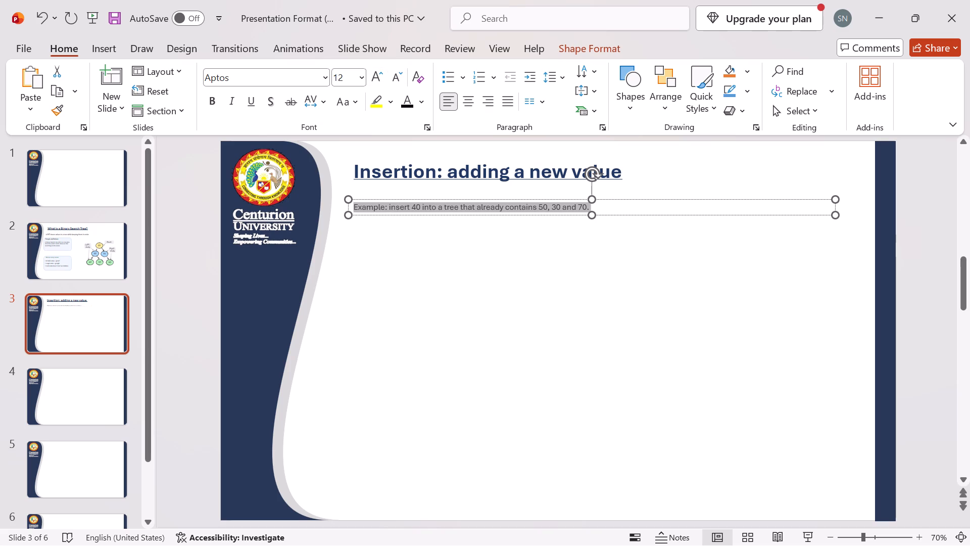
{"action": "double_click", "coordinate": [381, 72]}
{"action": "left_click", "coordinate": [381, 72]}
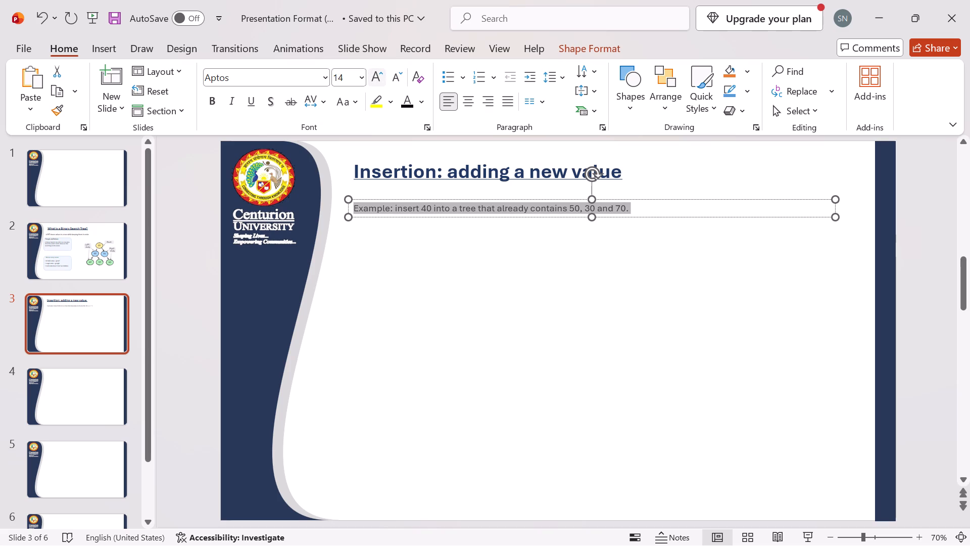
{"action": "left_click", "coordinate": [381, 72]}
Set the font size of slide 3's example sentence to 17.5.
{"action": "left_click", "coordinate": [351, 76]}
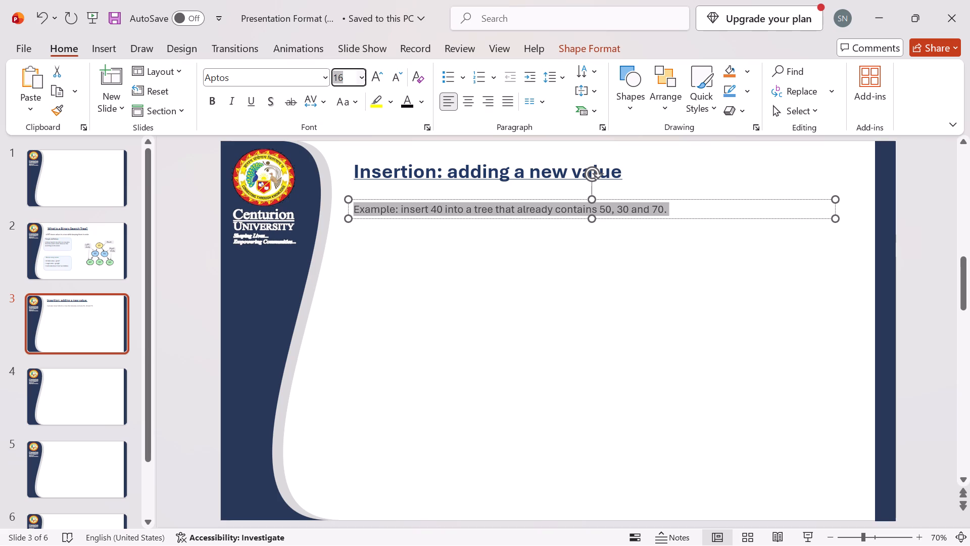
{"action": "type", "text": "17"}
{"action": "key", "text": "period"}
{"action": "key", "text": "5"}
{"action": "key", "text": "Return"}
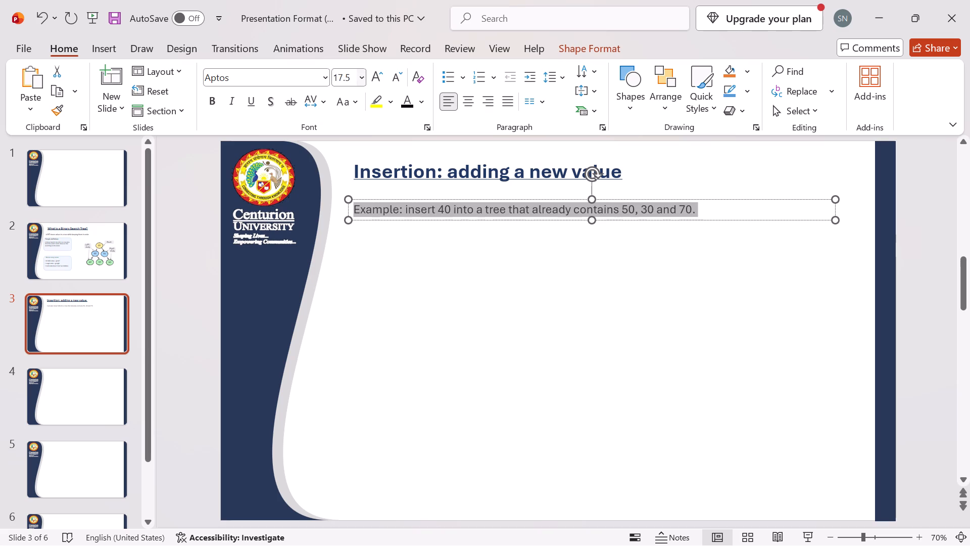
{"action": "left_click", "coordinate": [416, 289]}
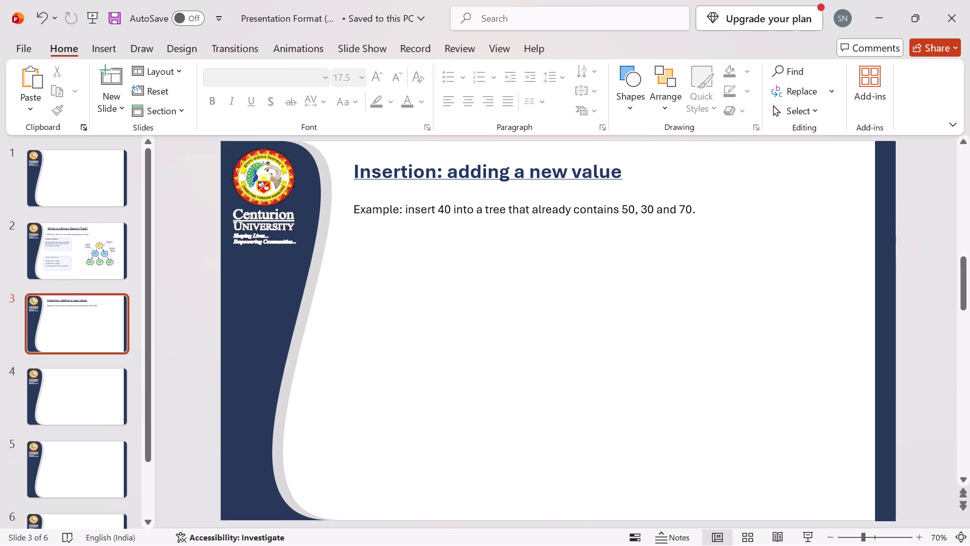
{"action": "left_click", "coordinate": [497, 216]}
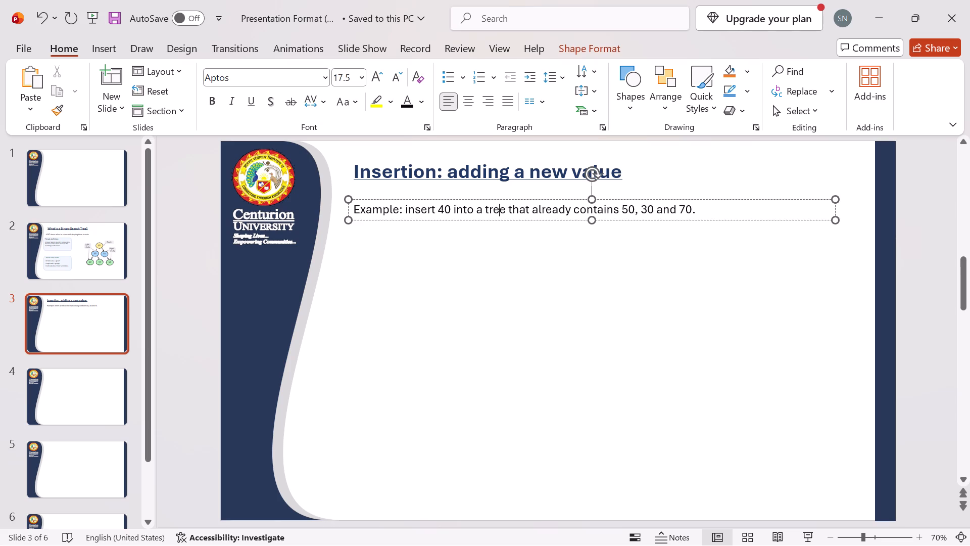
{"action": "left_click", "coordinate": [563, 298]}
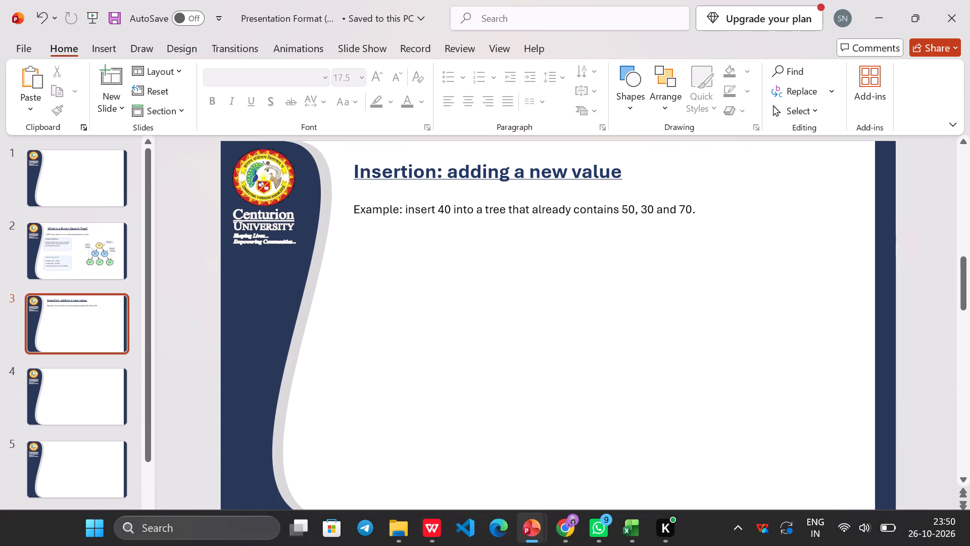
Copy the empty STEP 1 card shape from the Binary Search Tree presentation and place it below the example sentence on the template's slide 3.
{"action": "left_click", "coordinate": [596, 483]}
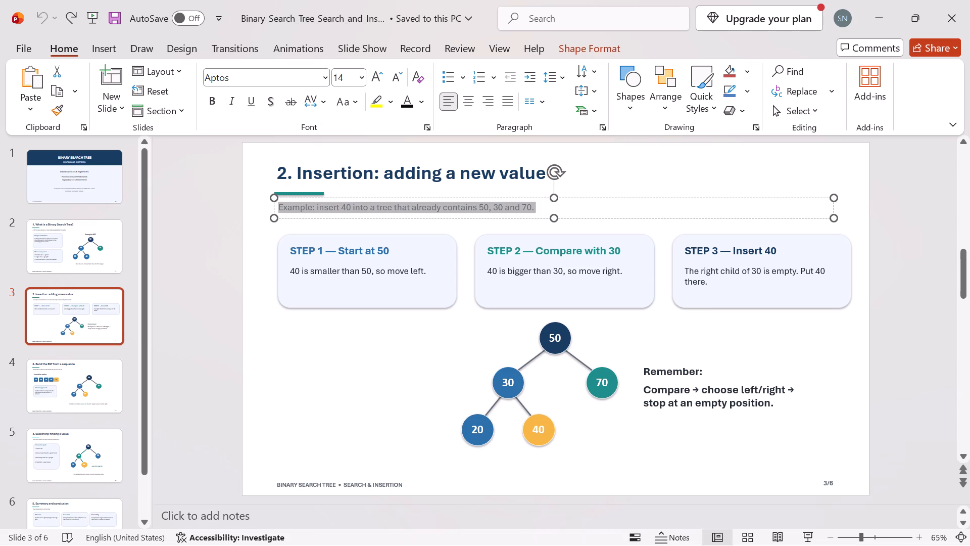
{"action": "left_click", "coordinate": [385, 287]}
{"action": "left_click", "coordinate": [450, 246]}
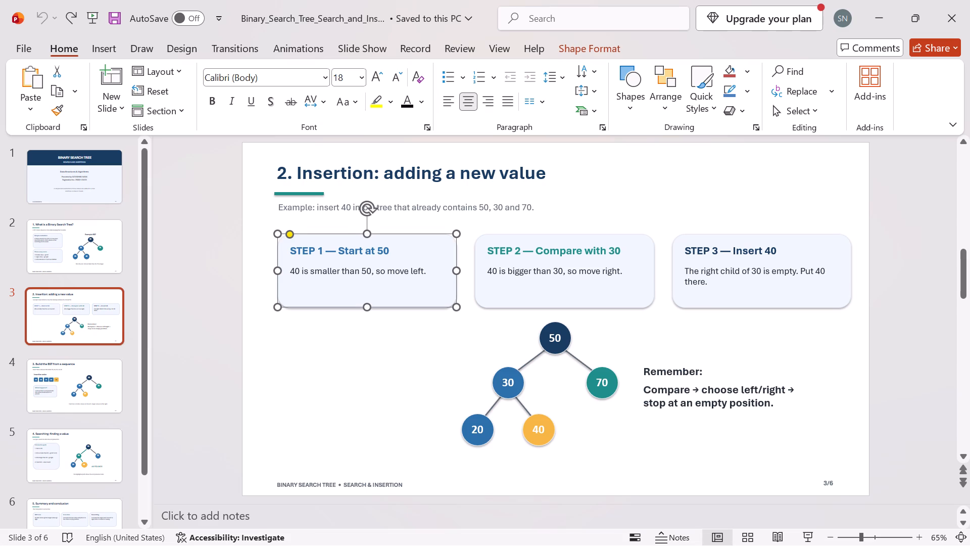
{"action": "key", "text": "ctrl+c"}
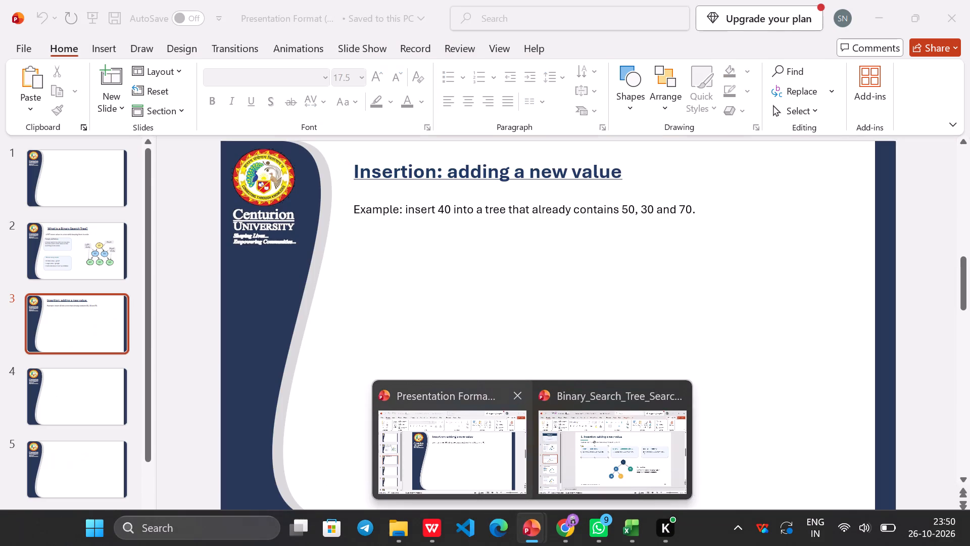
{"action": "left_click", "coordinate": [468, 454]}
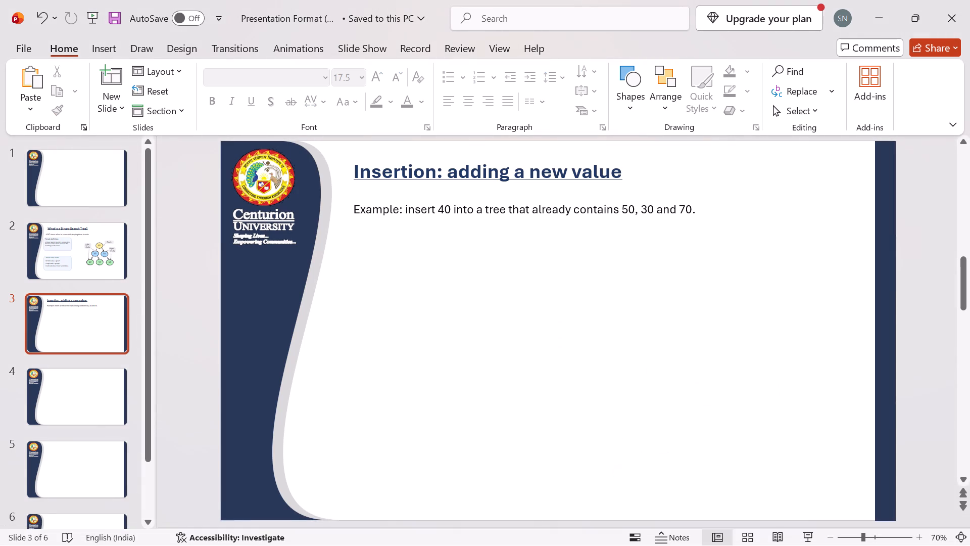
{"action": "key", "text": "ctrl+v"}
{"action": "left_click_drag", "start_coordinate": [385, 274], "coordinate": [422, 285]}
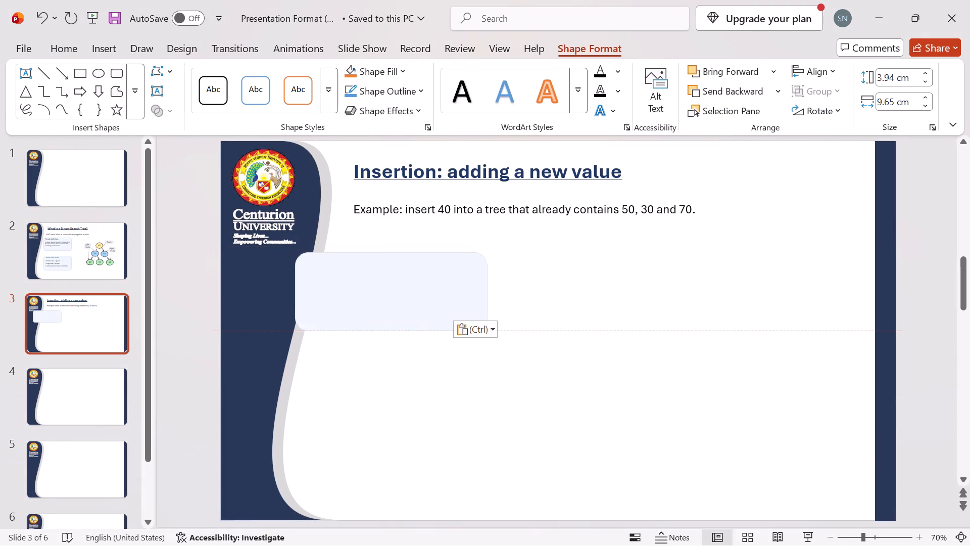
{"action": "left_click_drag", "start_coordinate": [422, 285], "coordinate": [461, 282]}
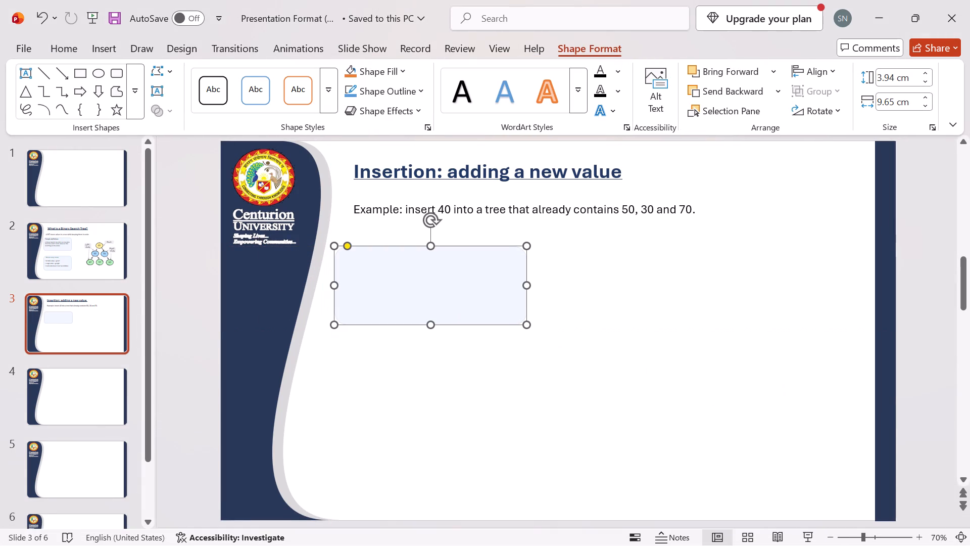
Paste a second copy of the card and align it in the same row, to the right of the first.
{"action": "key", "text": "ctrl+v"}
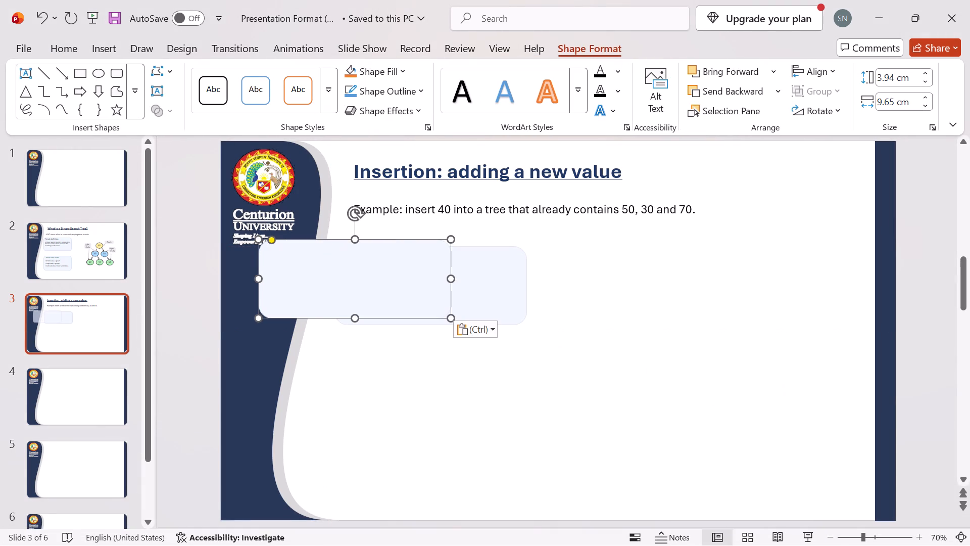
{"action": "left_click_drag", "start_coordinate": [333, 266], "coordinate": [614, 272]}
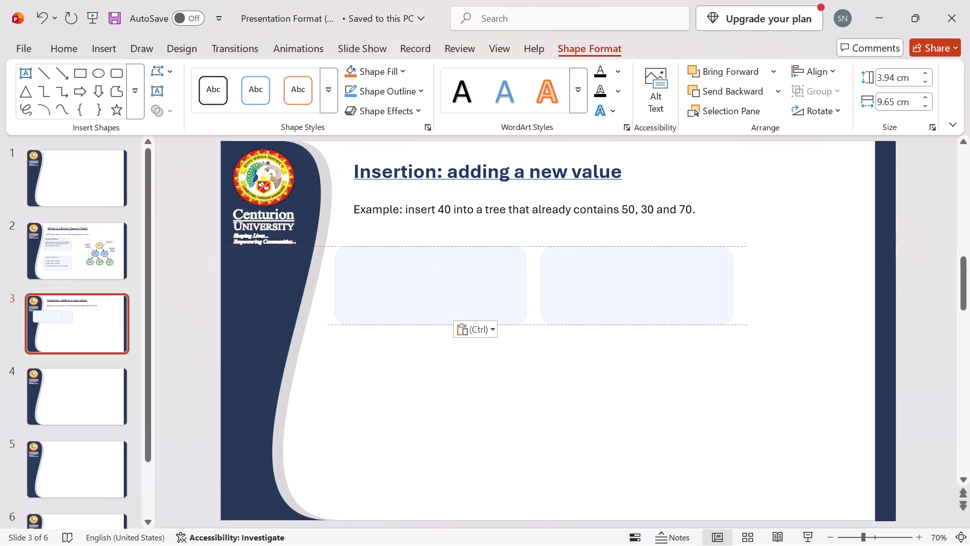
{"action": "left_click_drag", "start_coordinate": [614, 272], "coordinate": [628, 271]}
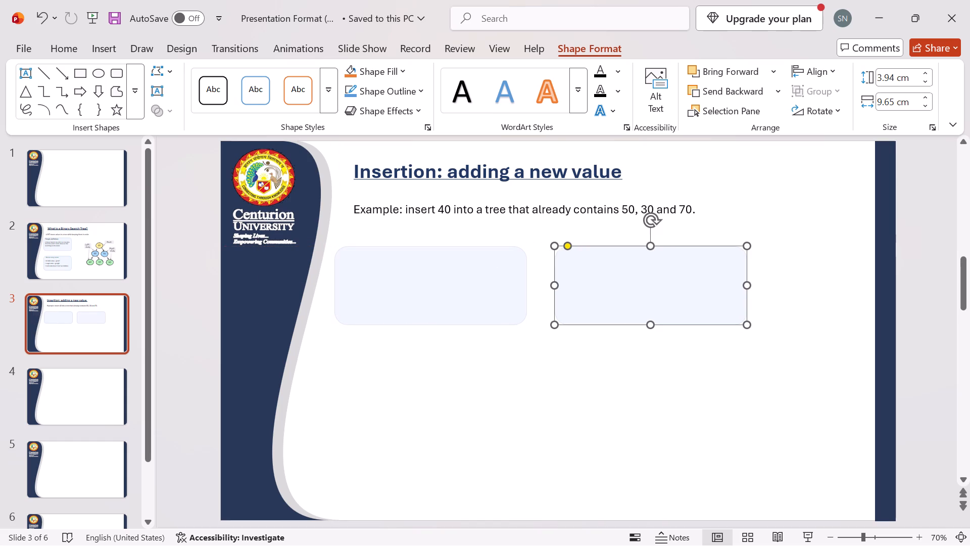
Narrow the first card on slide 3 to about 7 cm wide.
{"action": "left_click", "coordinate": [453, 288]}
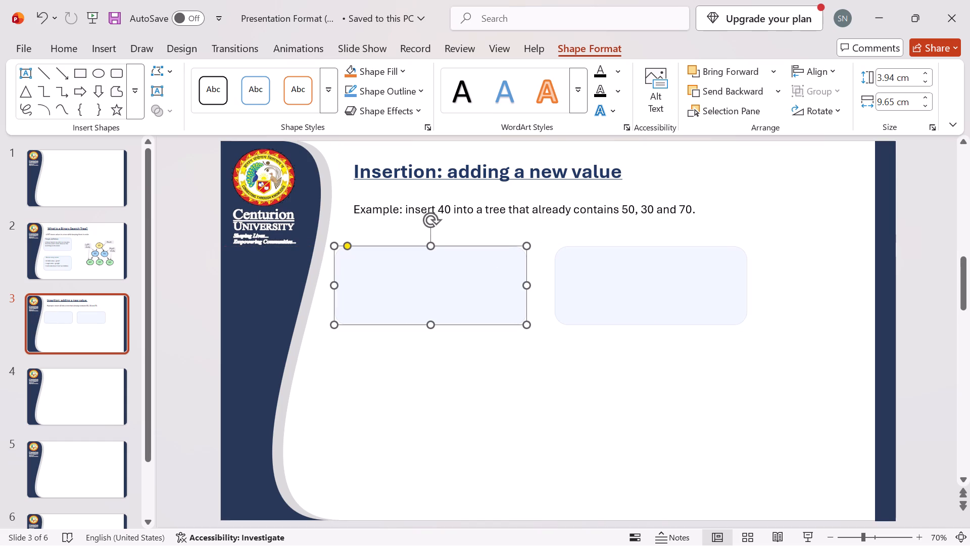
{"action": "left_click_drag", "start_coordinate": [527, 285], "coordinate": [481, 296]}
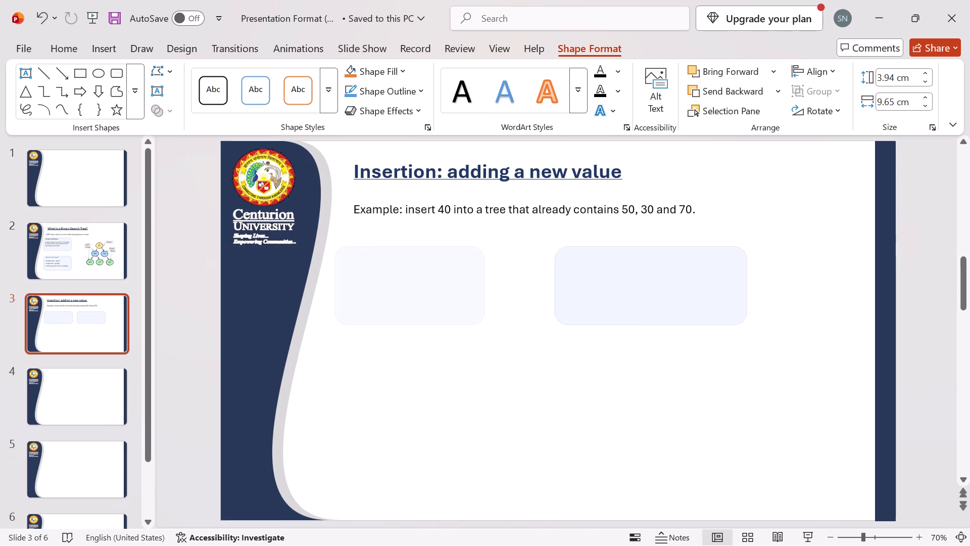
{"action": "left_click_drag", "start_coordinate": [481, 296], "coordinate": [473, 296]}
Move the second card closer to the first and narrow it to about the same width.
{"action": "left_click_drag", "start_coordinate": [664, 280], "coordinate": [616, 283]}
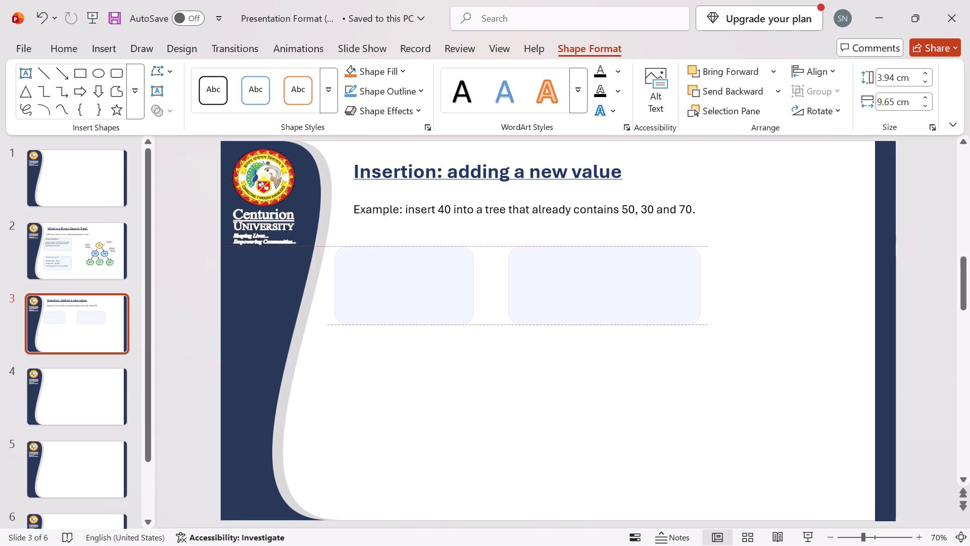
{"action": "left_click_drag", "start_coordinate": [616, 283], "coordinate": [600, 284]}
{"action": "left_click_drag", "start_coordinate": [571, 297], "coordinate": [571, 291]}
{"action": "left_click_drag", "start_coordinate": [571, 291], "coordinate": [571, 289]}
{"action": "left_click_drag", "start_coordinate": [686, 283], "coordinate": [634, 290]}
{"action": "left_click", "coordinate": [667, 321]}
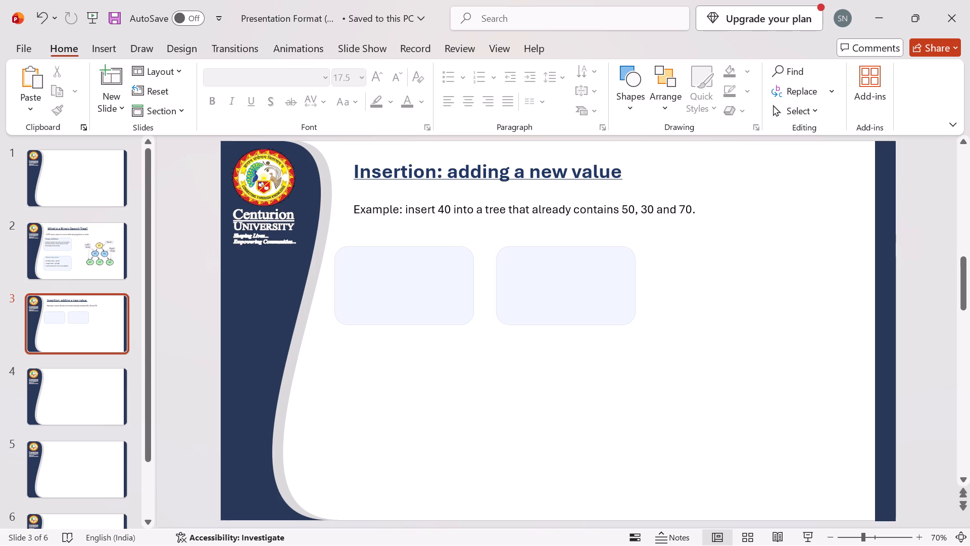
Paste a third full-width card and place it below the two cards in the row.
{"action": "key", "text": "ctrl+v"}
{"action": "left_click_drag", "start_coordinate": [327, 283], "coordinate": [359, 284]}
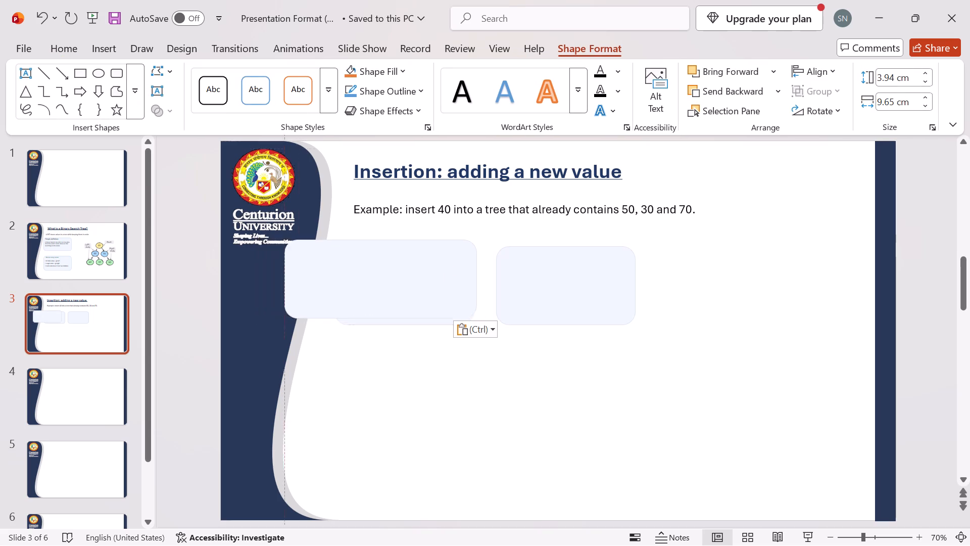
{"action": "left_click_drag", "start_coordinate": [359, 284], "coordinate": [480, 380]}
Replace the second and third cards with two copies of the narrowed first card, aligned in one row to its right.
{"action": "left_click", "coordinate": [404, 278]}
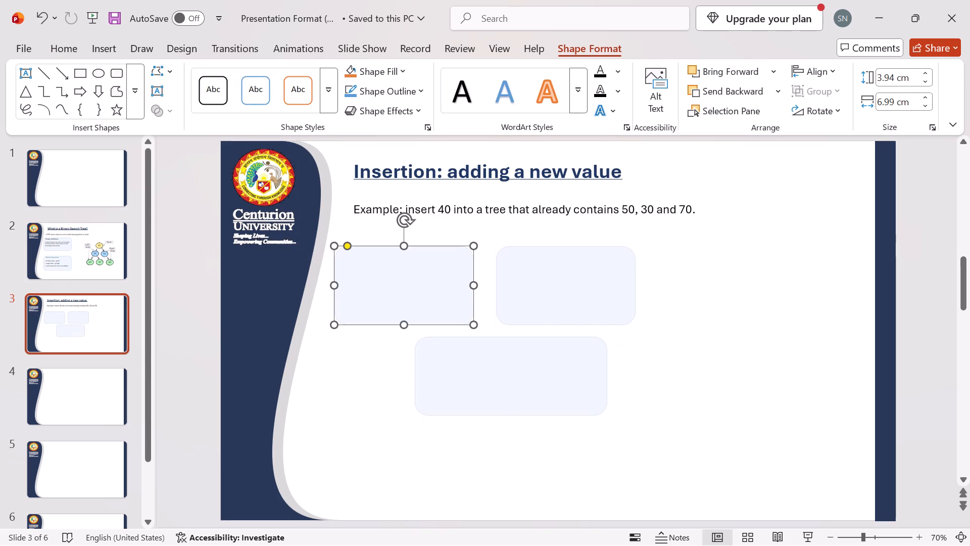
{"action": "key", "text": "ctrl+c"}
{"action": "left_click", "coordinate": [523, 364]}
{"action": "key", "text": "Delete"}
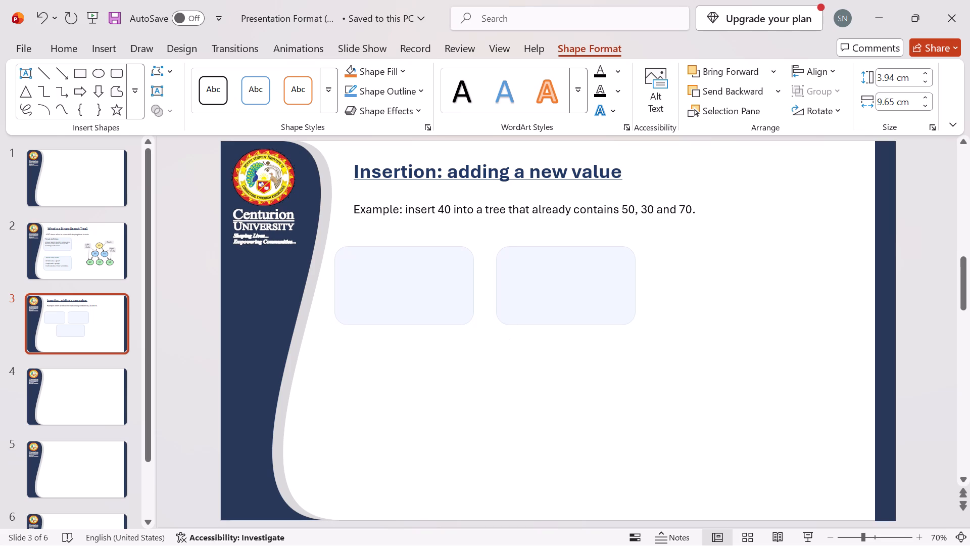
{"action": "left_click", "coordinate": [579, 274]}
{"action": "key", "text": "Delete"}
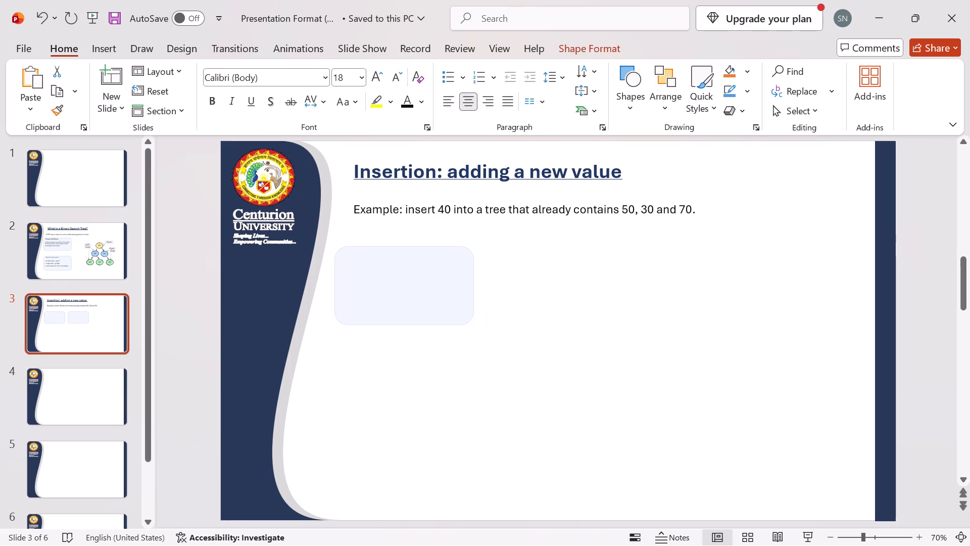
{"action": "key", "text": "ctrl+v"}
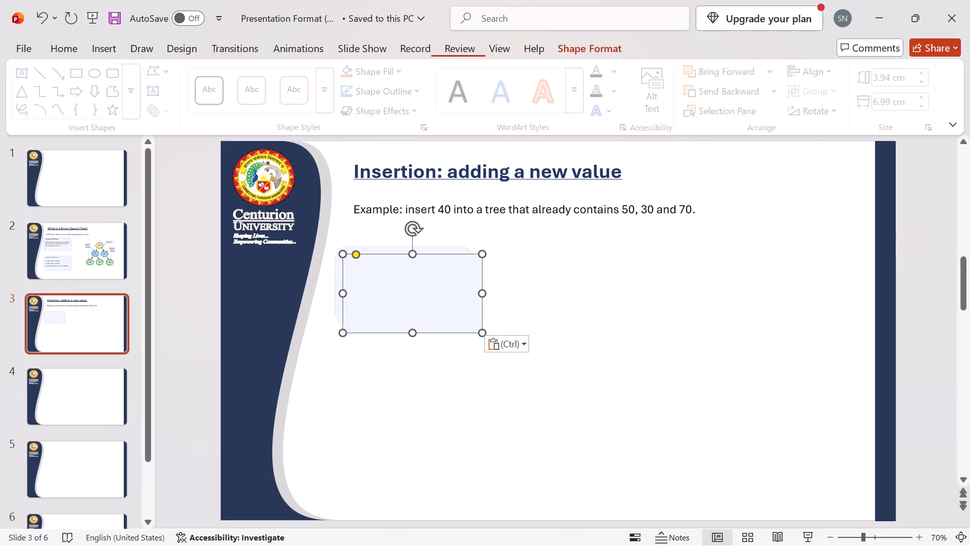
{"action": "left_click_drag", "start_coordinate": [406, 322], "coordinate": [558, 312]}
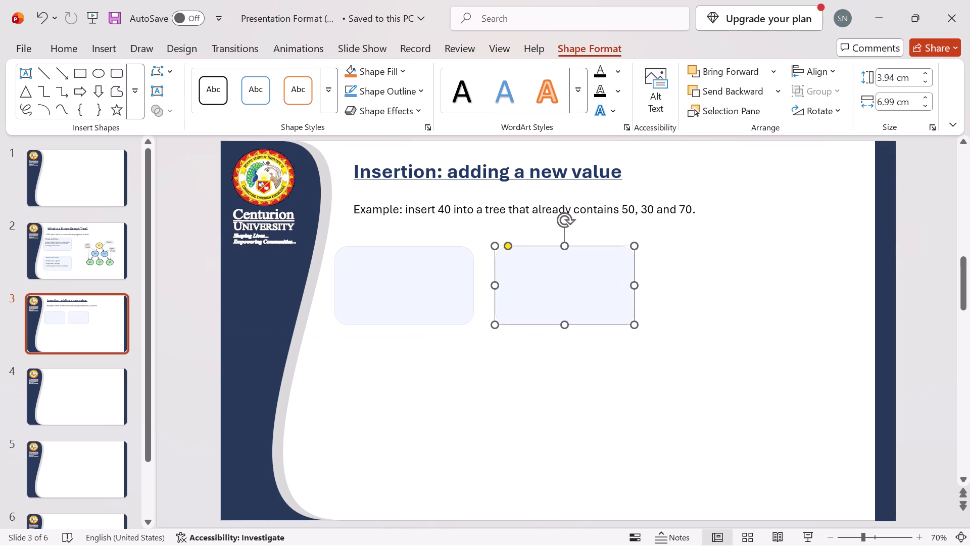
{"action": "key", "text": "ctrl+v"}
{"action": "left_click_drag", "start_coordinate": [392, 313], "coordinate": [620, 298]}
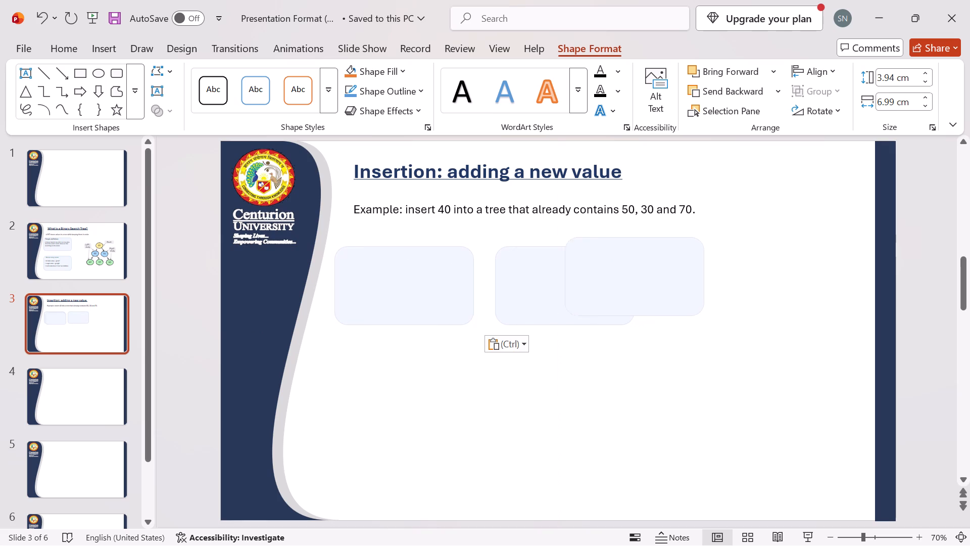
{"action": "left_click_drag", "start_coordinate": [620, 298], "coordinate": [716, 303]}
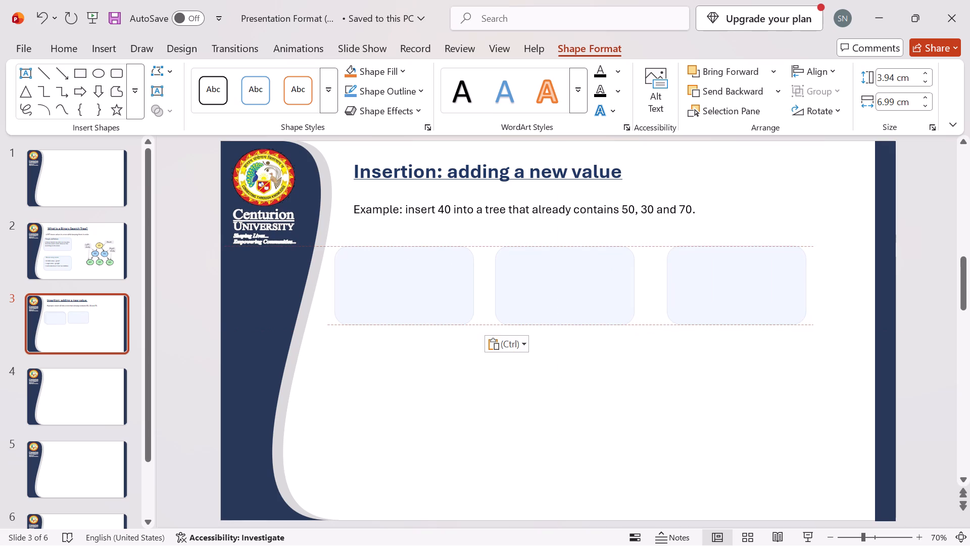
{"action": "left_click_drag", "start_coordinate": [716, 303], "coordinate": [709, 300]}
{"action": "left_click", "coordinate": [687, 434]}
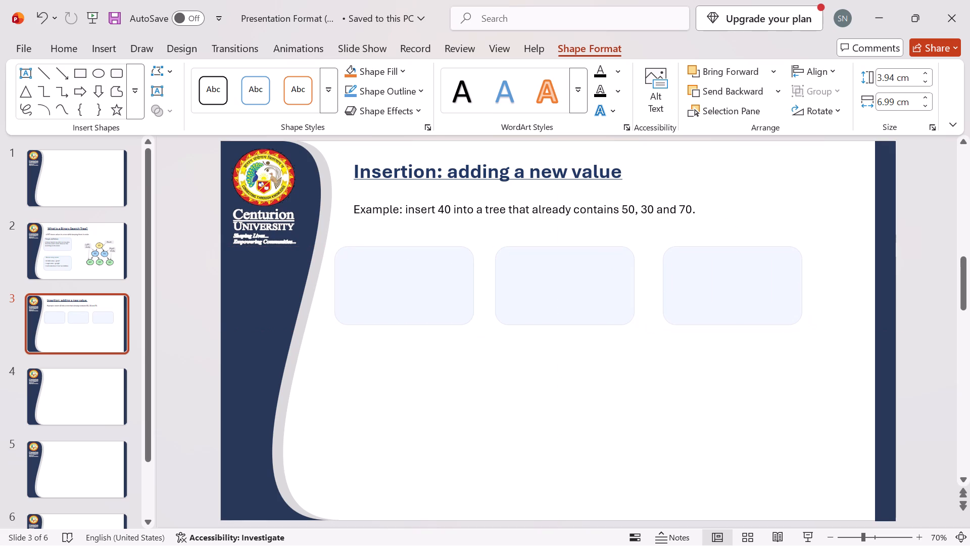
Copy the heading "STEP 1 — Start at 50" from the Binary Search Tree presentation into the first card on the template's slide 3.
{"action": "left_click", "coordinate": [418, 306]}
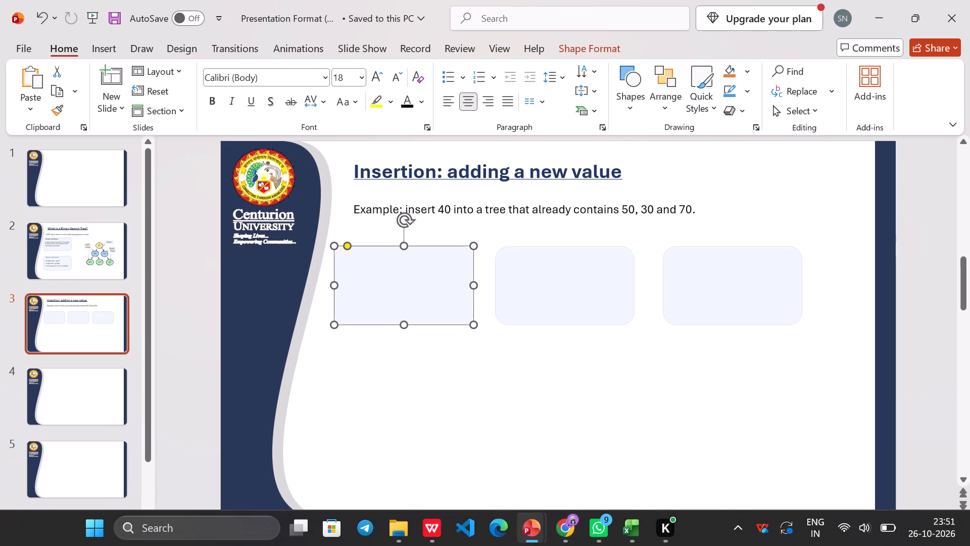
{"action": "left_click", "coordinate": [604, 465]}
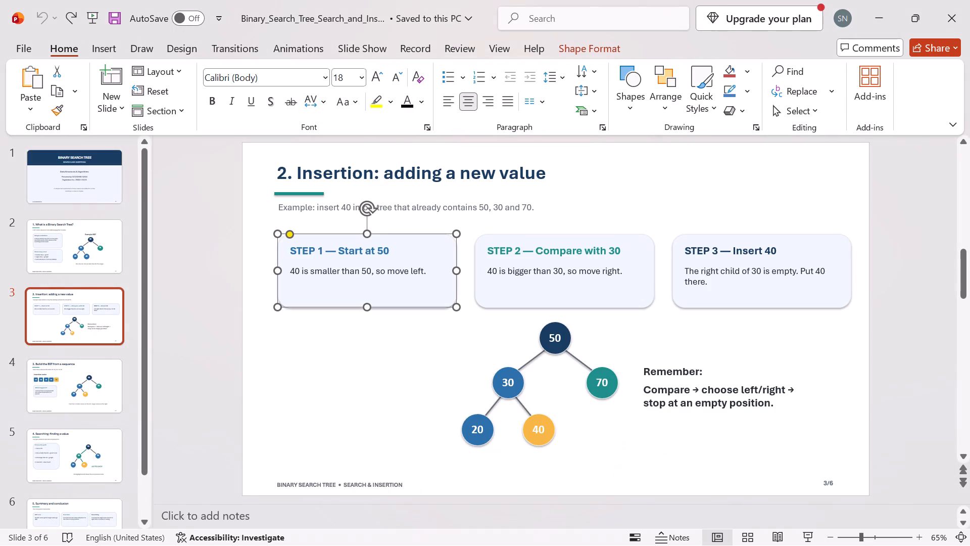
{"action": "left_click", "coordinate": [306, 246]}
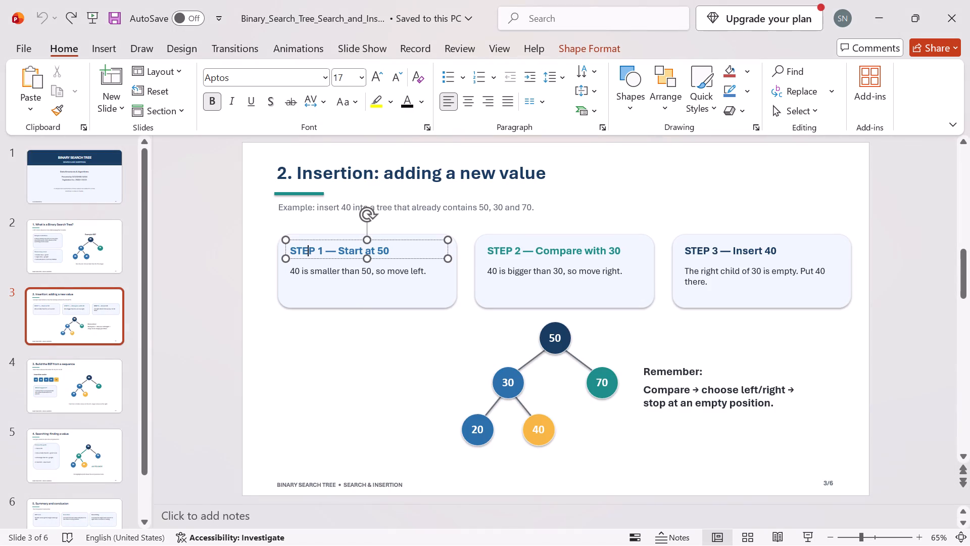
{"action": "left_click", "coordinate": [289, 250]}
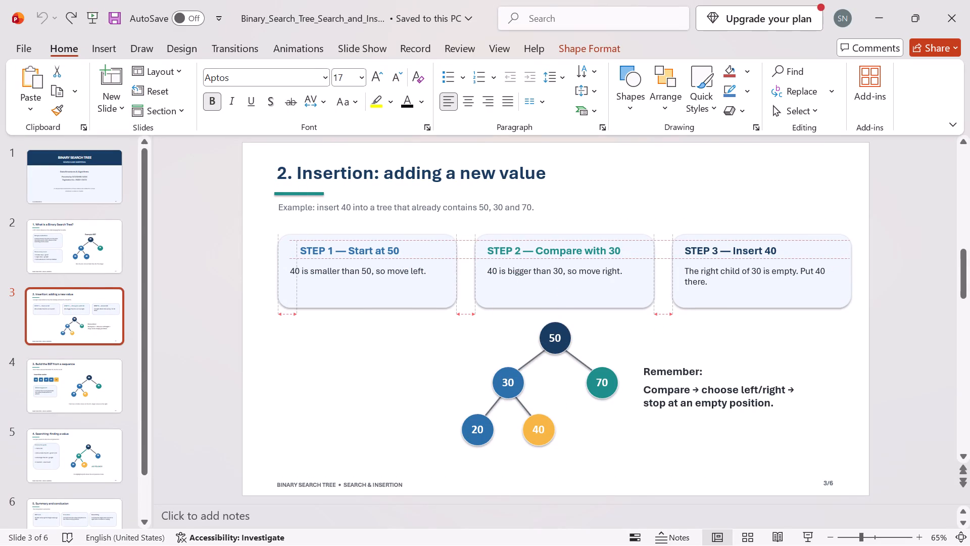
{"action": "left_click", "coordinate": [360, 253]}
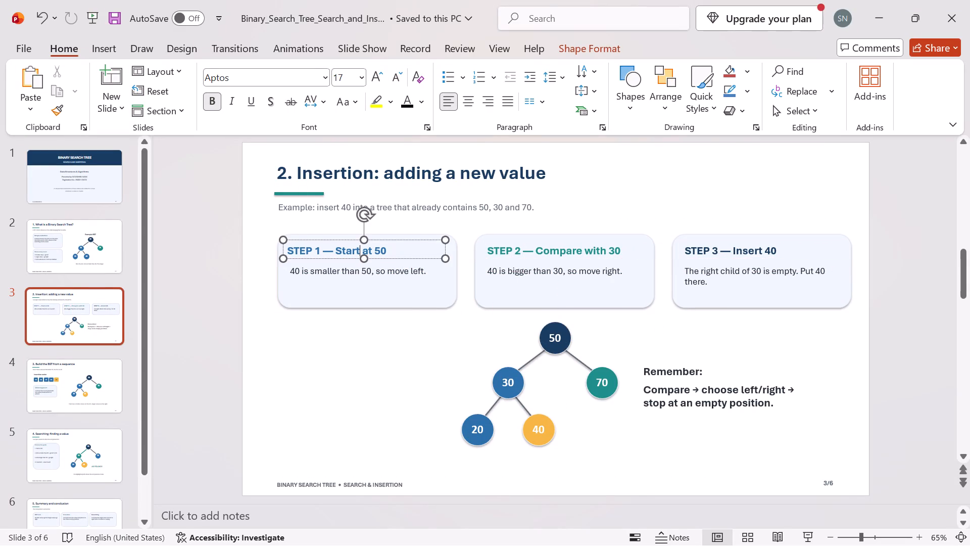
{"action": "key", "text": "ctrl+a"}
{"action": "key", "text": "ctrl+c"}
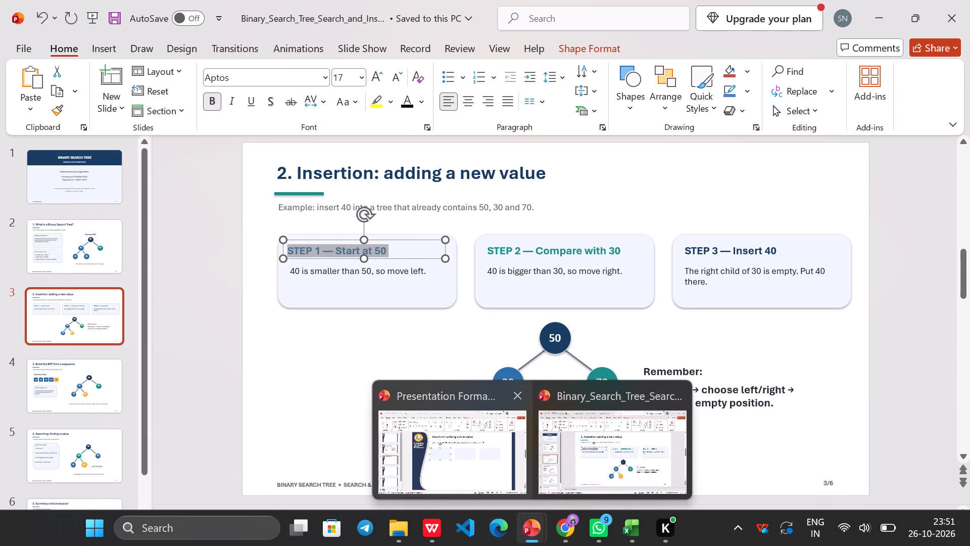
{"action": "left_click", "coordinate": [463, 455]}
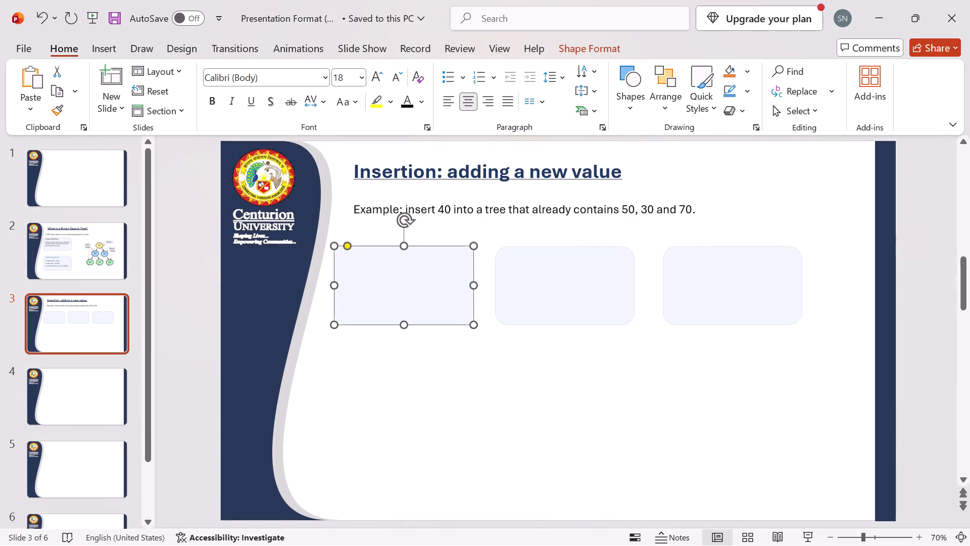
{"action": "key", "text": "ctrl+v"}
{"action": "left_click_drag", "start_coordinate": [414, 286], "coordinate": [415, 279]}
{"action": "left_click", "coordinate": [433, 285]}
{"action": "left_click", "coordinate": [445, 289]}
{"action": "left_click", "coordinate": [455, 282]}
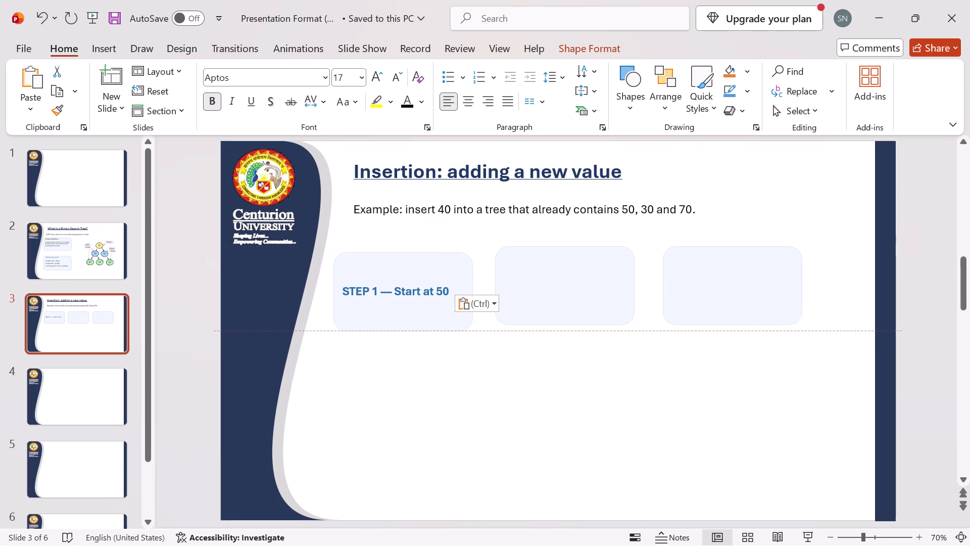
Undo the first card's last move and the heading pasted directly inside the card.
{"action": "key", "text": "ctrl+z"}
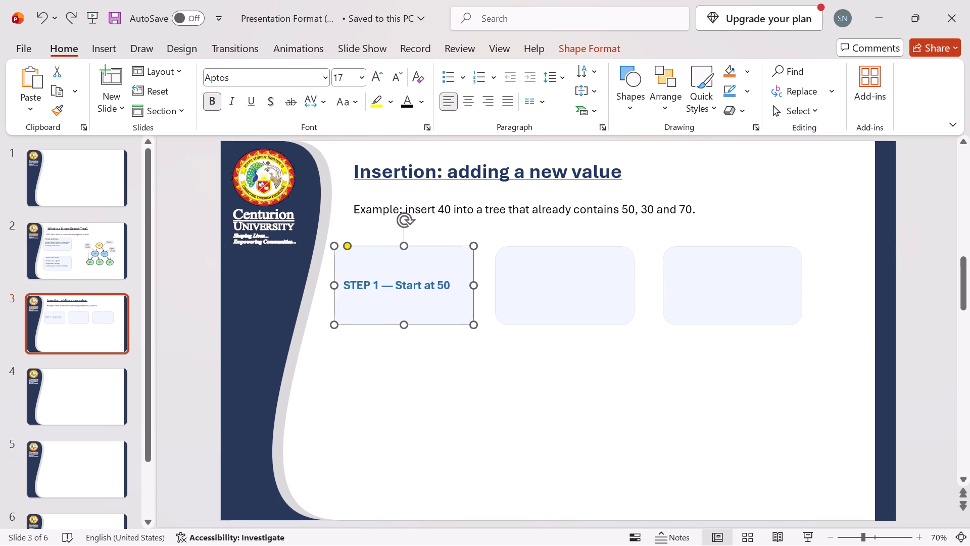
{"action": "key", "text": "ctrl+z"}
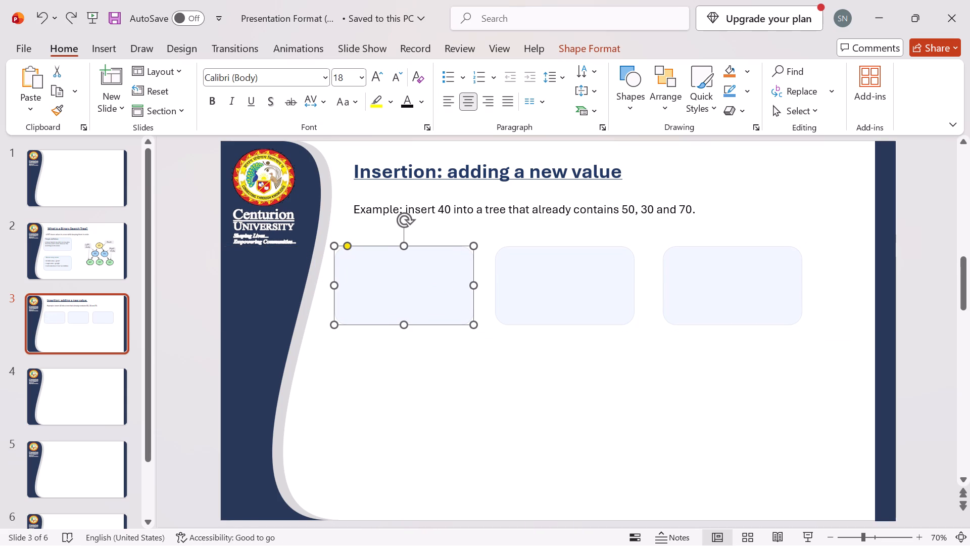
Add a card-wide text box along the first card's top edge and paste the heading "STEP 1 — Start at 50" into it.
{"action": "left_click", "coordinate": [427, 374]}
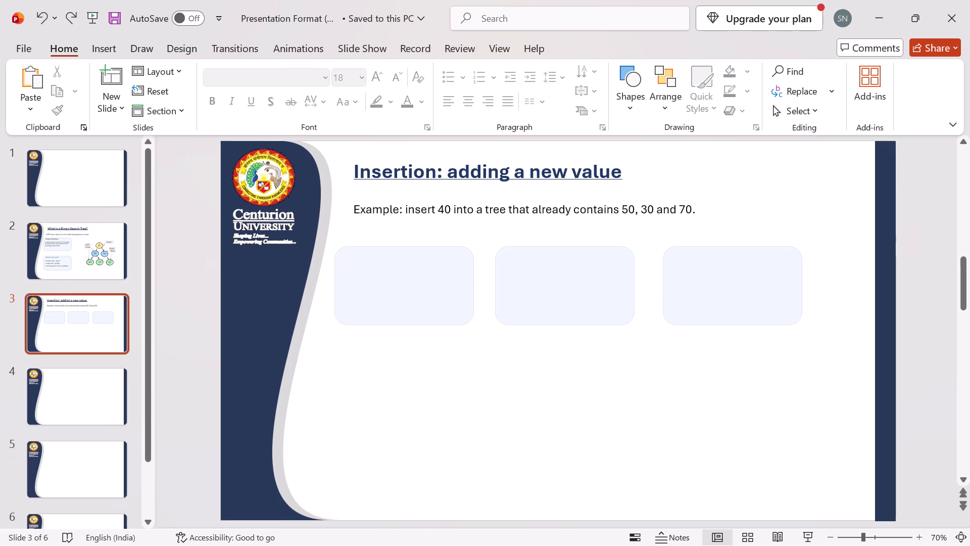
{"action": "key", "text": "alt+n"}
{"action": "key", "text": "alt+x"}
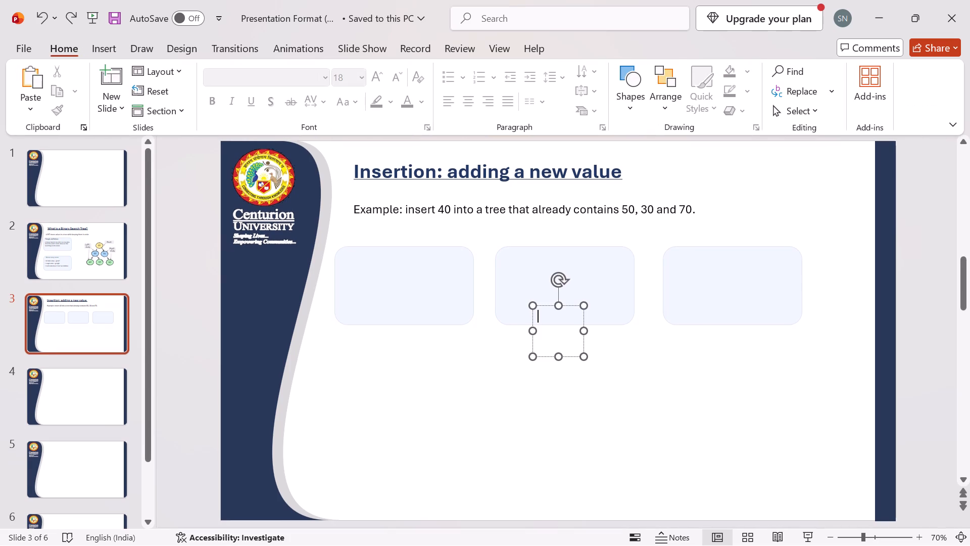
{"action": "left_click_drag", "start_coordinate": [554, 339], "coordinate": [390, 302]}
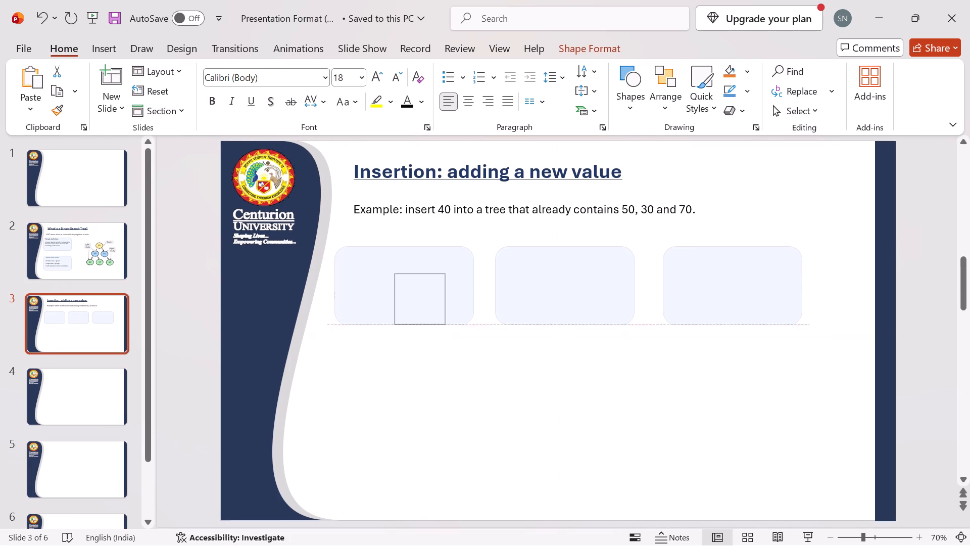
{"action": "left_click_drag", "start_coordinate": [390, 302], "coordinate": [359, 278]}
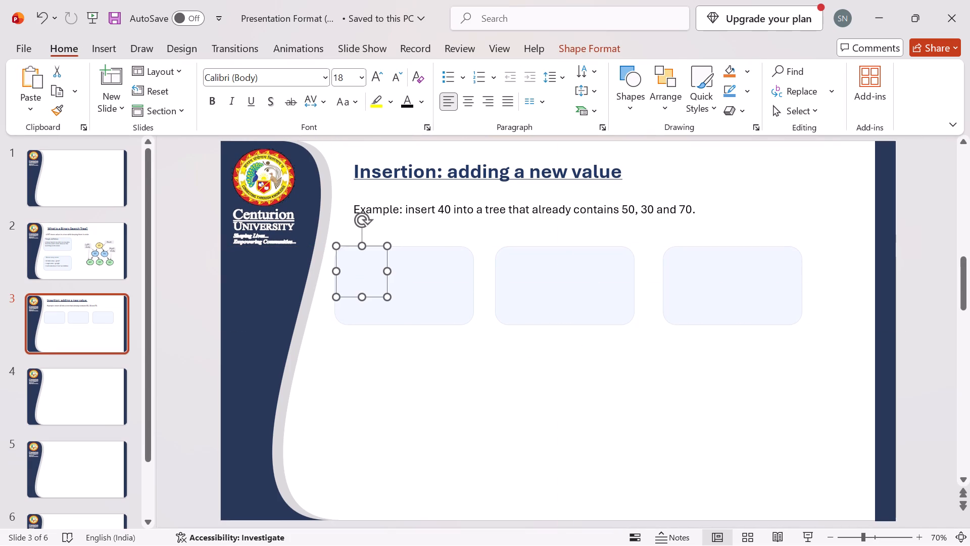
{"action": "left_click_drag", "start_coordinate": [390, 271], "coordinate": [473, 261]}
{"action": "left_click_drag", "start_coordinate": [407, 295], "coordinate": [408, 274]}
{"action": "left_click_drag", "start_coordinate": [404, 295], "coordinate": [405, 264]}
{"action": "left_click", "coordinate": [365, 269]}
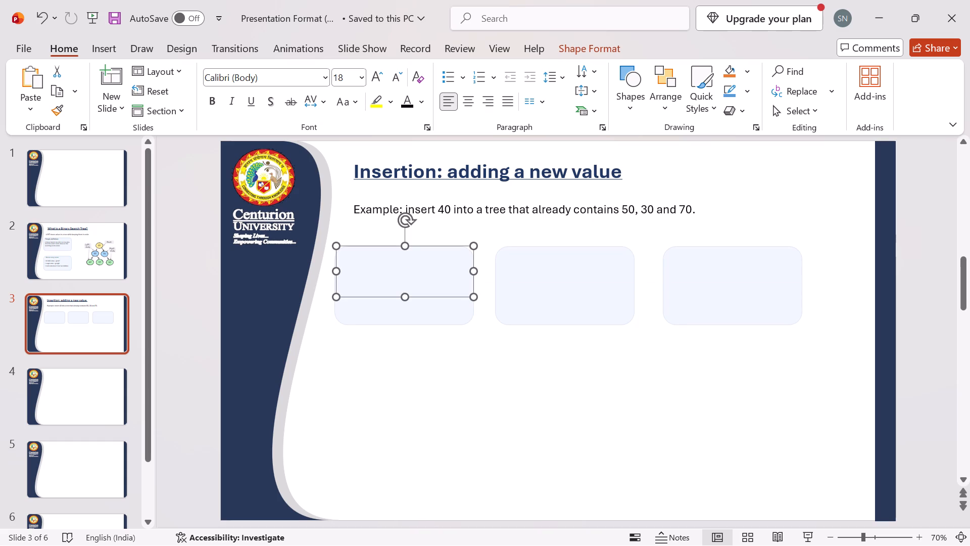
{"action": "key", "text": "ctrl+v"}
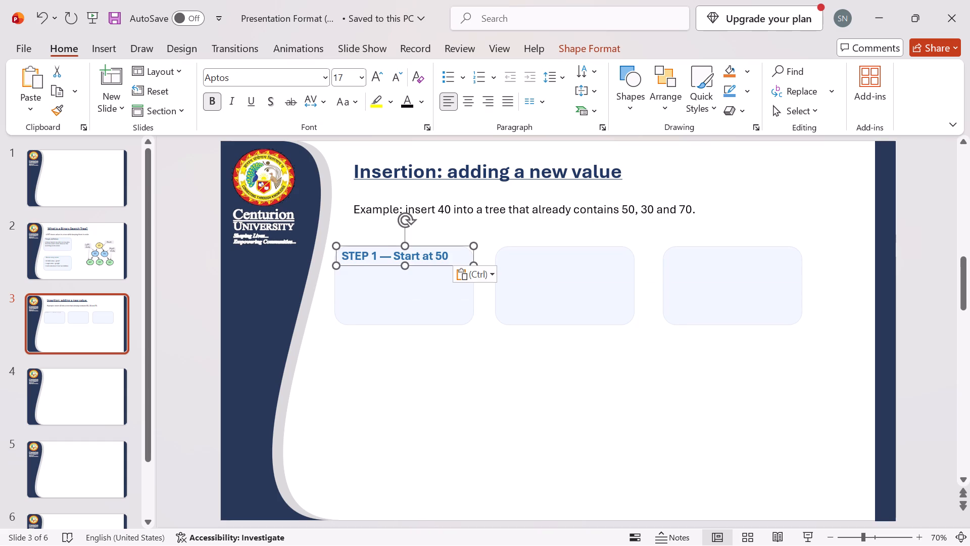
{"action": "left_click", "coordinate": [395, 403]}
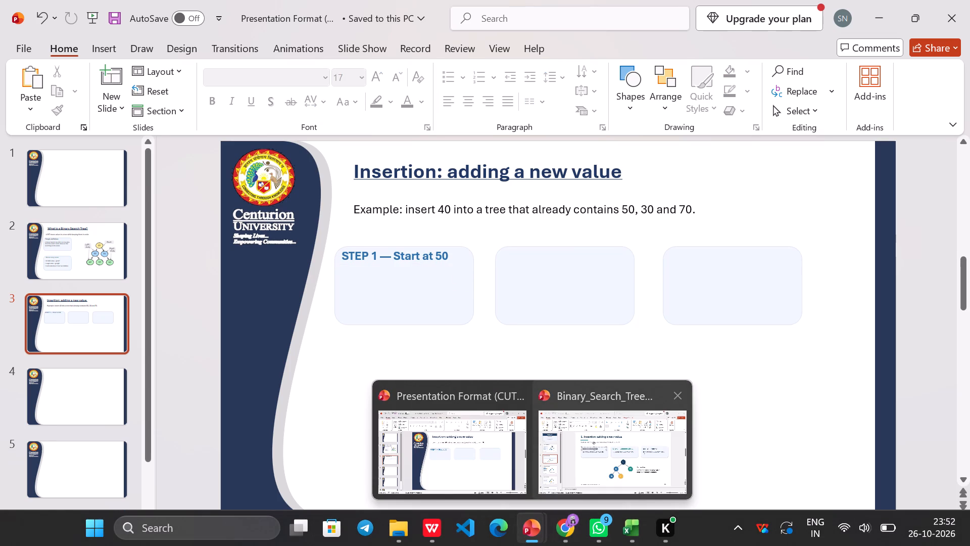
Copy "40 is smaller than 50, so move left." from the Binary Search Tree presentation into a new text box below the template's STEP 1 heading.
{"action": "left_click", "coordinate": [628, 469]}
{"action": "left_click", "coordinate": [323, 273]}
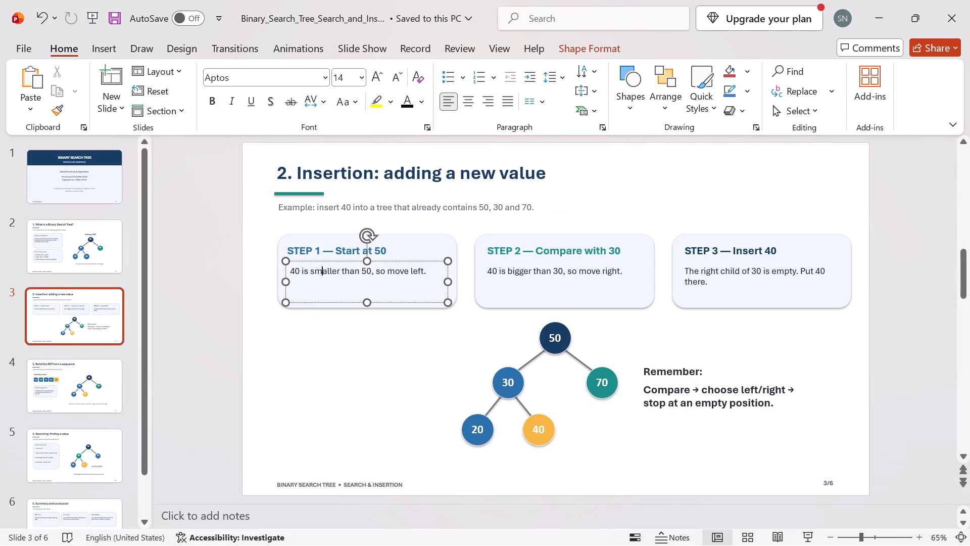
{"action": "key", "text": "ctrl+a"}
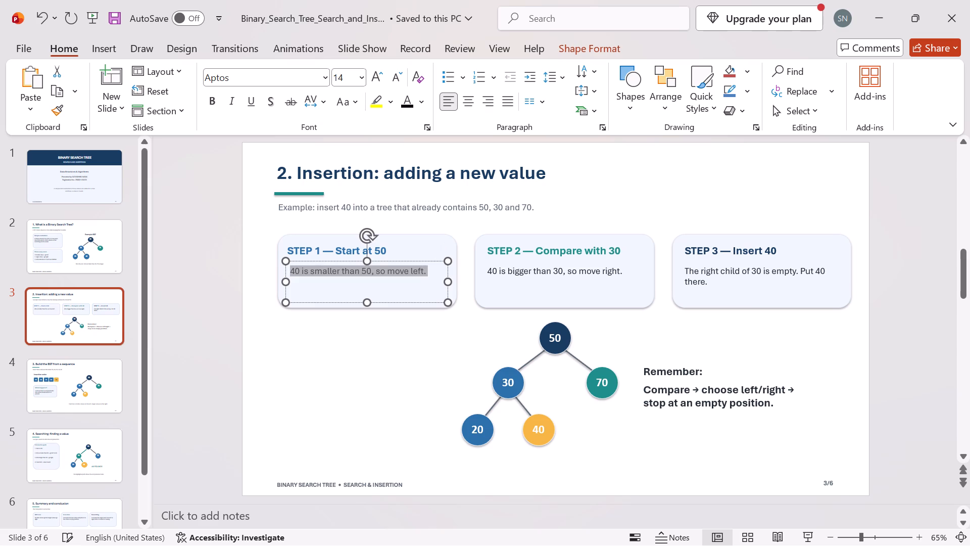
{"action": "key", "text": "ctrl+c"}
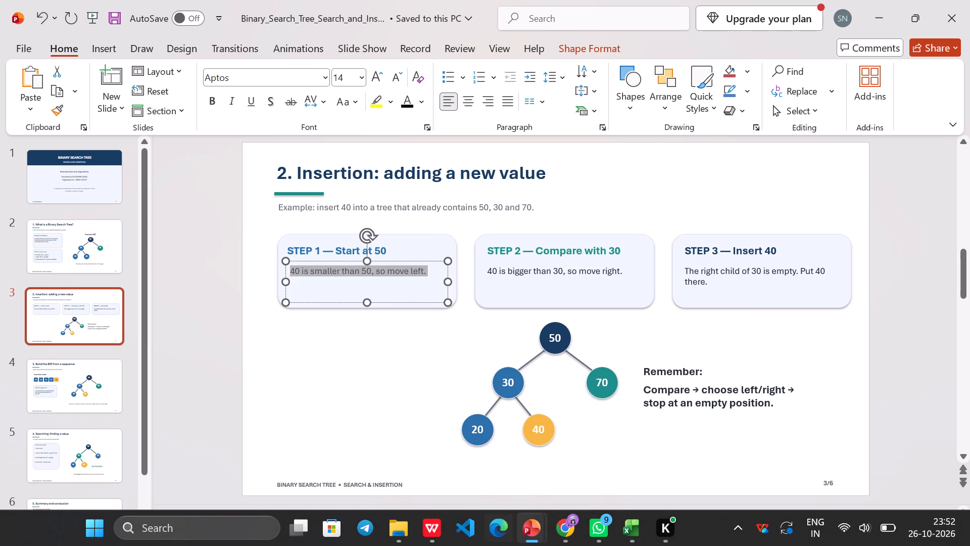
{"action": "left_click", "coordinate": [450, 461]}
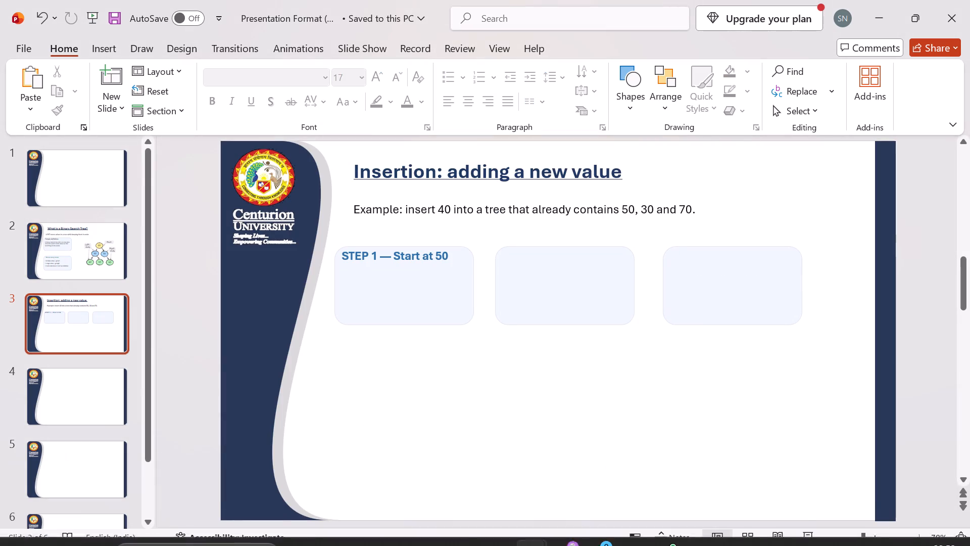
{"action": "key", "text": "alt+n"}
{"action": "key", "text": "alt+x"}
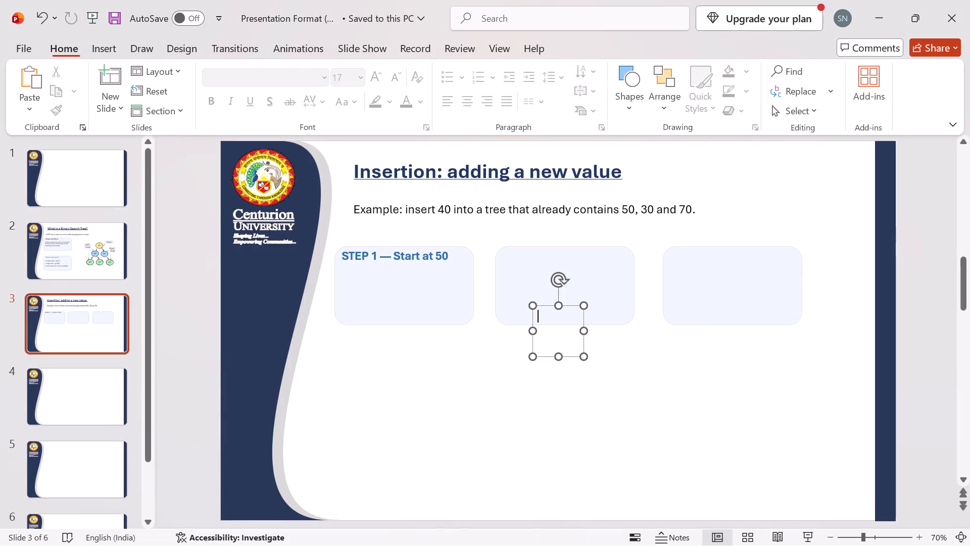
{"action": "left_click_drag", "start_coordinate": [555, 339], "coordinate": [362, 300]}
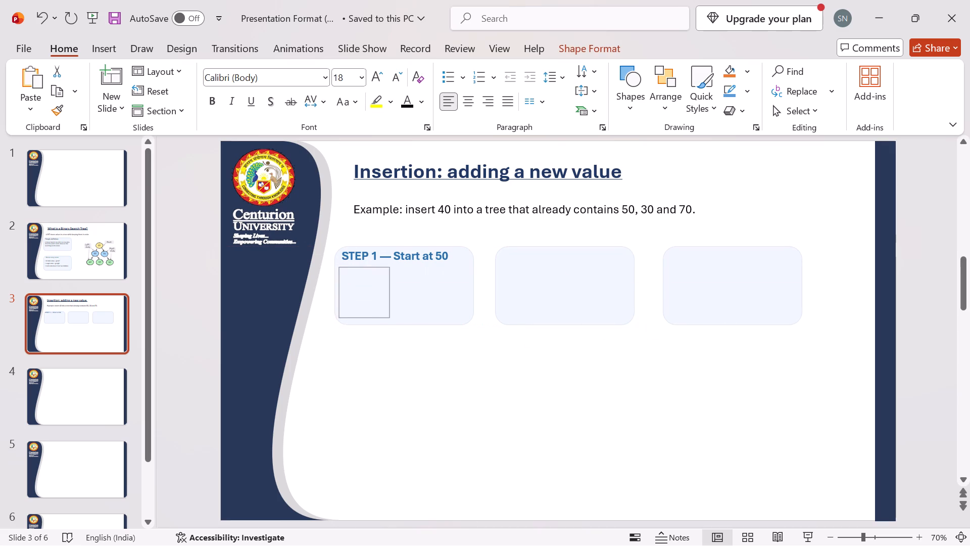
{"action": "left_click_drag", "start_coordinate": [362, 300], "coordinate": [363, 299]}
{"action": "left_click_drag", "start_coordinate": [387, 294], "coordinate": [462, 299]}
{"action": "left_click_drag", "start_coordinate": [462, 299], "coordinate": [470, 301]}
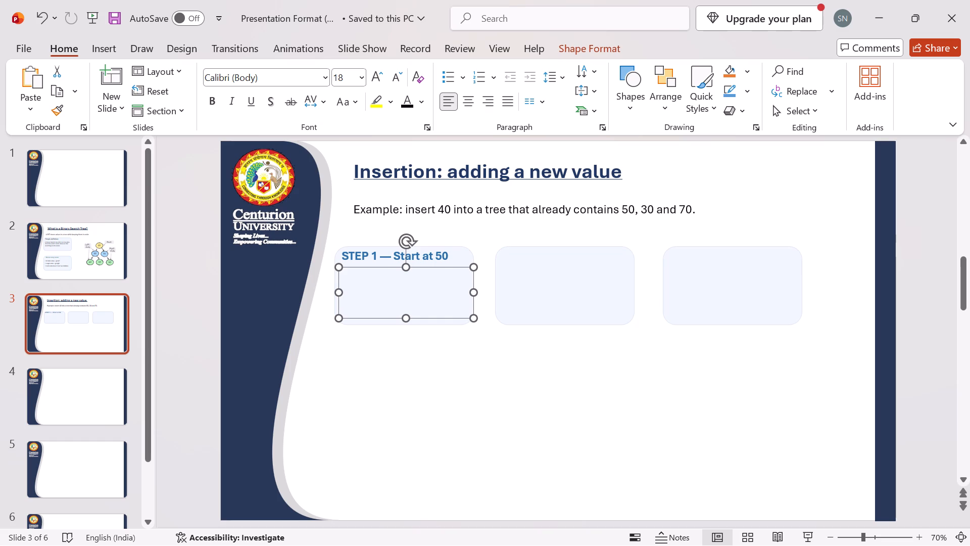
{"action": "key", "text": "ctrl+v"}
{"action": "left_click_drag", "start_coordinate": [455, 285], "coordinate": [455, 296]}
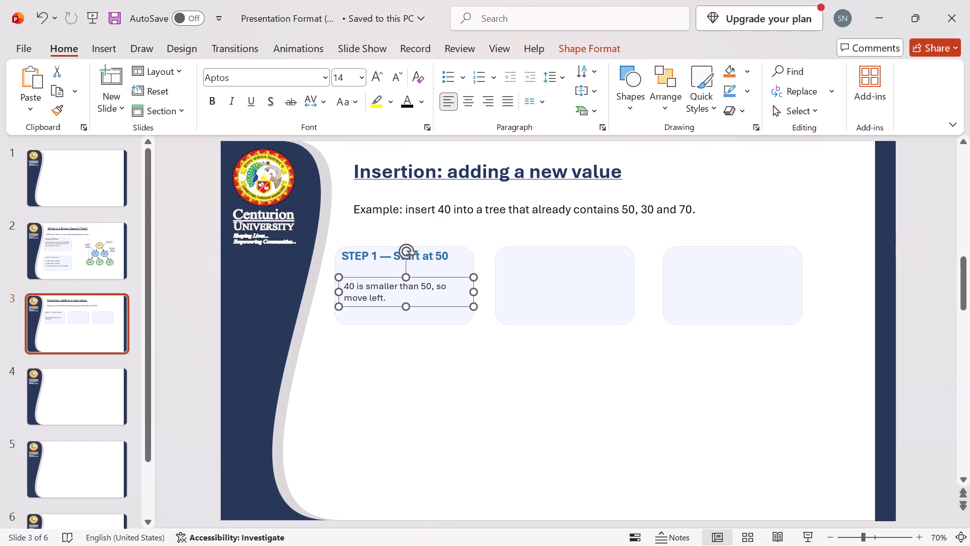
Shift the "STEP 1 — Start at 50" heading slightly down and align its left edge with the body text below.
{"action": "left_click", "coordinate": [433, 257]}
{"action": "left_click_drag", "start_coordinate": [457, 255], "coordinate": [459, 260]}
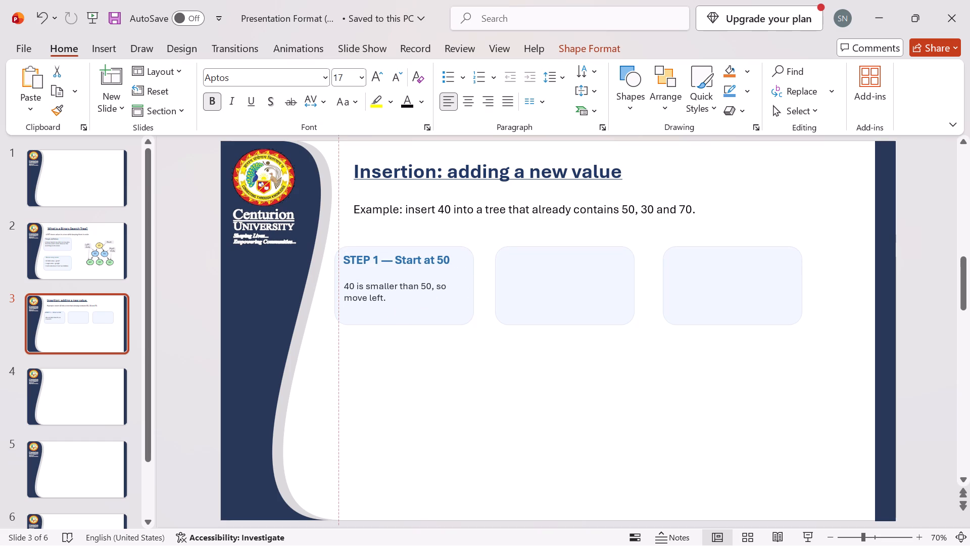
{"action": "left_click_drag", "start_coordinate": [459, 260], "coordinate": [458, 260]}
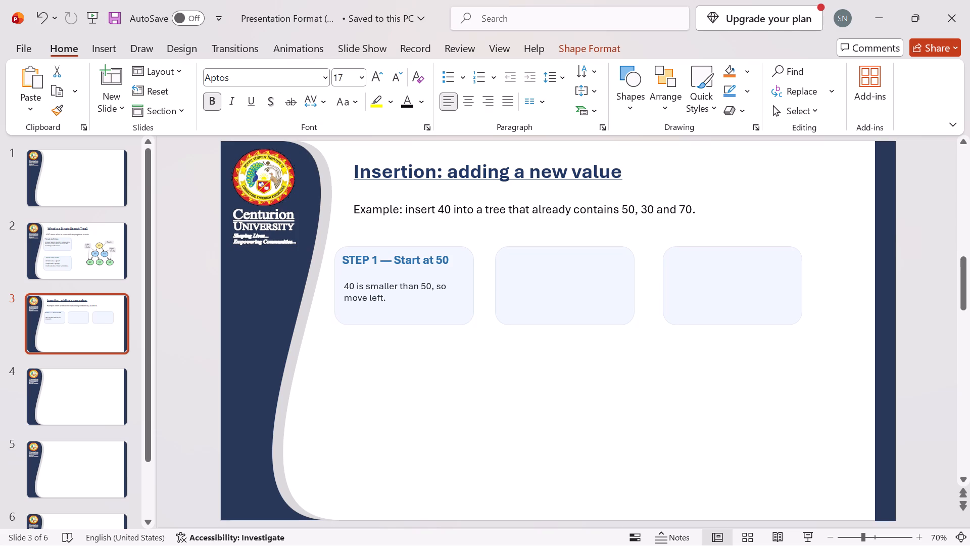
{"action": "left_click_drag", "start_coordinate": [458, 260], "coordinate": [461, 260]}
Increase the first card's body text to font size 16.
{"action": "left_click", "coordinate": [402, 294]}
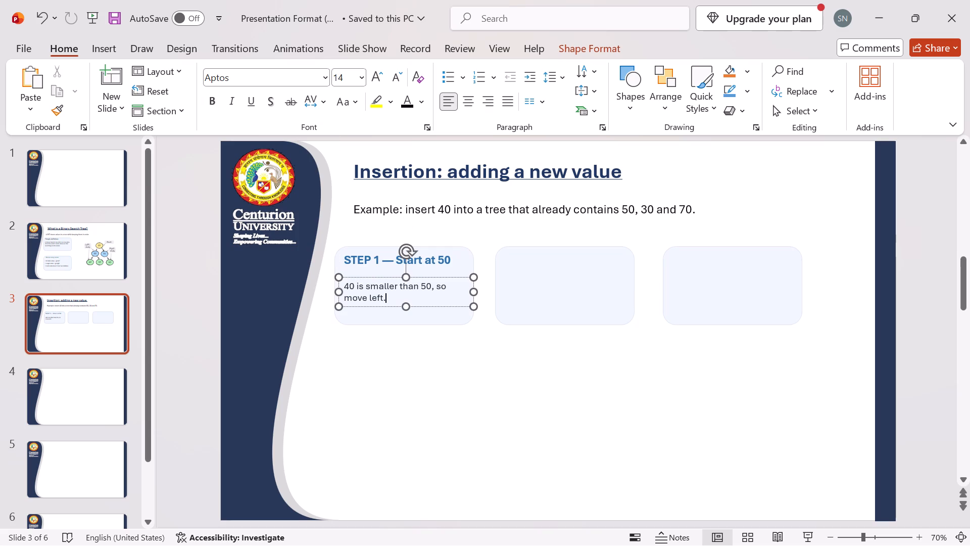
{"action": "key", "text": "ctrl+a"}
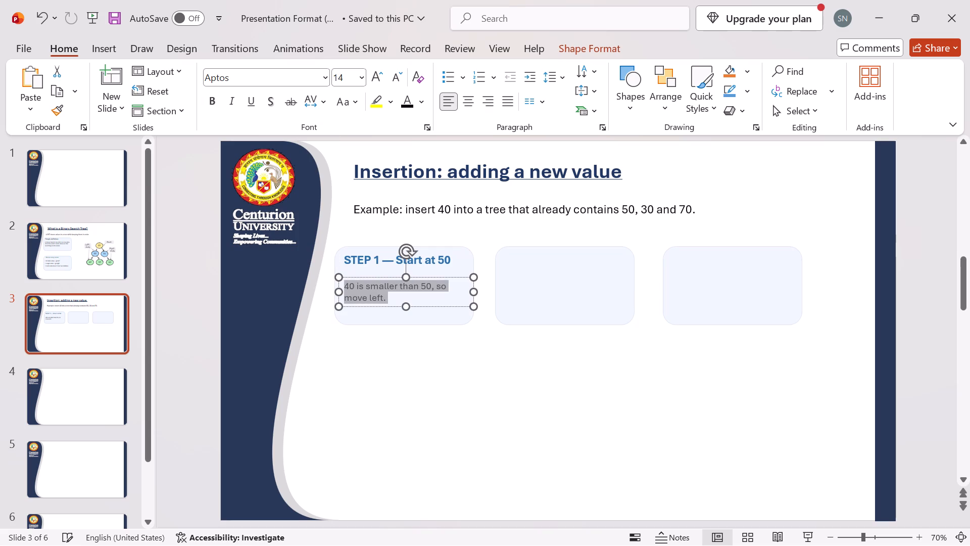
{"action": "left_click", "coordinate": [379, 71]}
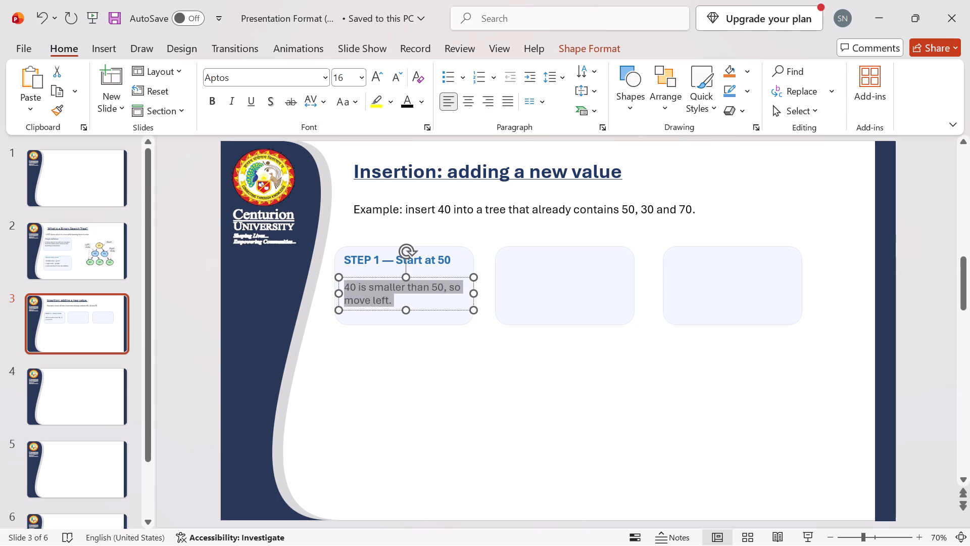
{"action": "left_click_drag", "start_coordinate": [428, 345], "coordinate": [427, 350]}
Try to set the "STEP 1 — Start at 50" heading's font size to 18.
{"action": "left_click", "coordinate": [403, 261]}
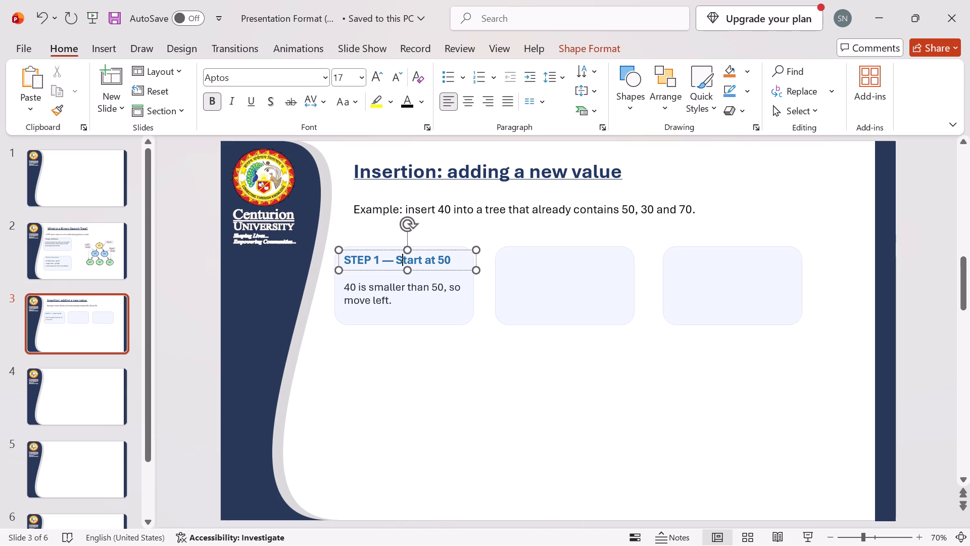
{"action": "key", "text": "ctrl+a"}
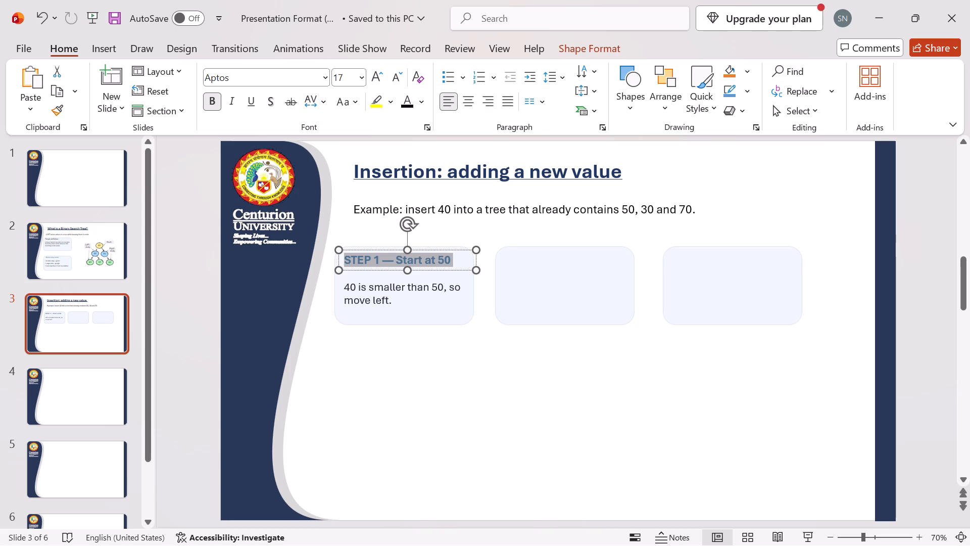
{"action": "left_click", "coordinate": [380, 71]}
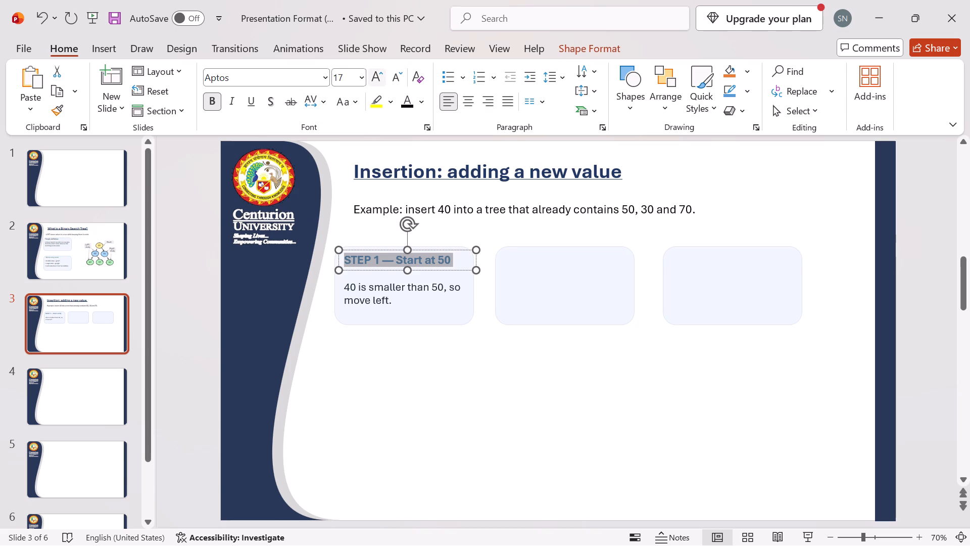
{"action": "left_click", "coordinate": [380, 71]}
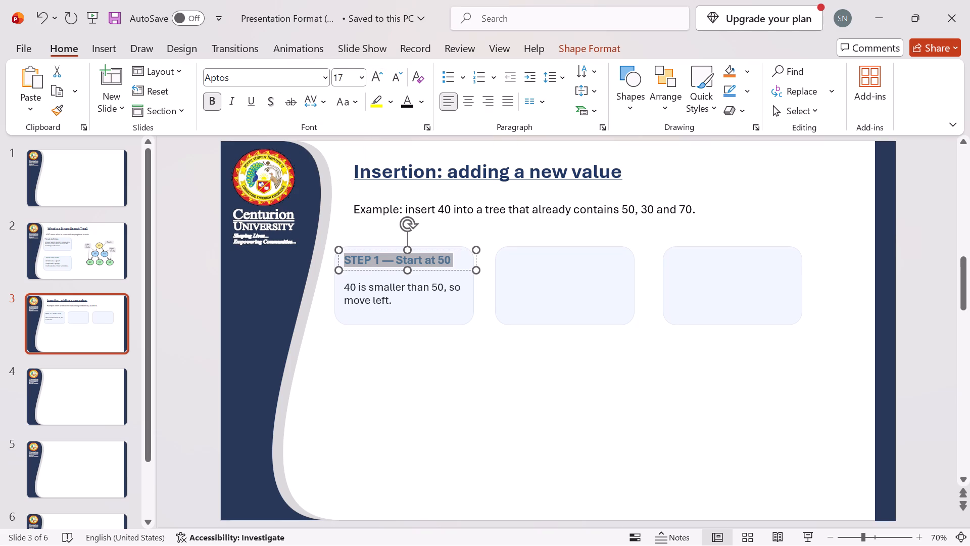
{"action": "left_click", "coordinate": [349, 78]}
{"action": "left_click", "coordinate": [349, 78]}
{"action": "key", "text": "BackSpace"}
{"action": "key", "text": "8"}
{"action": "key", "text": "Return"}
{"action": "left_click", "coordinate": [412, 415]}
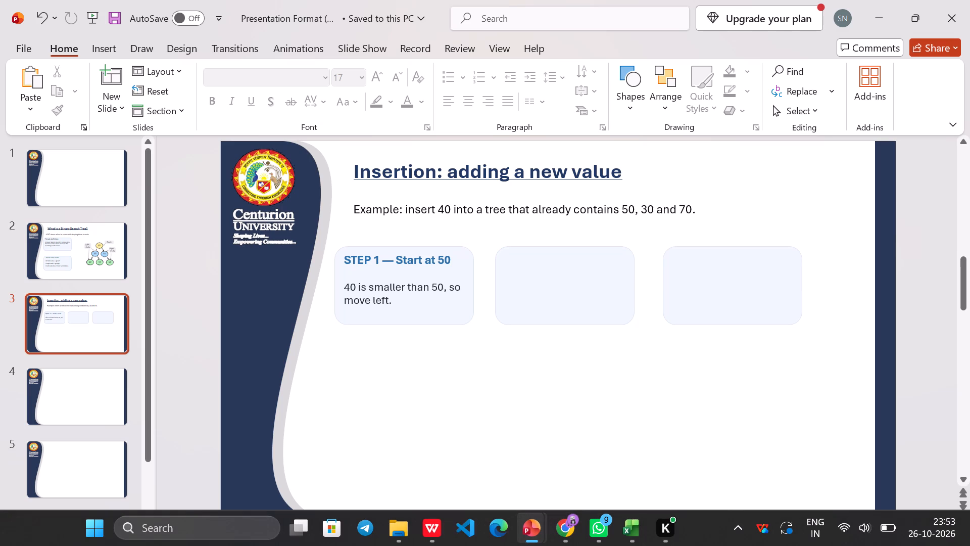
Copy the "STEP 2 — Compare with 30" heading from the Binary Search Tree presentation into a new card-width text box atop the template's second card.
{"action": "left_click", "coordinate": [585, 463]}
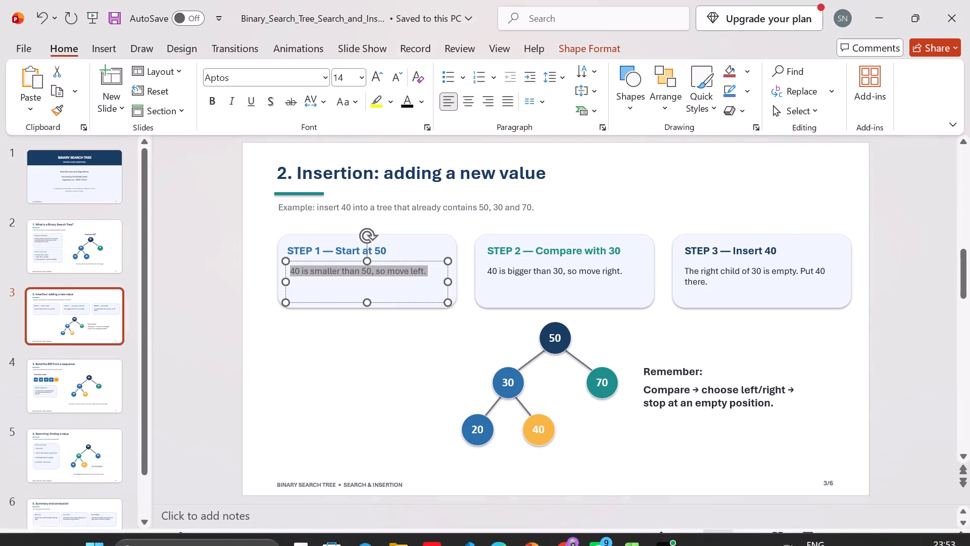
{"action": "left_click", "coordinate": [496, 253]}
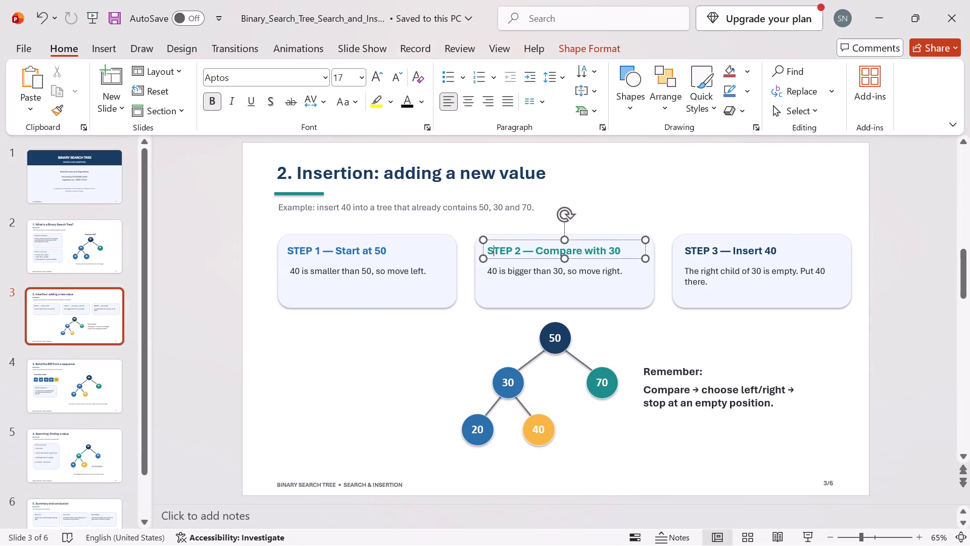
{"action": "key", "text": "ctrl+a"}
{"action": "key", "text": "ctrl+c"}
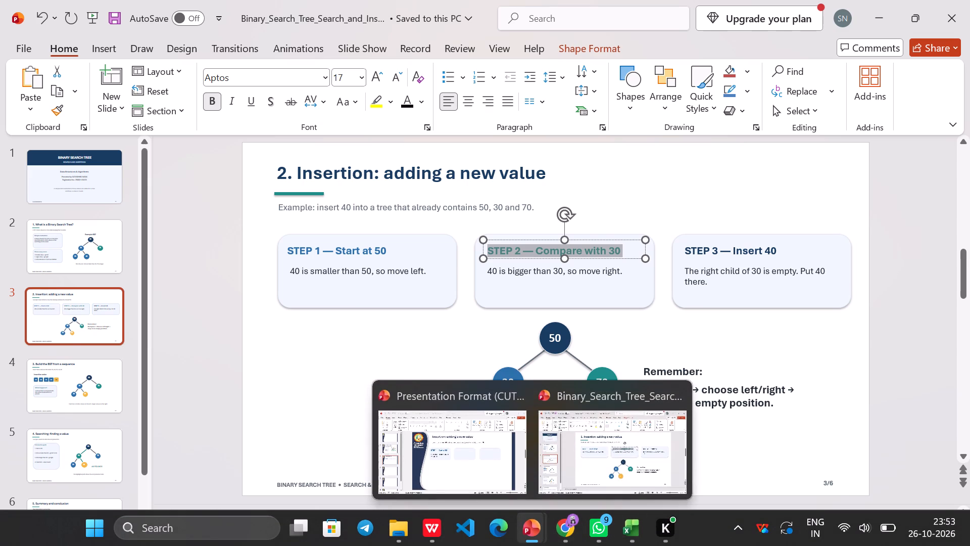
{"action": "left_click", "coordinate": [456, 458]}
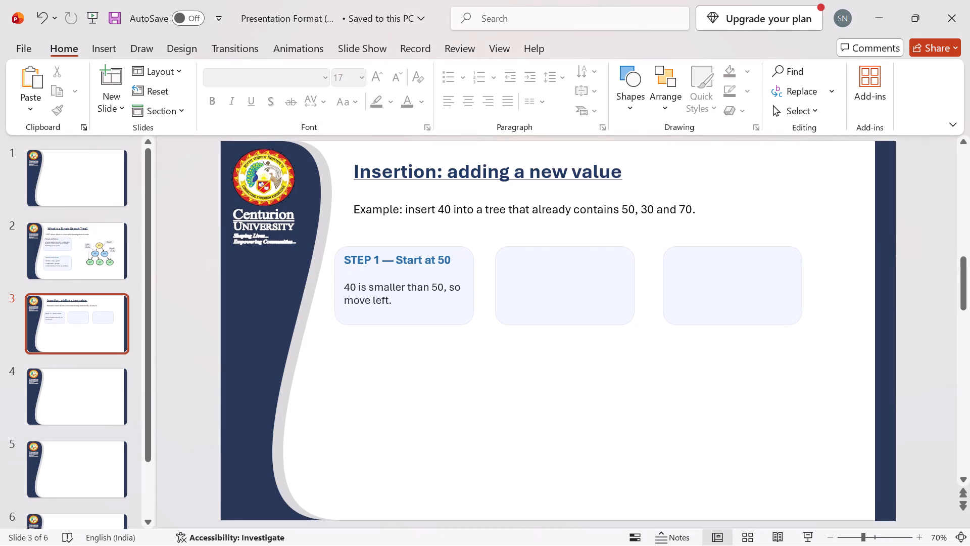
{"action": "key", "text": "alt+n"}
{"action": "key", "text": "alt+x"}
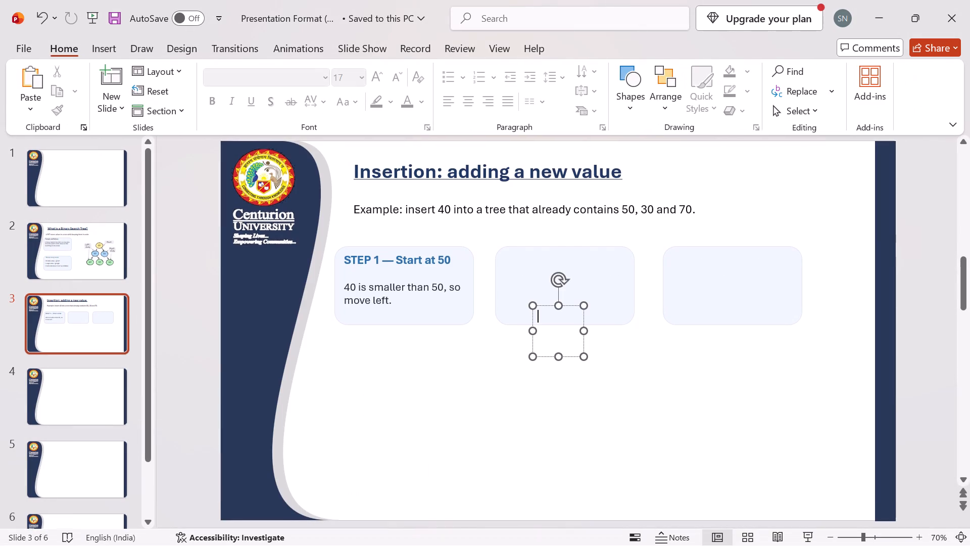
{"action": "left_click_drag", "start_coordinate": [549, 326], "coordinate": [510, 272]}
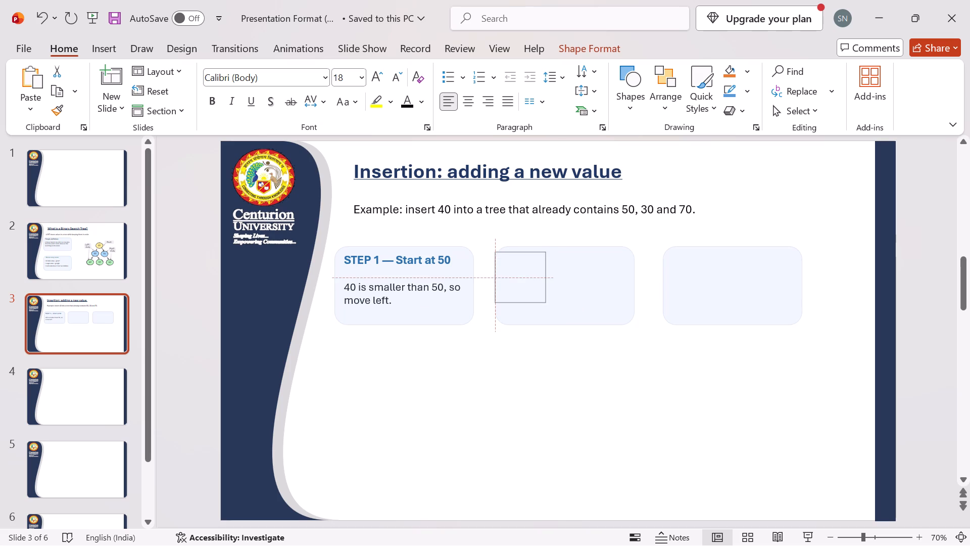
{"action": "left_click_drag", "start_coordinate": [510, 272], "coordinate": [516, 268]}
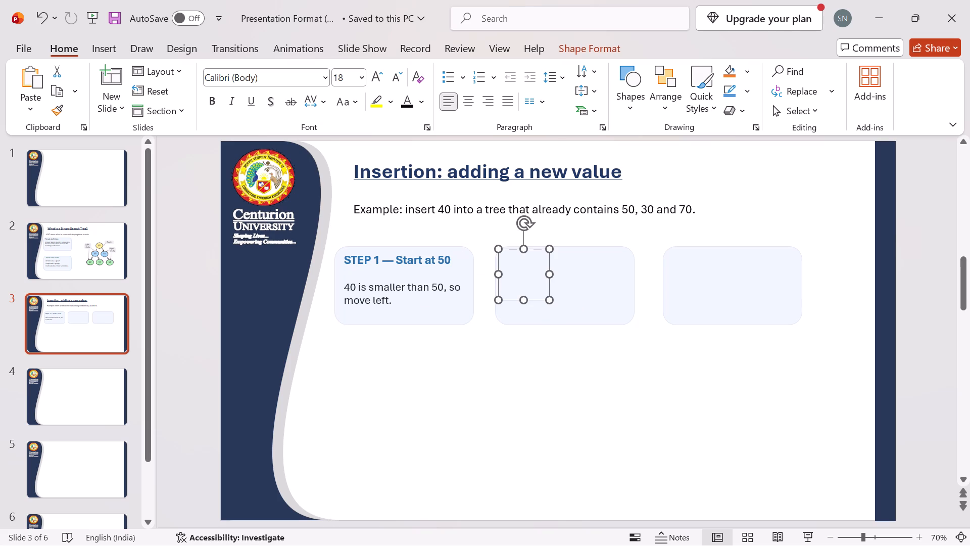
{"action": "left_click_drag", "start_coordinate": [552, 274], "coordinate": [623, 270]}
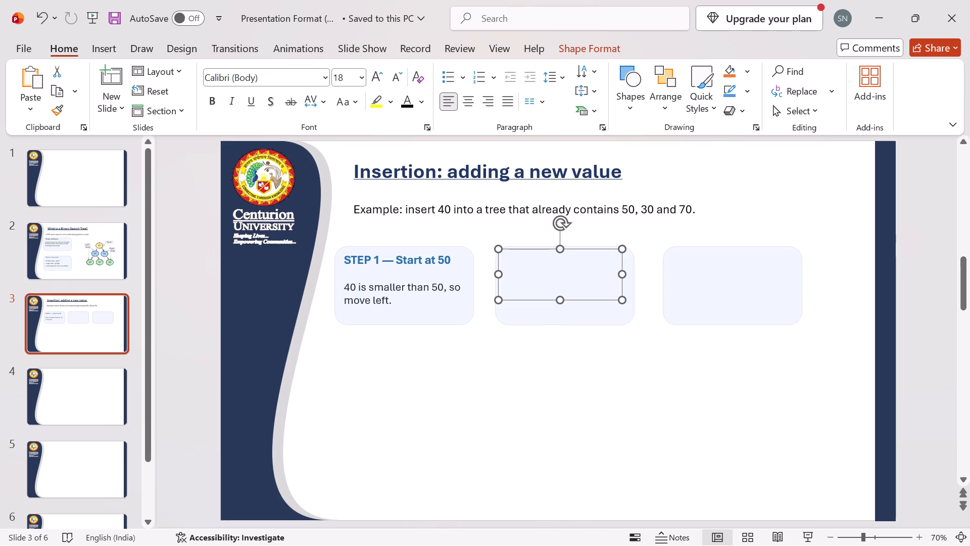
{"action": "left_click_drag", "start_coordinate": [563, 299], "coordinate": [561, 282]}
{"action": "left_click_drag", "start_coordinate": [622, 272], "coordinate": [630, 274]}
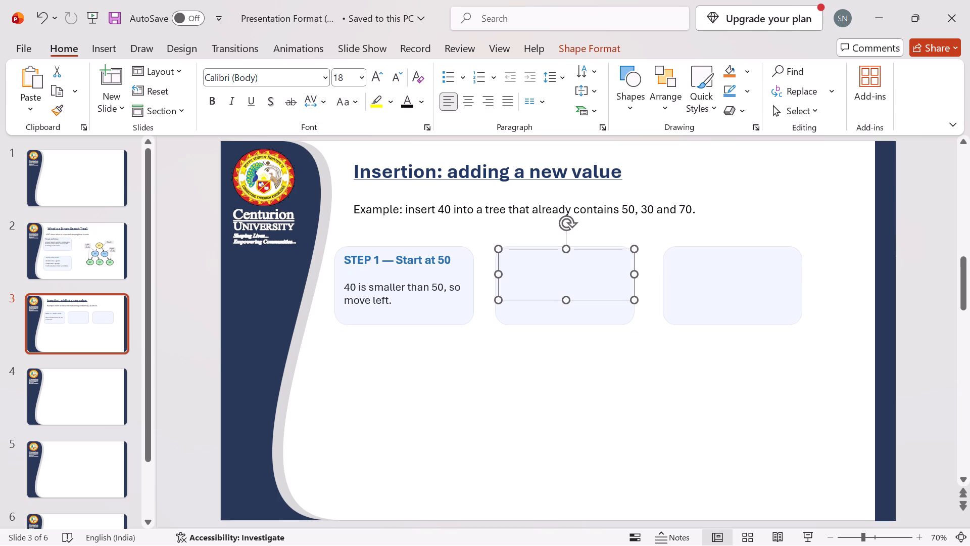
{"action": "key", "text": "ctrl+v"}
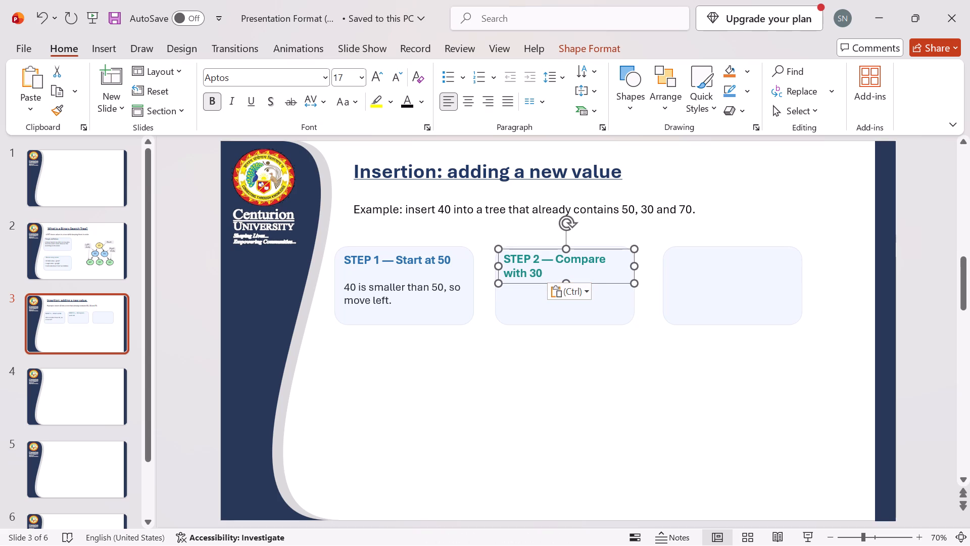
{"action": "left_click", "coordinate": [540, 402]}
{"action": "left_click", "coordinate": [539, 265]}
{"action": "left_click", "coordinate": [479, 365]}
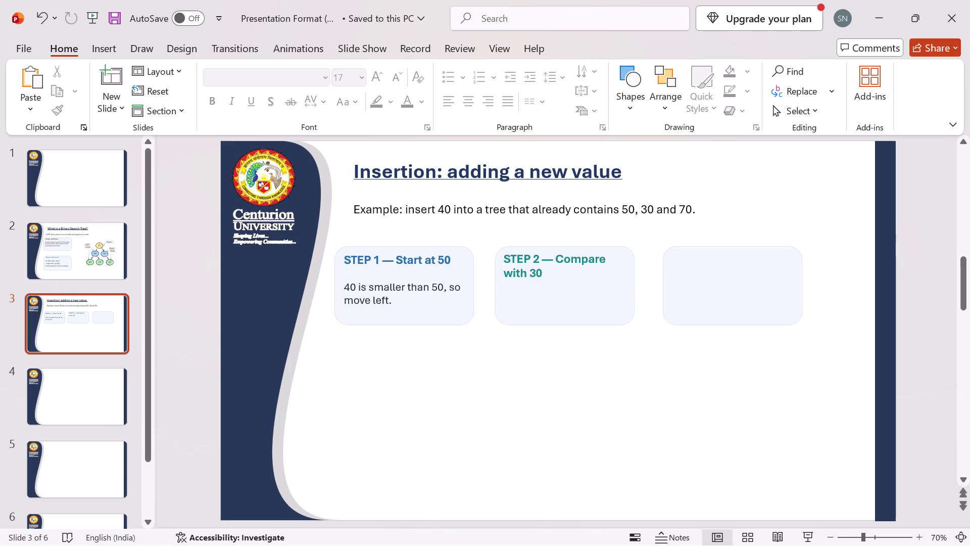
Insert a text box below the STEP 2 heading and widen it to nearly the second card's width.
{"action": "key", "text": "alt+n"}
{"action": "key", "text": "alt+x"}
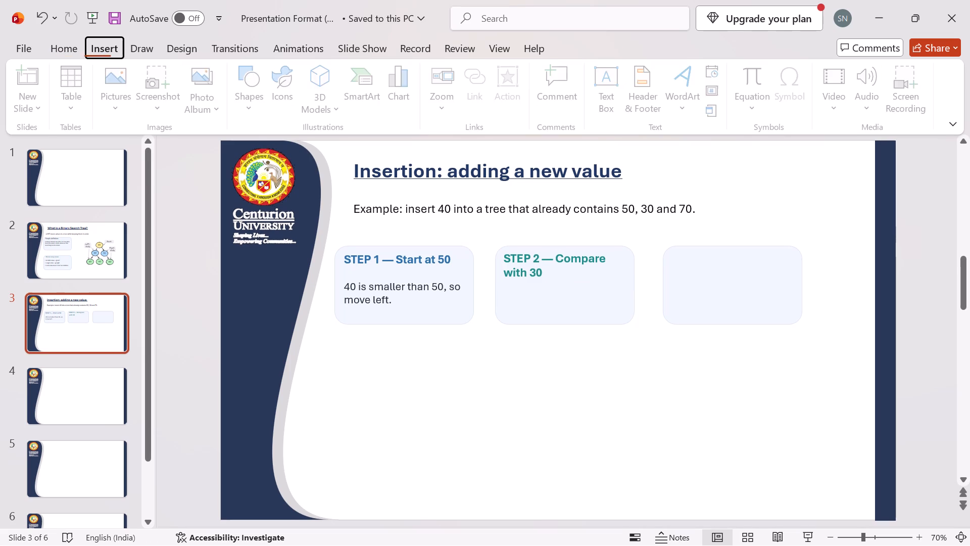
{"action": "left_click_drag", "start_coordinate": [559, 337], "coordinate": [522, 314]}
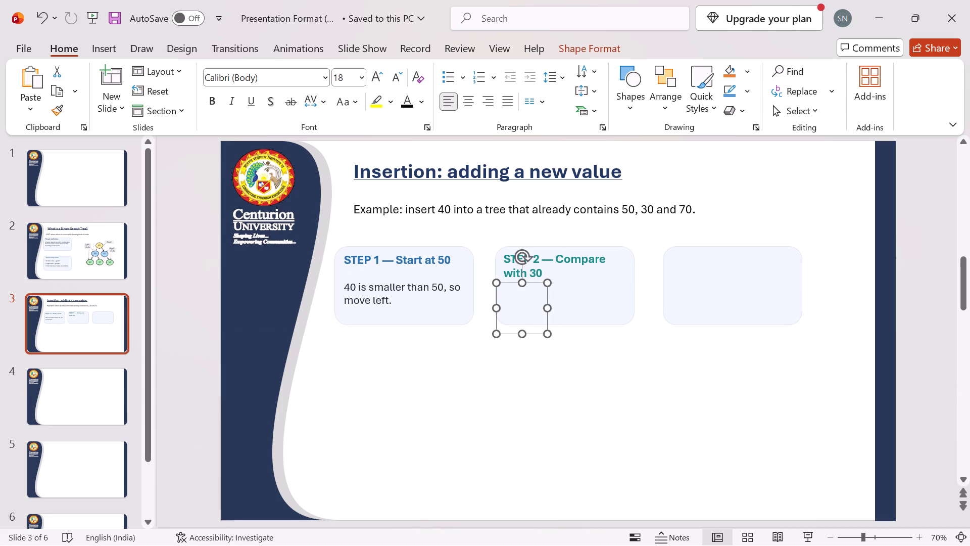
{"action": "left_click_drag", "start_coordinate": [542, 310], "coordinate": [548, 307]}
{"action": "left_click_drag", "start_coordinate": [557, 303], "coordinate": [630, 293]}
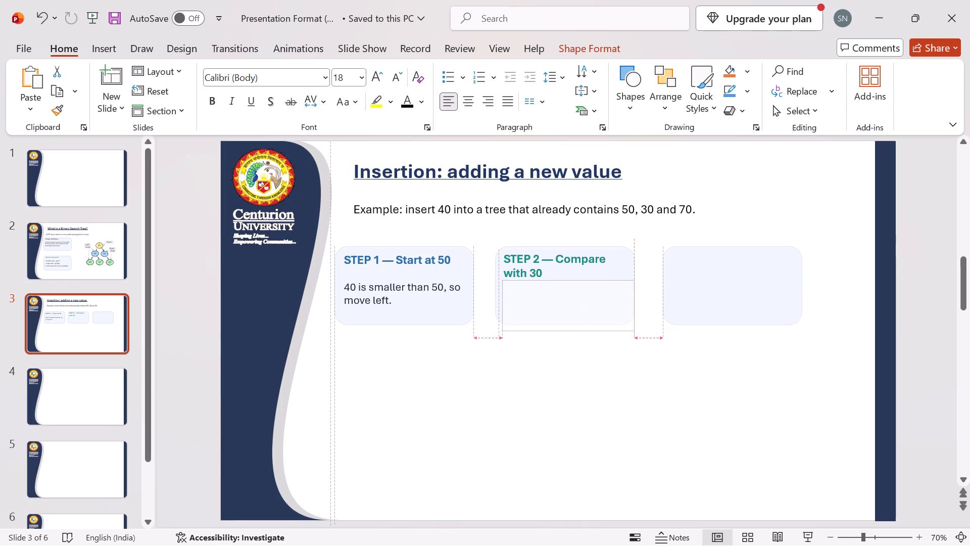
{"action": "left_click_drag", "start_coordinate": [630, 293], "coordinate": [629, 293]}
{"action": "left_click_drag", "start_coordinate": [570, 331], "coordinate": [567, 321]}
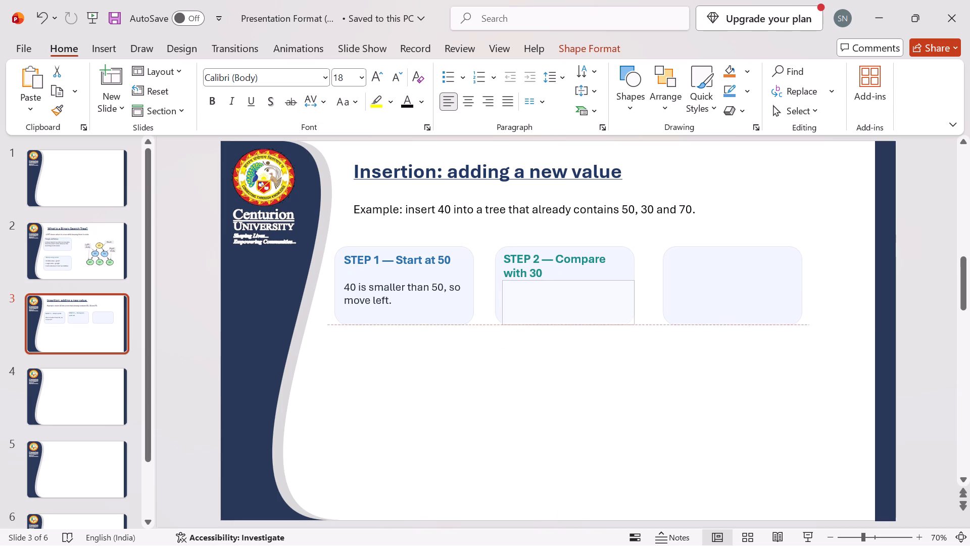
{"action": "left_click_drag", "start_coordinate": [567, 321], "coordinate": [567, 315]}
{"action": "left_click", "coordinate": [578, 304]}
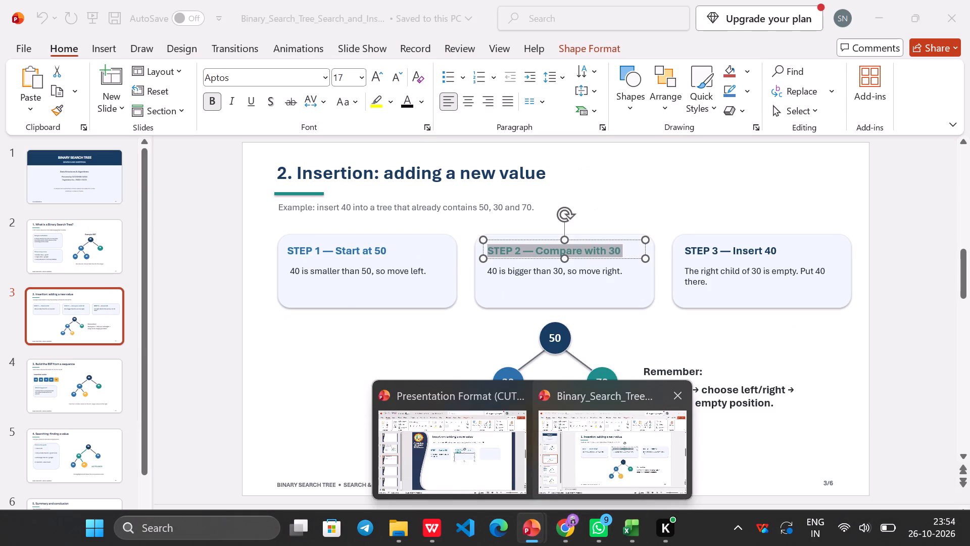
Copy "40 is bigger than 30, so move right." from the Binary Search Tree presentation into the text box below the STEP 2 heading.
{"action": "left_click", "coordinate": [600, 468]}
{"action": "left_click", "coordinate": [499, 271]}
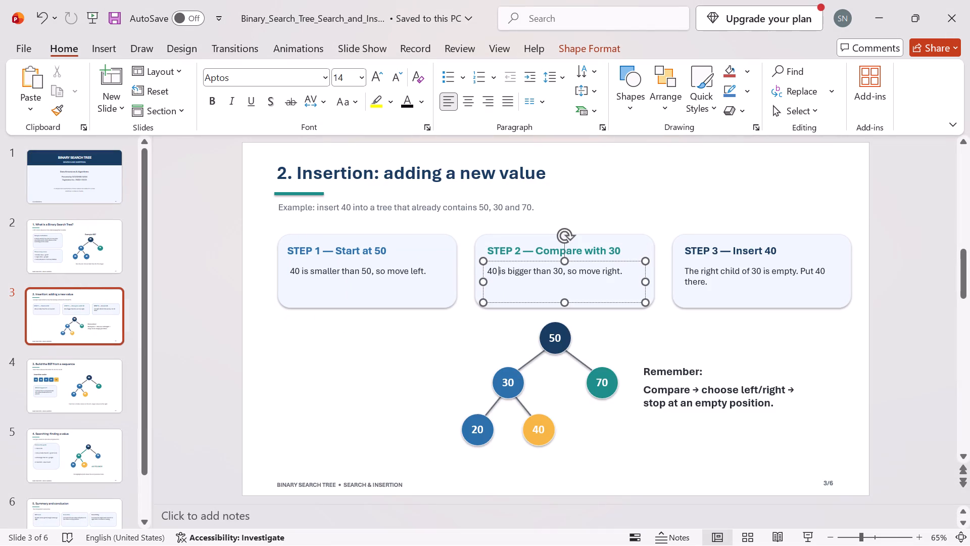
{"action": "key", "text": "ctrl+a"}
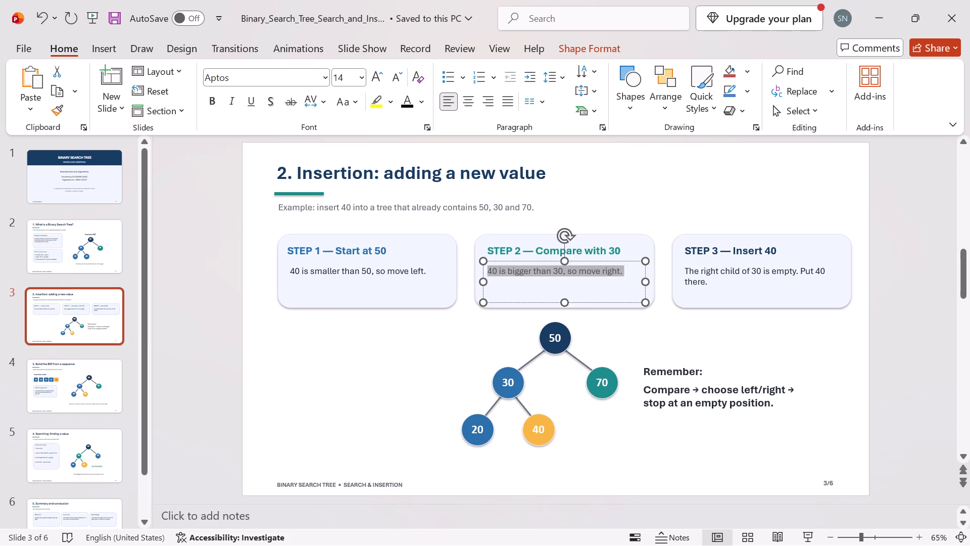
{"action": "key", "text": "ctrl+c"}
{"action": "left_click", "coordinate": [484, 456]}
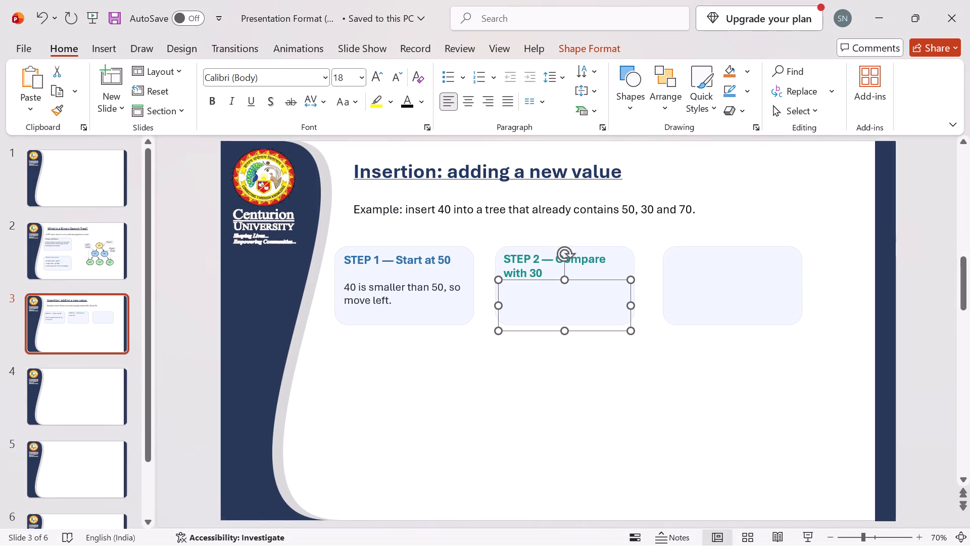
{"action": "key", "text": "ctrl+v"}
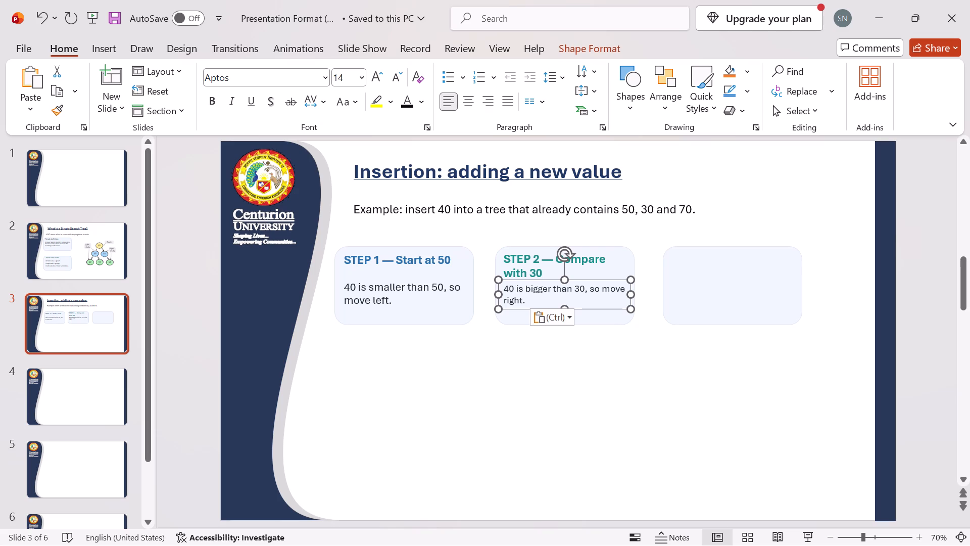
Increase the second card's body text to font size 16, matching the first card's body text.
{"action": "key", "text": "ctrl+a"}
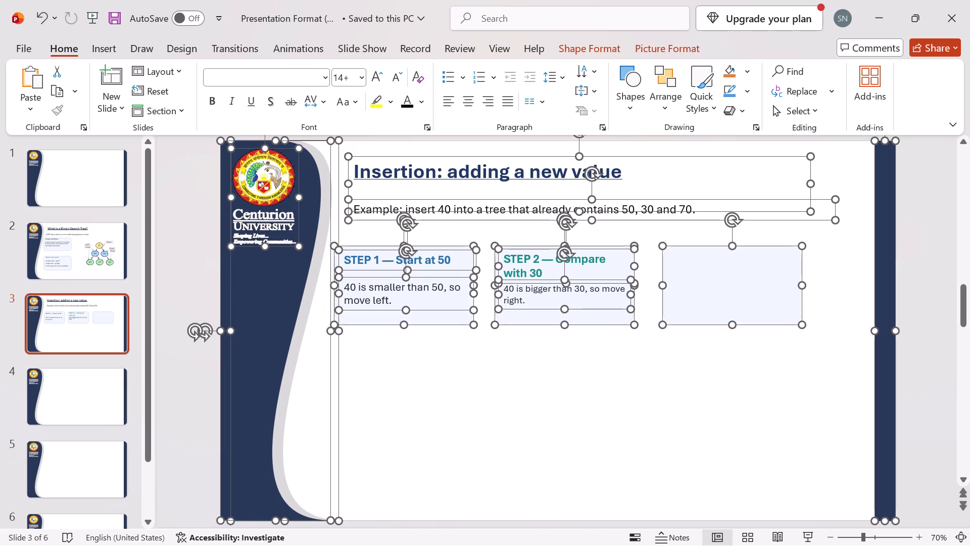
{"action": "left_click", "coordinate": [495, 402]}
{"action": "left_click", "coordinate": [516, 303]}
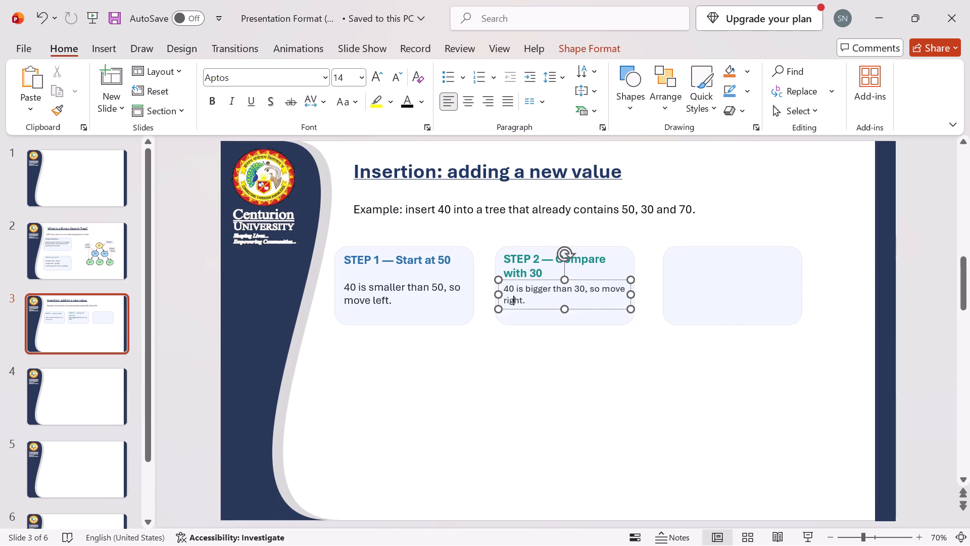
{"action": "key", "text": "ctrl+a"}
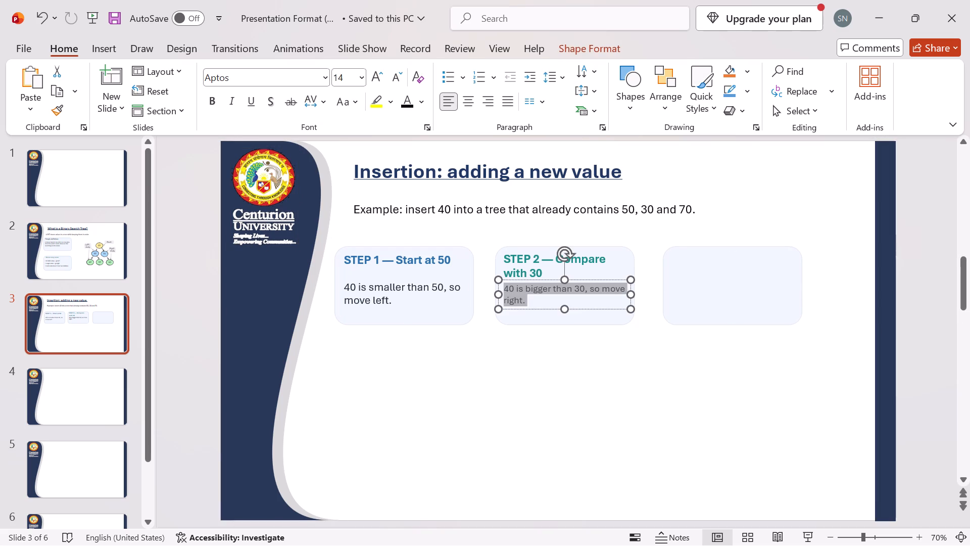
{"action": "left_click", "coordinate": [379, 69]}
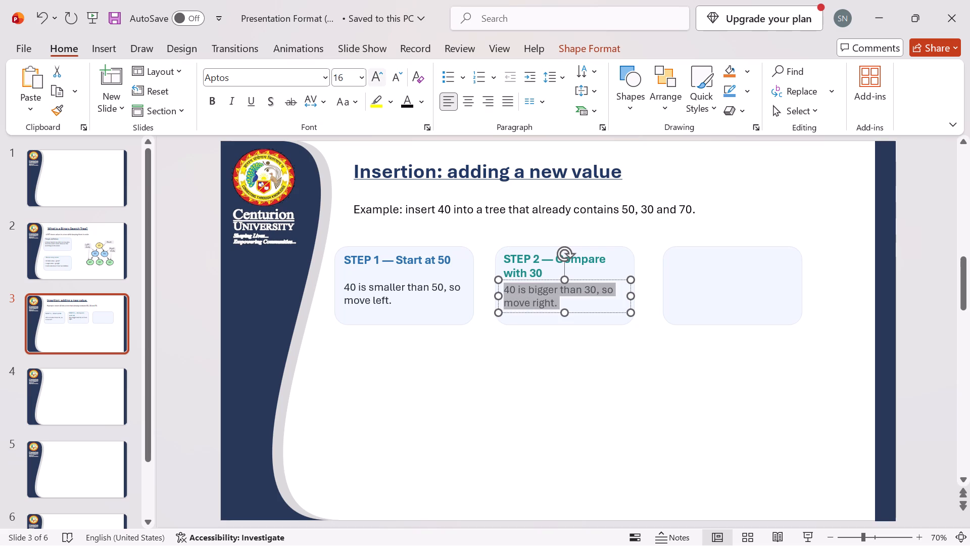
{"action": "left_click", "coordinate": [384, 290]}
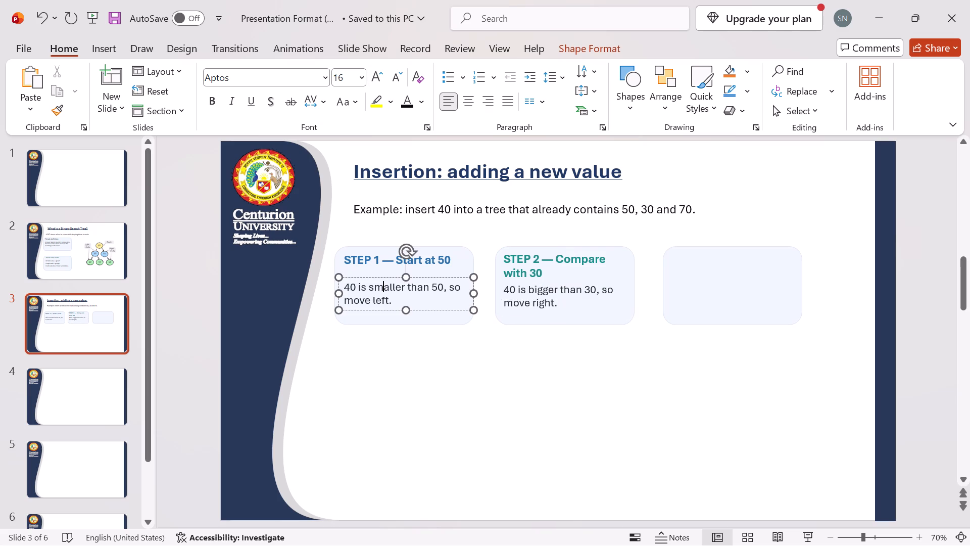
{"action": "key", "text": "ctrl+a"}
{"action": "left_click", "coordinate": [415, 383]}
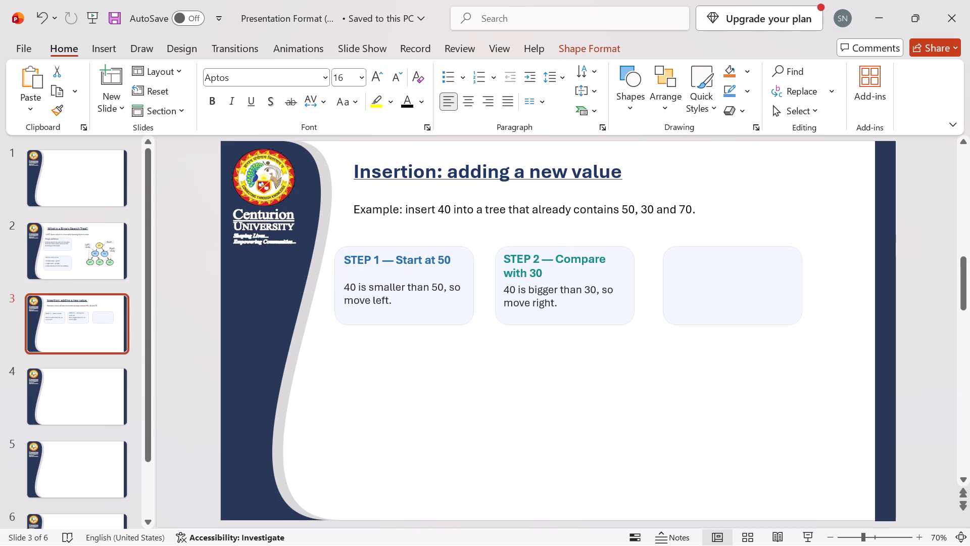
Shift the second card's body text slightly down, away from its two-line heading.
{"action": "left_click", "coordinate": [529, 295]}
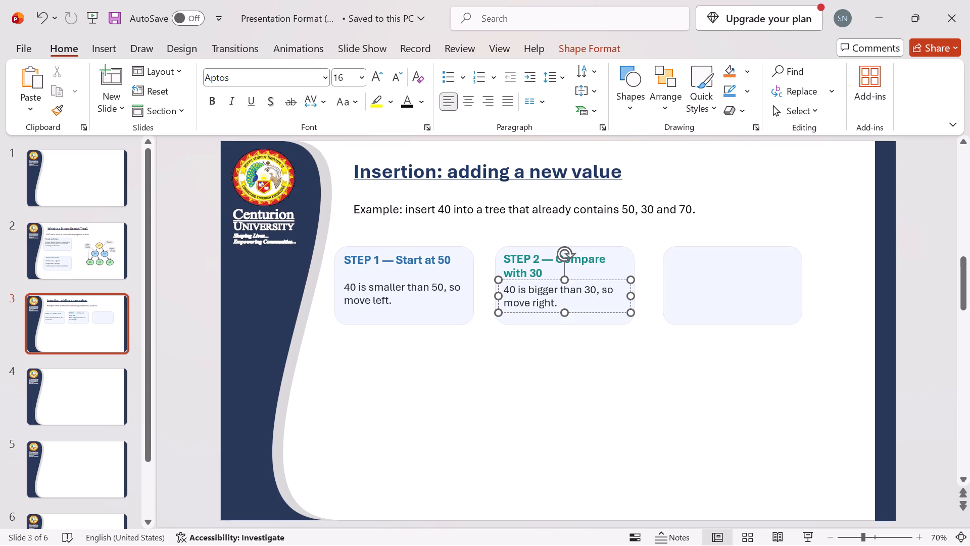
{"action": "left_click", "coordinate": [598, 312]}
{"action": "key", "text": "Down"}
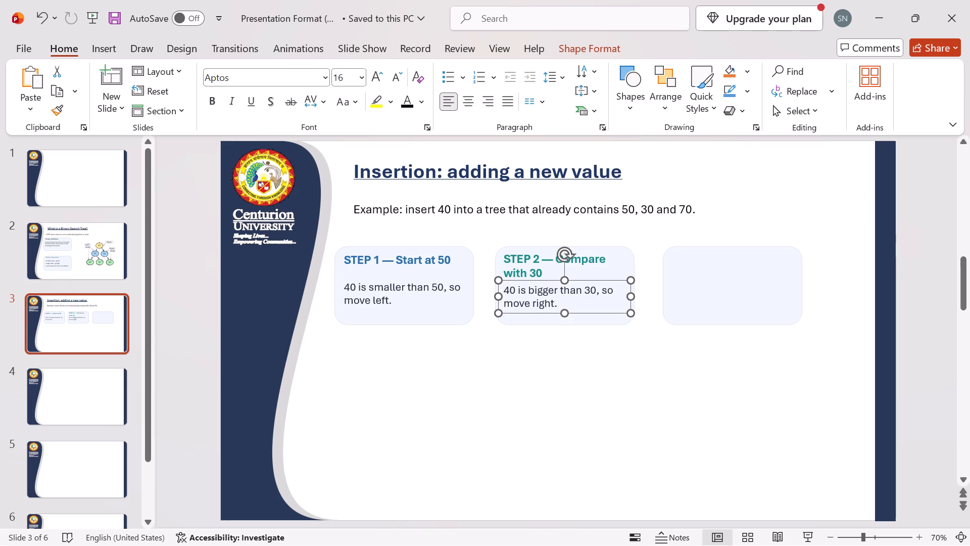
{"action": "key", "text": "Down"}
{"action": "key", "text": "Down"}
{"action": "key", "text": "Down"}
{"action": "key", "text": "Down"}
{"action": "key", "text": "Down"}
{"action": "key", "text": "Down"}
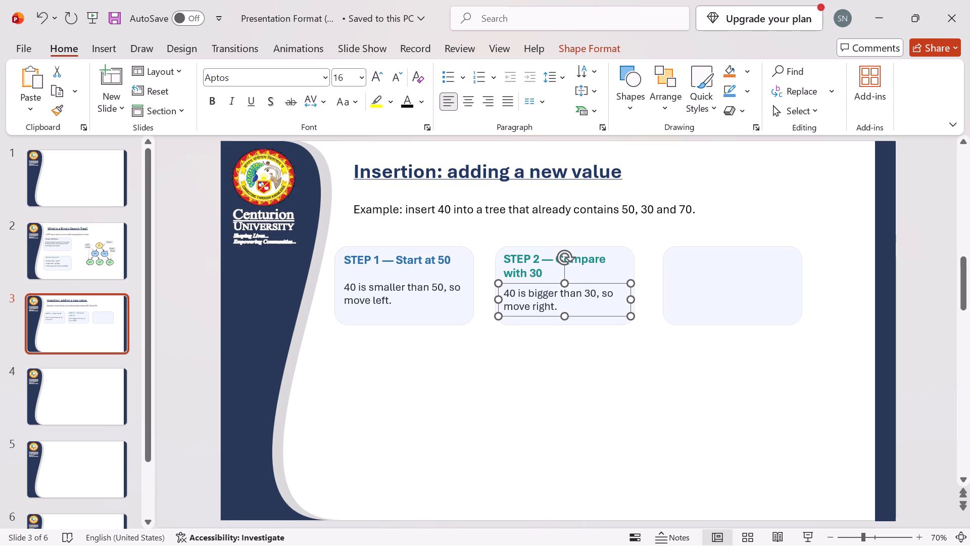
{"action": "left_click", "coordinate": [598, 390]}
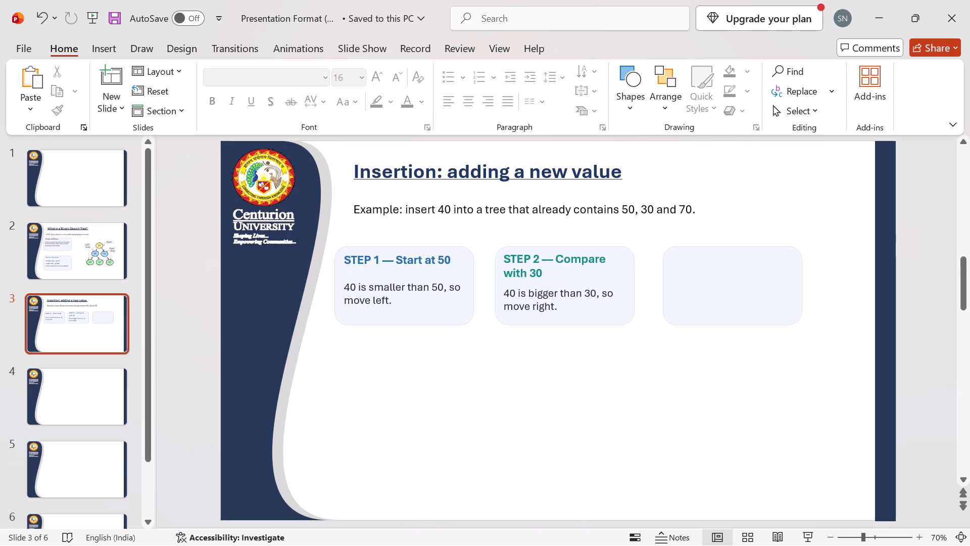
Insert a text box at the top of the third card and widen it to nearly the card's width.
{"action": "left_click", "coordinate": [718, 265]}
{"action": "left_click", "coordinate": [707, 389]}
{"action": "key", "text": "alt+n"}
{"action": "key", "text": "alt+x"}
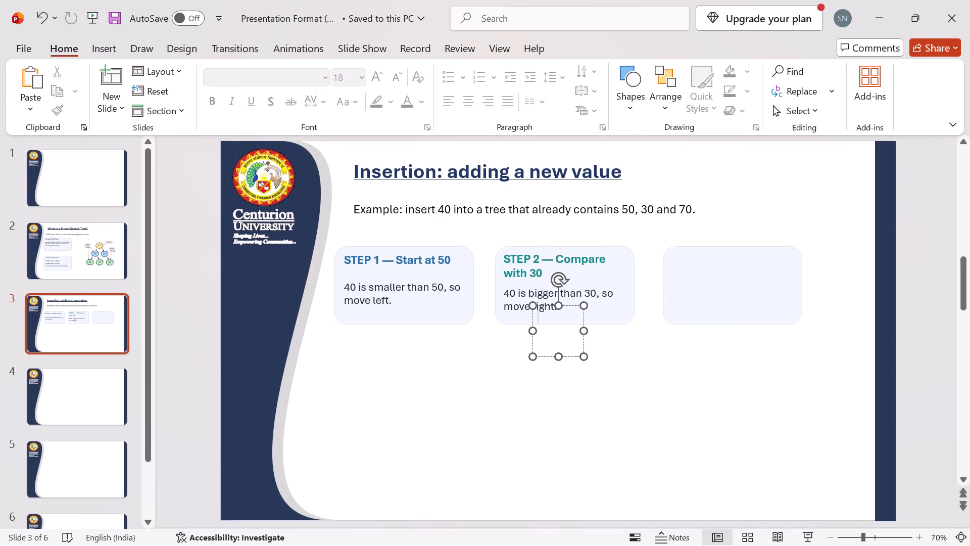
{"action": "left_click_drag", "start_coordinate": [558, 330], "coordinate": [695, 275]}
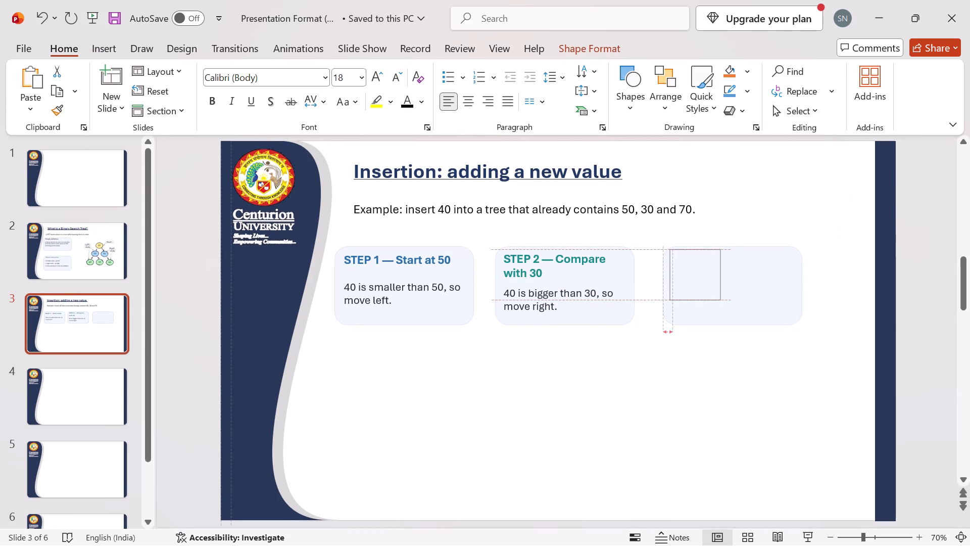
{"action": "left_click_drag", "start_coordinate": [695, 275], "coordinate": [694, 275]}
{"action": "left_click_drag", "start_coordinate": [722, 277], "coordinate": [778, 267]}
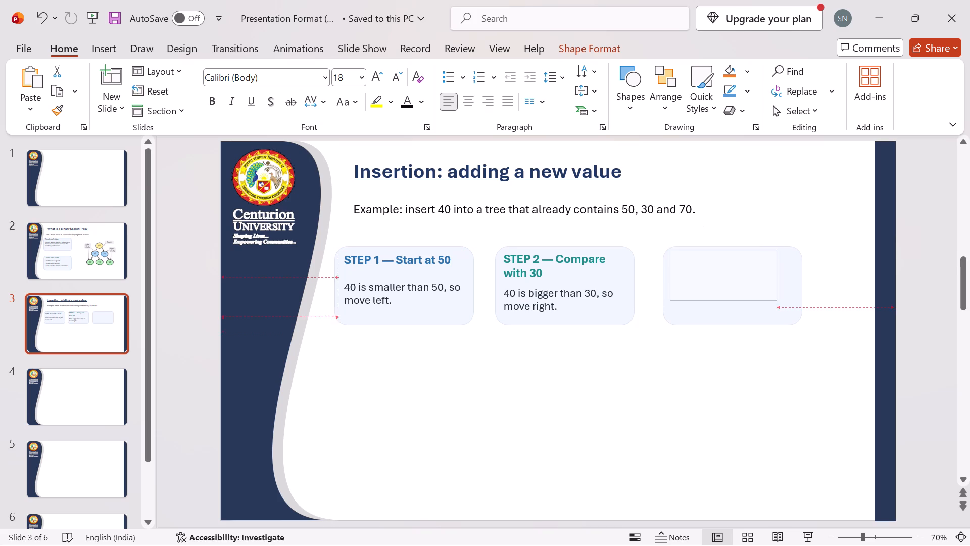
{"action": "left_click_drag", "start_coordinate": [778, 267], "coordinate": [796, 270]}
{"action": "left_click_drag", "start_coordinate": [735, 299], "coordinate": [734, 289]}
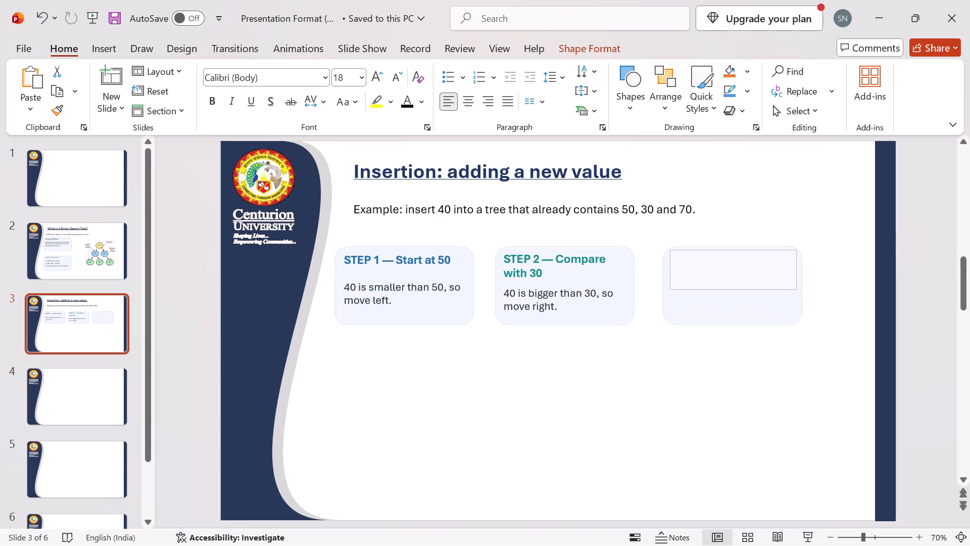
{"action": "left_click_drag", "start_coordinate": [734, 289], "coordinate": [733, 283]}
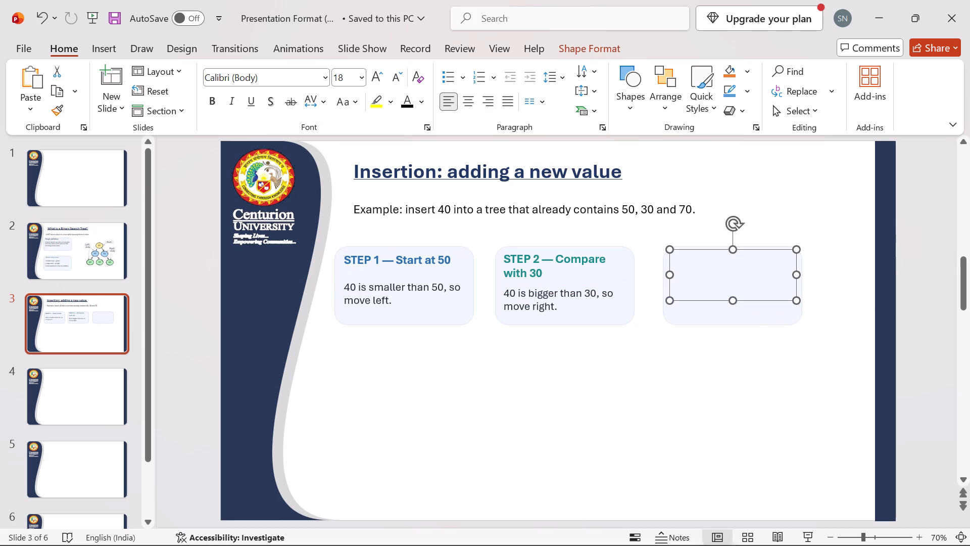
Copy the heading "STEP 3 — Insert 40" from the Binary Search Tree presentation into the third card's text box.
{"action": "left_click", "coordinate": [598, 468]}
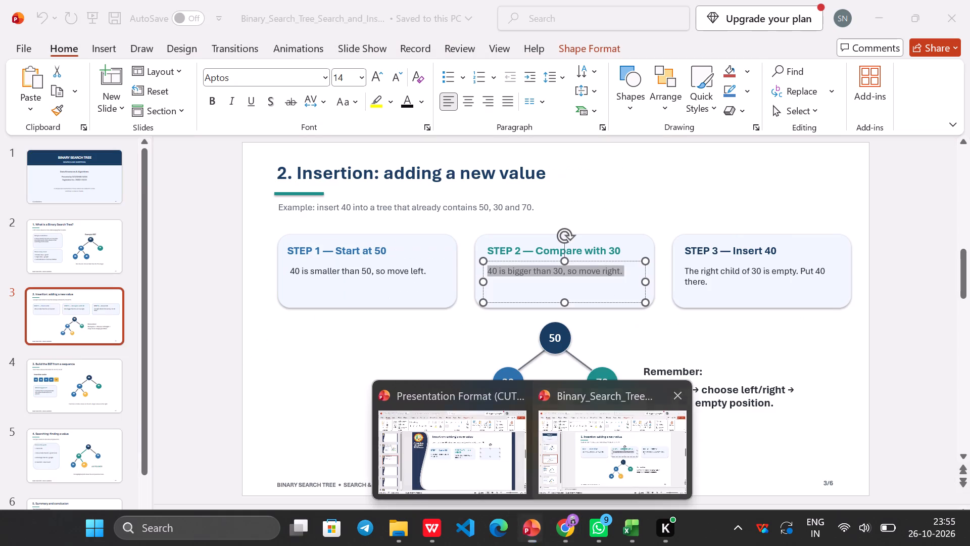
{"action": "left_click", "coordinate": [702, 248]}
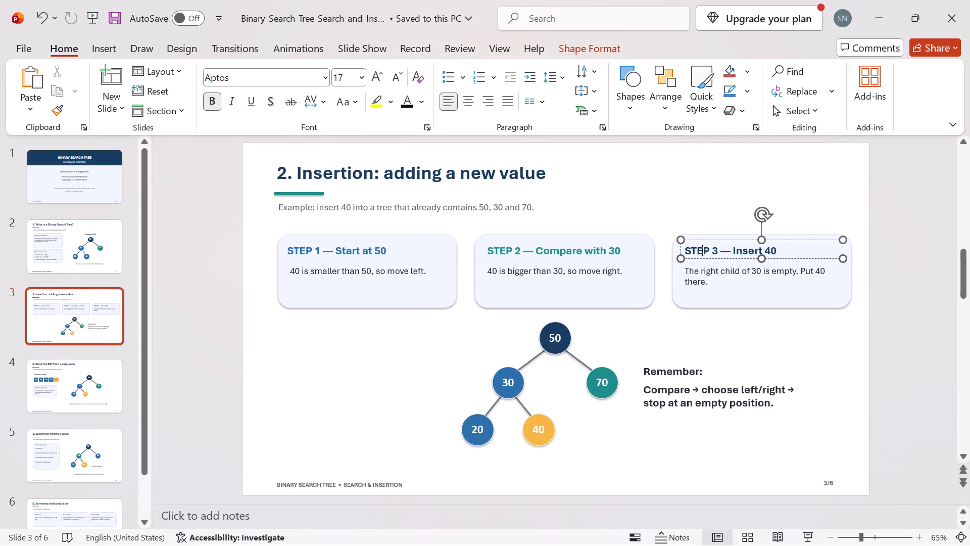
{"action": "key", "text": "ctrl+a"}
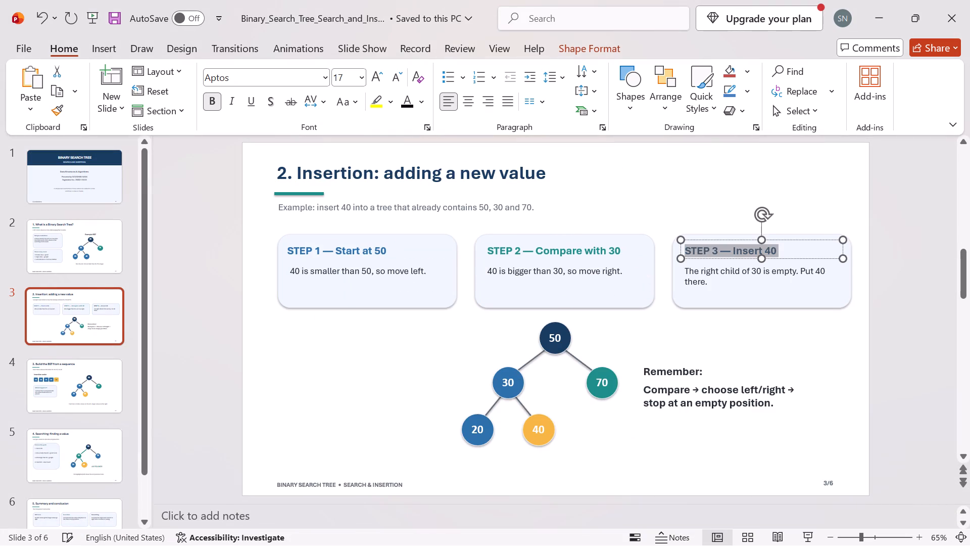
{"action": "key", "text": "ctrl+c"}
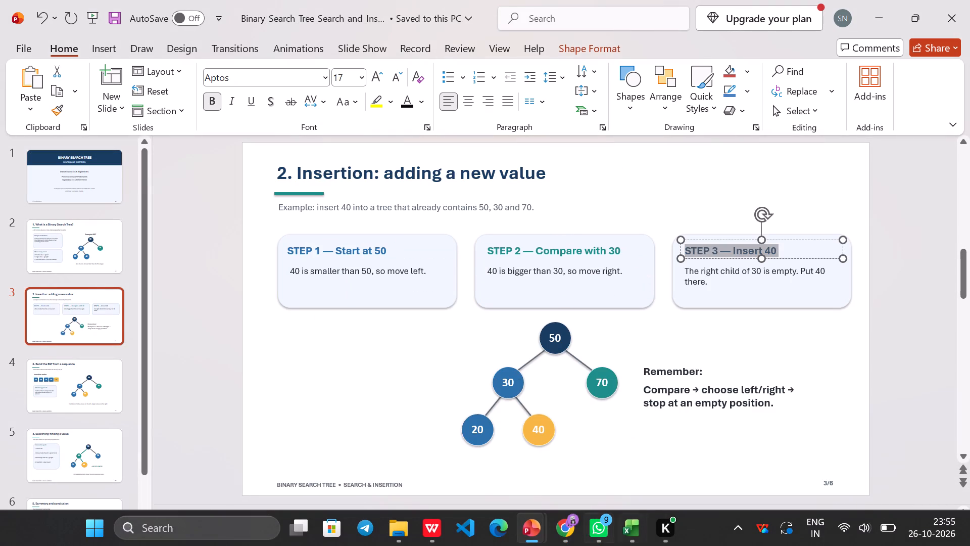
{"action": "left_click", "coordinate": [596, 463]}
{"action": "left_click", "coordinate": [489, 462]}
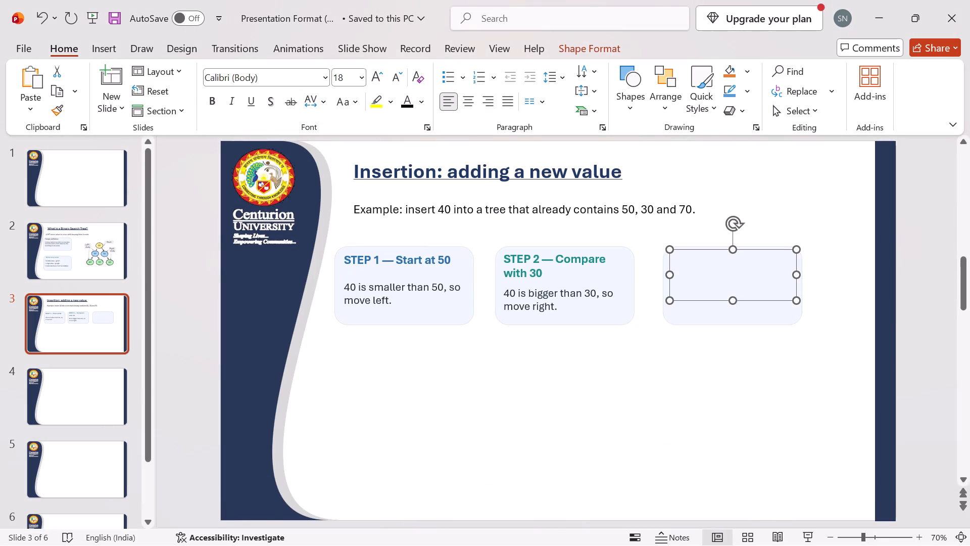
{"action": "key", "text": "ctrl+v"}
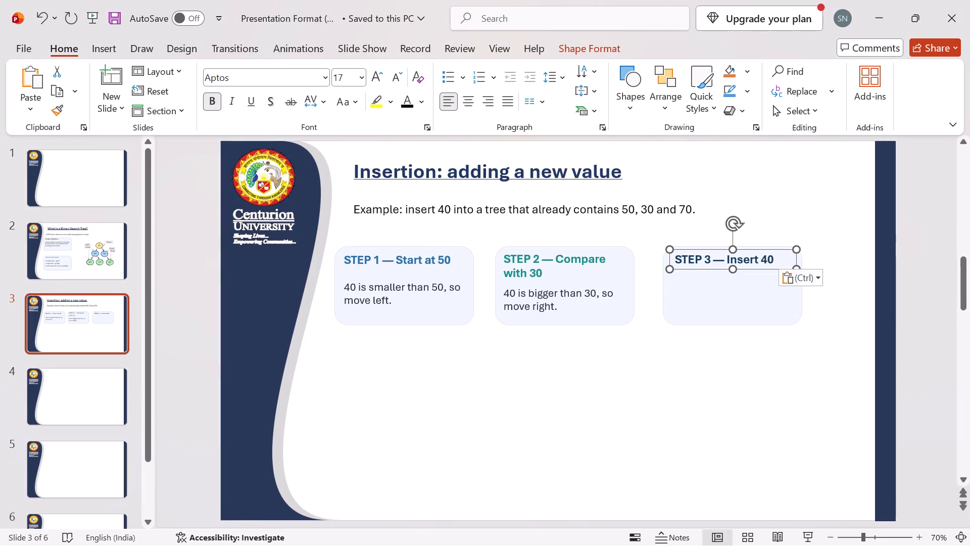
{"action": "left_click", "coordinate": [671, 370]}
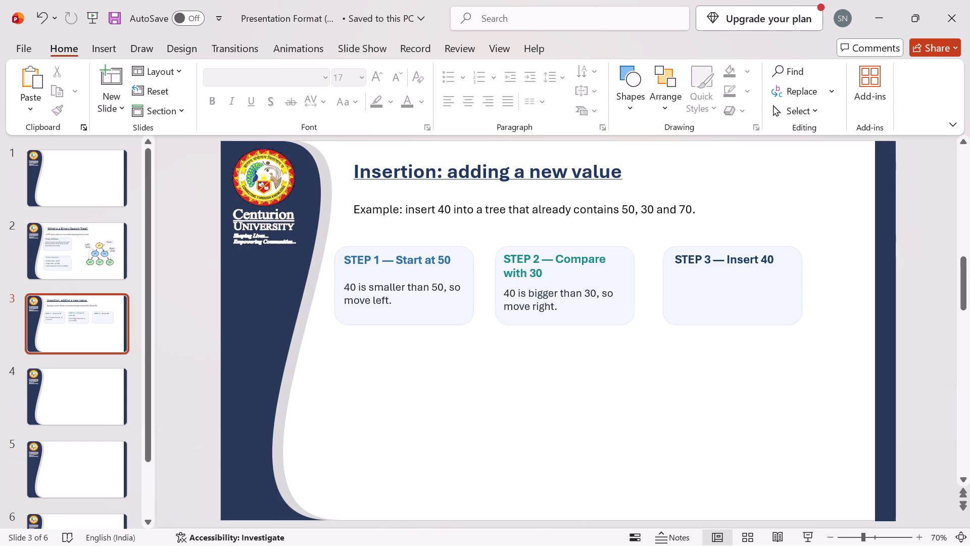
Insert a text box below the STEP 3 heading and widen it to the third card's far edge.
{"action": "key", "text": "alt+n"}
{"action": "key", "text": "alt+x"}
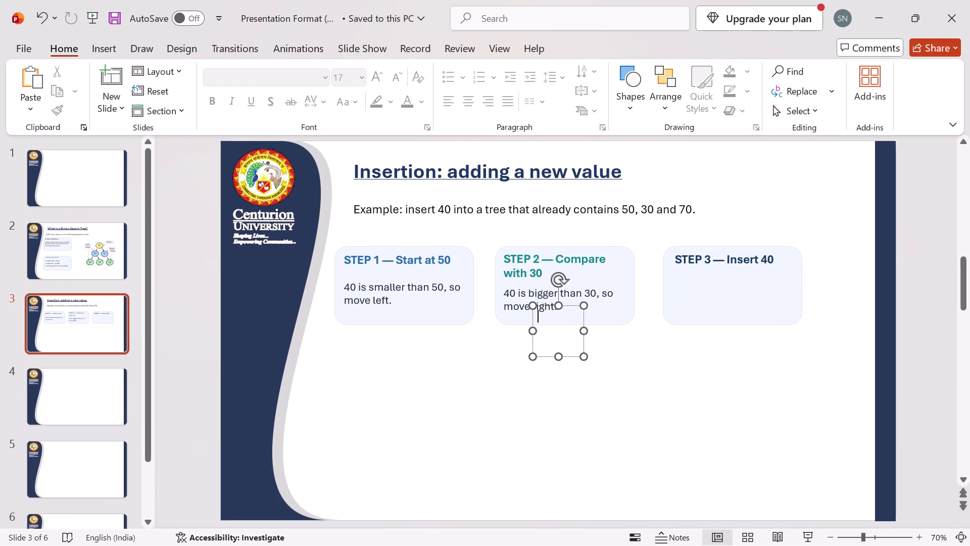
{"action": "left_click_drag", "start_coordinate": [557, 334], "coordinate": [591, 318]}
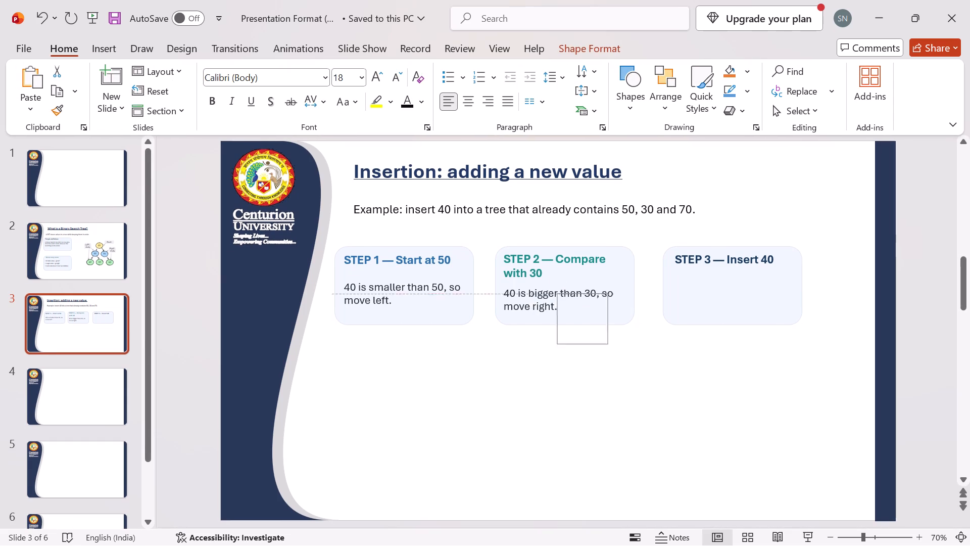
{"action": "left_click_drag", "start_coordinate": [591, 318], "coordinate": [693, 302]}
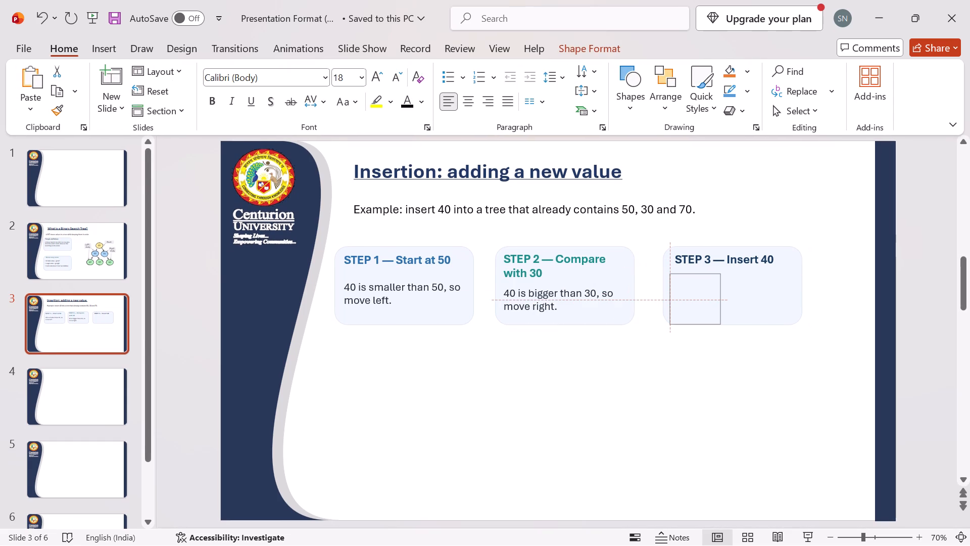
{"action": "left_click_drag", "start_coordinate": [693, 302], "coordinate": [693, 301]}
{"action": "left_click_drag", "start_coordinate": [722, 299], "coordinate": [775, 288]}
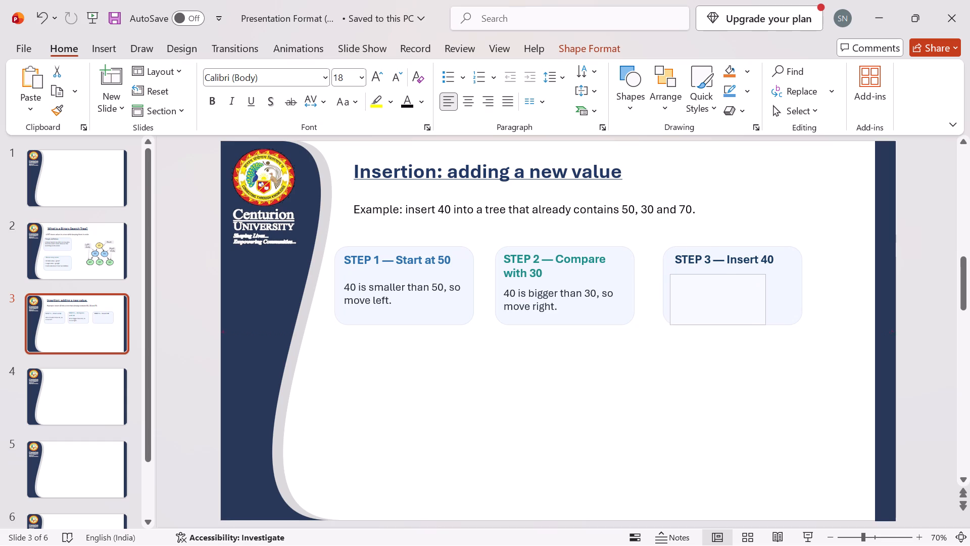
{"action": "left_click_drag", "start_coordinate": [775, 288], "coordinate": [794, 294]}
{"action": "left_click_drag", "start_coordinate": [794, 294], "coordinate": [797, 295]}
{"action": "left_click_drag", "start_coordinate": [797, 295], "coordinate": [802, 294]}
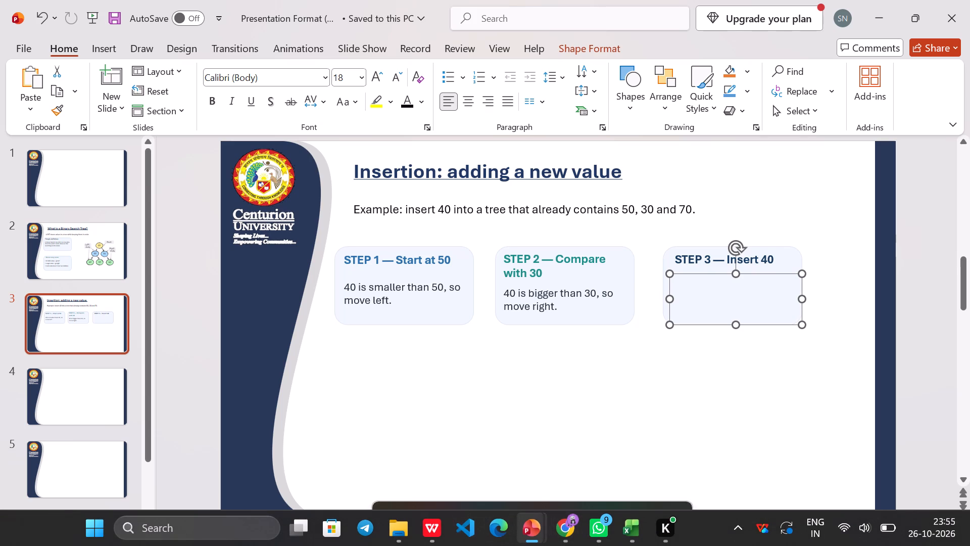
Copy "The right child of 30 is empty. Put 40 there." from the Binary Search Tree presentation into the text box below the STEP 3 heading.
{"action": "left_click", "coordinate": [585, 451]}
{"action": "left_click", "coordinate": [694, 279]}
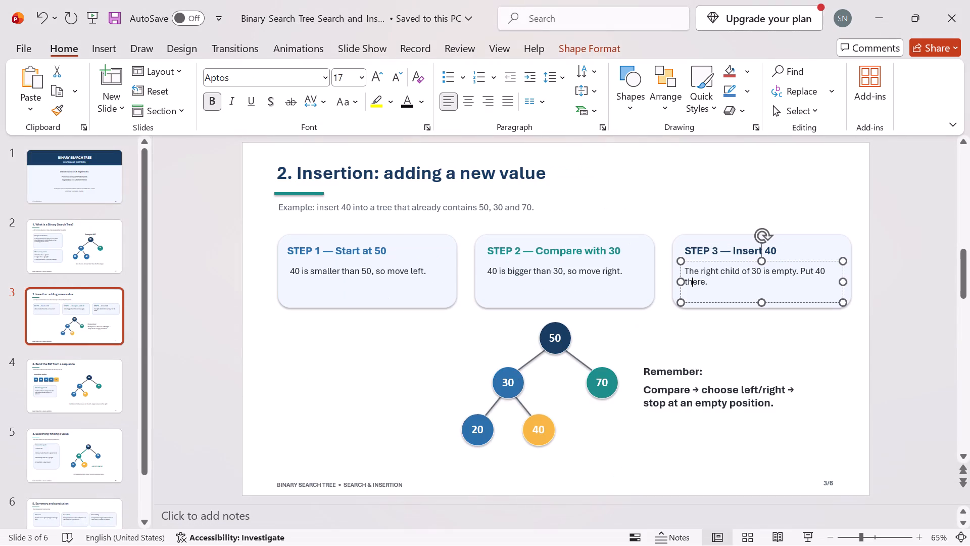
{"action": "key", "text": "ctrl+a"}
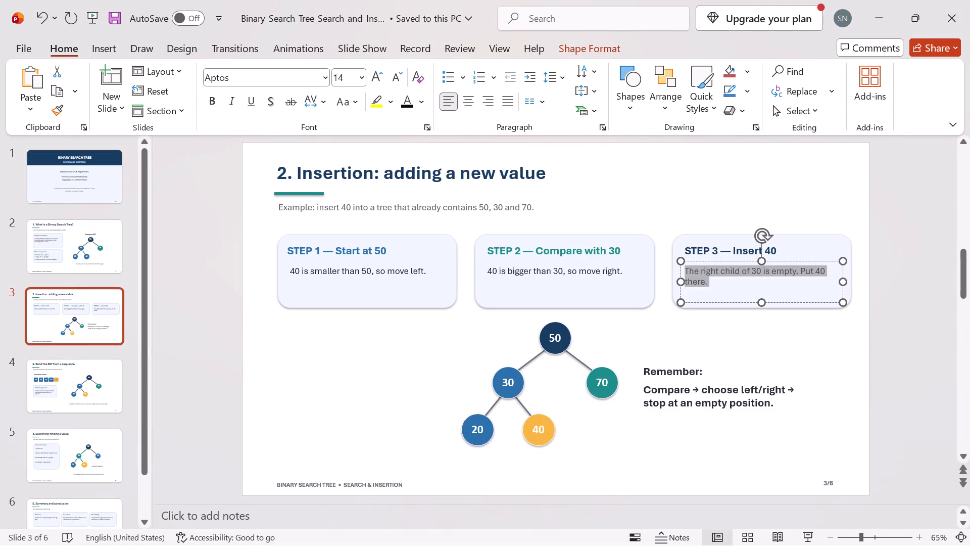
{"action": "key", "text": "ctrl+c"}
{"action": "left_click", "coordinate": [724, 341]}
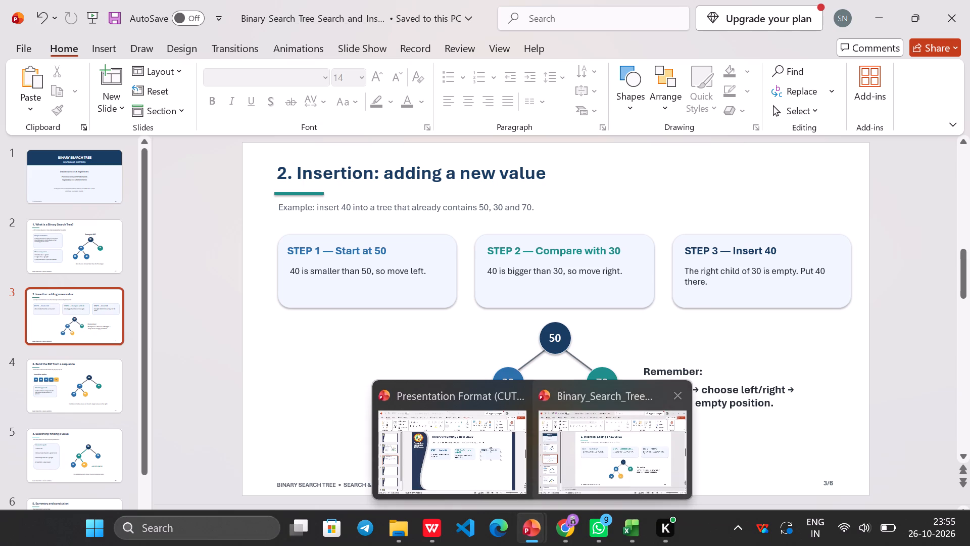
{"action": "left_click", "coordinate": [489, 444]}
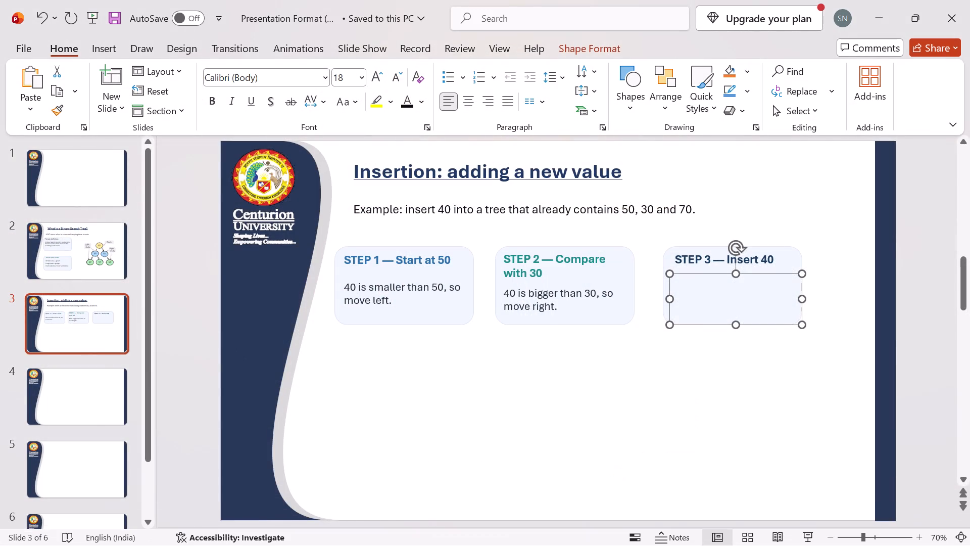
{"action": "key", "text": "ctrl+v"}
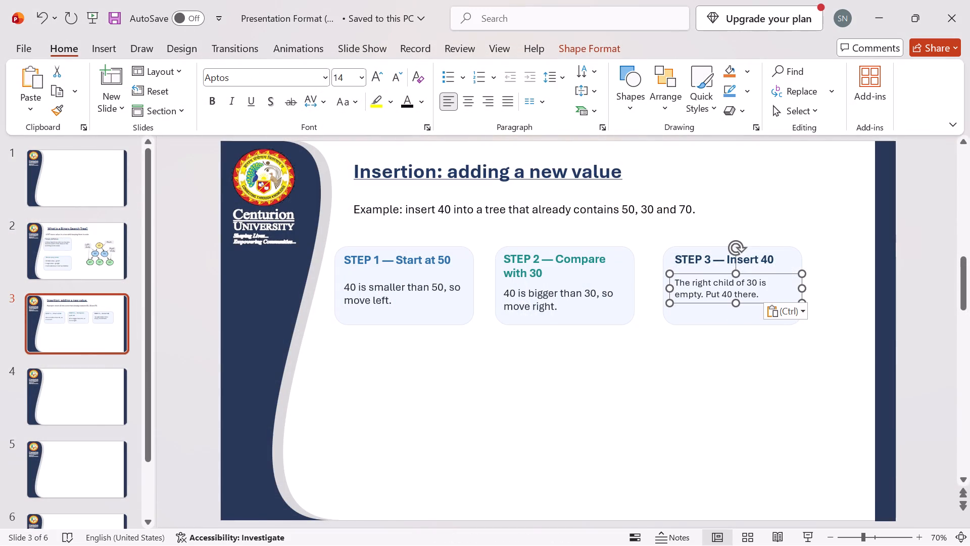
Increase the third card's body text to font size 16, matching the other two cards.
{"action": "left_click", "coordinate": [721, 289]}
{"action": "key", "text": "ctrl+a"}
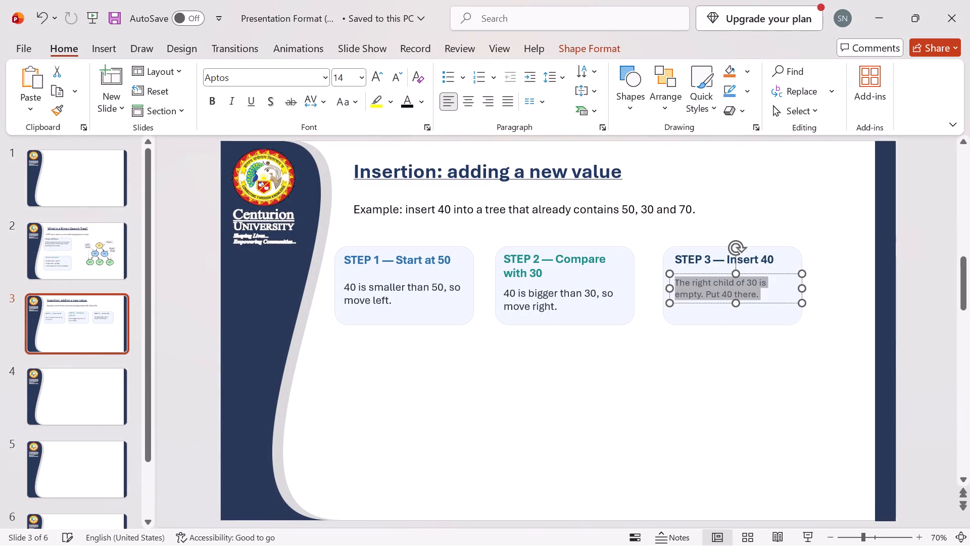
{"action": "left_click", "coordinate": [379, 69]}
{"action": "left_click", "coordinate": [379, 69]}
{"action": "left_click", "coordinate": [379, 69]}
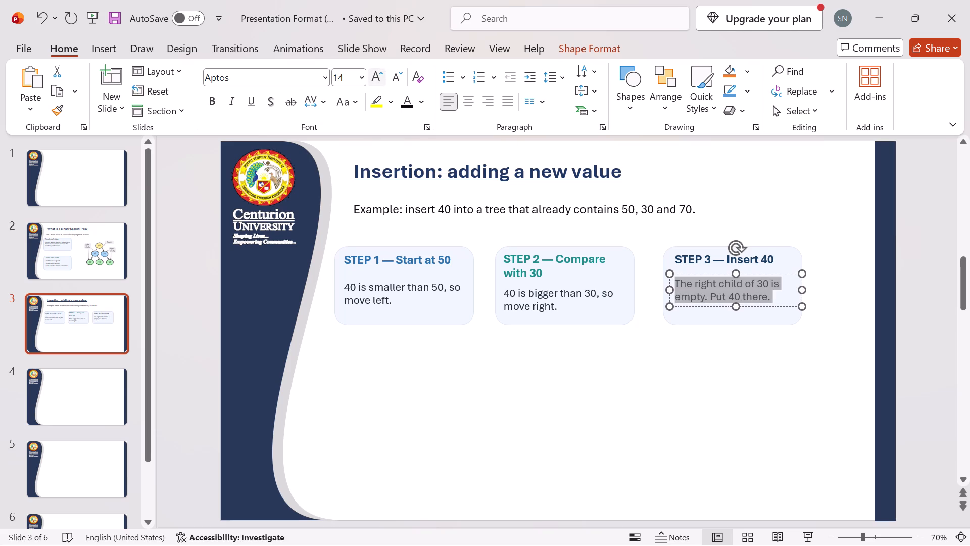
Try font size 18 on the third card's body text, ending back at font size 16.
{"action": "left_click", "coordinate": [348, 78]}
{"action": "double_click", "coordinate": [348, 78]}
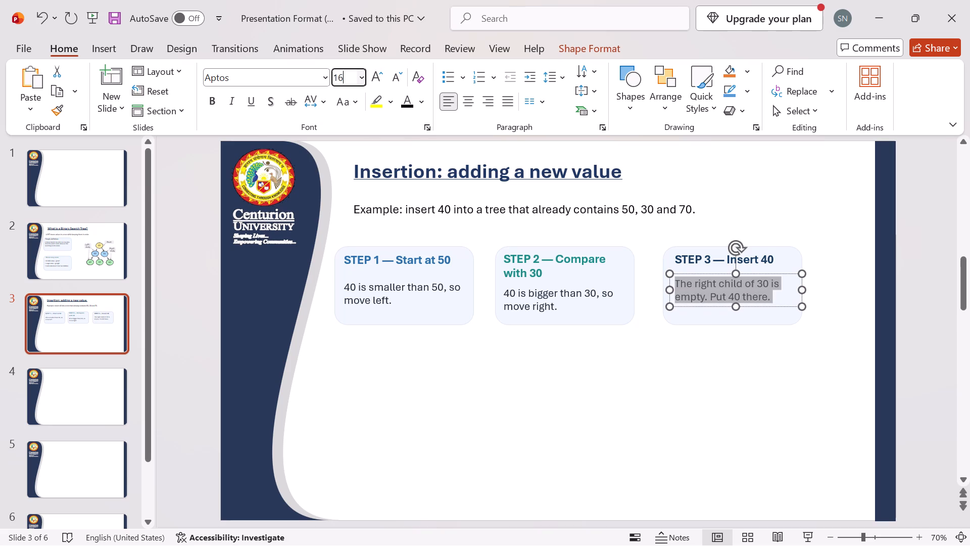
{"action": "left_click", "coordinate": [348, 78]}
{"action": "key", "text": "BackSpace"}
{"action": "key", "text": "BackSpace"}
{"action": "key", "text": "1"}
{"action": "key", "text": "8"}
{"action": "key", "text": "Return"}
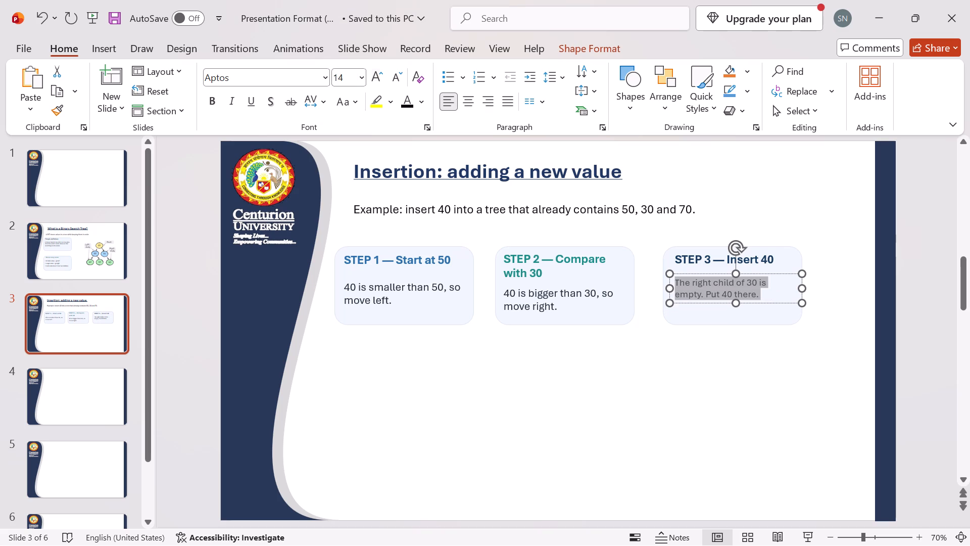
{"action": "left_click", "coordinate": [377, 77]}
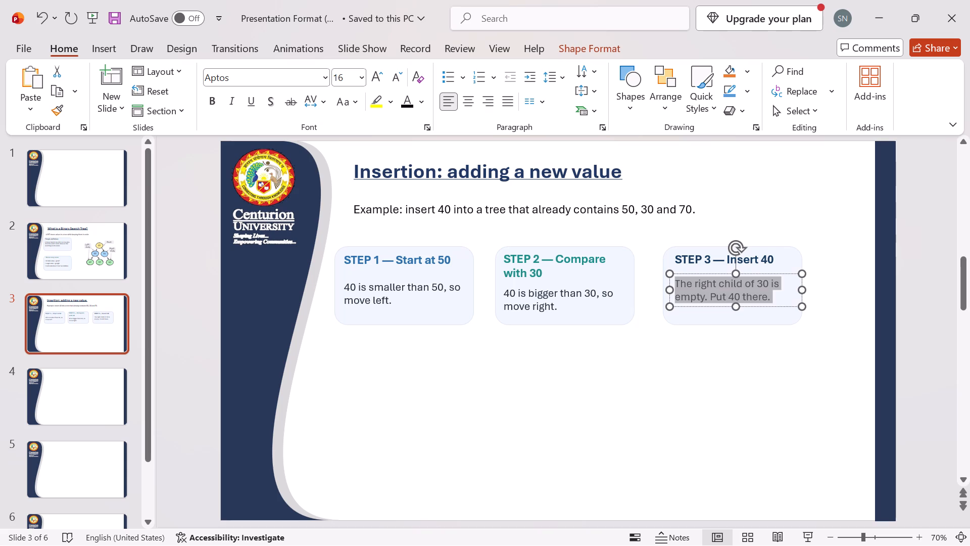
Shift the third card's body text slightly down, away from the STEP 3 heading.
{"action": "left_click_drag", "start_coordinate": [783, 299], "coordinate": [784, 296]}
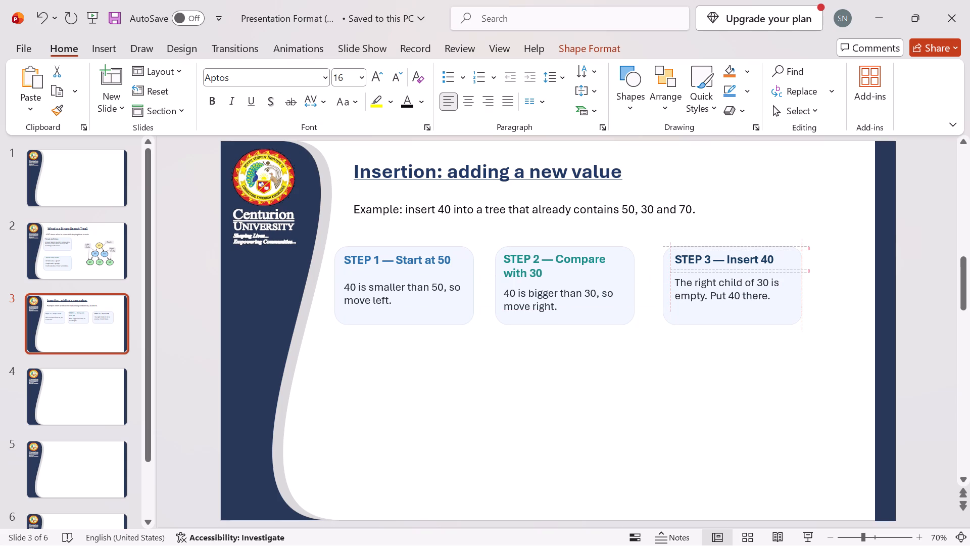
{"action": "left_click_drag", "start_coordinate": [784, 296], "coordinate": [785, 306]}
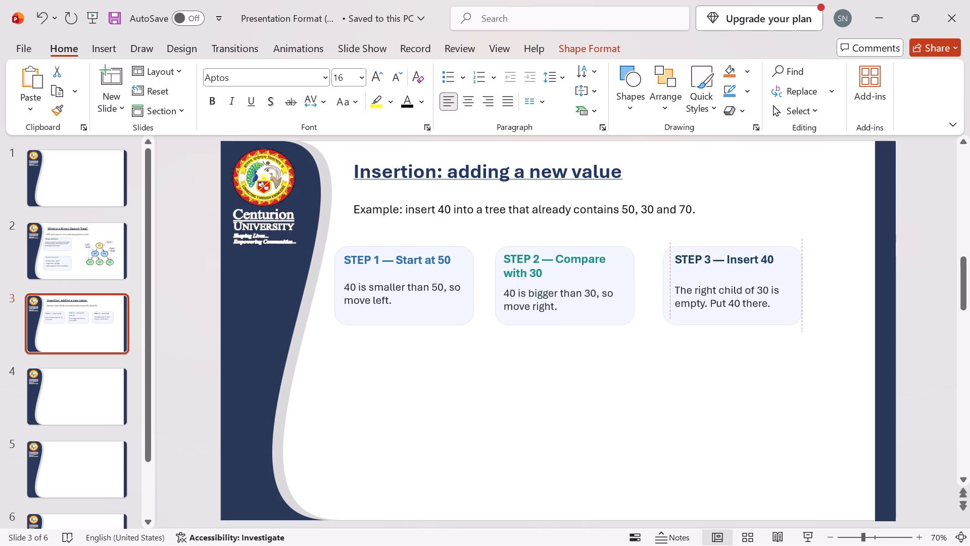
Nudge the third card's body text slightly down and right, level with the second card's body text.
{"action": "left_click_drag", "start_coordinate": [785, 306], "coordinate": [786, 307]}
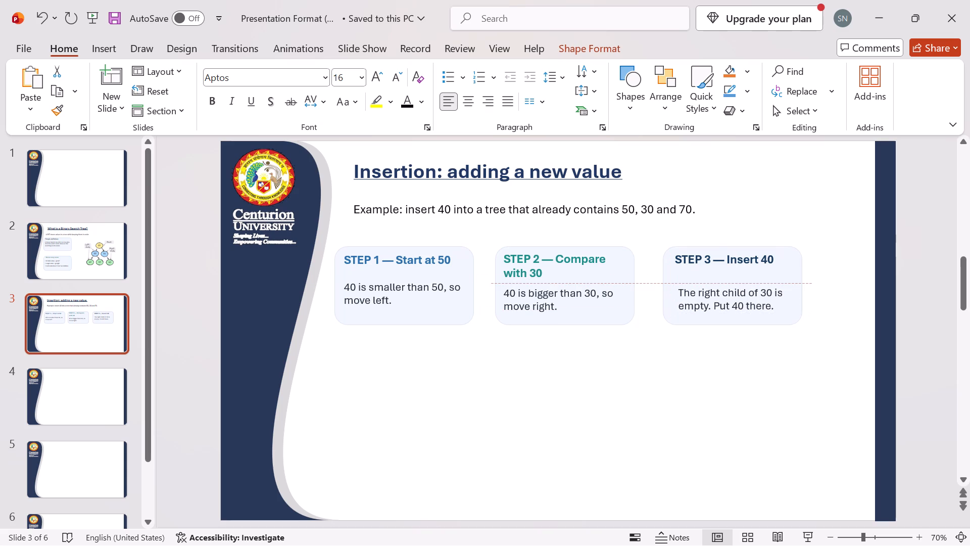
{"action": "left_click_drag", "start_coordinate": [786, 307], "coordinate": [786, 305]}
{"action": "left_click", "coordinate": [726, 358]}
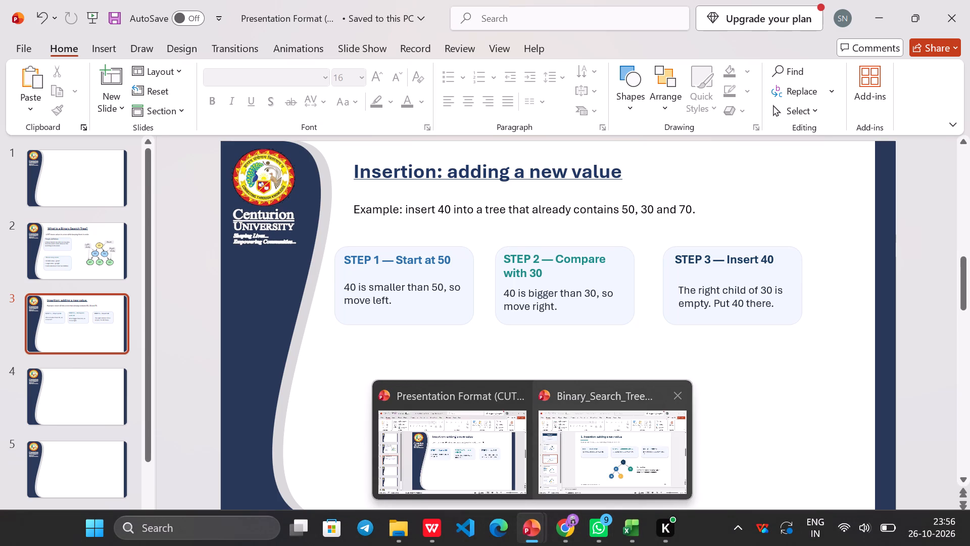
{"action": "left_click", "coordinate": [606, 477]}
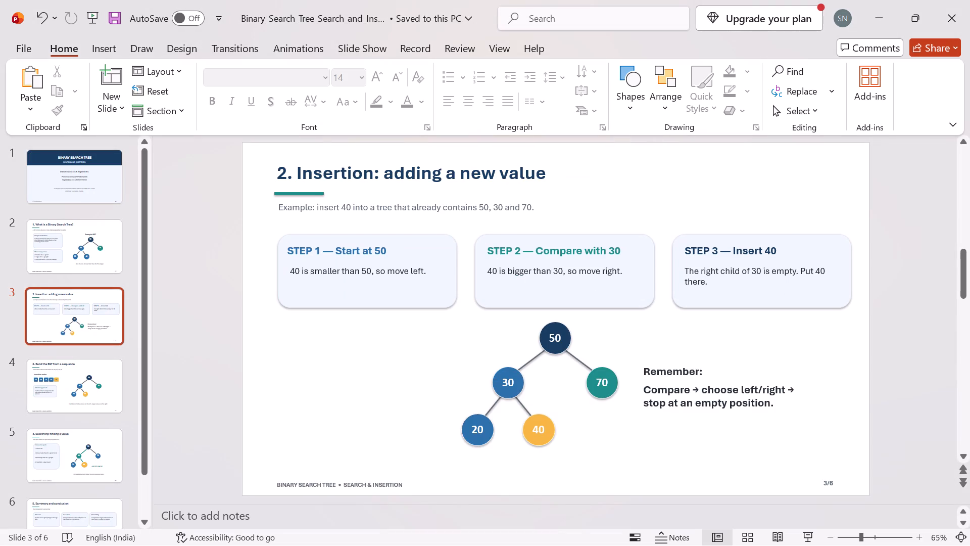
{"action": "left_click", "coordinate": [645, 370]}
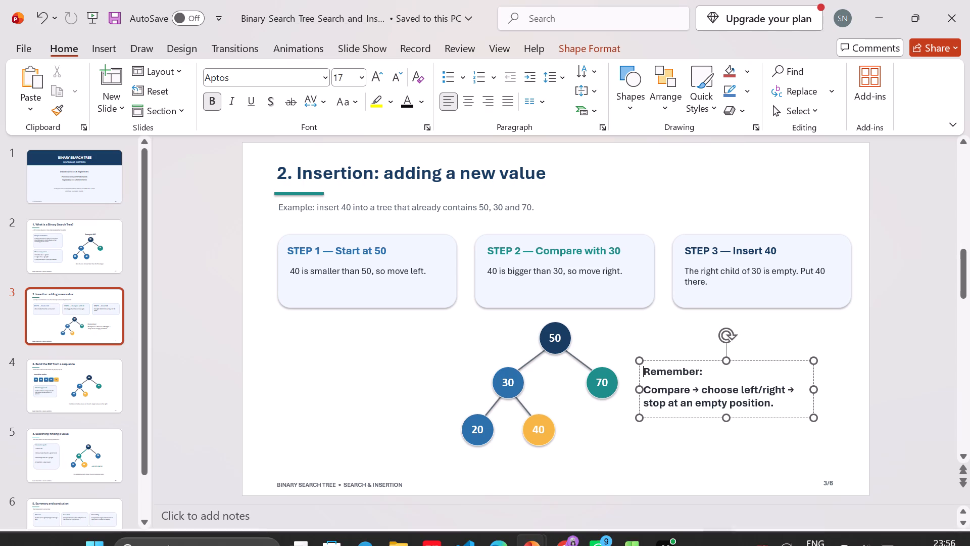
{"action": "left_click", "coordinate": [472, 443]}
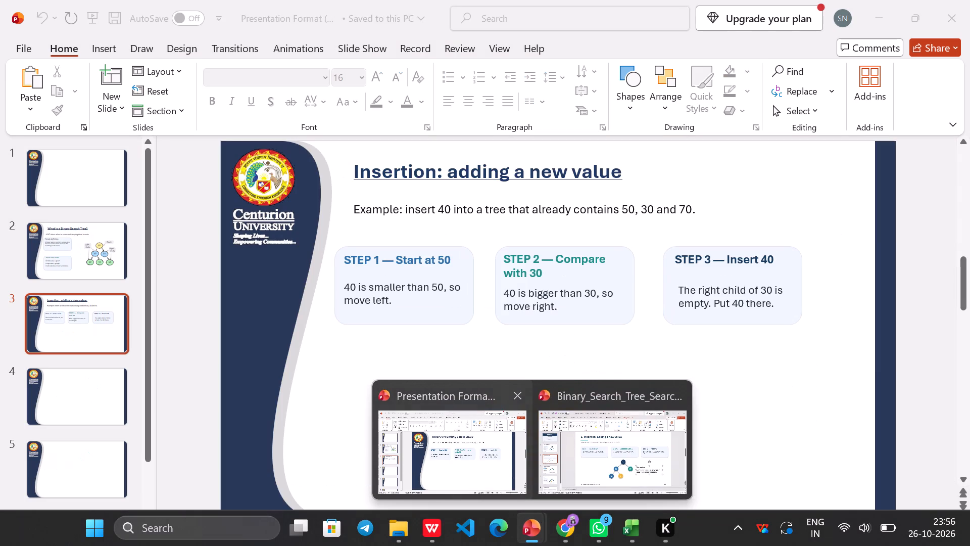
{"action": "left_click", "coordinate": [106, 49]}
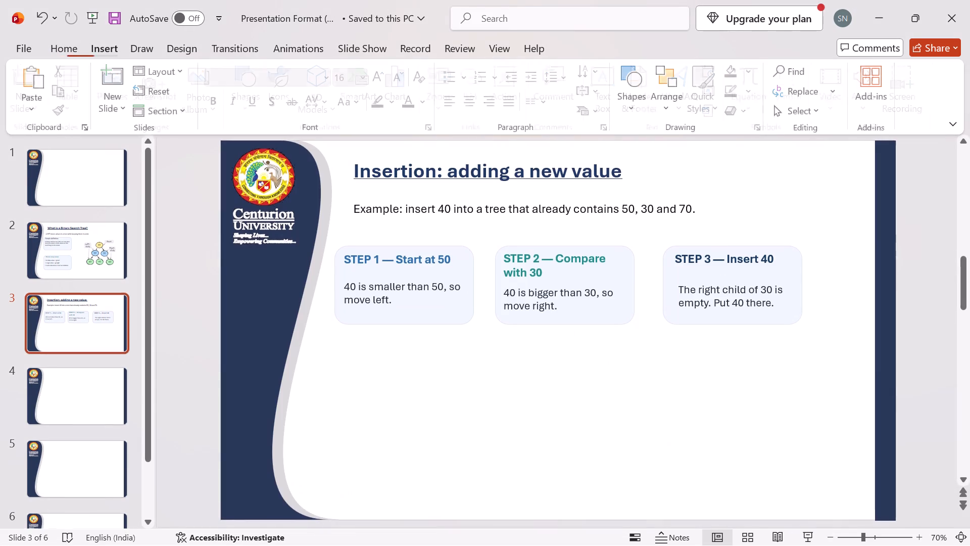
{"action": "left_click", "coordinate": [116, 104]}
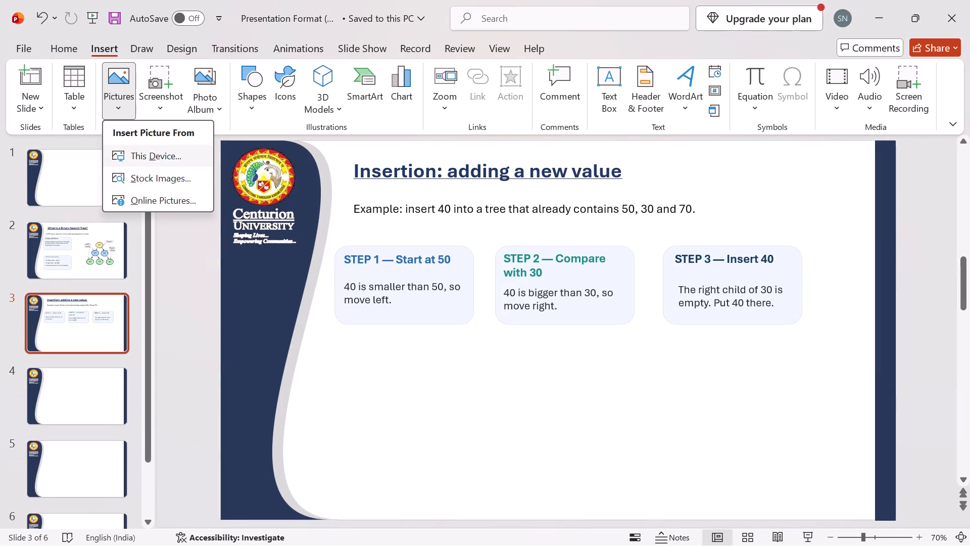
{"action": "left_click", "coordinate": [139, 153]}
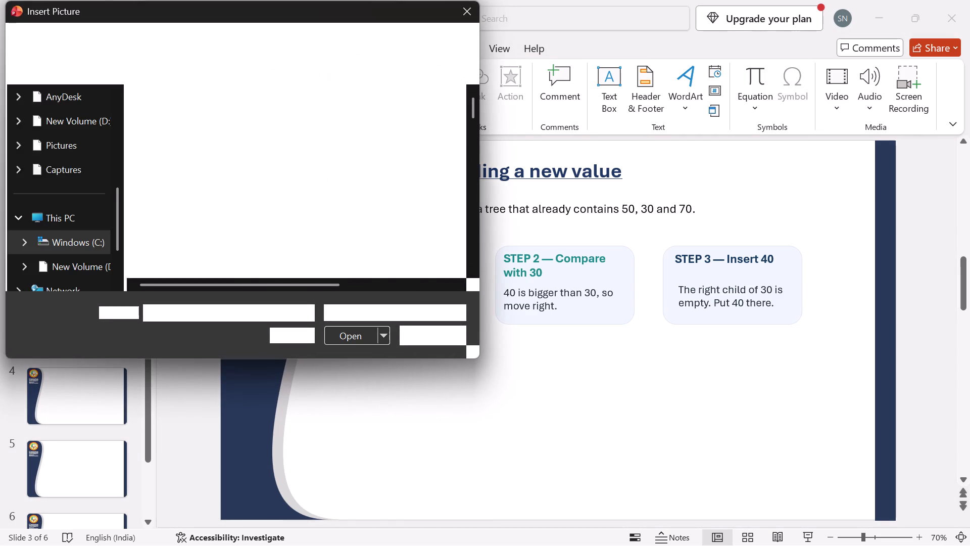
{"action": "scroll", "coordinate": [31, 174], "scroll_direction": "up", "scroll_amount": 6}
{"action": "left_click", "coordinate": [79, 122]}
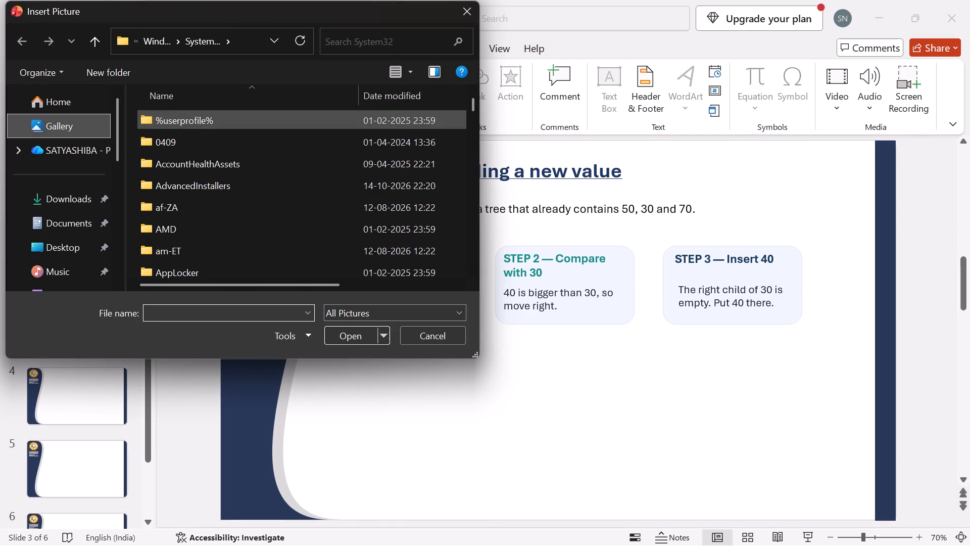
{"action": "left_click", "coordinate": [192, 139]}
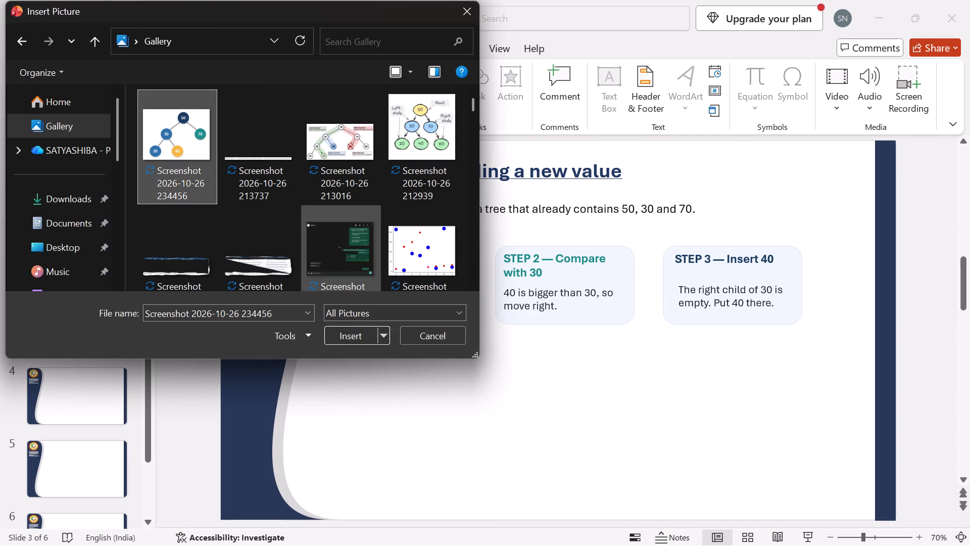
{"action": "left_click", "coordinate": [351, 329]}
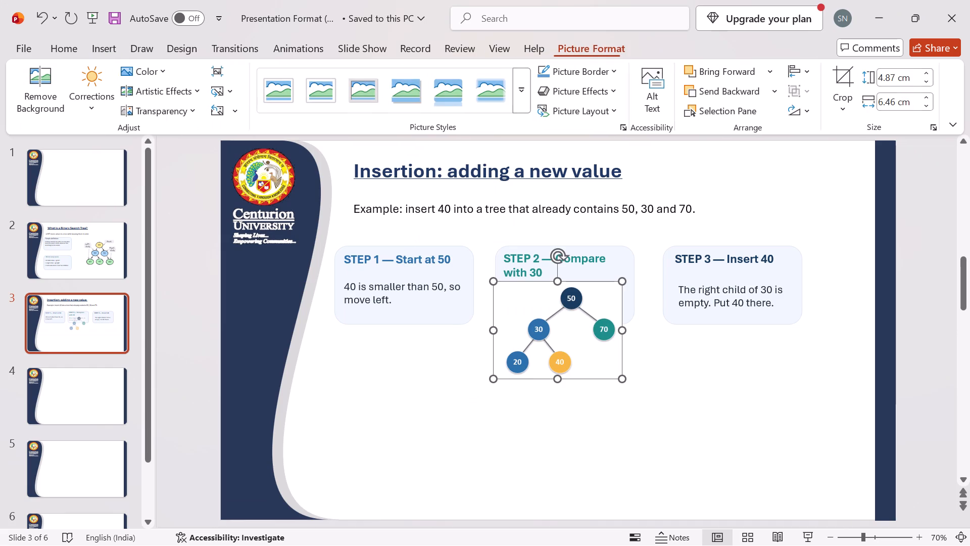
Place the tree picture below the middle step card and stretch it to about 8.2 cm high by 8.9 cm wide.
{"action": "left_click_drag", "start_coordinate": [586, 335], "coordinate": [579, 409]}
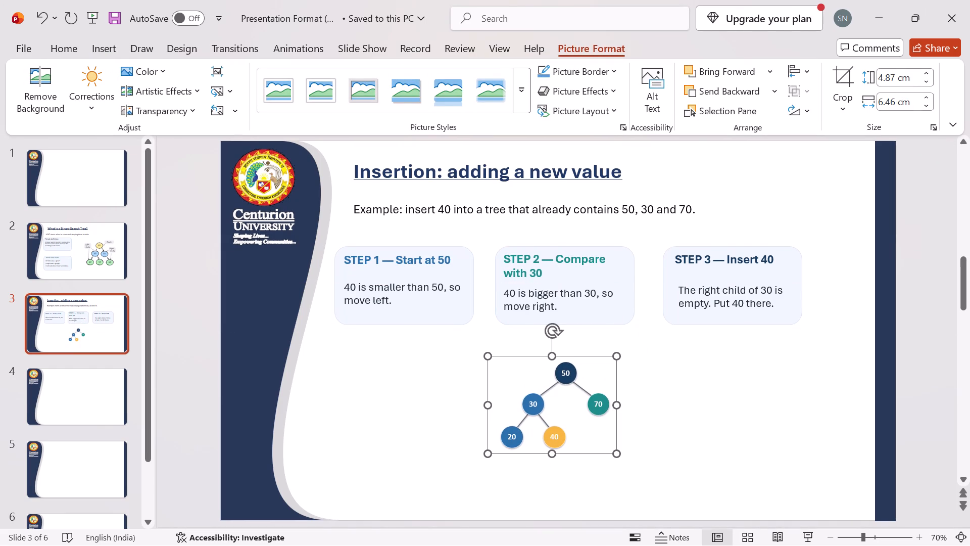
{"action": "left_click_drag", "start_coordinate": [553, 452], "coordinate": [553, 487]}
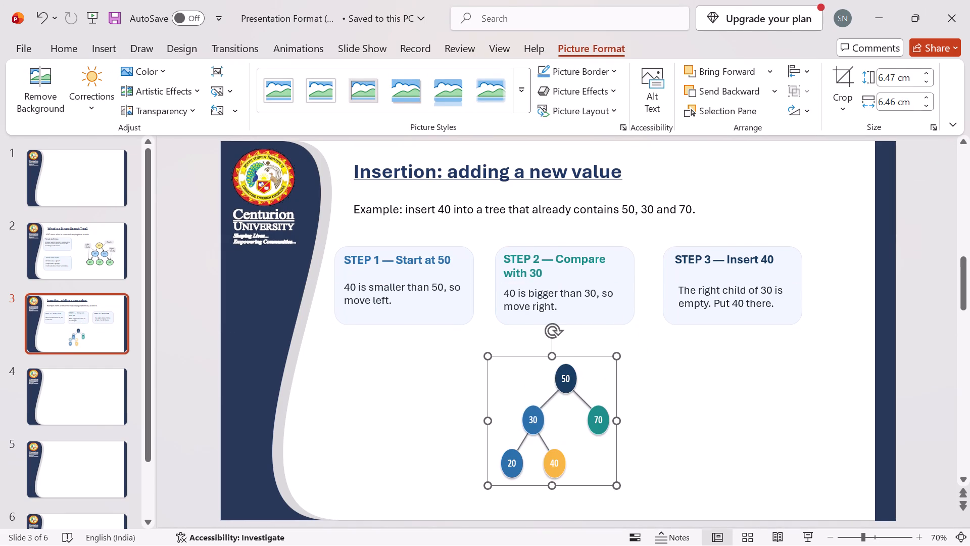
{"action": "left_click_drag", "start_coordinate": [616, 418], "coordinate": [639, 420]}
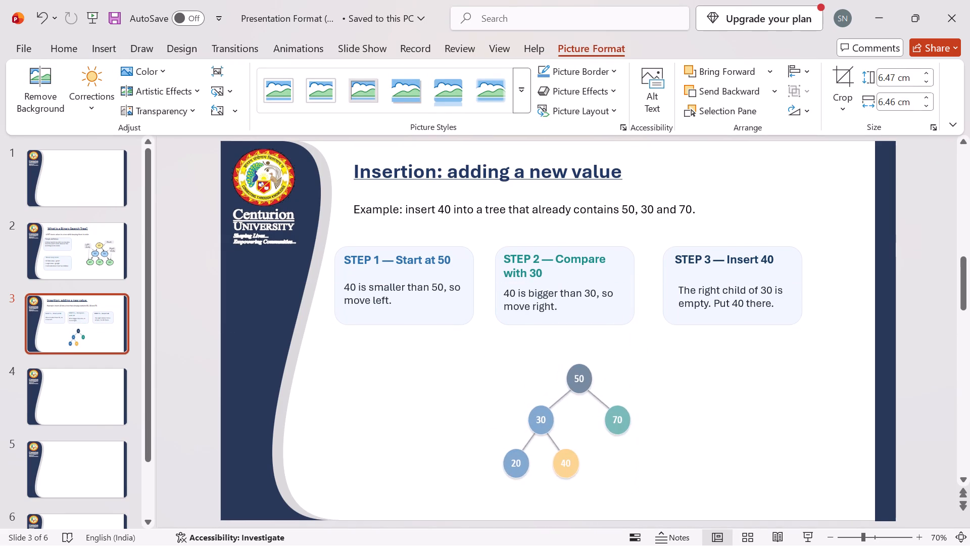
{"action": "left_click_drag", "start_coordinate": [639, 420], "coordinate": [646, 421]}
{"action": "left_click_drag", "start_coordinate": [566, 359], "coordinate": [568, 338]}
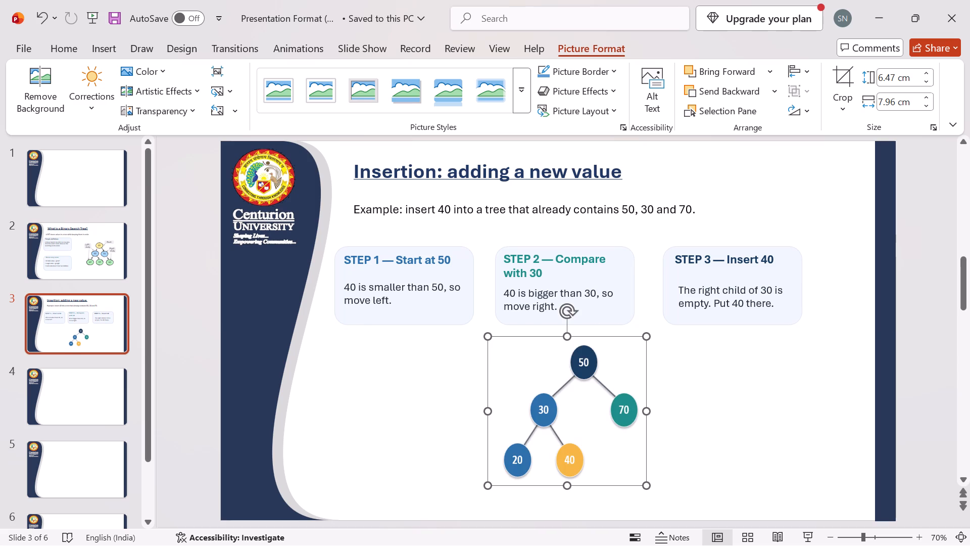
{"action": "left_click_drag", "start_coordinate": [486, 411], "coordinate": [473, 414]}
{"action": "left_click_drag", "start_coordinate": [594, 445], "coordinate": [594, 449]}
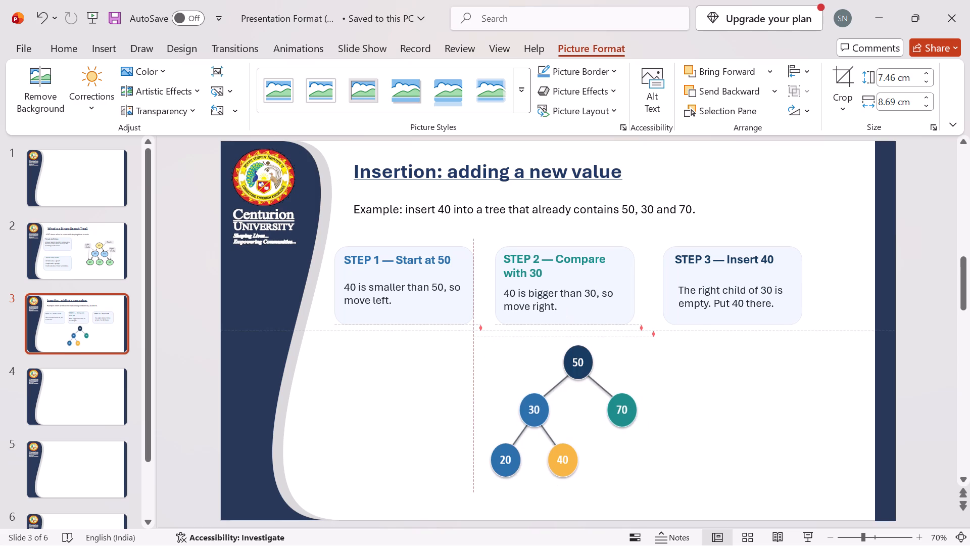
{"action": "left_click_drag", "start_coordinate": [594, 449], "coordinate": [603, 450]}
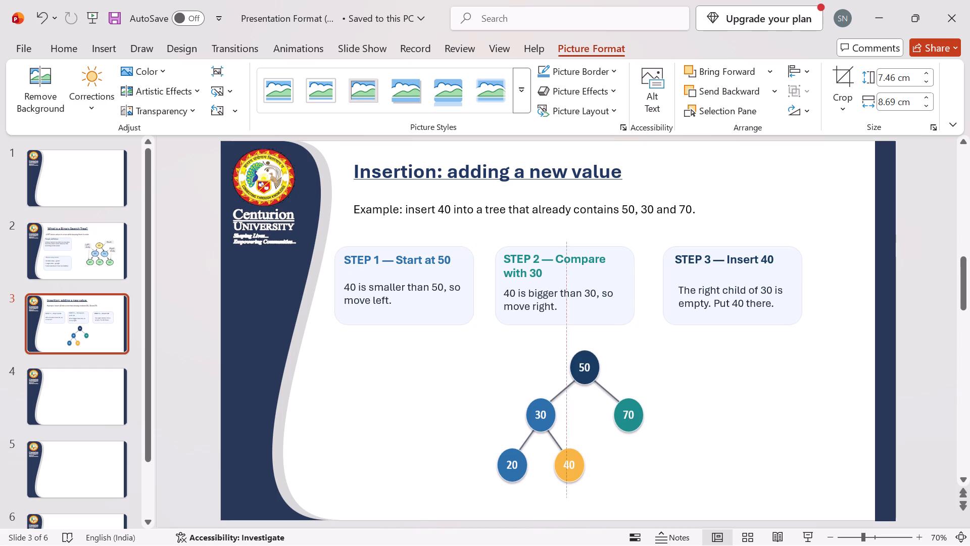
{"action": "left_click_drag", "start_coordinate": [603, 450], "coordinate": [601, 450]}
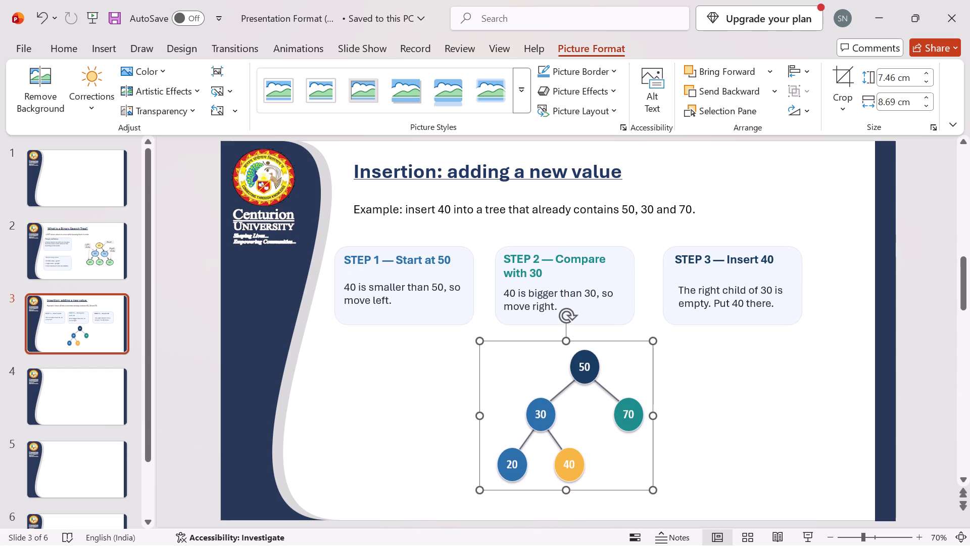
{"action": "left_click", "coordinate": [654, 417]}
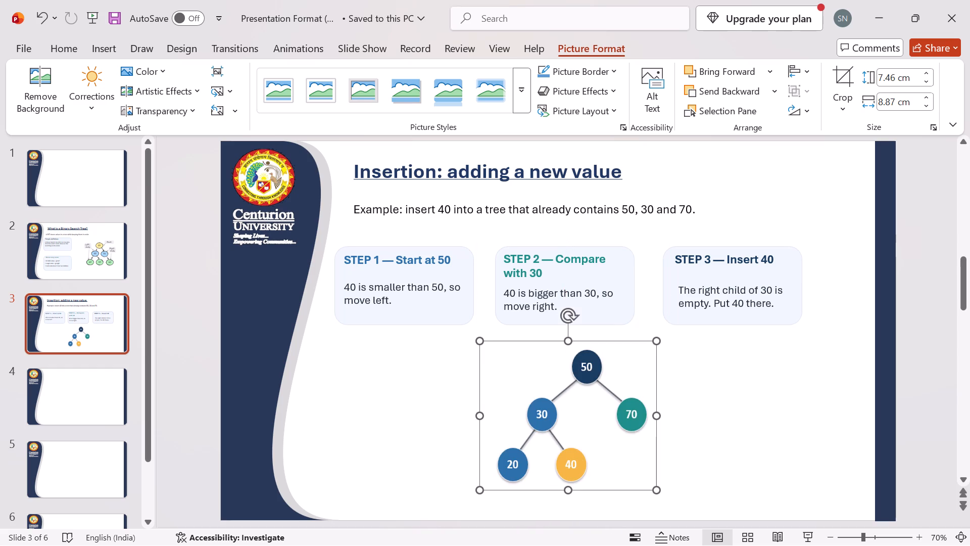
{"action": "left_click_drag", "start_coordinate": [567, 490], "coordinate": [567, 494]}
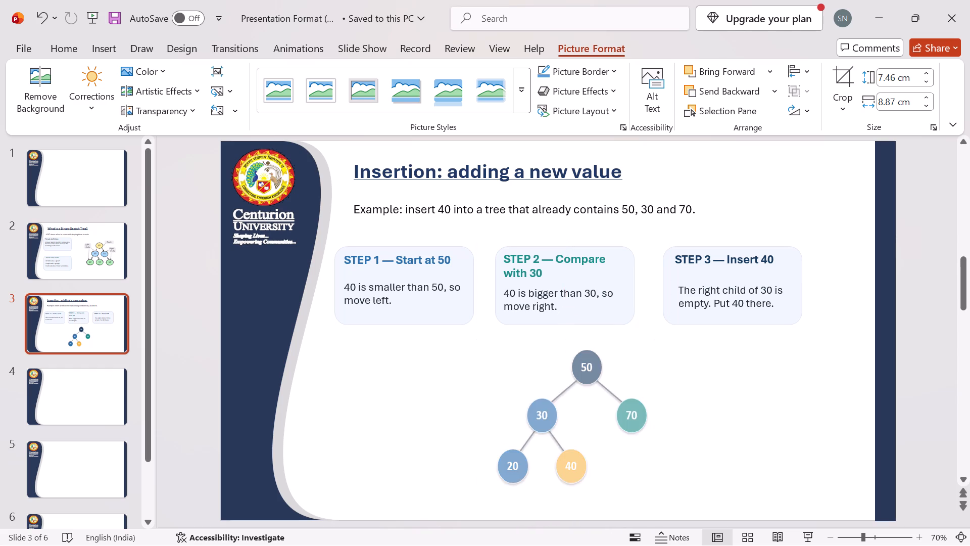
{"action": "left_click_drag", "start_coordinate": [567, 494], "coordinate": [568, 505]}
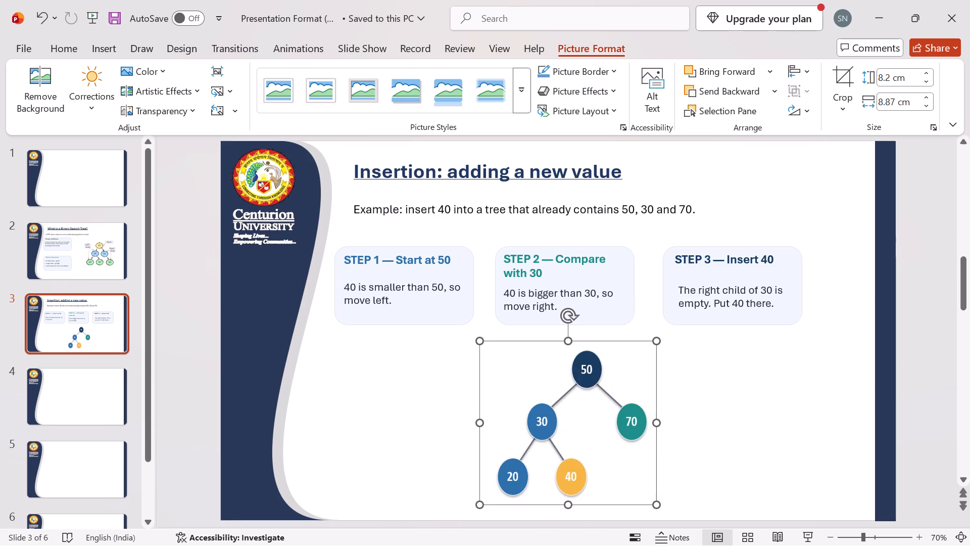
{"action": "left_click", "coordinate": [729, 420]}
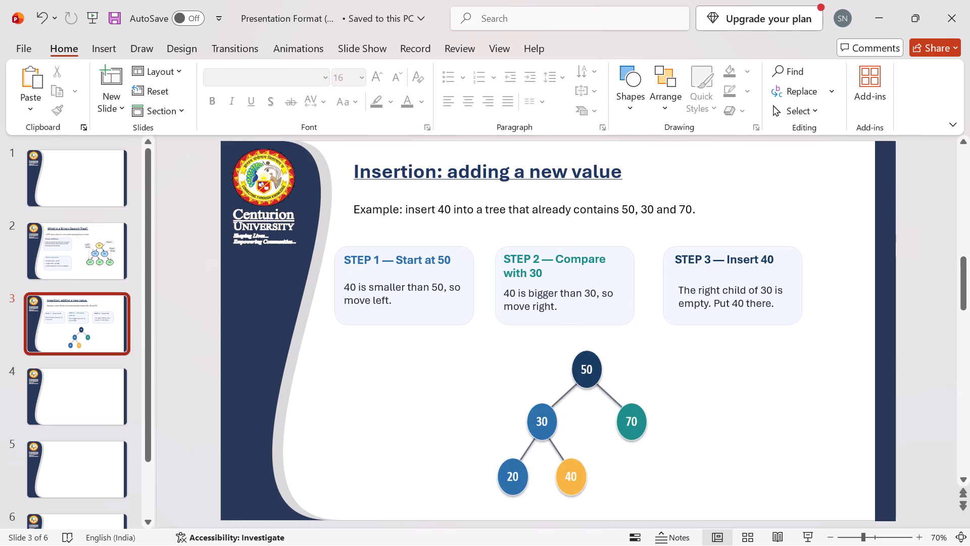
Go to the template's blank slide 4, and open slide 4, "Build the BST from a sequence", in the Binary Search Tree presentation.
{"action": "left_click", "coordinate": [99, 251]}
{"action": "left_click", "coordinate": [82, 336]}
{"action": "left_click", "coordinate": [63, 400]}
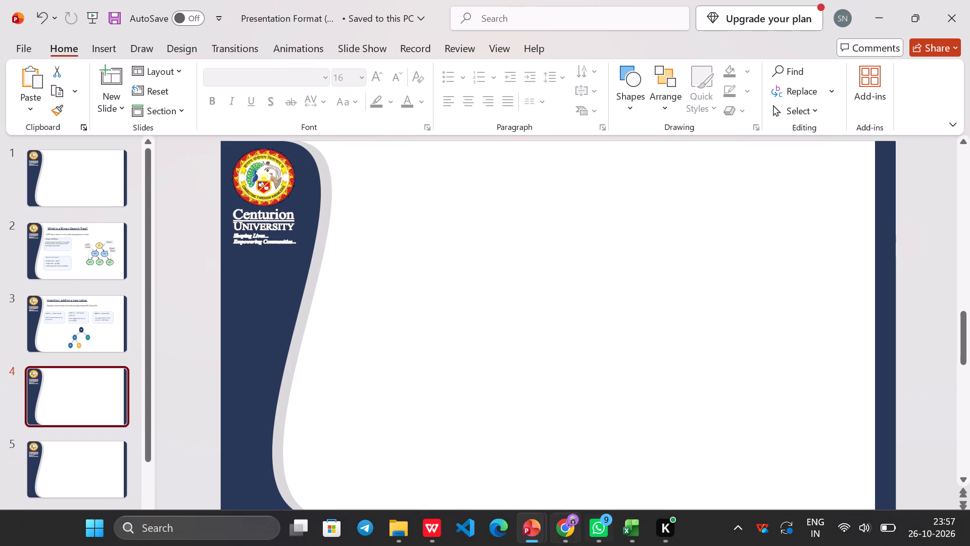
{"action": "left_click", "coordinate": [621, 472]}
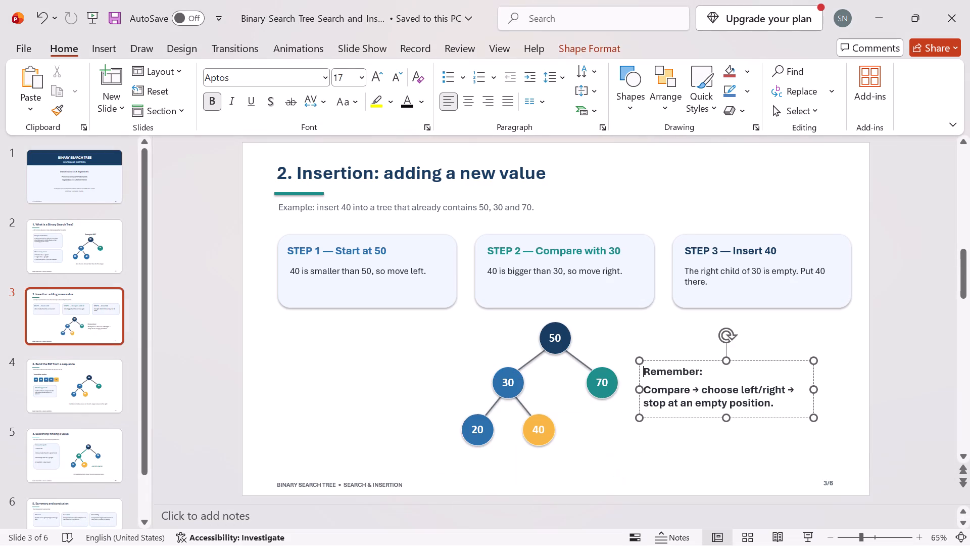
{"action": "left_click", "coordinate": [70, 376]}
{"action": "scroll", "coordinate": [70, 376], "scroll_direction": "down", "scroll_amount": 8}
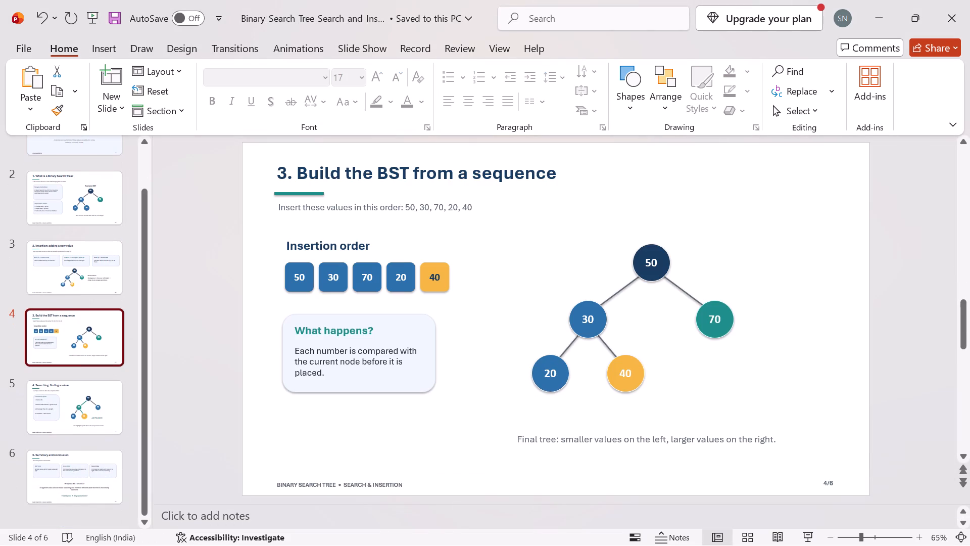
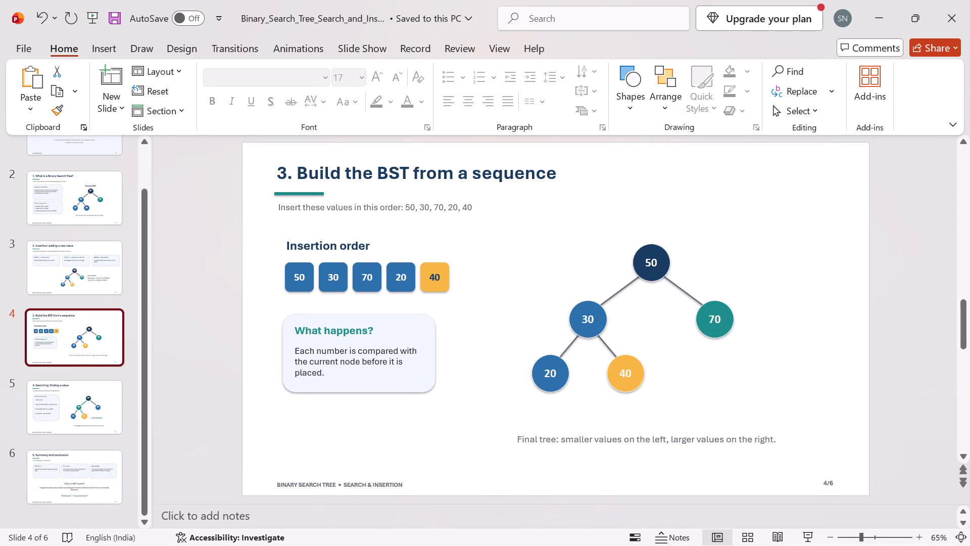
Clear the footer text and the 4/6 page number on the source "Build the BST from a sequence" slide.
{"action": "left_click", "coordinate": [324, 485]}
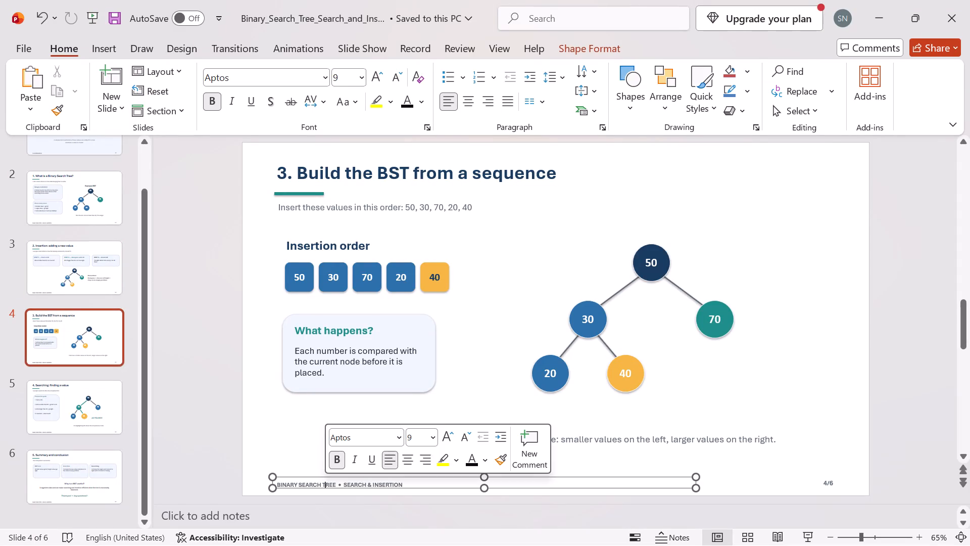
{"action": "key", "text": "ctrl+a"}
{"action": "key", "text": "BackSpace"}
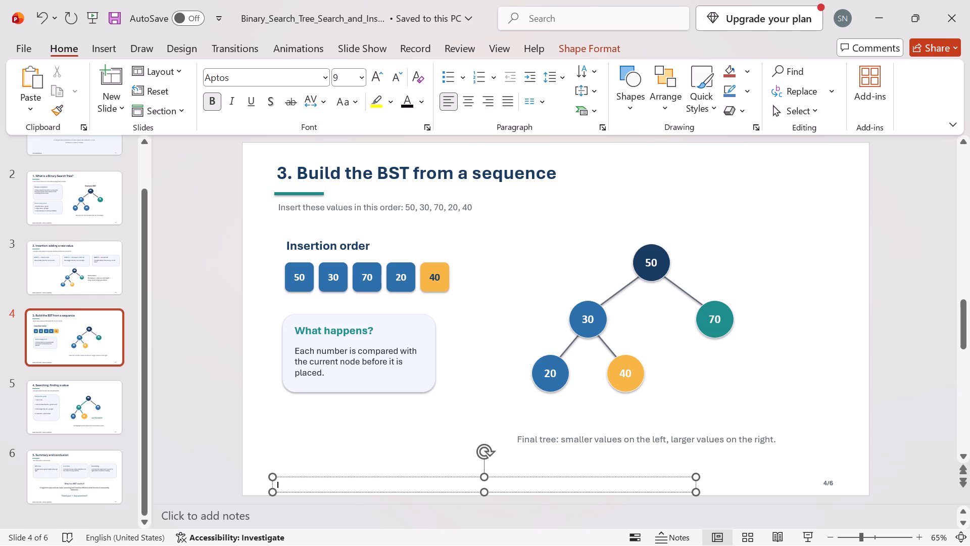
{"action": "left_click", "coordinate": [828, 484]}
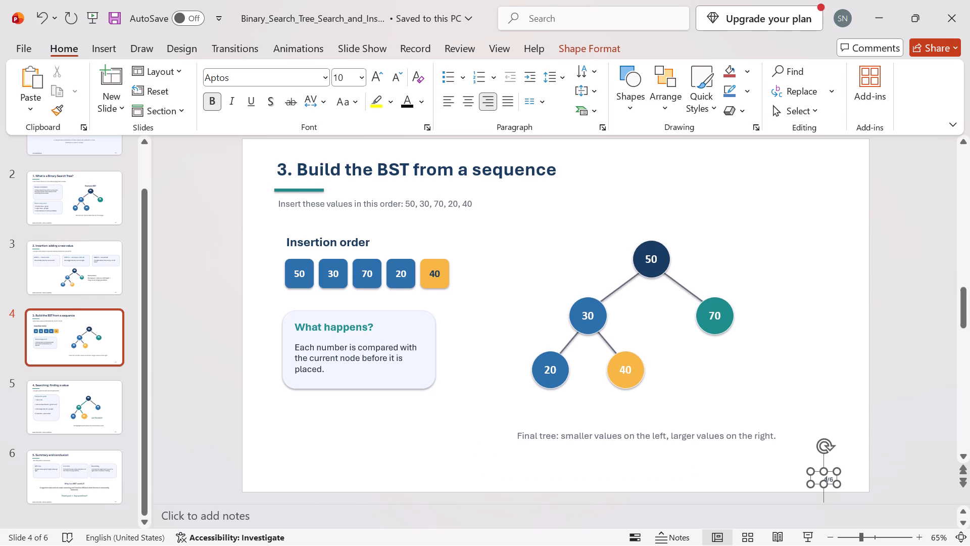
{"action": "key", "text": "ctrl+a"}
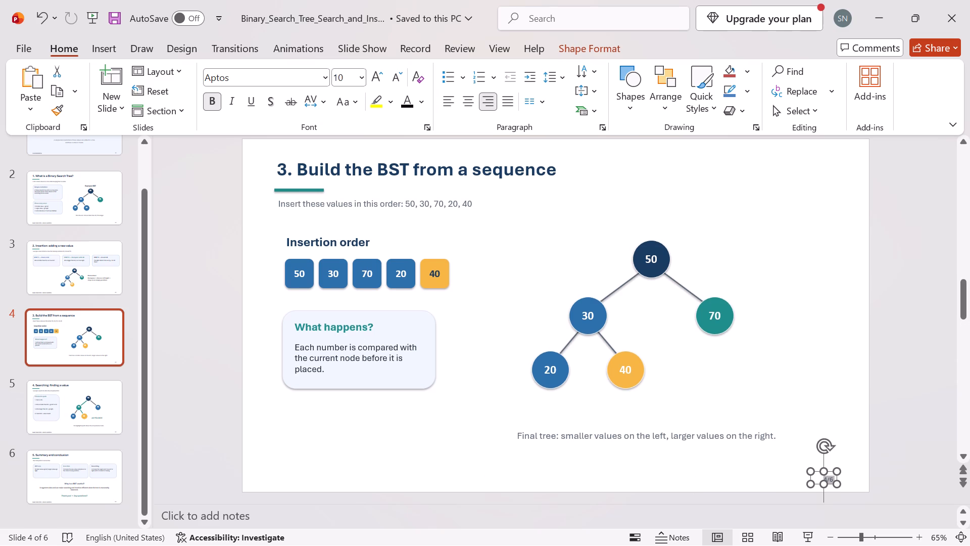
{"action": "key", "text": "BackSpace"}
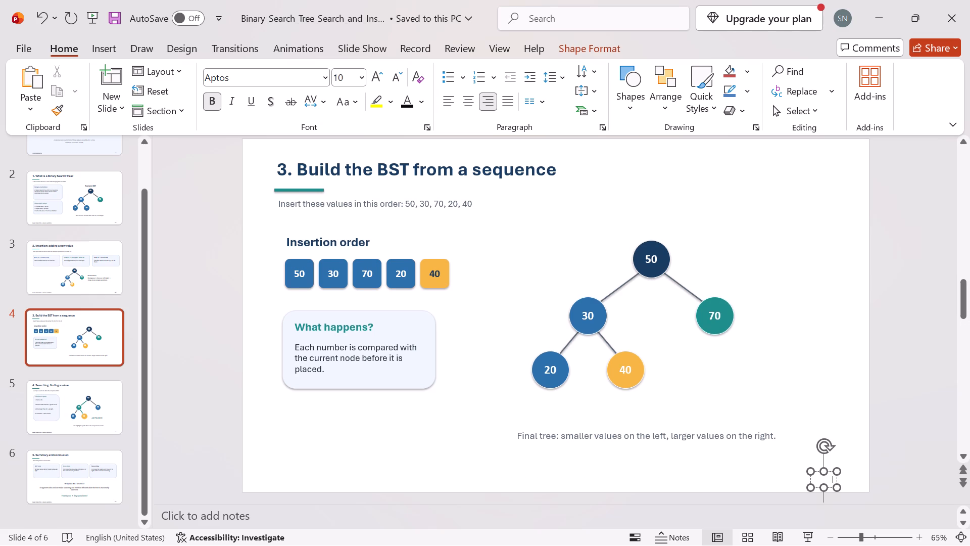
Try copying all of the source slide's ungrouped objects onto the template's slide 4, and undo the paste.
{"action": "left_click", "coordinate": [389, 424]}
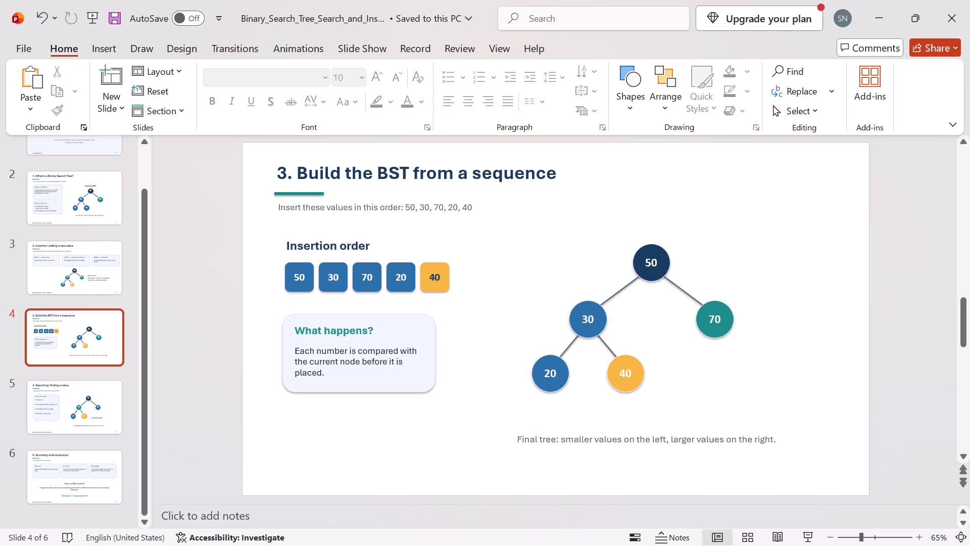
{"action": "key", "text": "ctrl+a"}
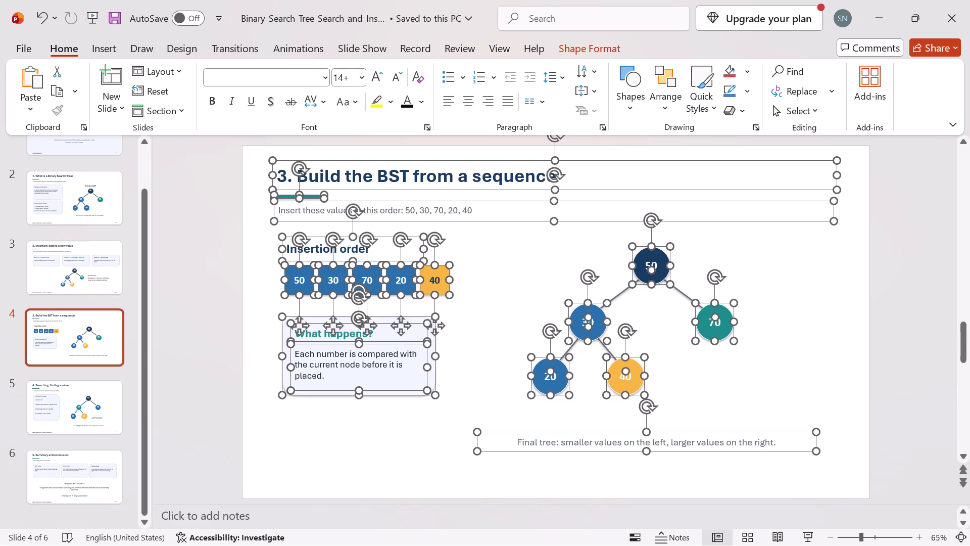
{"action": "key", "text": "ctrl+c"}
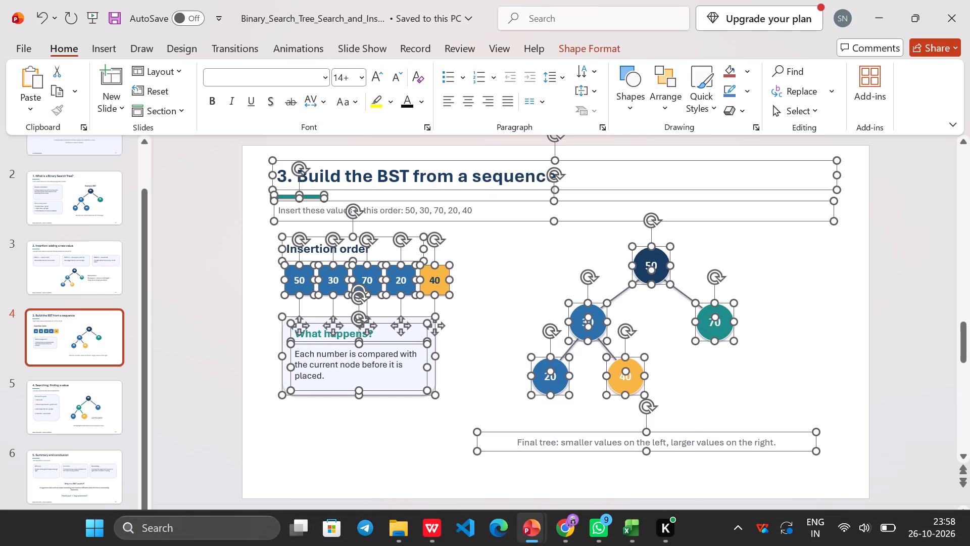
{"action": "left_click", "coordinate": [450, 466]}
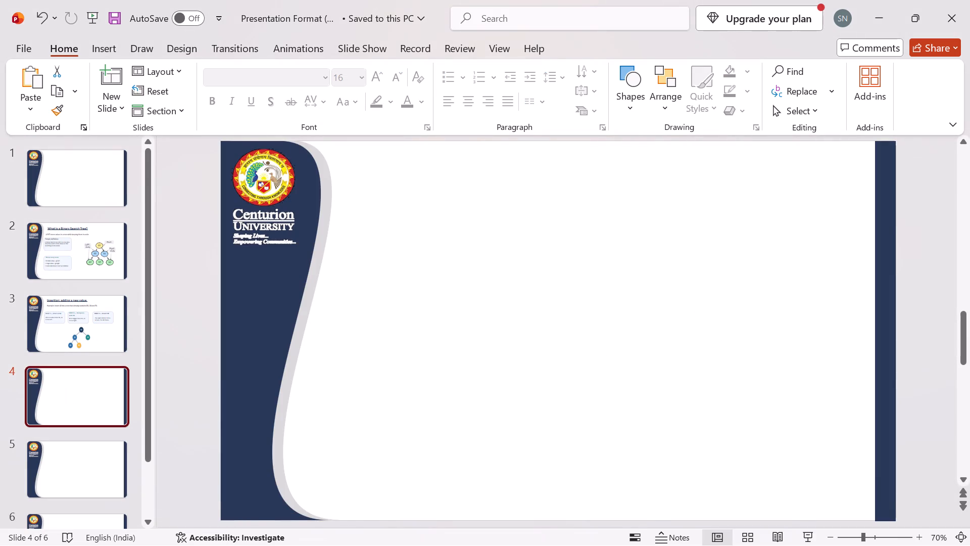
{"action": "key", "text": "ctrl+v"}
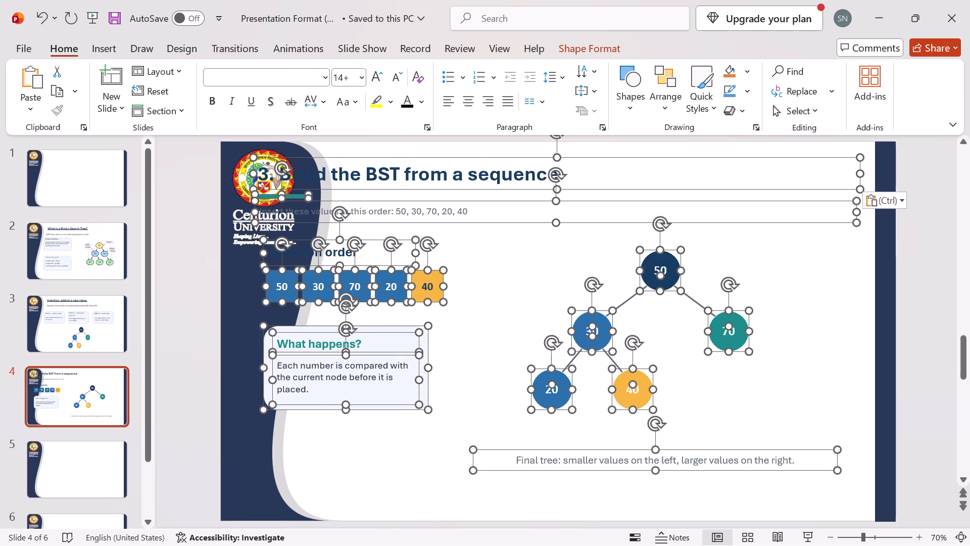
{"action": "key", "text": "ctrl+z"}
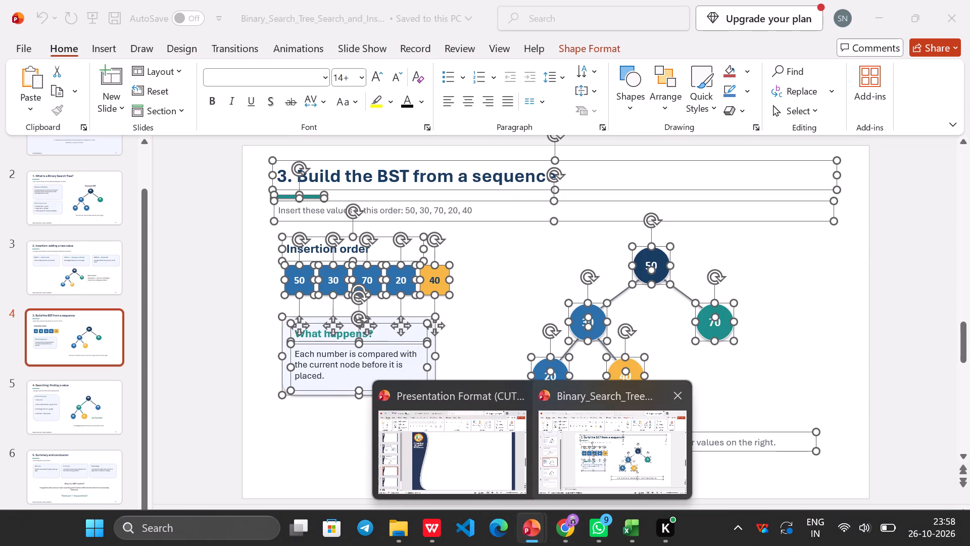
Group all objects on the source "Build the BST from a sequence" slide and copy the group onto the template's blank slide 4.
{"action": "left_click", "coordinate": [624, 461]}
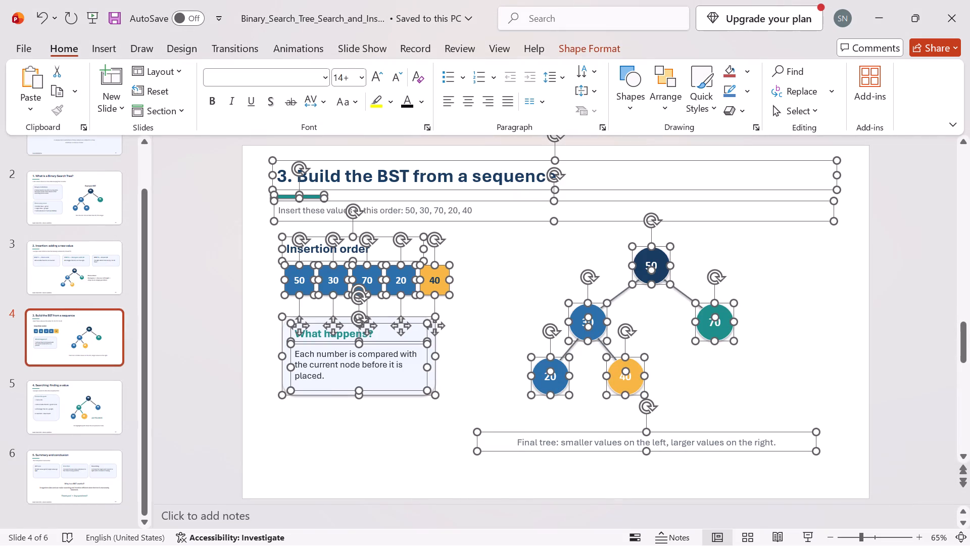
{"action": "left_click", "coordinate": [635, 106]}
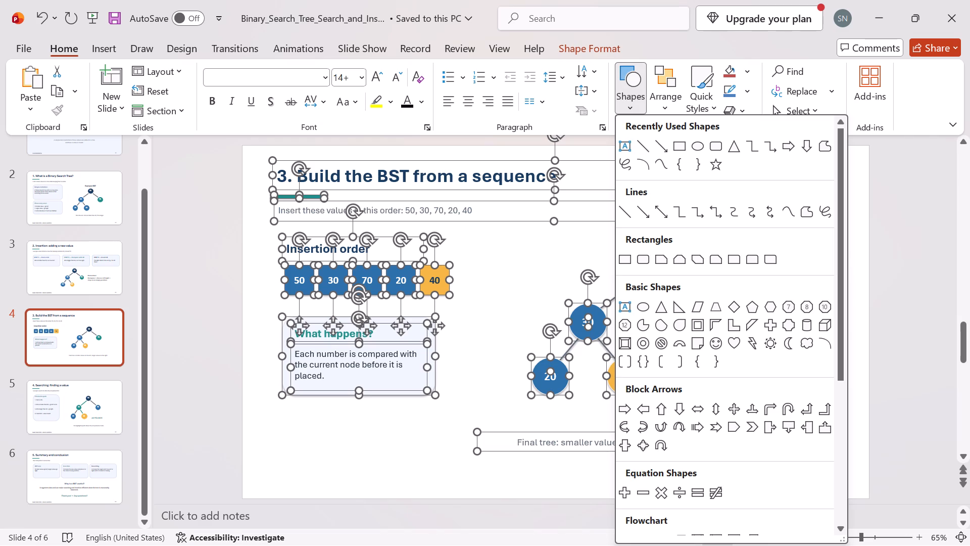
{"action": "left_click", "coordinate": [600, 138]}
{"action": "left_click", "coordinate": [665, 97]}
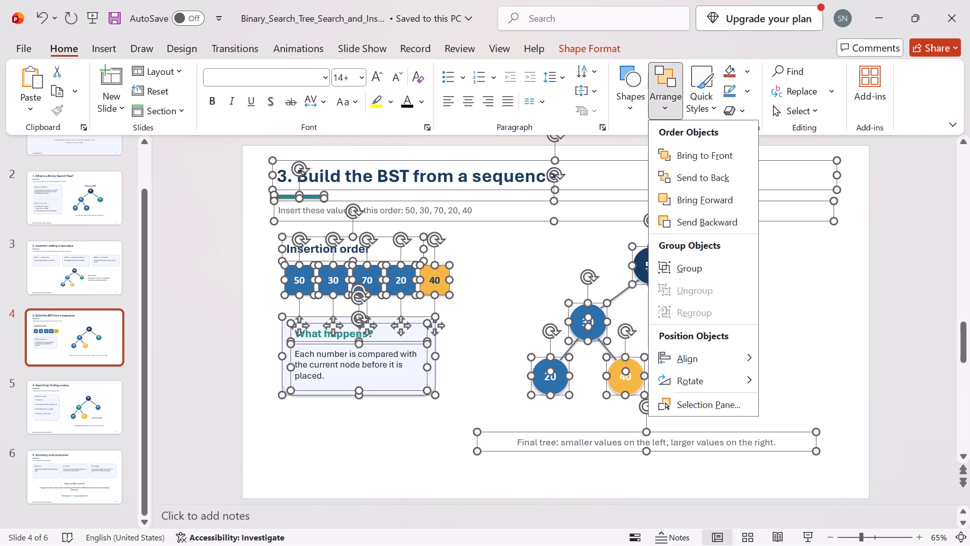
{"action": "left_click", "coordinate": [677, 262]}
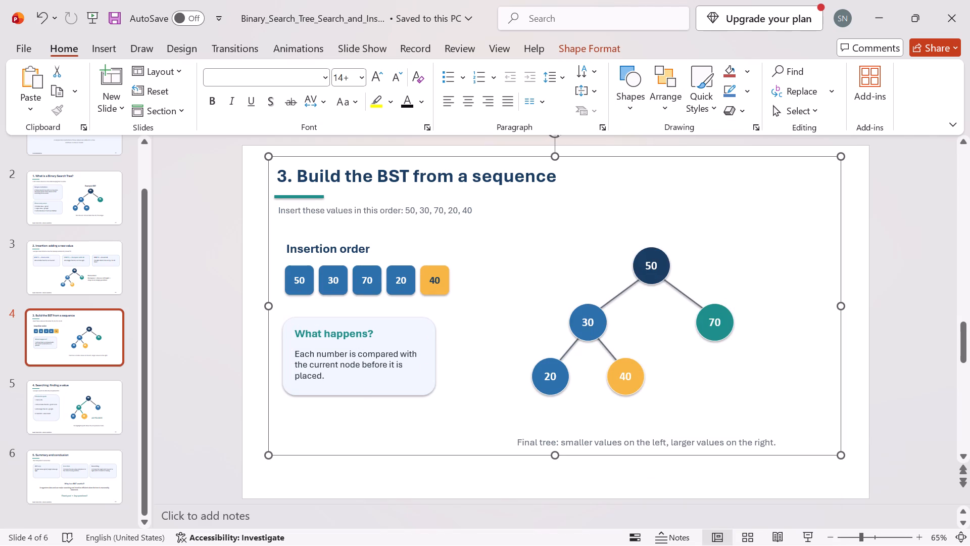
{"action": "key", "text": "ctrl+c"}
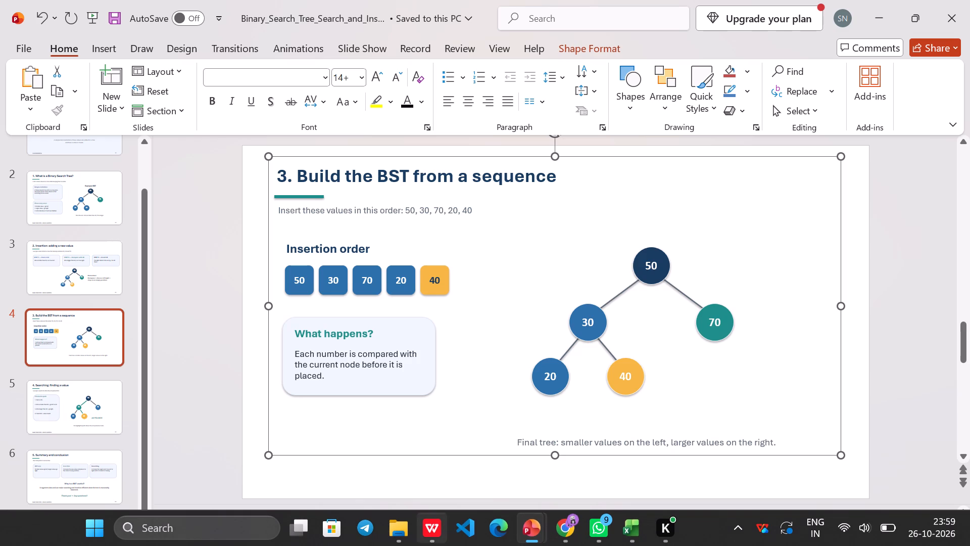
{"action": "left_click", "coordinate": [478, 469]}
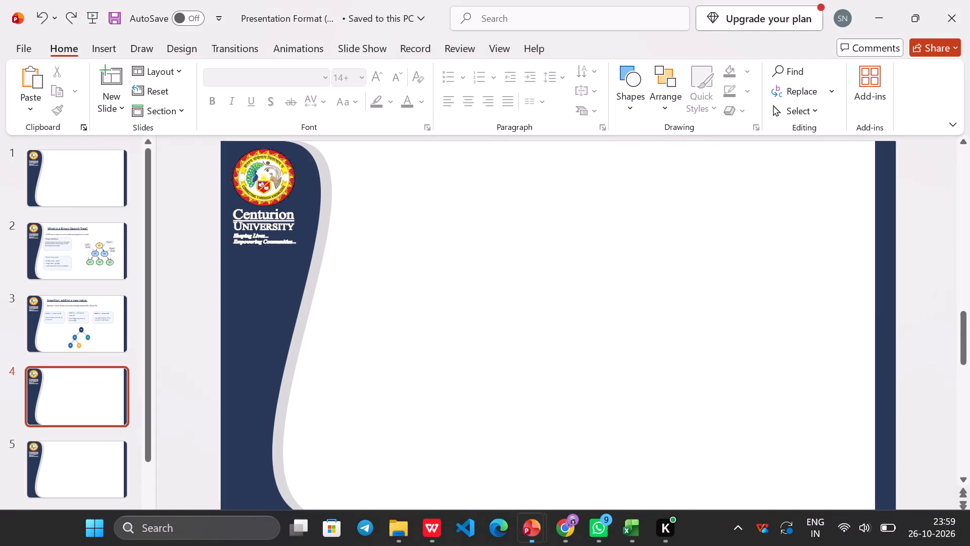
{"action": "key", "text": "ctrl+v"}
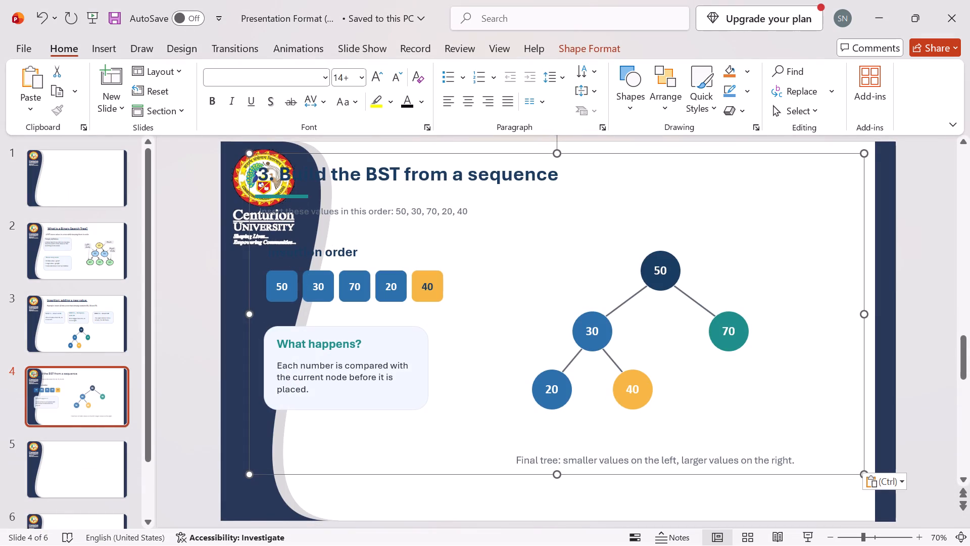
Move the pasted group right, clear of the university logo, keeping the "Final tree" caption inside the slide's white area.
{"action": "left_click_drag", "start_coordinate": [618, 191], "coordinate": [642, 189]}
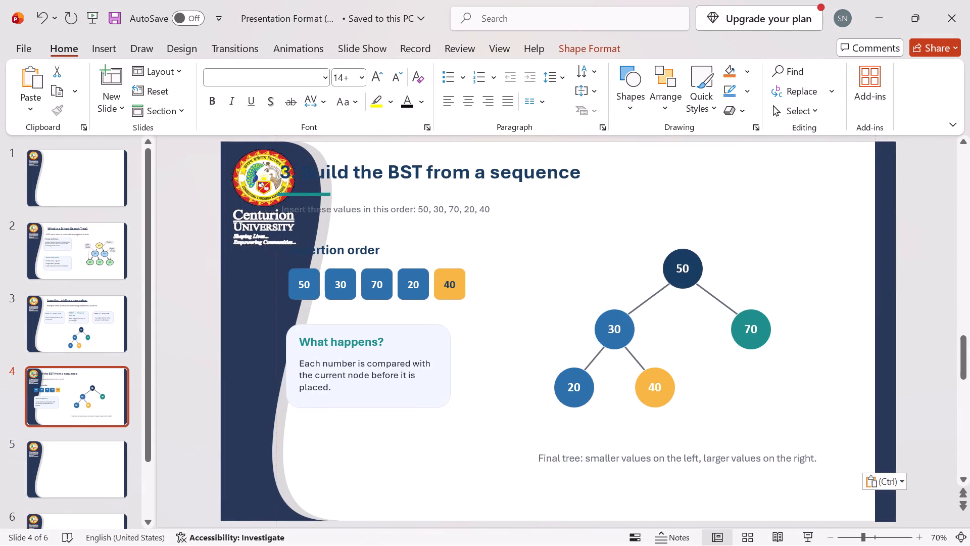
{"action": "left_click_drag", "start_coordinate": [642, 189], "coordinate": [697, 188]}
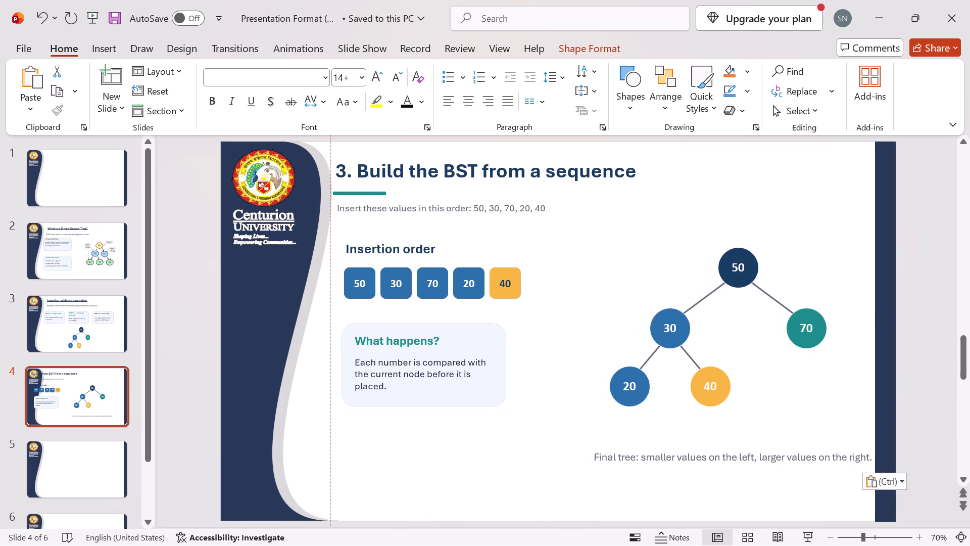
{"action": "left_click_drag", "start_coordinate": [697, 188], "coordinate": [703, 185]}
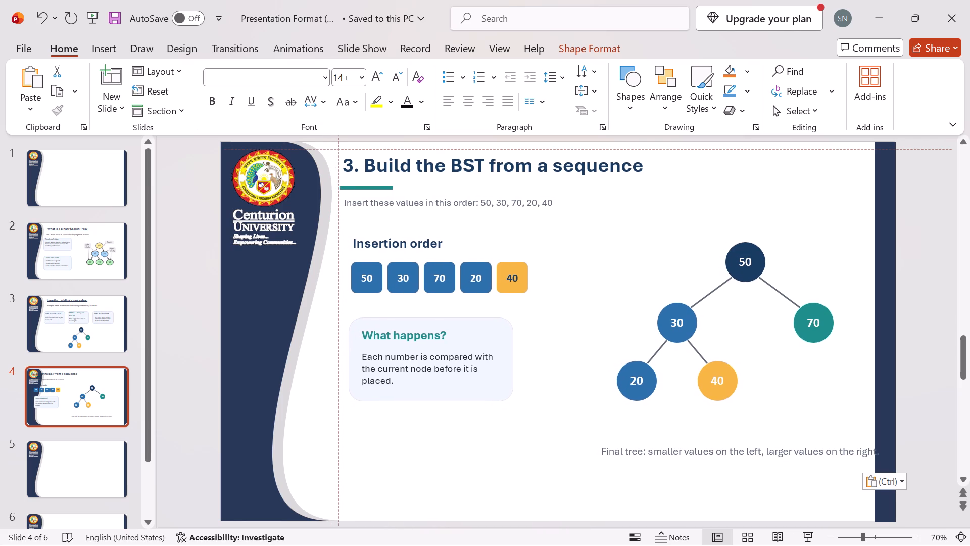
{"action": "left_click_drag", "start_coordinate": [703, 185], "coordinate": [699, 187]}
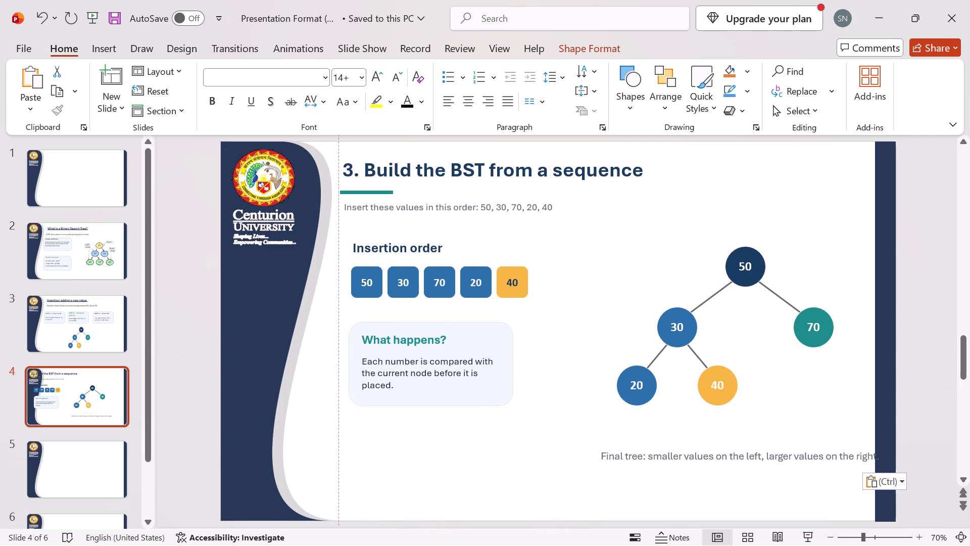
{"action": "left_click_drag", "start_coordinate": [699, 187], "coordinate": [702, 186]}
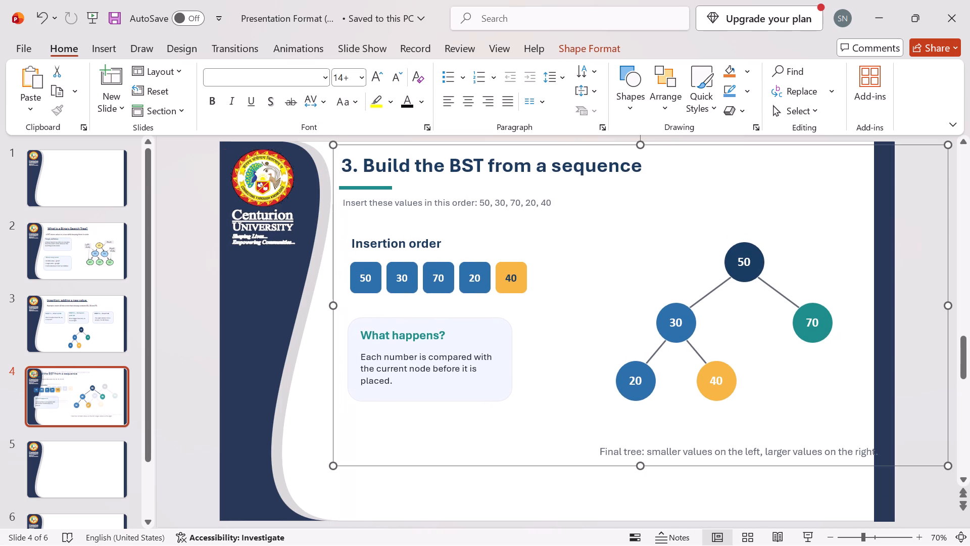
{"action": "left_click_drag", "start_coordinate": [606, 285], "coordinate": [600, 303]}
{"action": "left_click", "coordinate": [637, 241]}
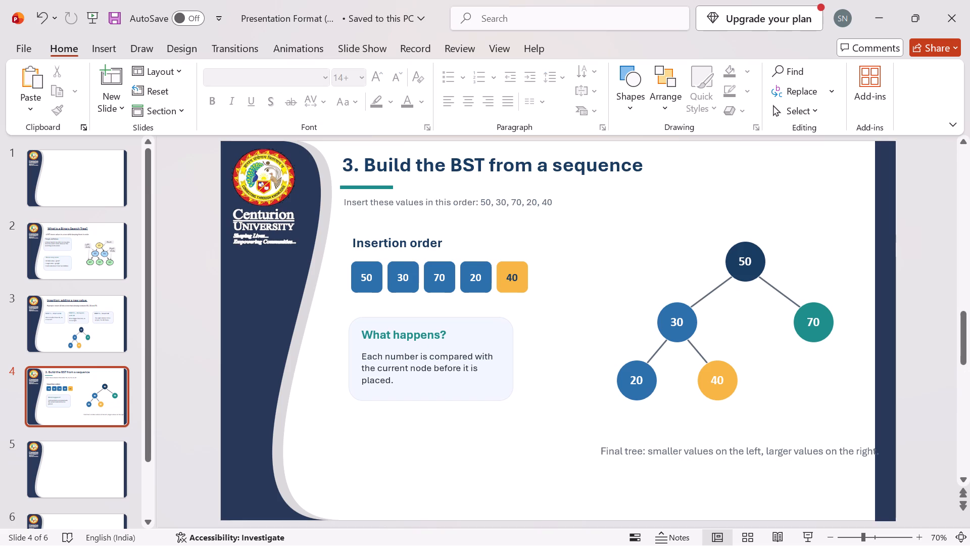
{"action": "left_click", "coordinate": [513, 328]}
{"action": "left_click", "coordinate": [603, 284]}
{"action": "left_click", "coordinate": [605, 281]}
{"action": "left_click_drag", "start_coordinate": [495, 344], "coordinate": [500, 344]}
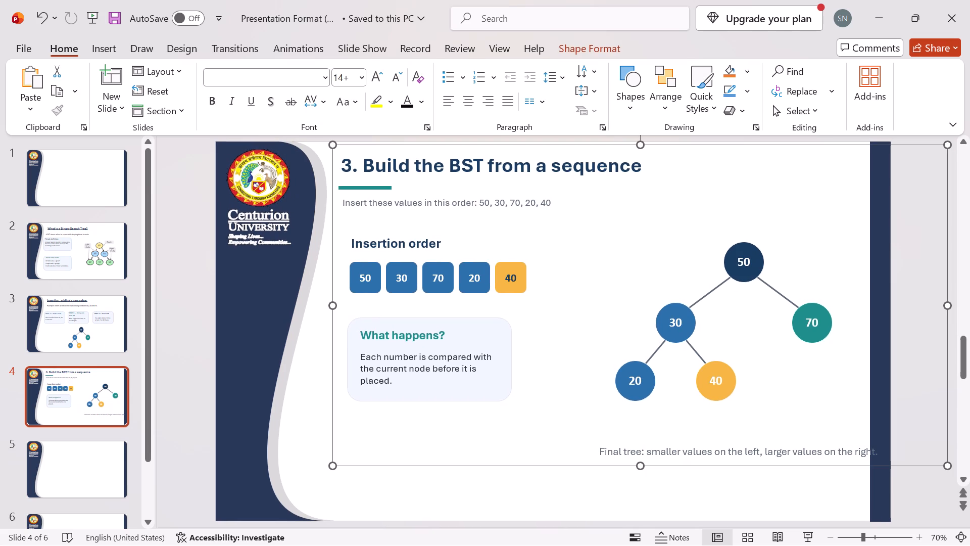
{"action": "left_click", "coordinate": [532, 464]}
{"action": "left_click_drag", "start_coordinate": [531, 465], "coordinate": [522, 473]}
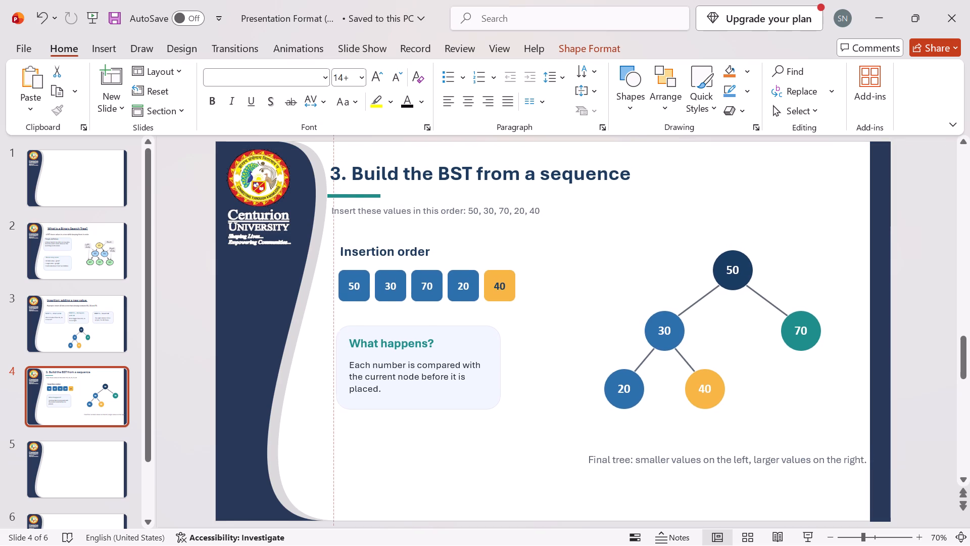
{"action": "left_click_drag", "start_coordinate": [522, 473], "coordinate": [507, 478]}
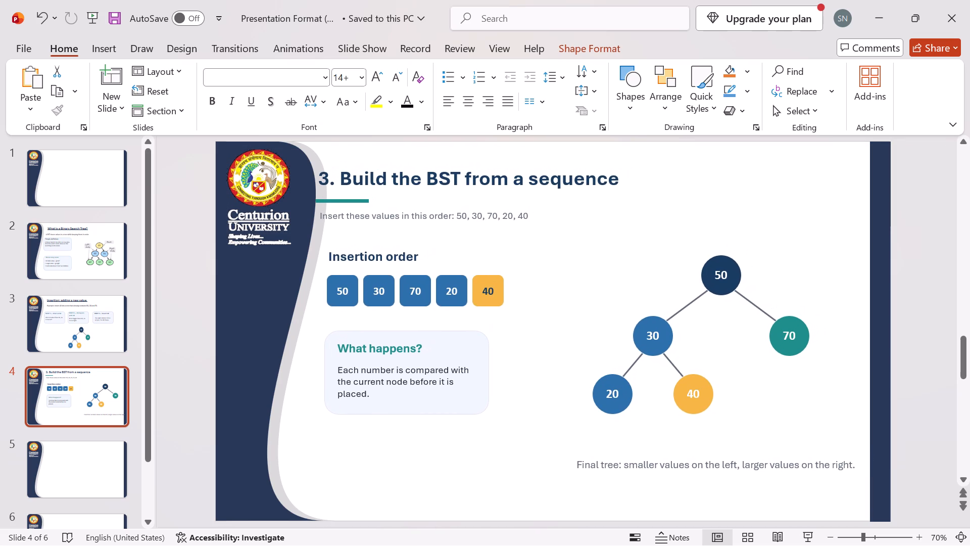
{"action": "left_click_drag", "start_coordinate": [507, 478], "coordinate": [506, 478]}
Remove the number "3." from the "Build the BST from a sequence" heading and indent the heading with five spaces.
{"action": "left_click", "coordinate": [342, 181]}
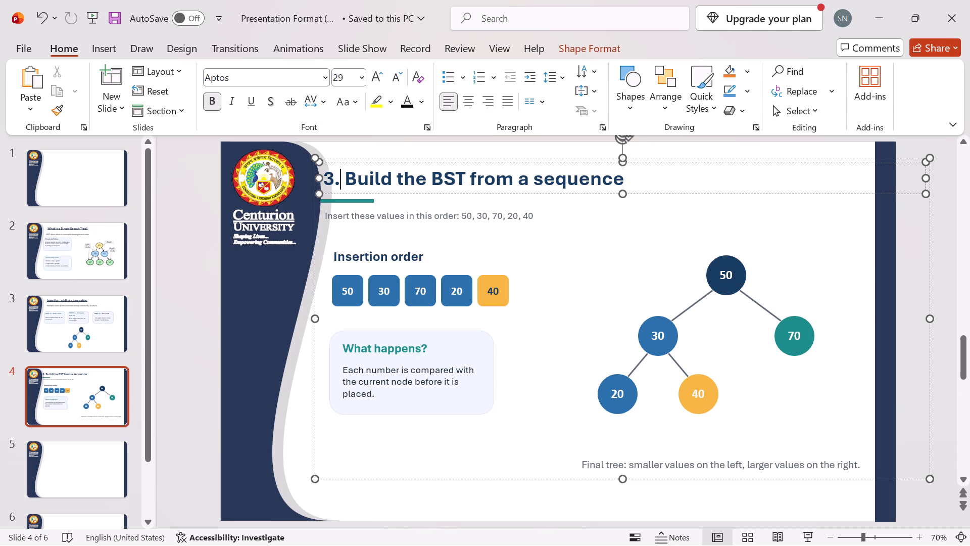
{"action": "left_click_drag", "start_coordinate": [342, 181], "coordinate": [331, 181]}
{"action": "left_click_drag", "start_coordinate": [331, 181], "coordinate": [313, 180]}
{"action": "key", "text": "BackSpace"}
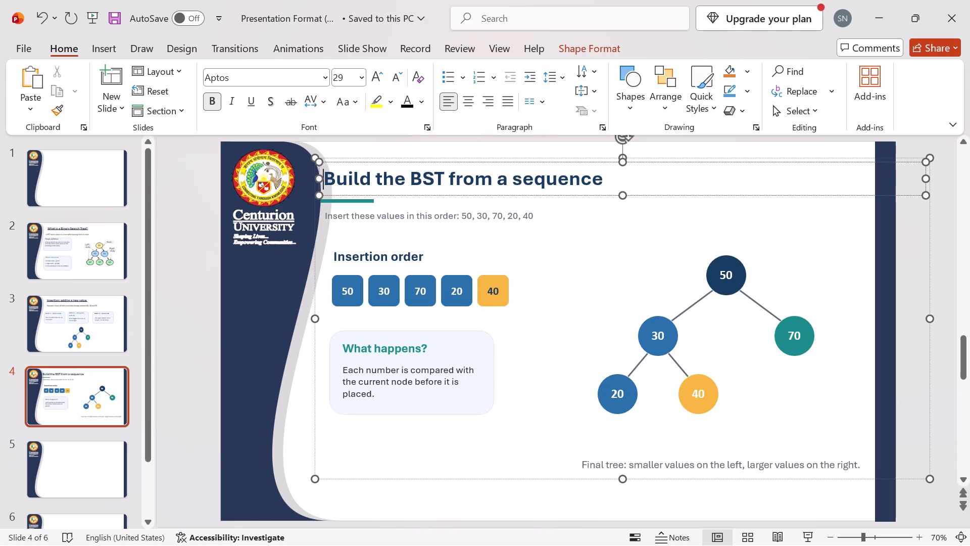
{"action": "key", "text": "space"}
{"action": "key", "text": "space"}
{"action": "key", "text": "space"}
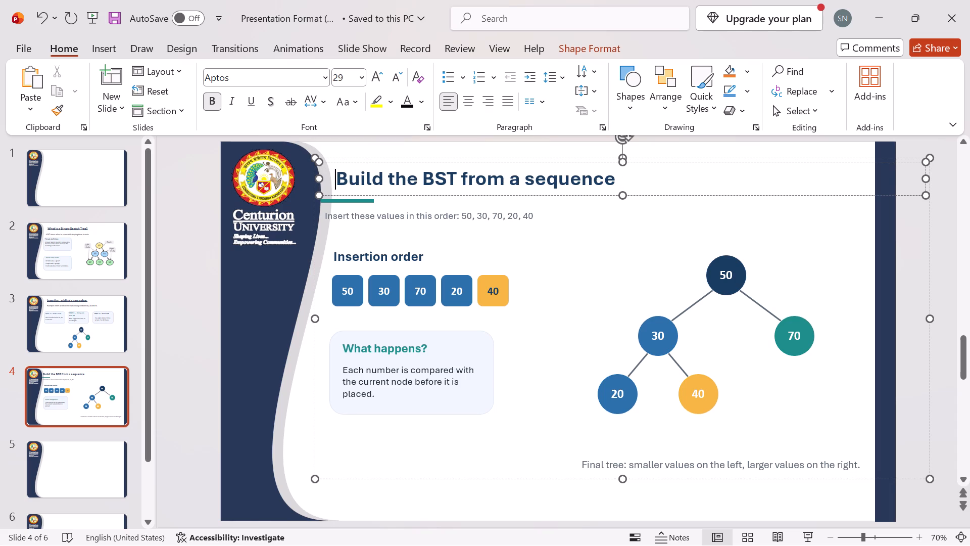
{"action": "key", "text": "space"}
{"action": "key", "text": "space"}
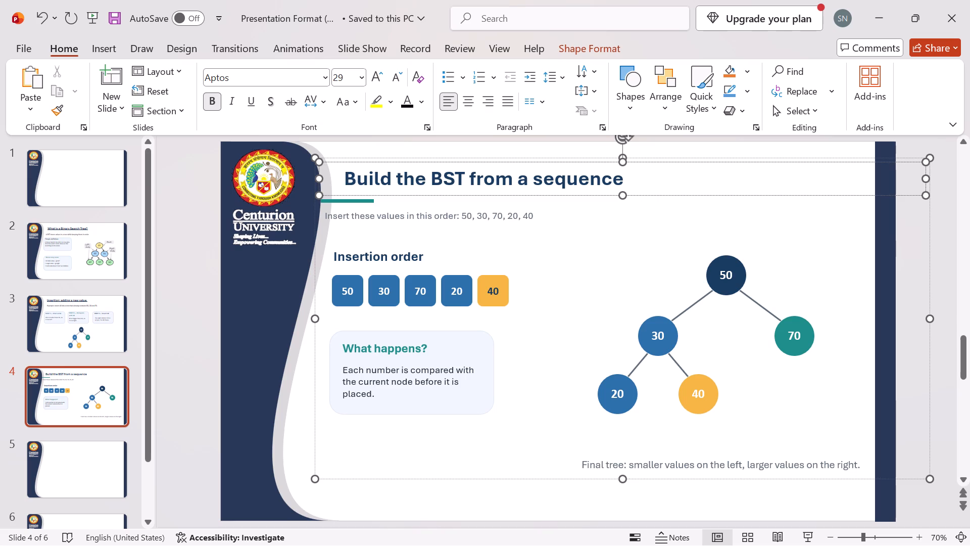
Delete the short green bar beneath the heading.
{"action": "left_click", "coordinate": [351, 201]}
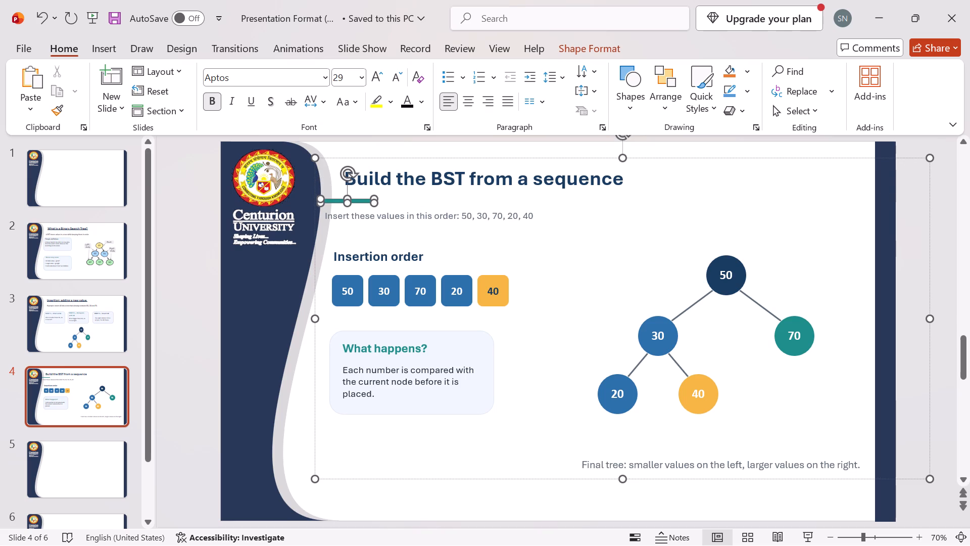
{"action": "key", "text": "Delete"}
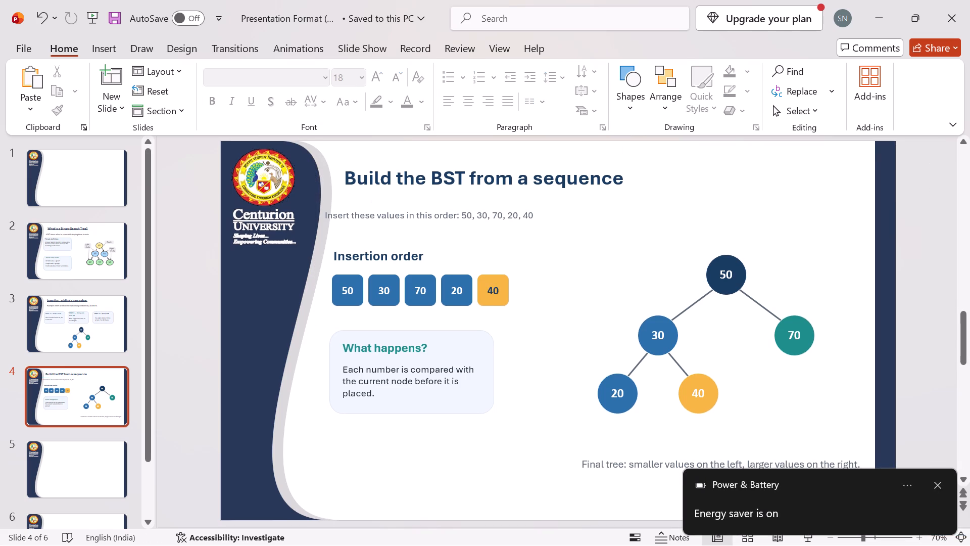
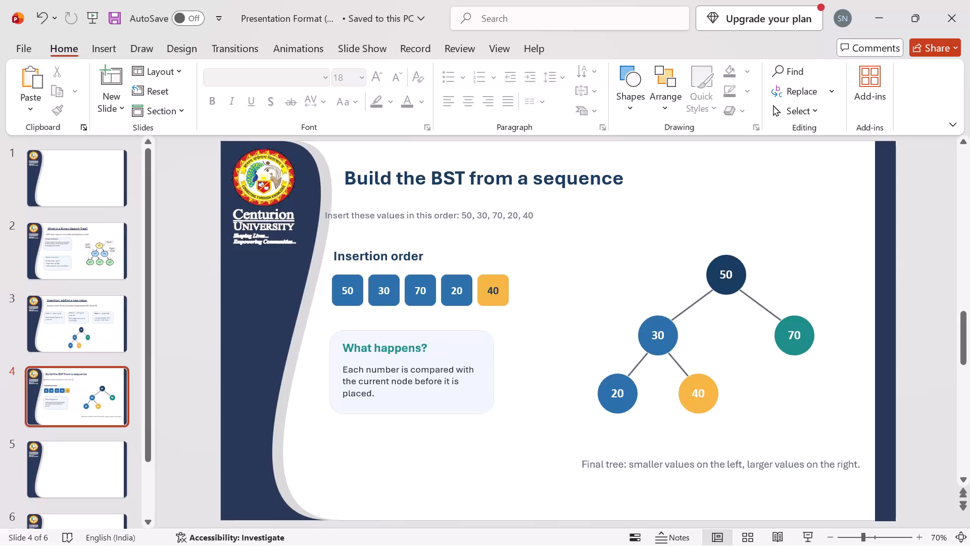
Move the "Insert these values in this order" line right so it starts level with the heading text.
{"action": "left_click", "coordinate": [386, 216]}
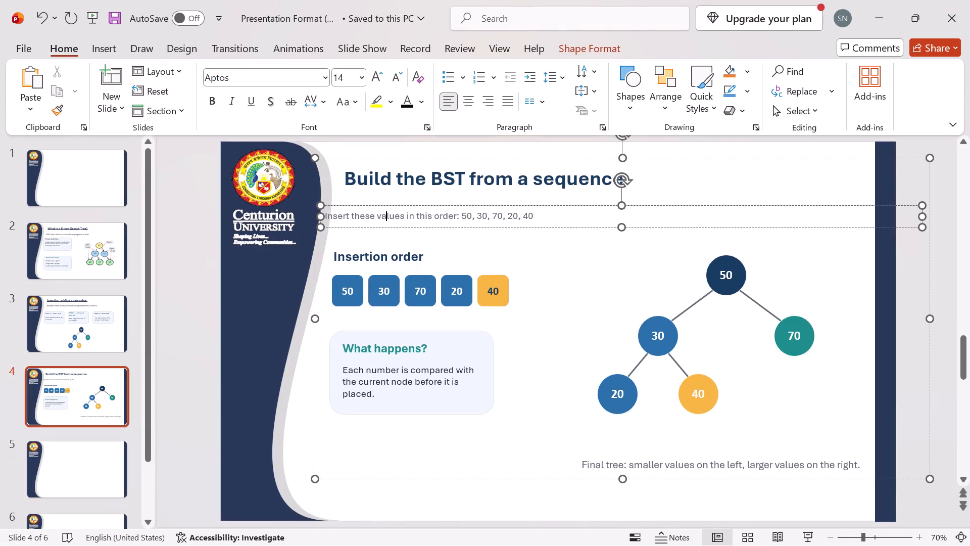
{"action": "left_click_drag", "start_coordinate": [553, 216], "coordinate": [575, 215]}
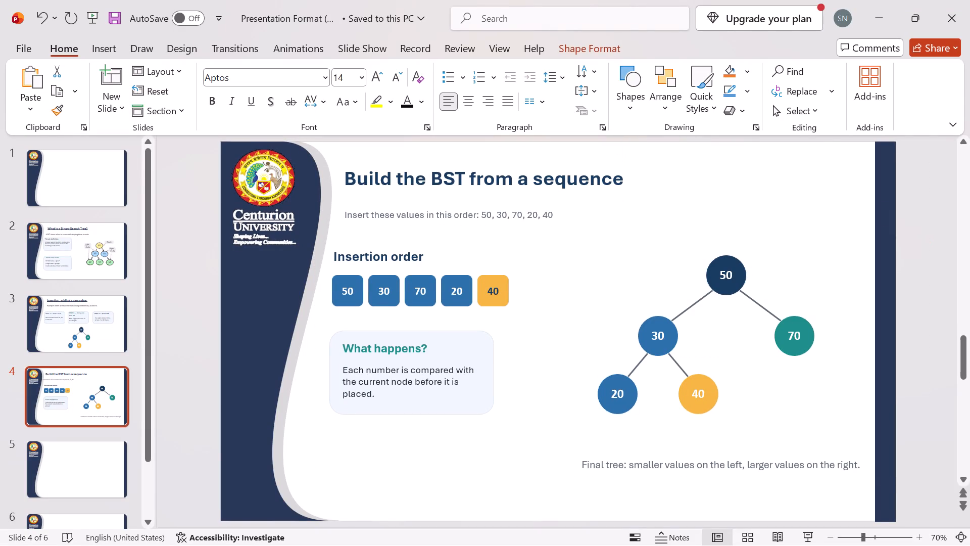
{"action": "left_click_drag", "start_coordinate": [575, 215], "coordinate": [576, 215]}
Change the text colour of the "Insert these values in this order" line to black.
{"action": "left_click", "coordinate": [550, 214]}
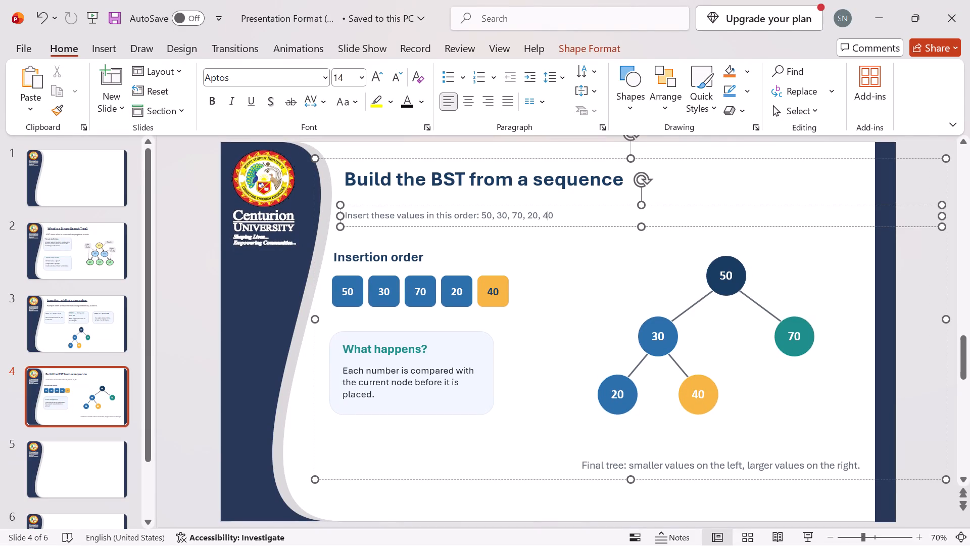
{"action": "key", "text": "ctrl+a"}
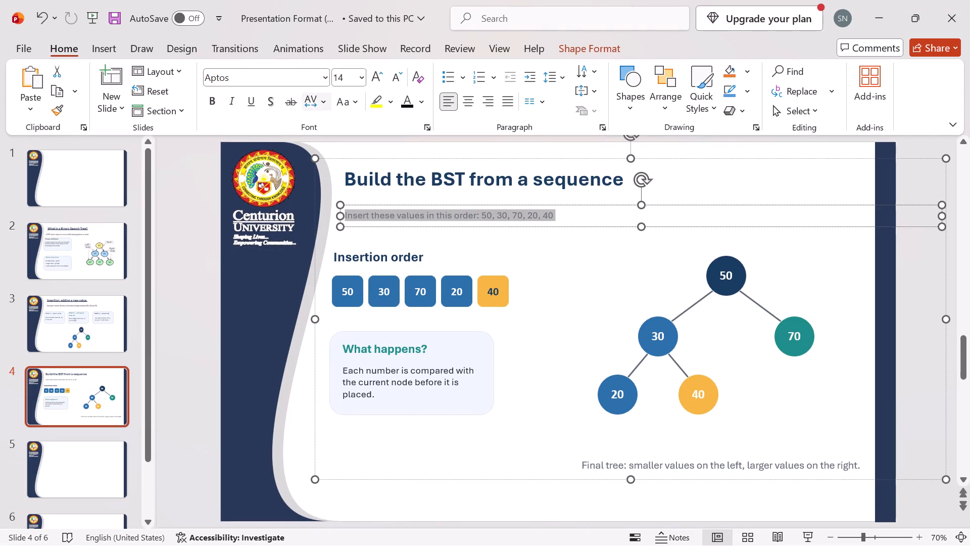
{"action": "left_click", "coordinate": [412, 104]}
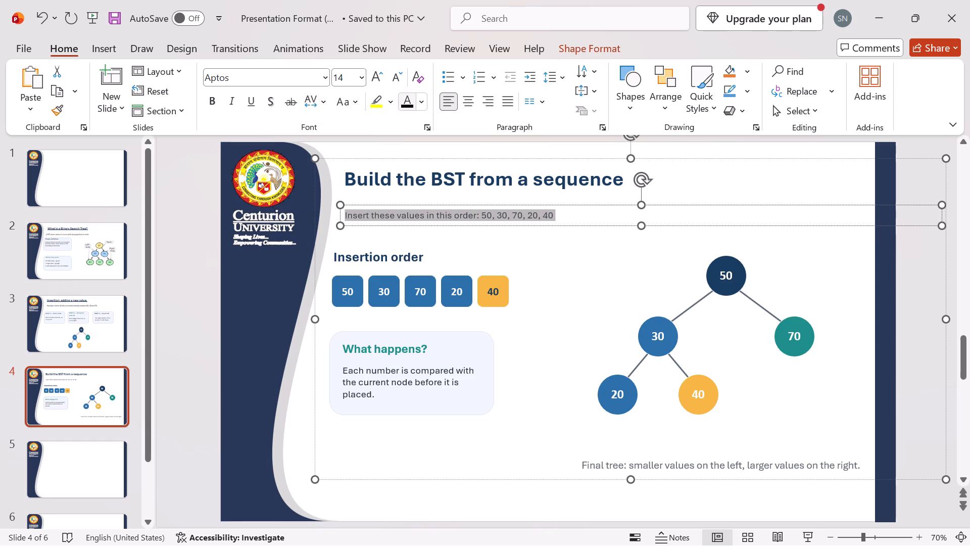
Check the example line's font size on slide 3 and set slide 4's "Insert these values in this order" line to 17.5.
{"action": "left_click", "coordinate": [61, 329]}
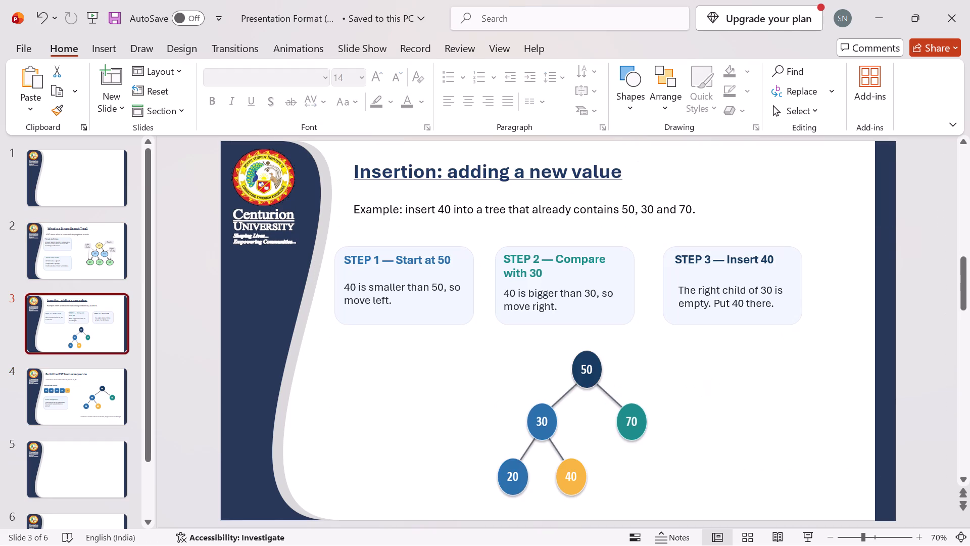
{"action": "left_click", "coordinate": [400, 212]}
{"action": "key", "text": "ctrl+a"}
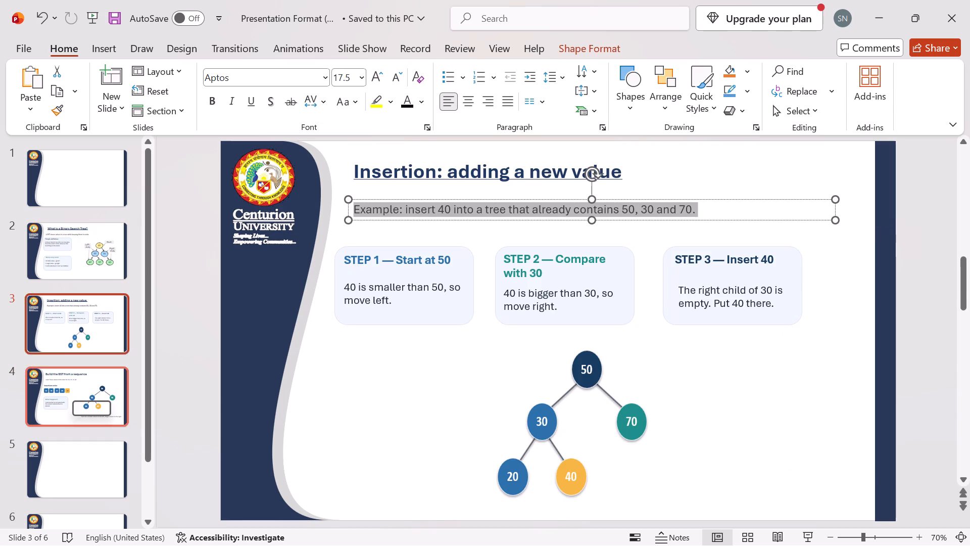
{"action": "left_click", "coordinate": [71, 388]}
{"action": "left_click", "coordinate": [387, 216]}
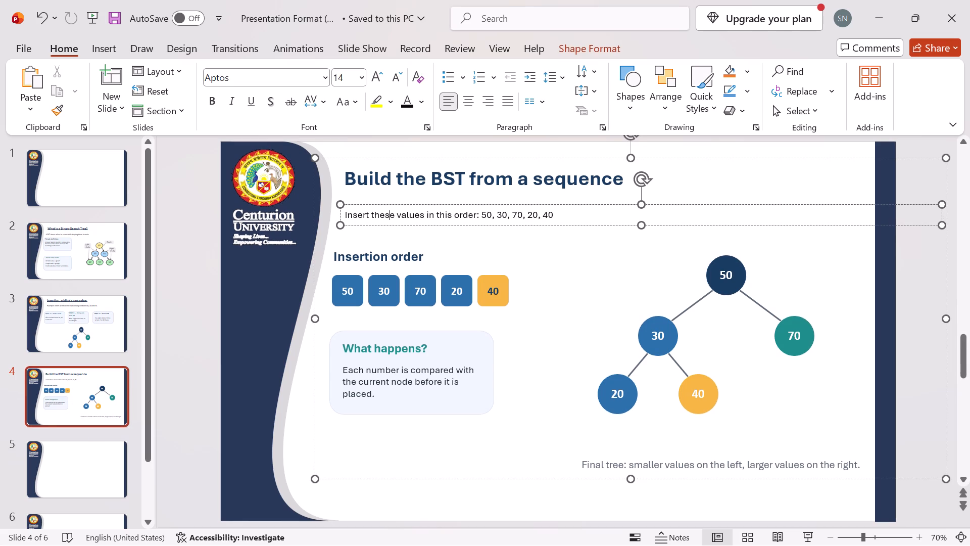
{"action": "key", "text": "ctrl+a"}
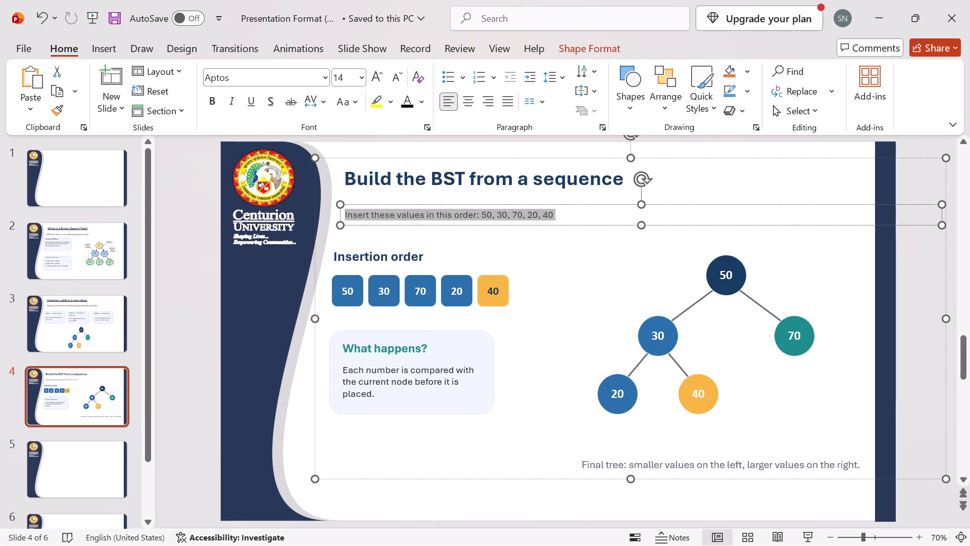
{"action": "left_click", "coordinate": [345, 73]}
{"action": "type", "text": "17"}
{"action": "key", "text": "period"}
{"action": "key", "text": "5"}
{"action": "key", "text": "Return"}
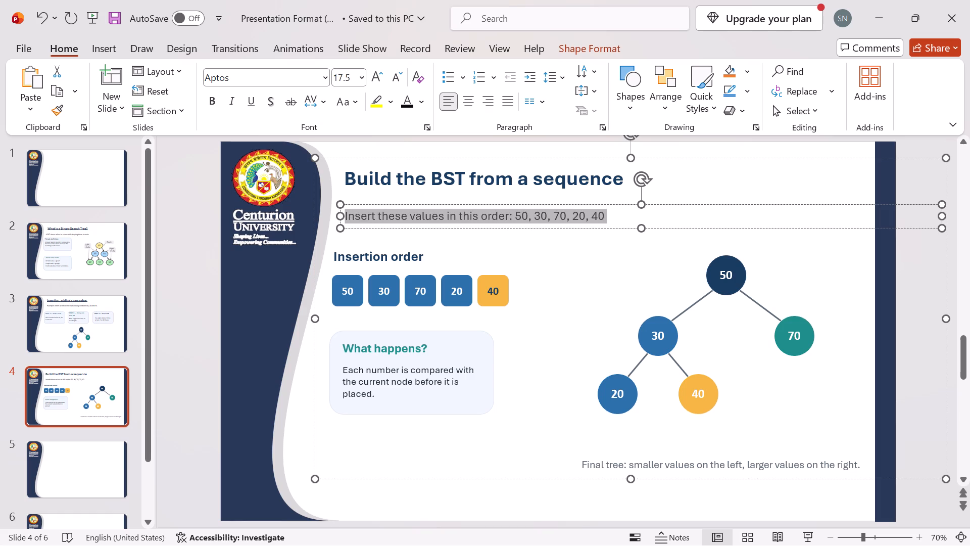
{"action": "left_click", "coordinate": [522, 300]}
Underline the "Build the BST from a sequence" heading on slide 4, matching the heading style of slide 3.
{"action": "left_click", "coordinate": [71, 332]}
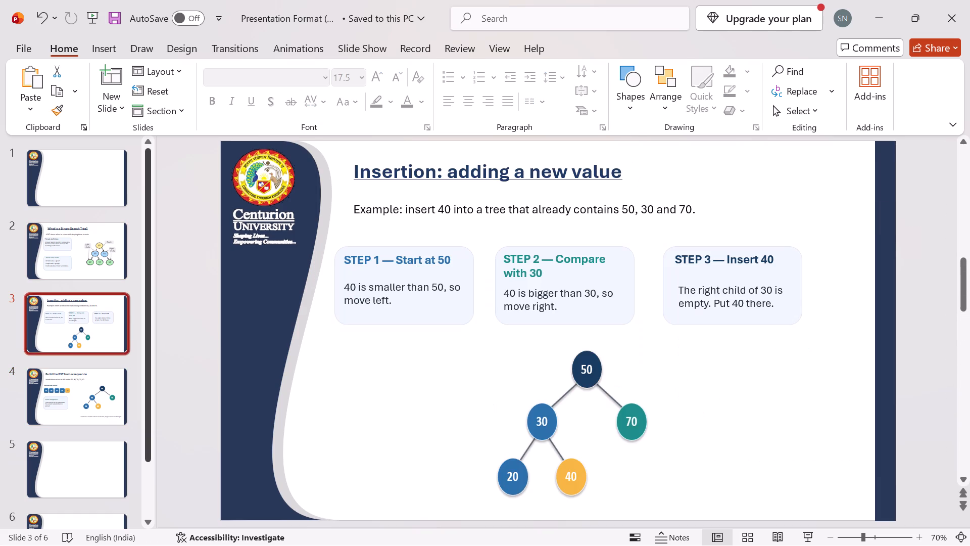
{"action": "left_click", "coordinate": [75, 404]}
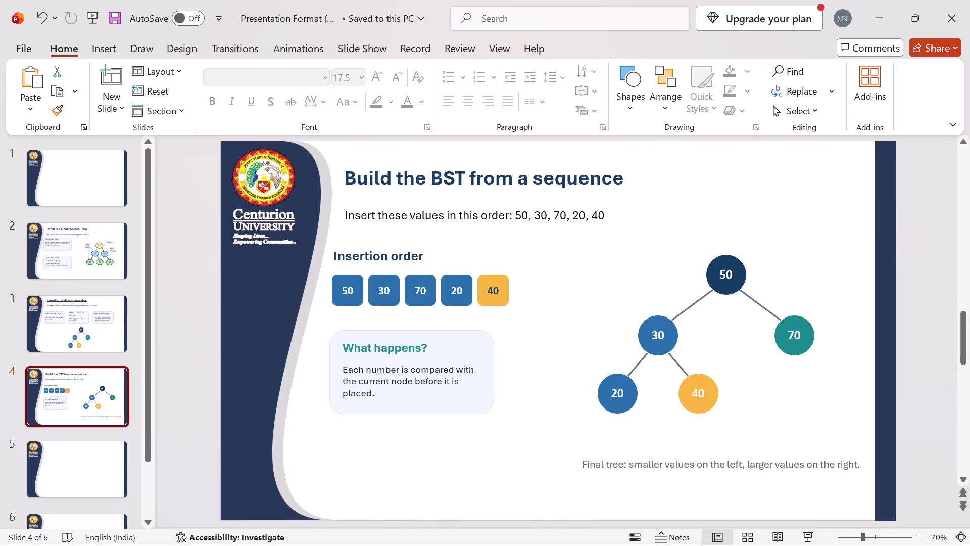
{"action": "left_click", "coordinate": [378, 181]}
{"action": "key", "text": "ctrl+a"}
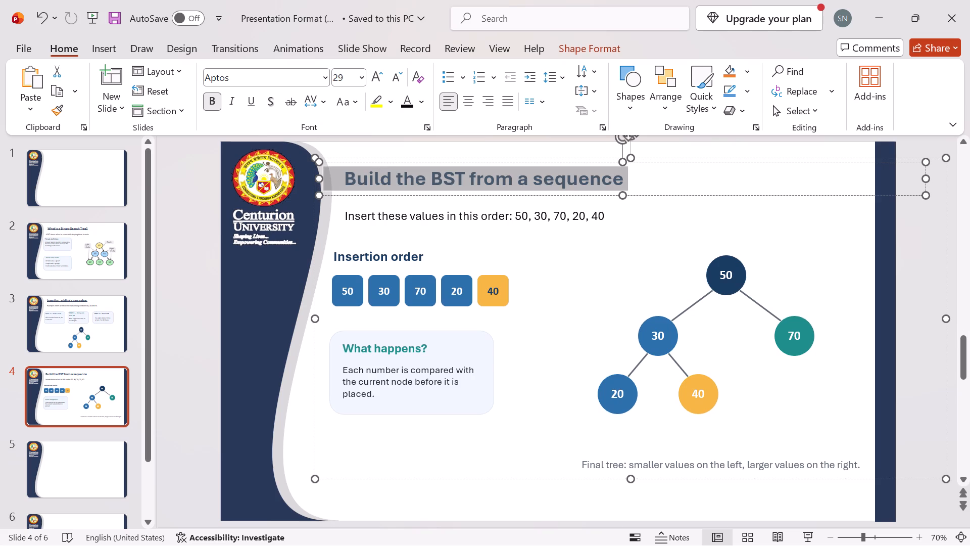
{"action": "left_click", "coordinate": [246, 103]}
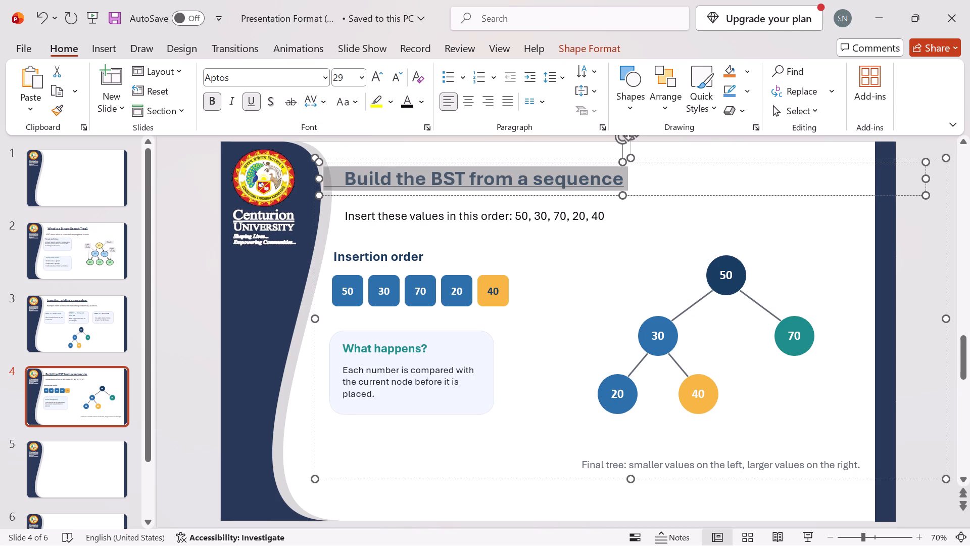
{"action": "left_click", "coordinate": [516, 367]}
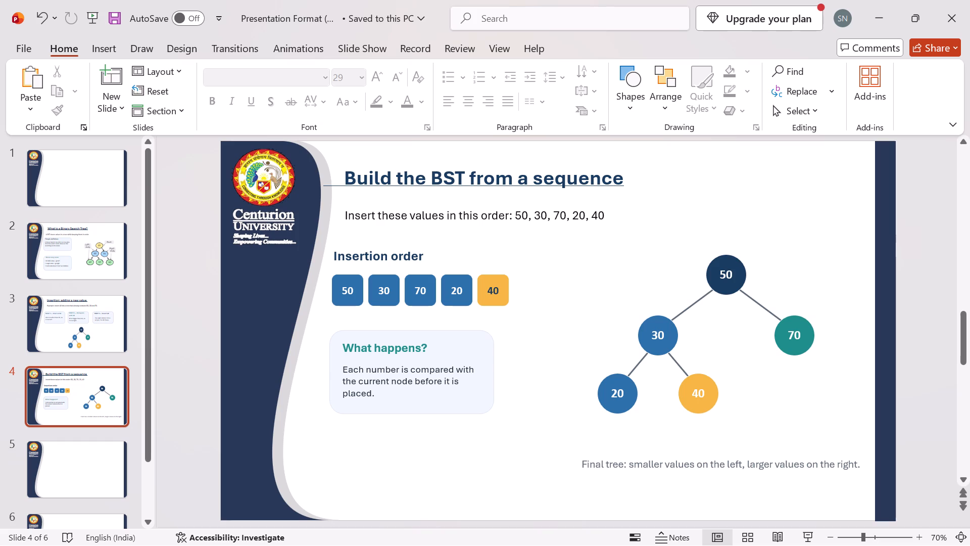
Set the font size of the "Final tree" caption below the tree diagram to 17.5.
{"action": "left_click", "coordinate": [779, 461]}
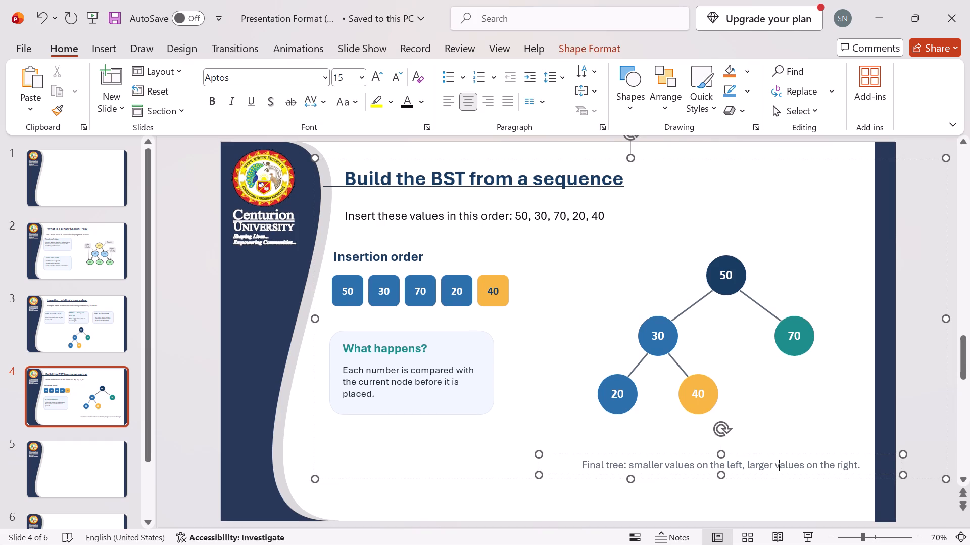
{"action": "key", "text": "ctrl+a"}
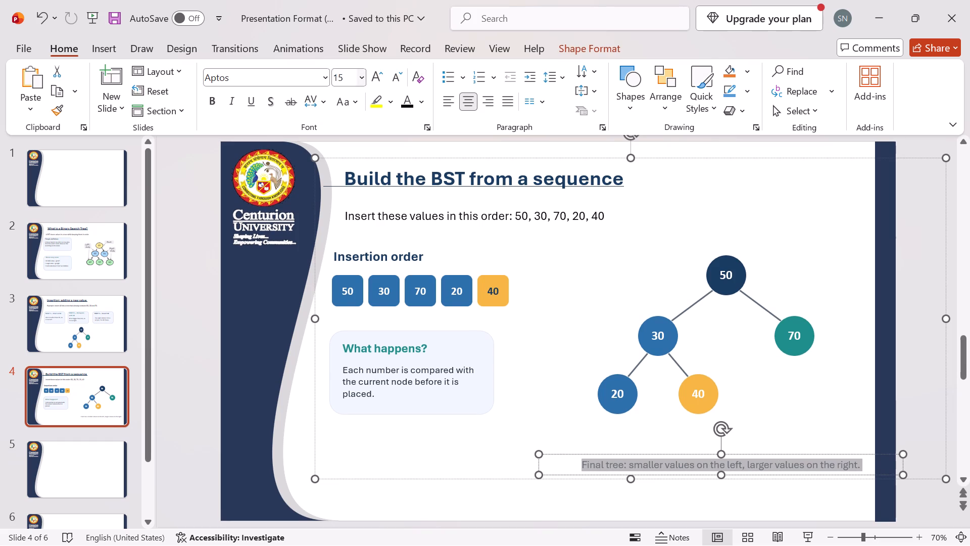
{"action": "left_click", "coordinate": [345, 77]}
{"action": "key", "text": "1"}
{"action": "type", "text": "7."}
{"action": "key", "text": "5"}
{"action": "key", "text": "Return"}
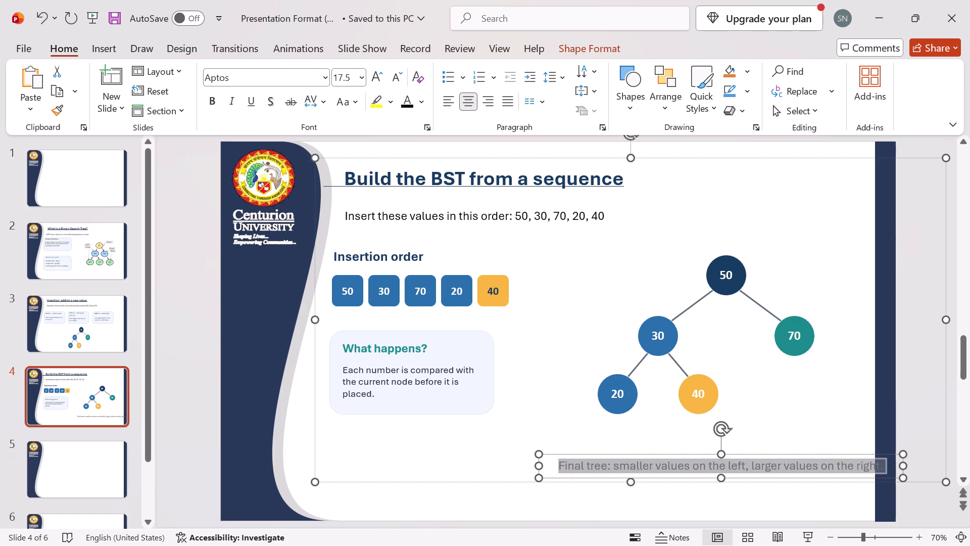
Move the "Final tree" caption left and slightly up so its text stays clear of the slide's dark edge band.
{"action": "left_click_drag", "start_coordinate": [659, 457], "coordinate": [649, 457]}
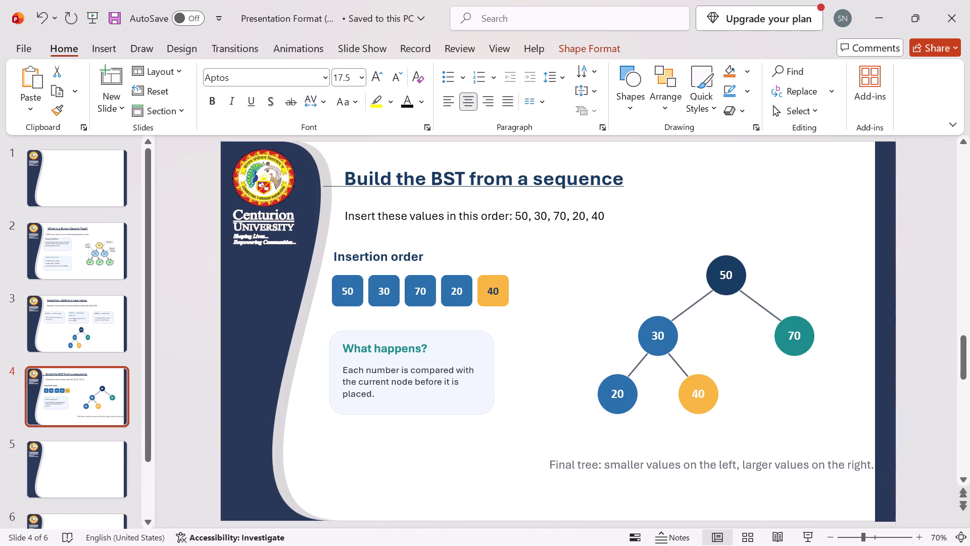
{"action": "left_click_drag", "start_coordinate": [649, 457], "coordinate": [641, 439]}
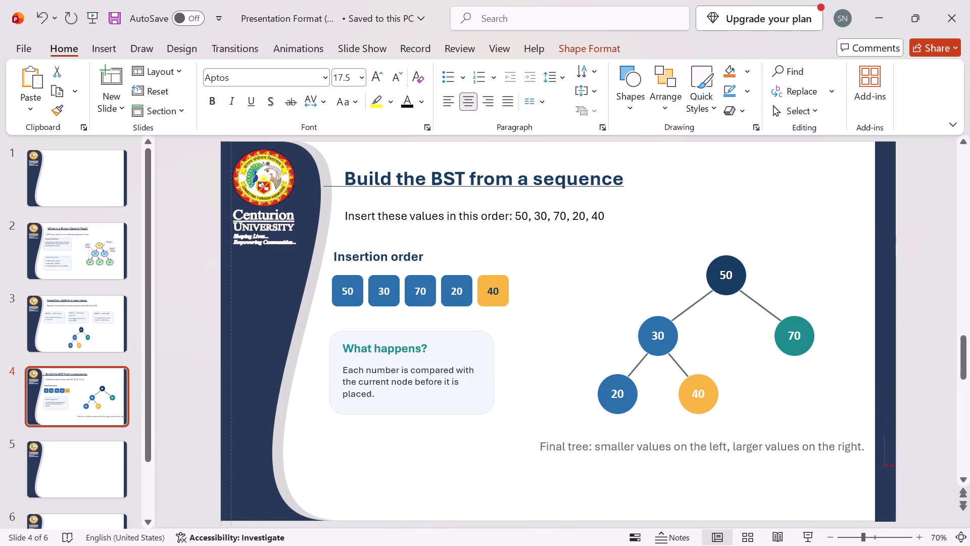
{"action": "left_click_drag", "start_coordinate": [641, 439], "coordinate": [638, 443]}
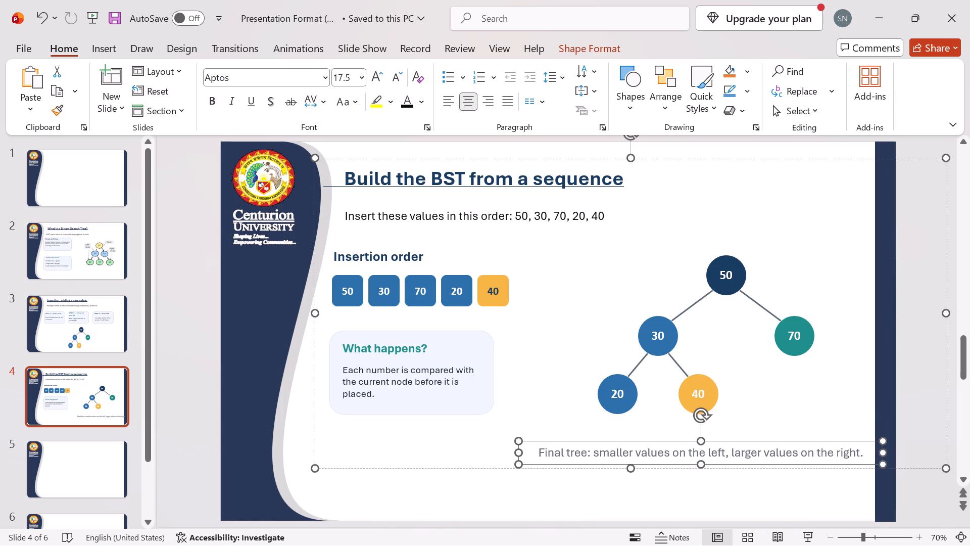
Change the text colour of the "Final tree" caption to black.
{"action": "left_click", "coordinate": [647, 457]}
{"action": "key", "text": "ctrl+a"}
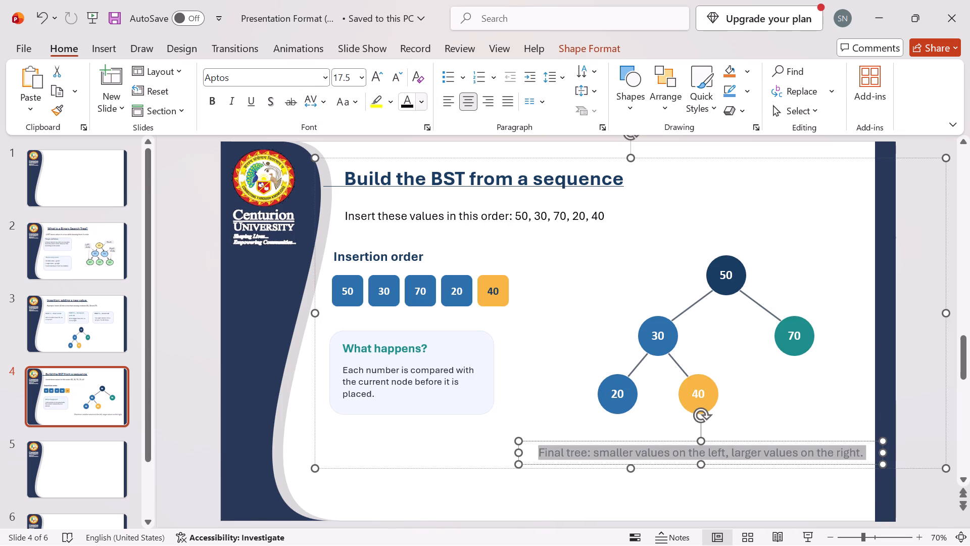
{"action": "left_click", "coordinate": [407, 105]}
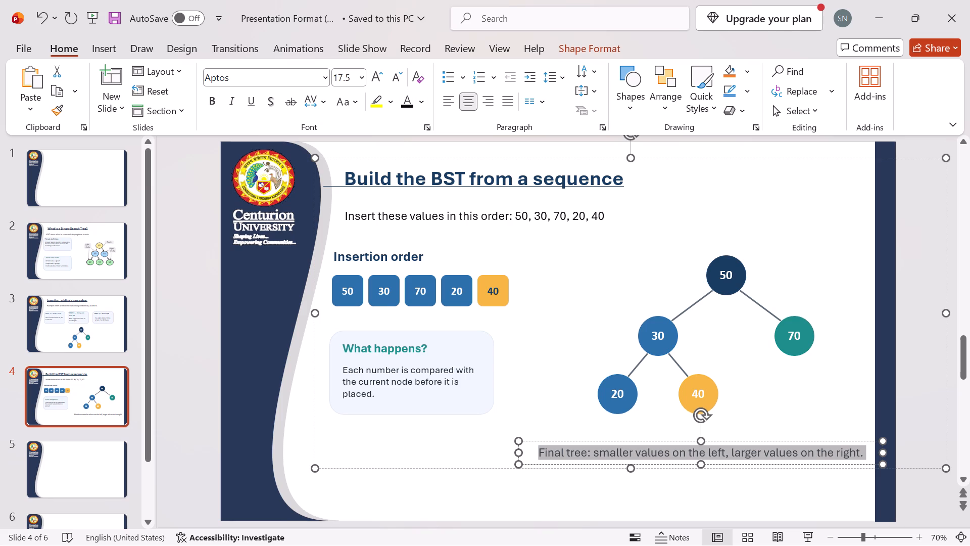
{"action": "left_click", "coordinate": [506, 483]}
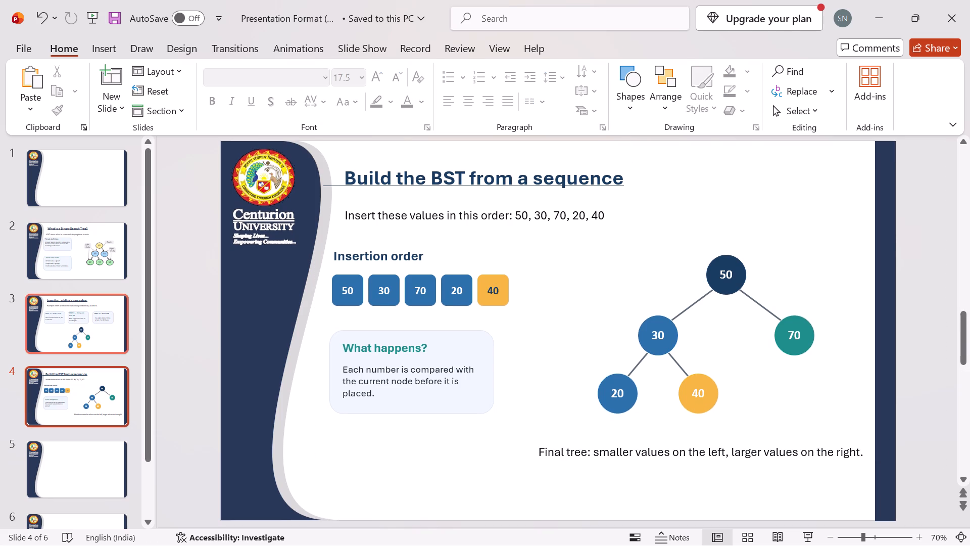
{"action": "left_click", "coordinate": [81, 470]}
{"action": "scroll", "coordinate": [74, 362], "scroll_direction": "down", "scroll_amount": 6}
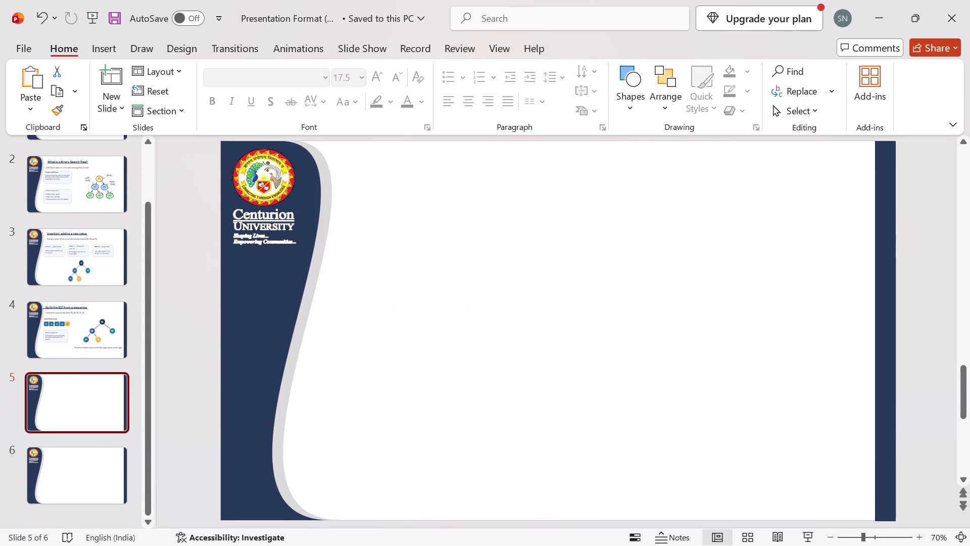
Remove the five leading spaces from slide 4's heading so the underline covers only its words.
{"action": "left_click", "coordinate": [83, 336]}
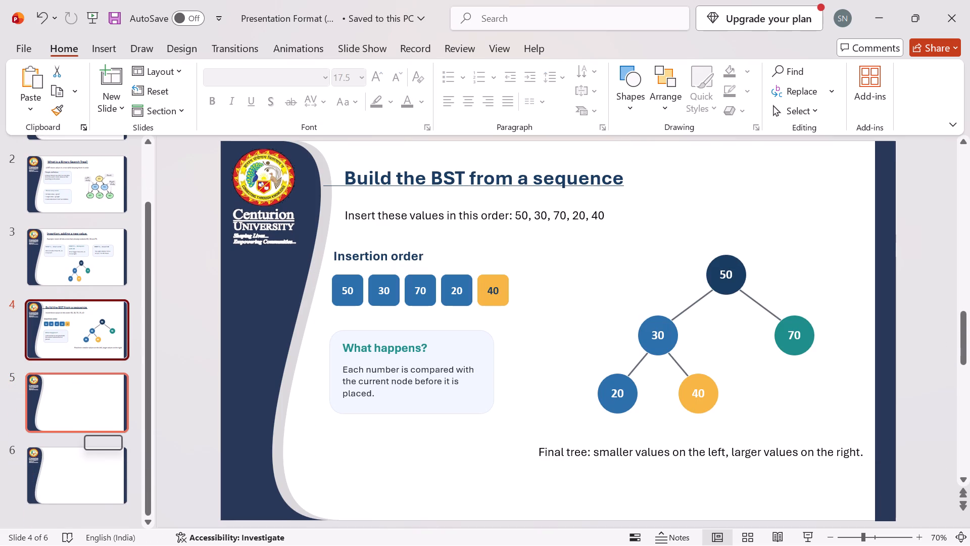
{"action": "left_click", "coordinate": [344, 181]}
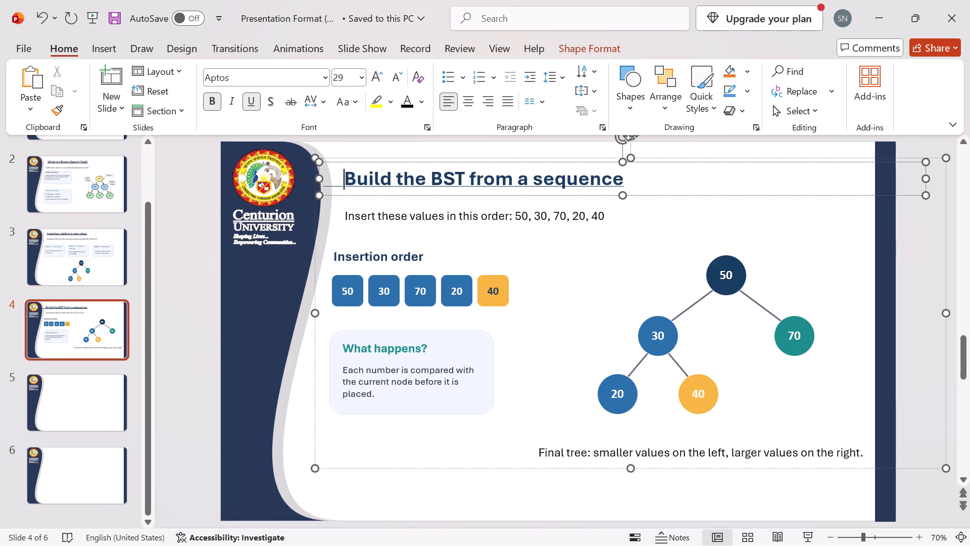
{"action": "key", "text": "BackSpace"}
{"action": "key", "text": "BackSpace"}
{"action": "key", "text": "BackSpace"}
{"action": "key", "text": "BackSpace"}
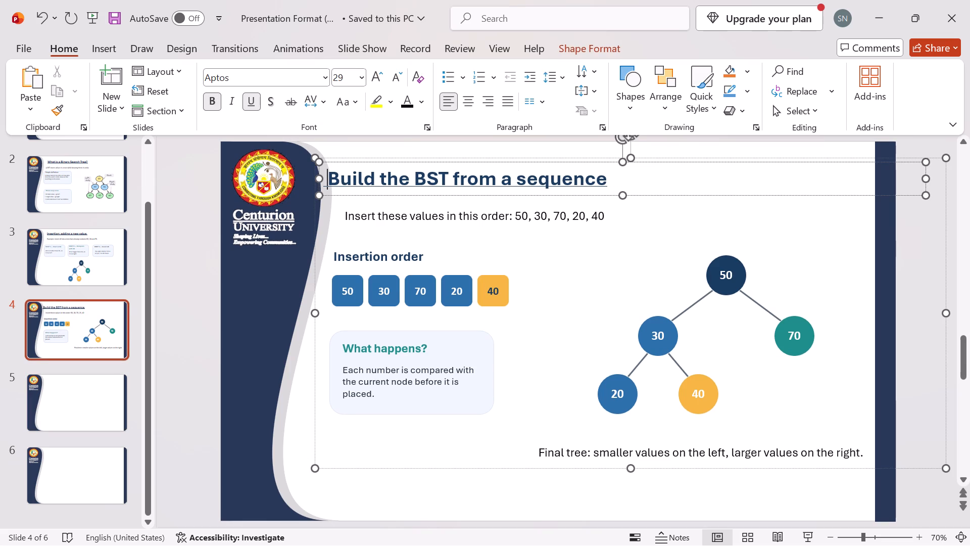
{"action": "key", "text": "BackSpace"}
Move slide 4's heading right and slightly up so it lines up above the "Insert these values in this order" line.
{"action": "left_click_drag", "start_coordinate": [629, 181], "coordinate": [631, 181]}
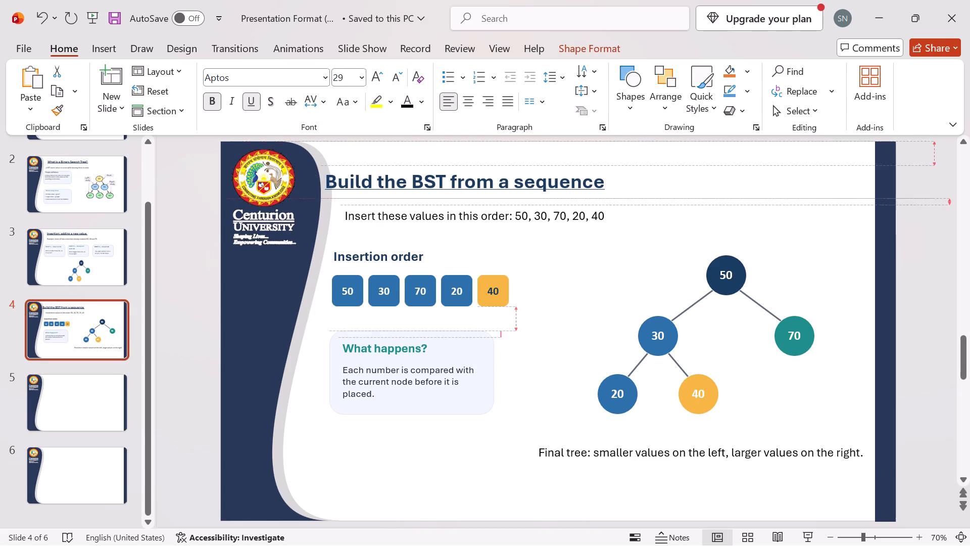
{"action": "left_click_drag", "start_coordinate": [631, 181], "coordinate": [647, 184]}
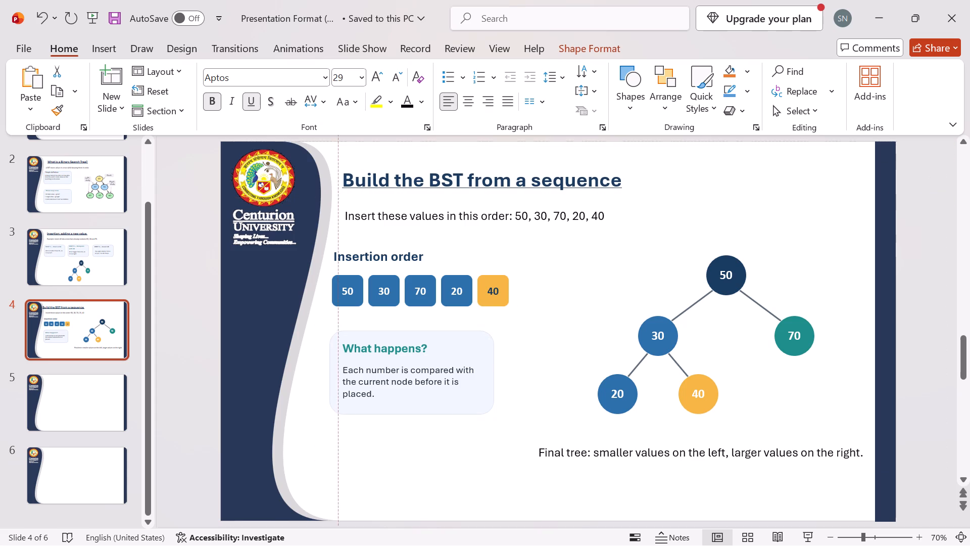
{"action": "left_click_drag", "start_coordinate": [647, 184], "coordinate": [646, 176]}
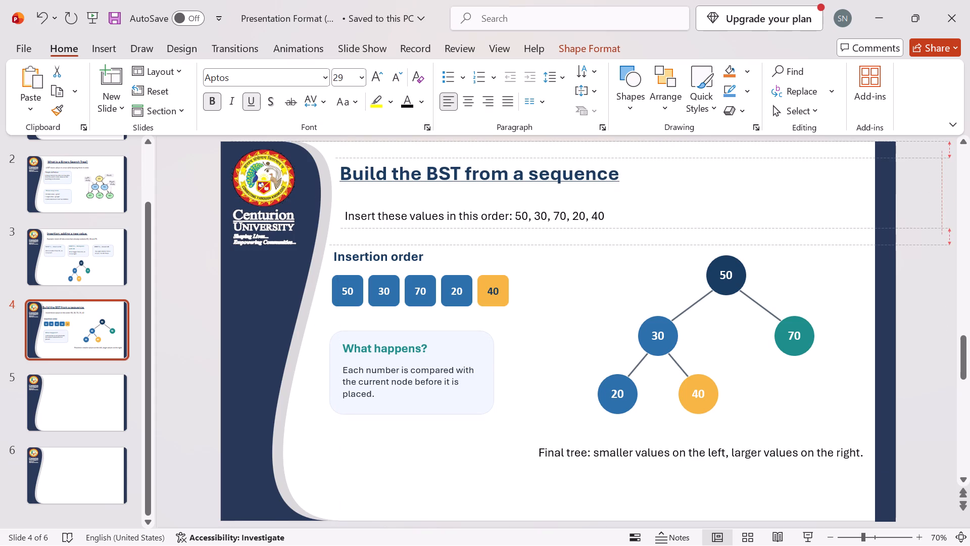
{"action": "left_click_drag", "start_coordinate": [646, 176], "coordinate": [648, 176]}
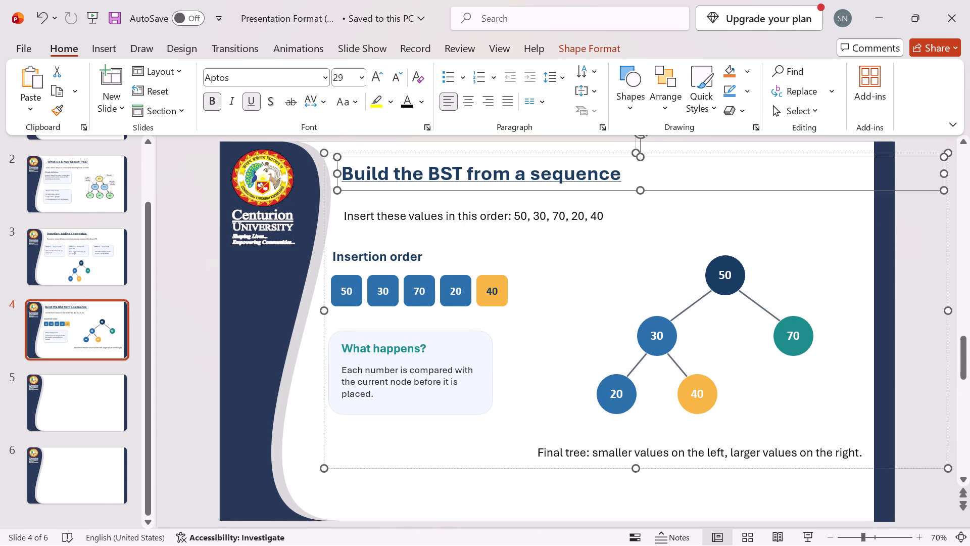
{"action": "left_click", "coordinate": [434, 491]}
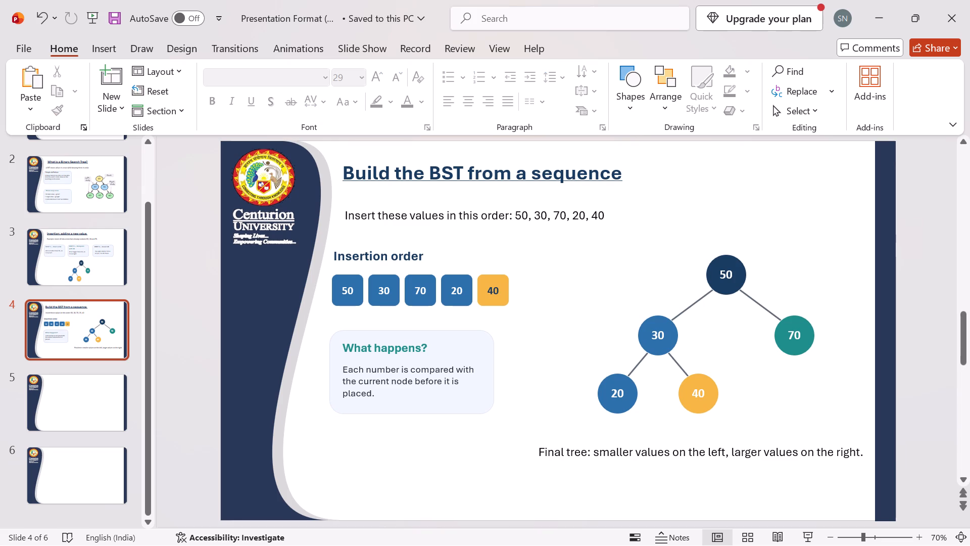
Select the template's blank slide 5, then switch to the Binary Search Tree source presentation and open its slide 5, "Searching: finding a value".
{"action": "left_click", "coordinate": [71, 407]}
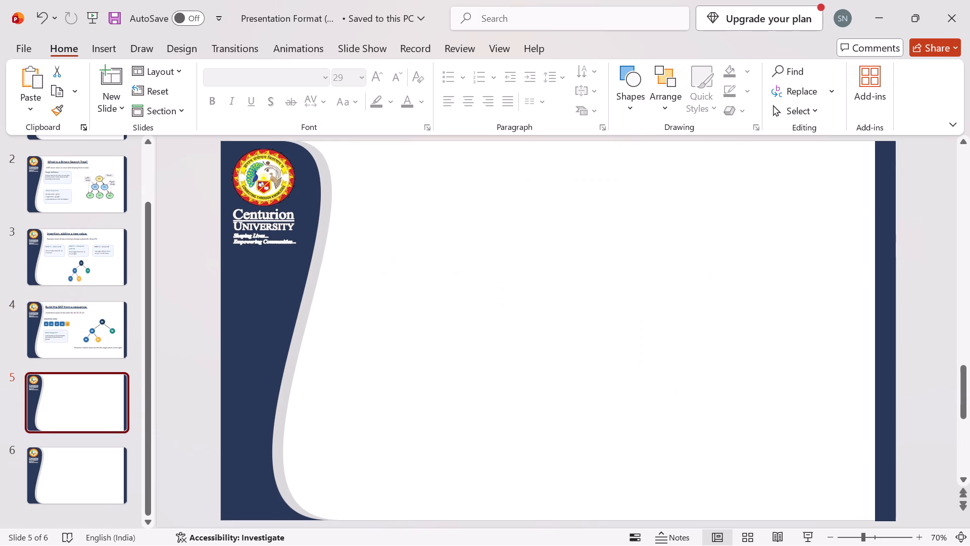
{"action": "left_click", "coordinate": [629, 454]}
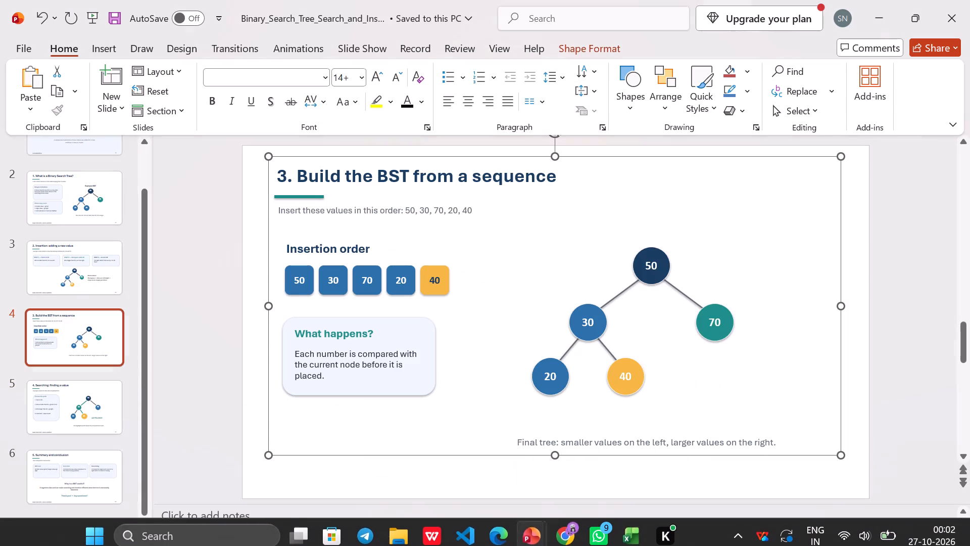
{"action": "left_click", "coordinate": [90, 396]}
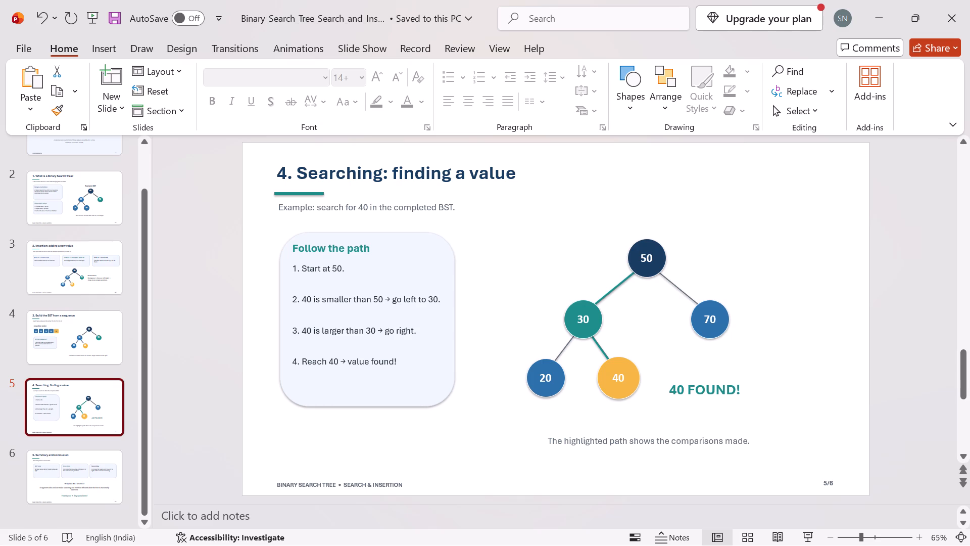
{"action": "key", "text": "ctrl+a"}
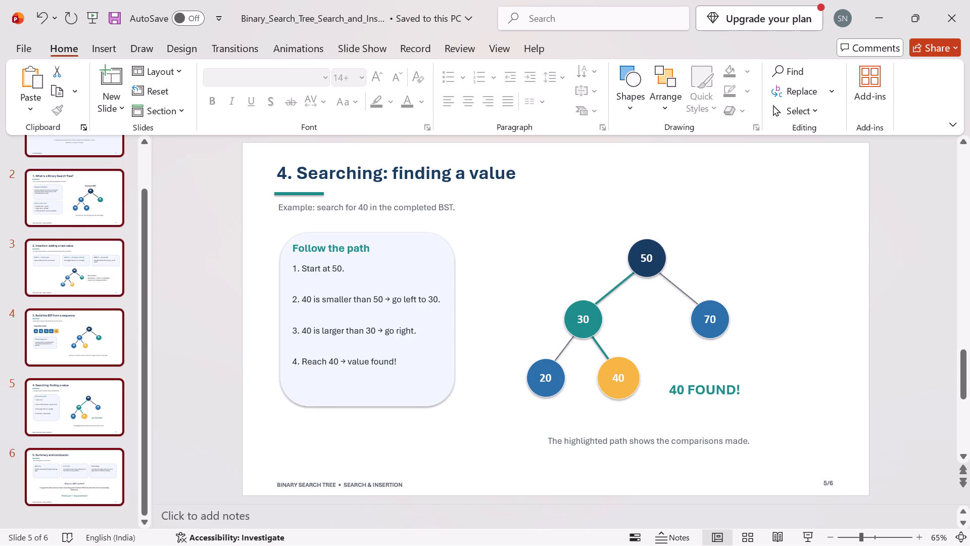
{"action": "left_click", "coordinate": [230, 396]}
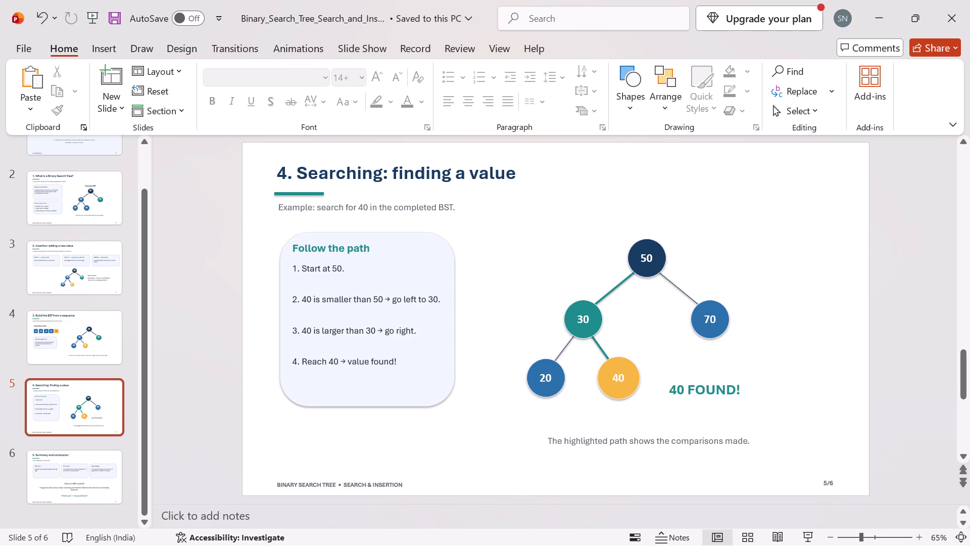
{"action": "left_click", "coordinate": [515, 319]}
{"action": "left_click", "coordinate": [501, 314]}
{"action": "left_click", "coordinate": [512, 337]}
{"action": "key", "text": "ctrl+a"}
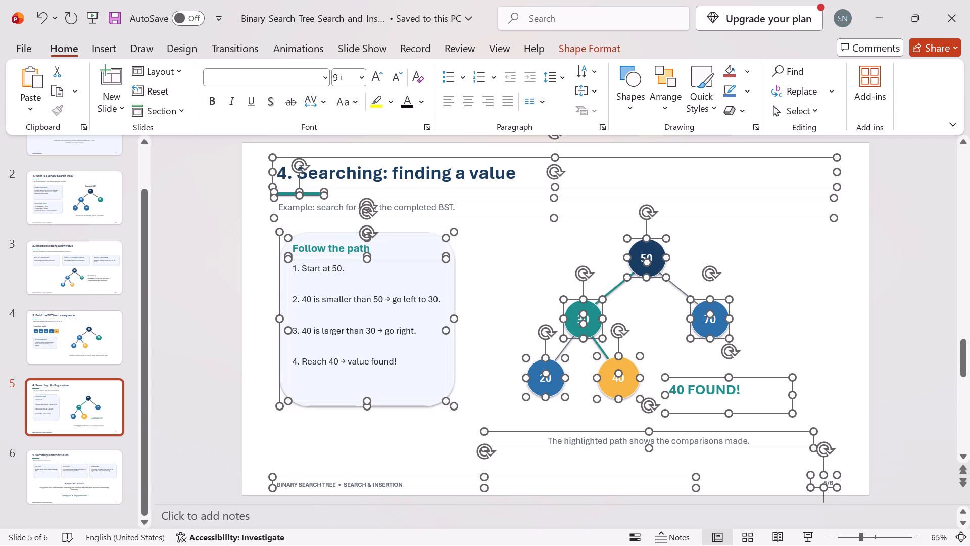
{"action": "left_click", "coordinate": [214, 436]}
Delete the footer text and the page number at the bottom of the source presentation's slide 5.
{"action": "left_click", "coordinate": [370, 482]}
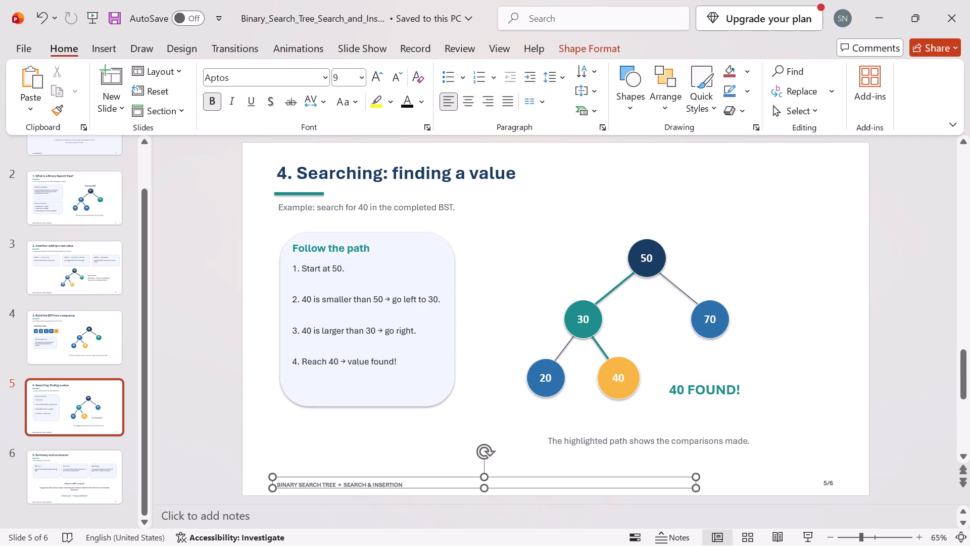
{"action": "key", "text": "ctrl+a"}
{"action": "key", "text": "Delete"}
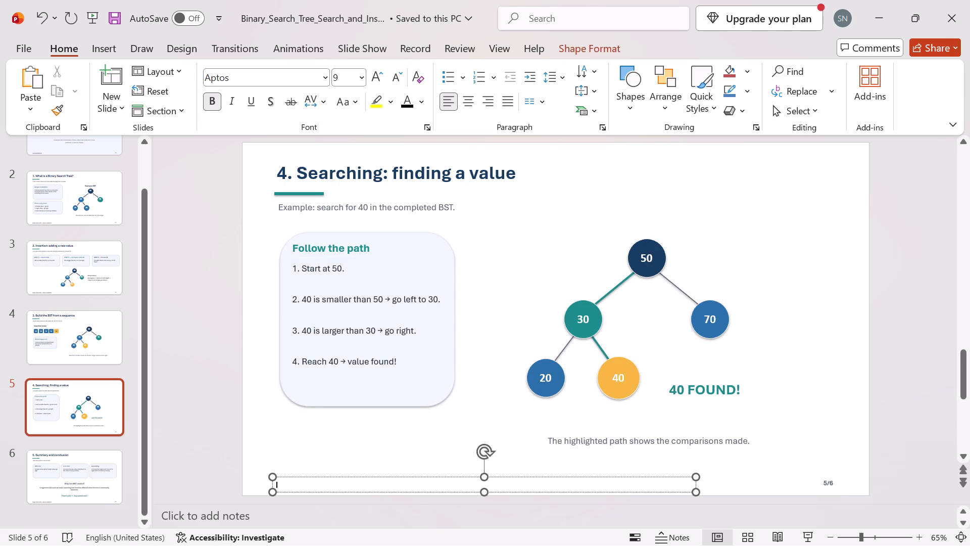
{"action": "left_click", "coordinate": [831, 482]}
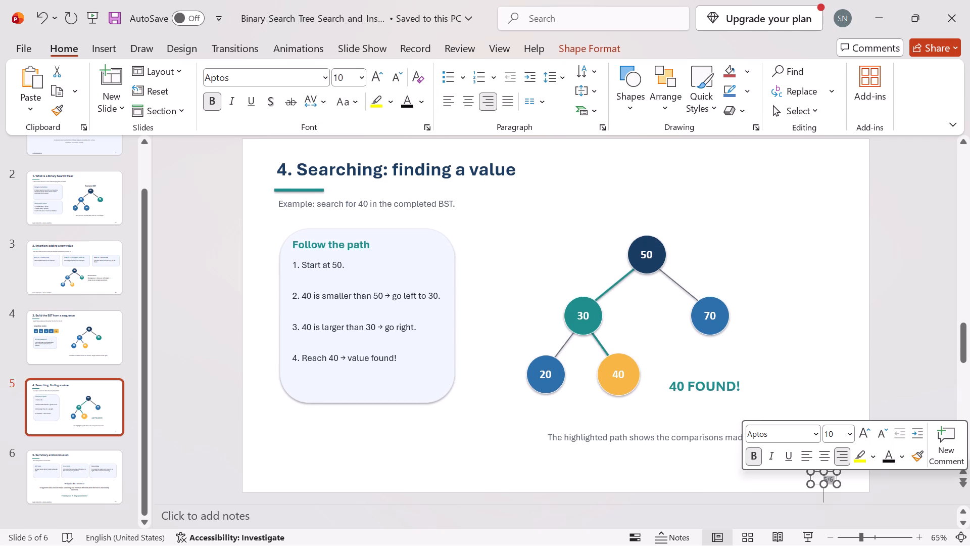
{"action": "key", "text": "Delete"}
{"action": "left_click", "coordinate": [560, 461]}
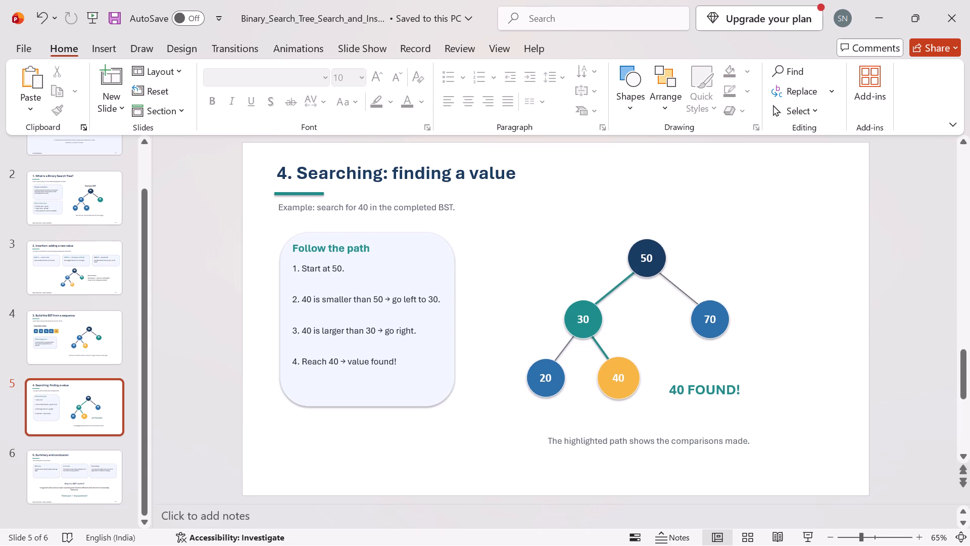
Group all the remaining objects on the source presentation's slide 5 into one object.
{"action": "left_click", "coordinate": [488, 304]}
{"action": "key", "text": "ctrl+a"}
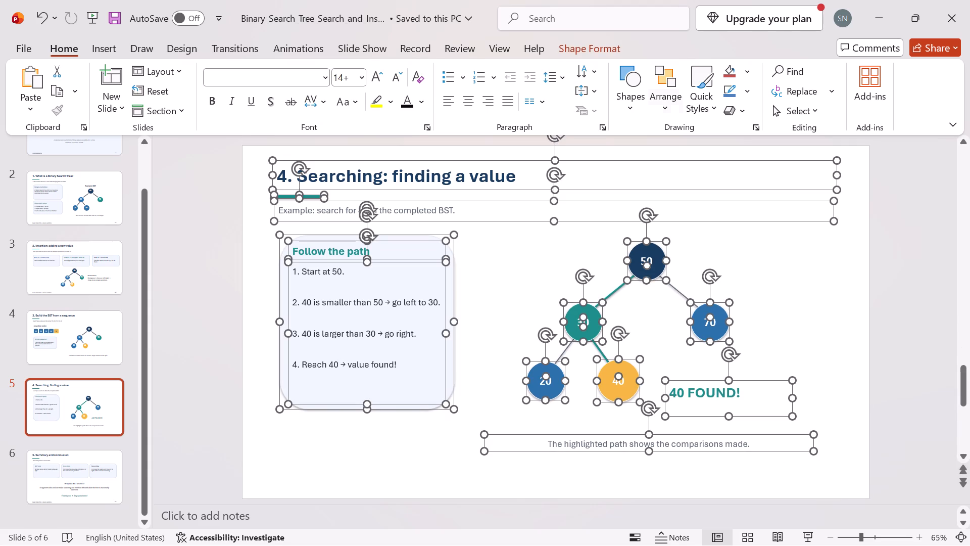
{"action": "left_click", "coordinate": [666, 109]}
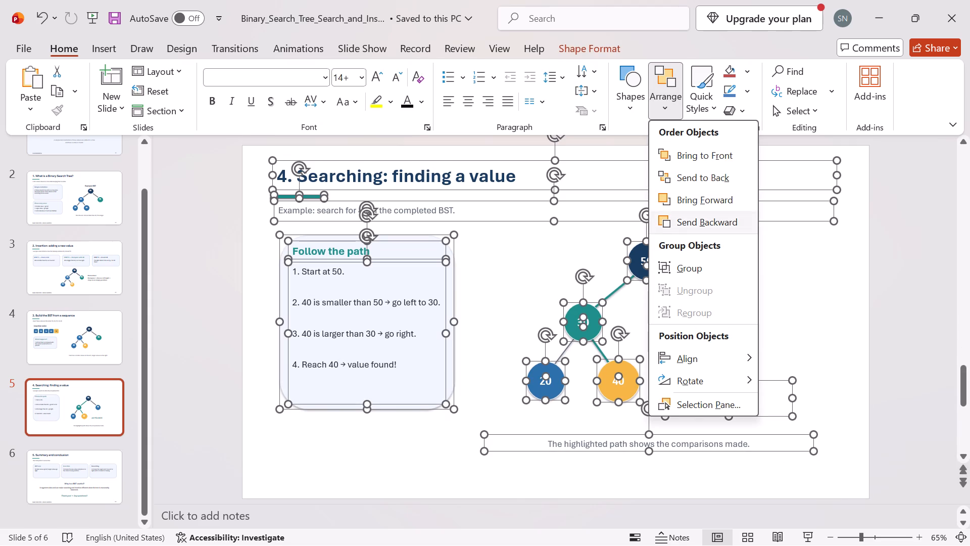
{"action": "left_click", "coordinate": [681, 270]}
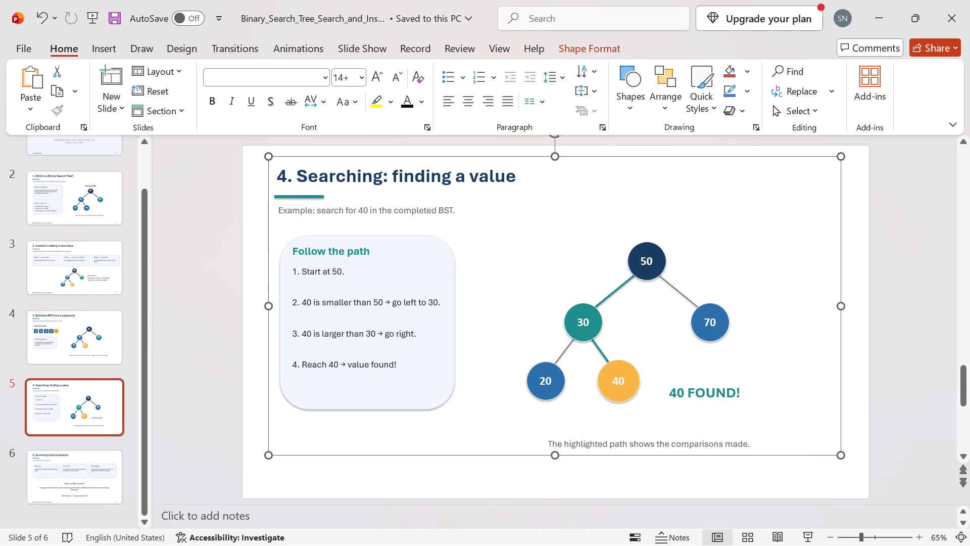
Copy the grouped content onto the template's blank slide 5 and move it right, clear of the curved logo band.
{"action": "key", "text": "ctrl+c"}
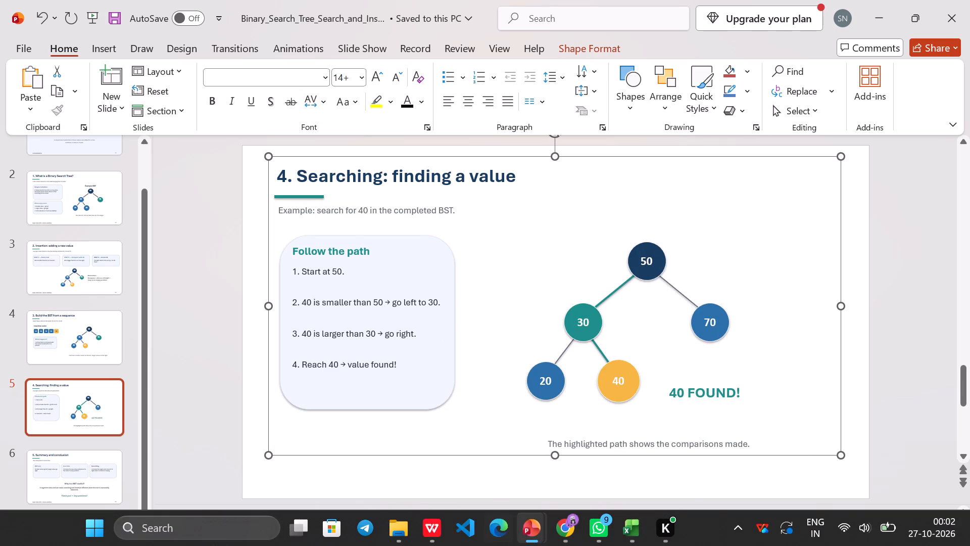
{"action": "left_click", "coordinate": [477, 457]}
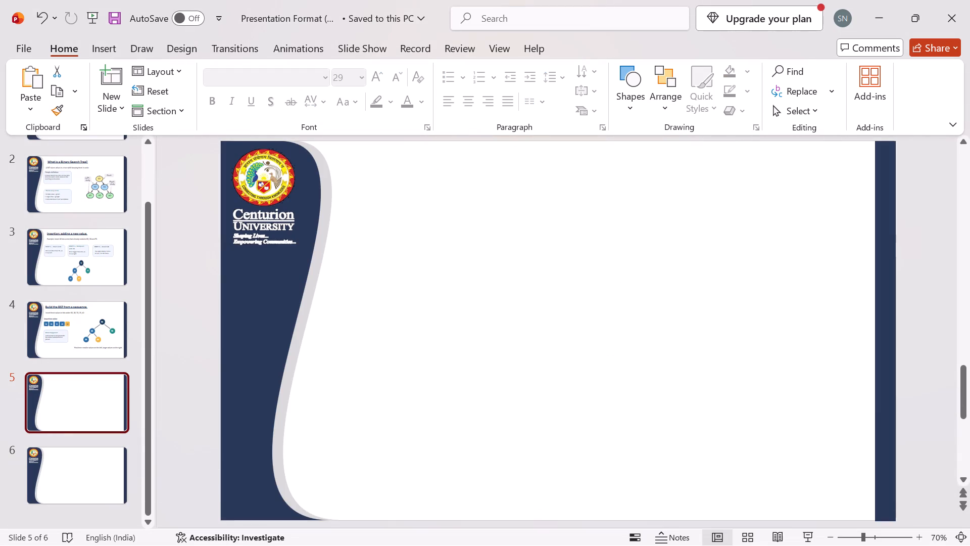
{"action": "key", "text": "ctrl+v"}
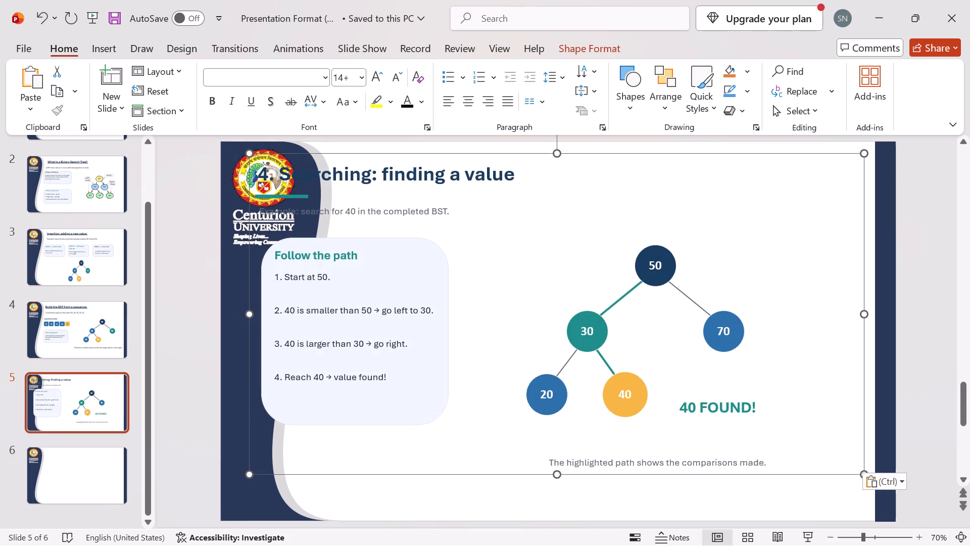
{"action": "left_click_drag", "start_coordinate": [653, 175], "coordinate": [709, 173]}
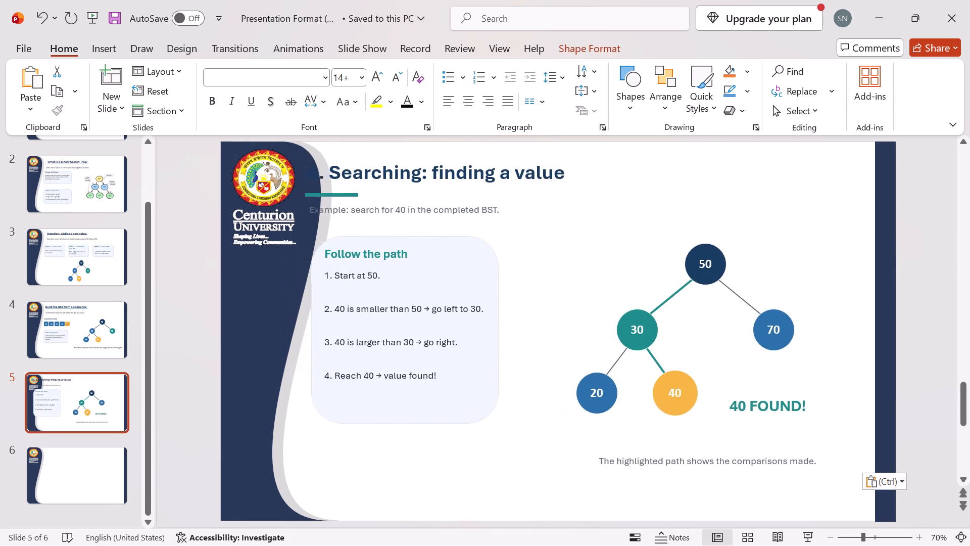
{"action": "left_click_drag", "start_coordinate": [709, 173], "coordinate": [742, 189]}
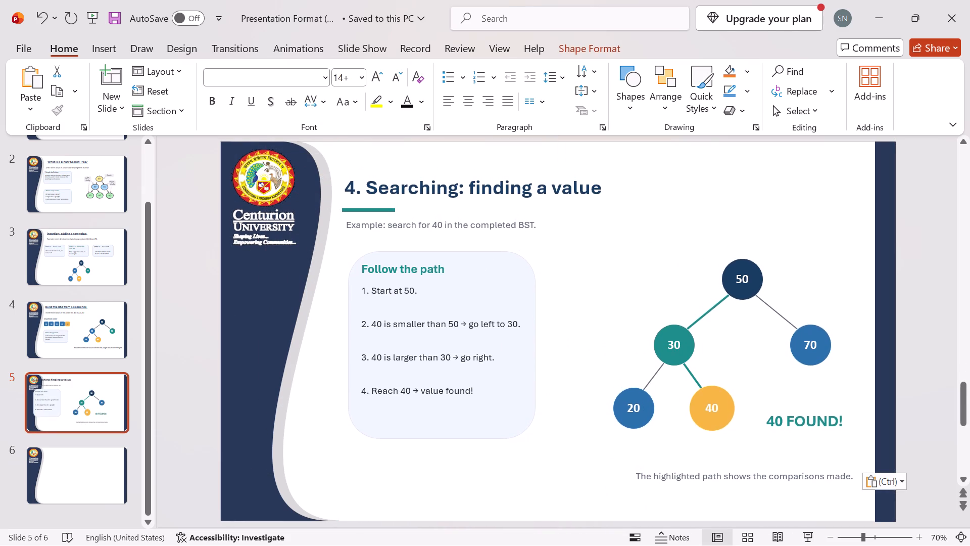
{"action": "left_click_drag", "start_coordinate": [742, 189], "coordinate": [744, 180]}
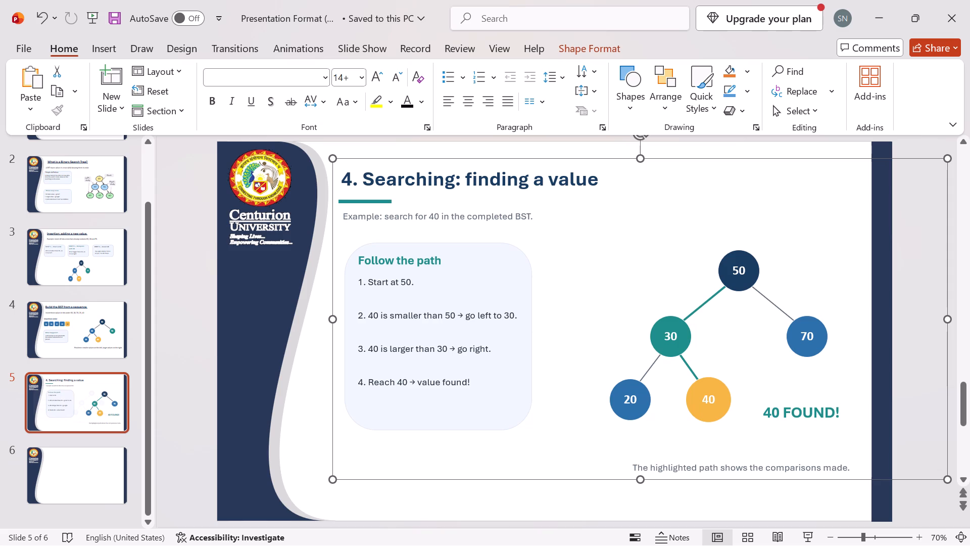
Delete the short teal accent line under the heading on the template's slide 5.
{"action": "left_click", "coordinate": [382, 203]}
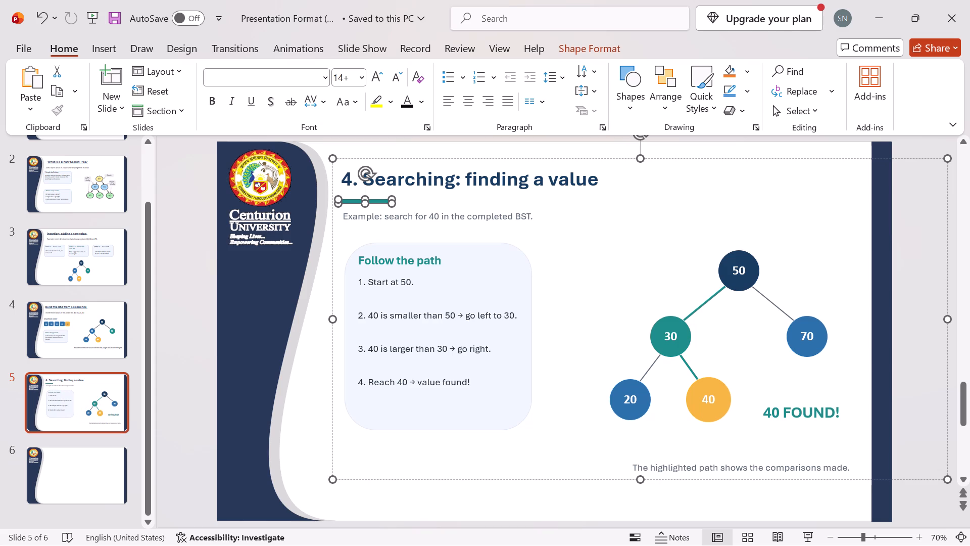
{"action": "key", "text": "Delete"}
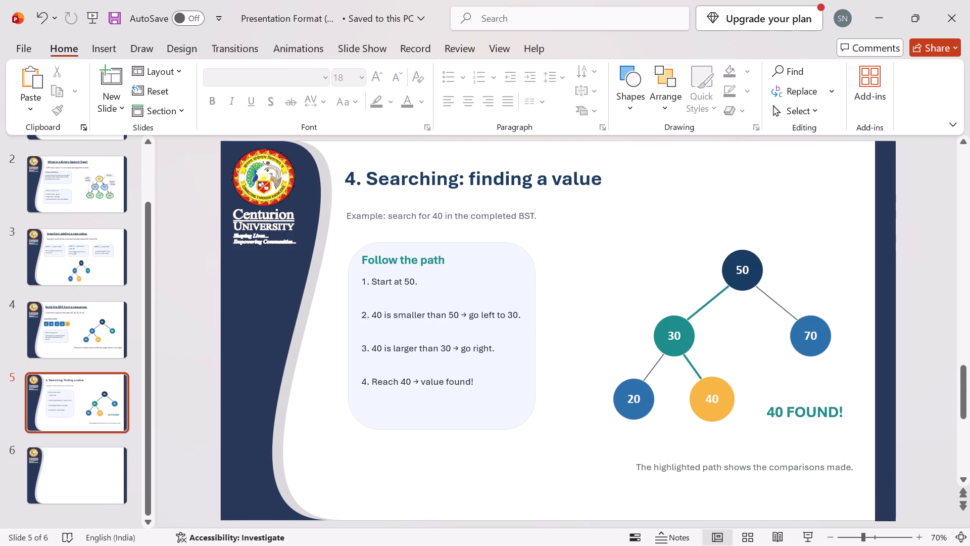
Remove the "4." number from the "Searching: finding a value" heading and shift the heading slightly right.
{"action": "left_click_drag", "start_coordinate": [366, 179], "coordinate": [340, 179]}
{"action": "key", "text": "BackSpace"}
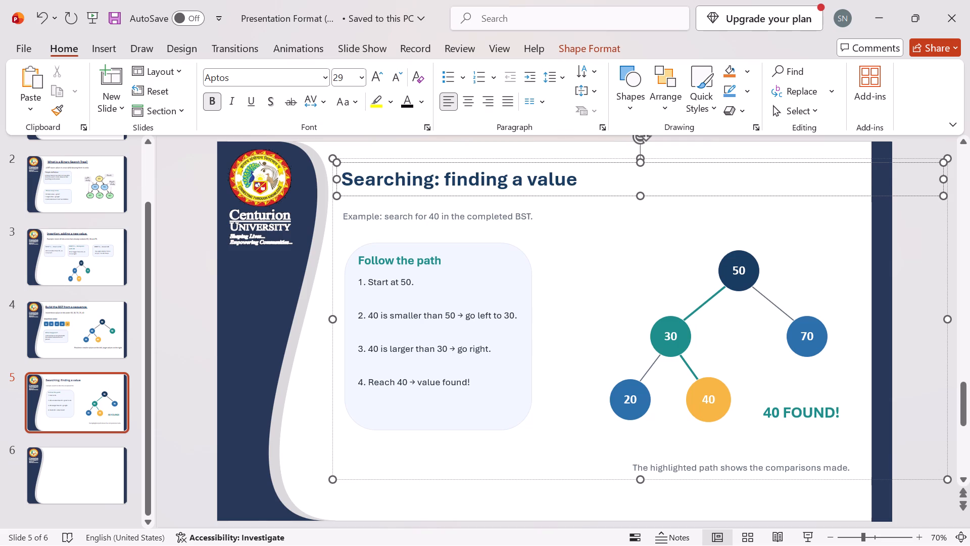
{"action": "left_click_drag", "start_coordinate": [602, 178], "coordinate": [607, 177]}
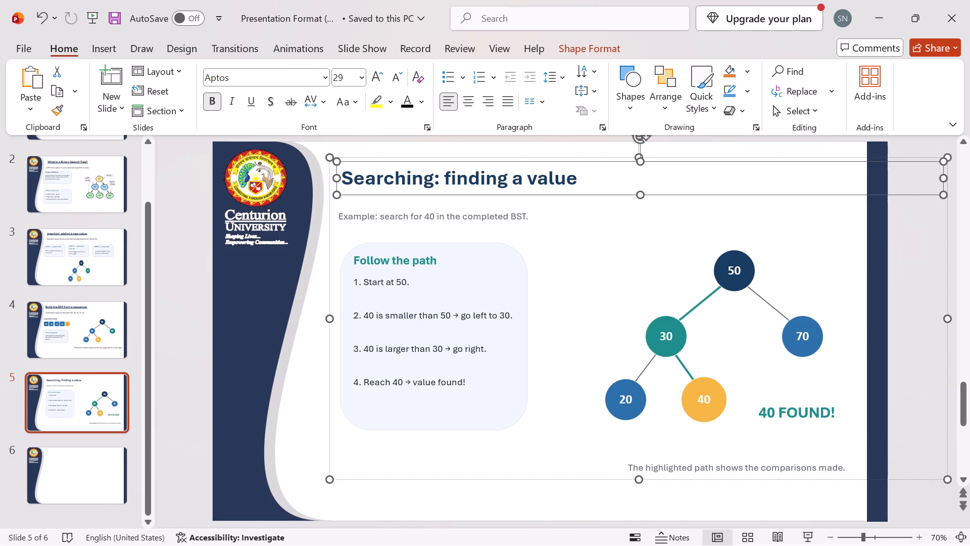
Underline the whole "Searching: finding a value" heading on slide 5.
{"action": "left_click", "coordinate": [569, 177]}
{"action": "key", "text": "ctrl+a"}
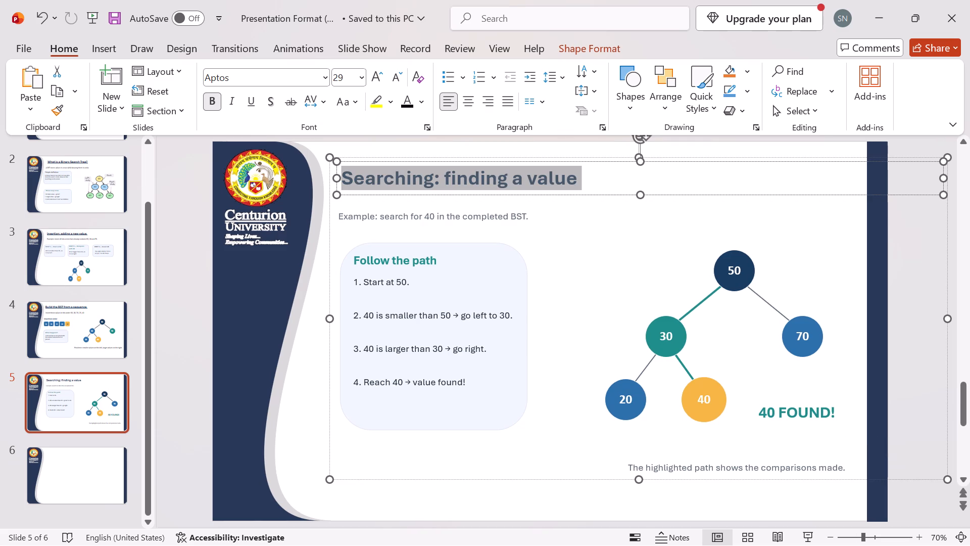
{"action": "left_click", "coordinate": [246, 100]}
Set the "Example: search for 40 in the completed BST." line to 17.5 pt and color it black.
{"action": "left_click", "coordinate": [499, 217]}
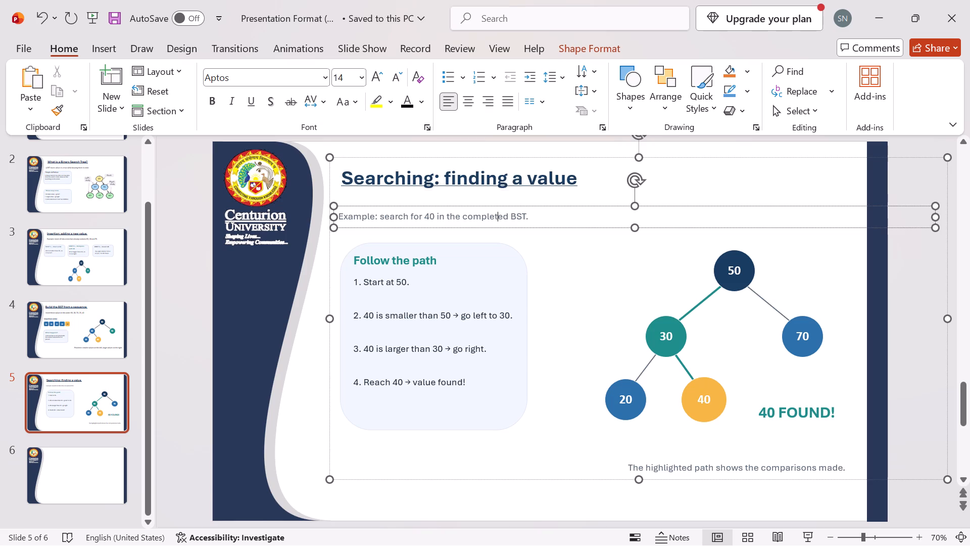
{"action": "key", "text": "ctrl+a"}
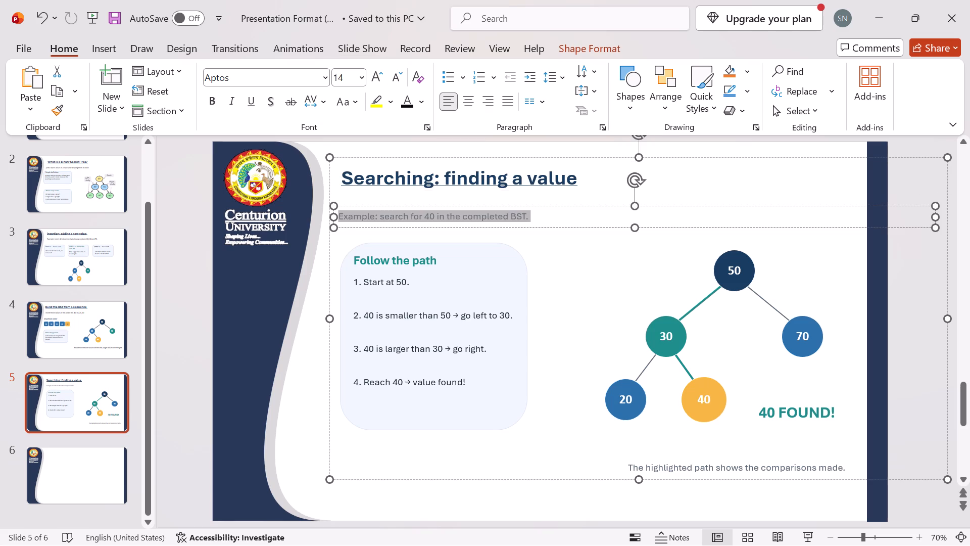
{"action": "left_click", "coordinate": [344, 76]}
{"action": "type", "text": "17"}
{"action": "key", "text": "period"}
{"action": "key", "text": "5"}
{"action": "key", "text": "Return"}
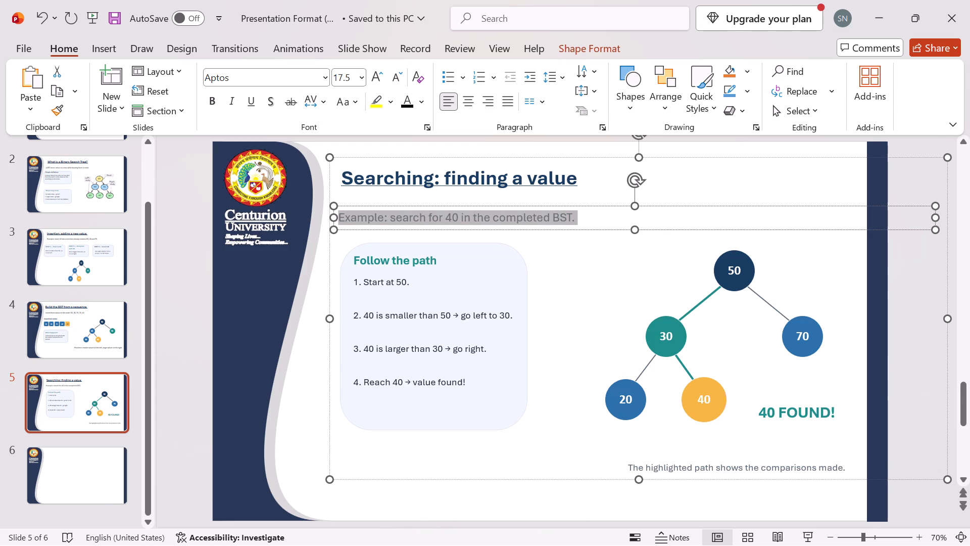
{"action": "left_click", "coordinate": [408, 107]}
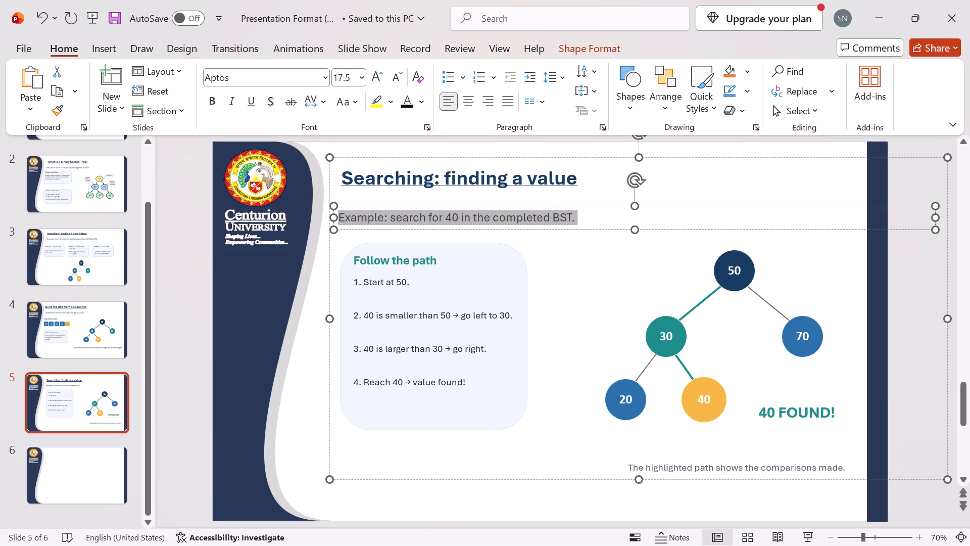
Set the "The highlighted path shows the comparisons made." caption to 17.5 pt black and move it slightly up and left, clear of the blue edge band.
{"action": "left_click", "coordinate": [705, 465]}
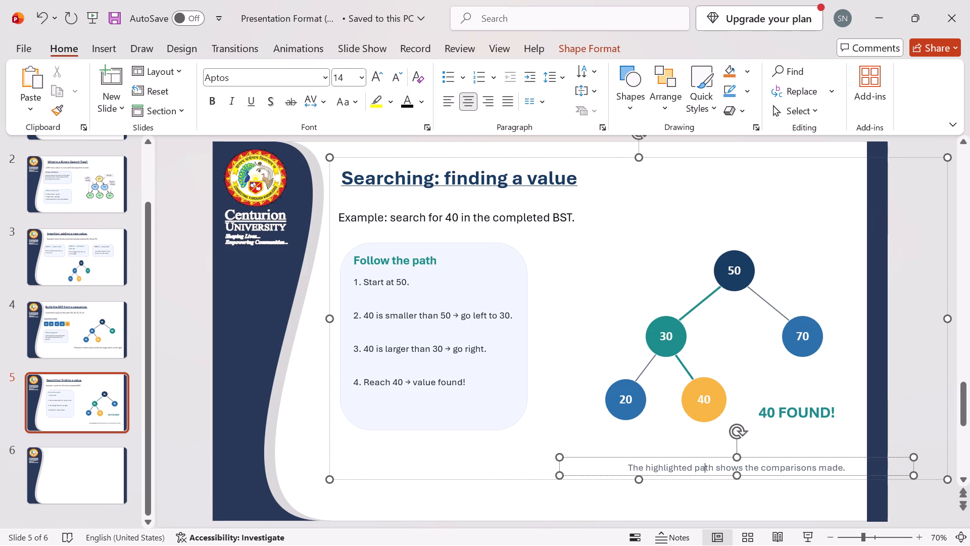
{"action": "key", "text": "ctrl+a"}
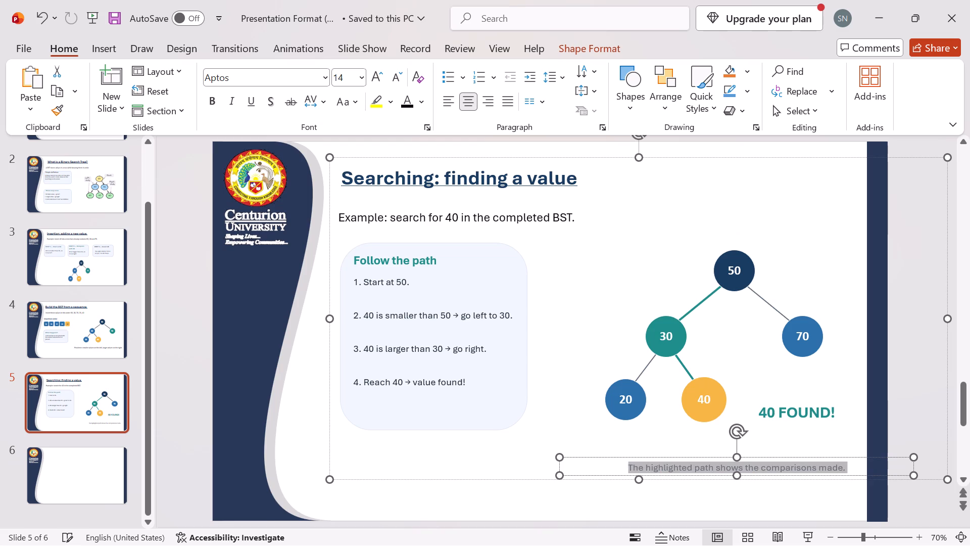
{"action": "left_click", "coordinate": [353, 80]}
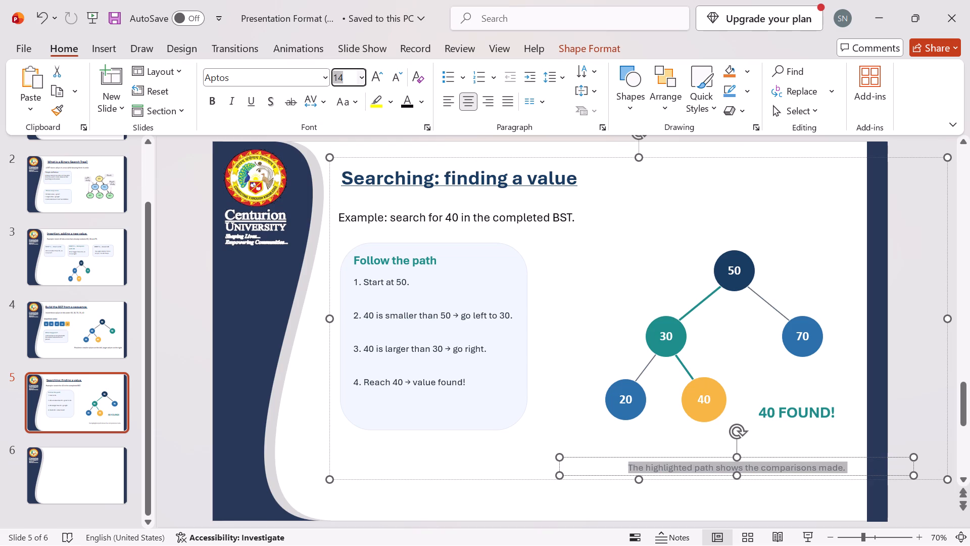
{"action": "type", "text": "17."}
{"action": "key", "text": "5"}
{"action": "key", "text": "Return"}
{"action": "left_click", "coordinate": [402, 101]}
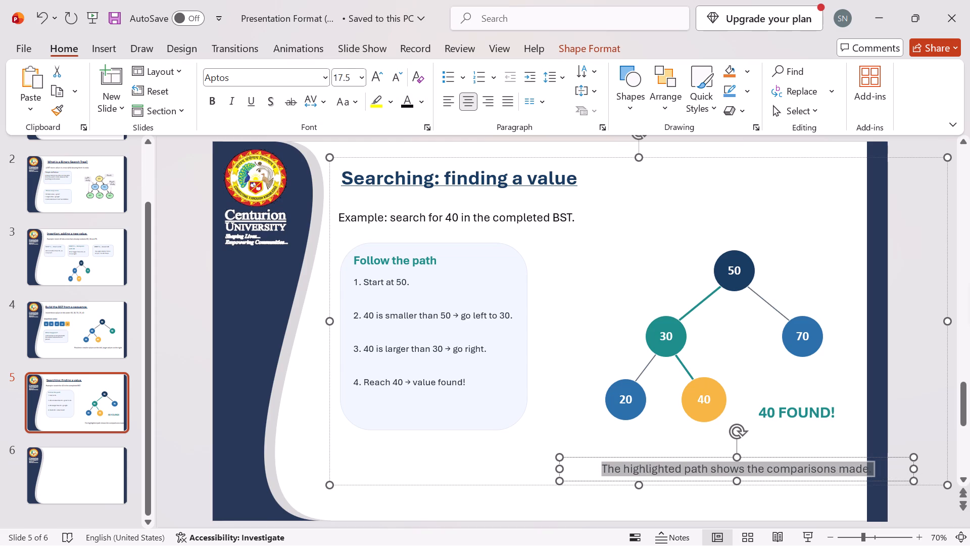
{"action": "left_click_drag", "start_coordinate": [902, 470], "coordinate": [868, 460]}
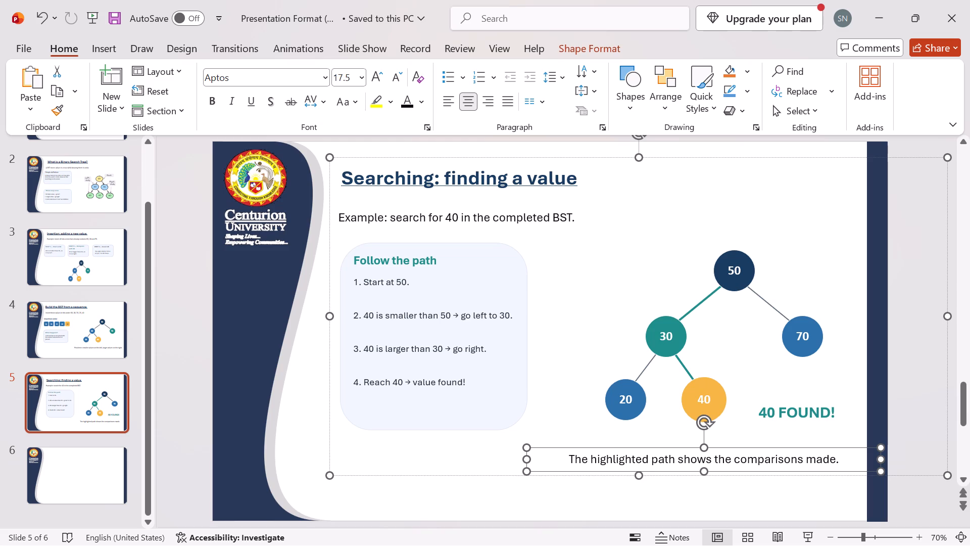
{"action": "left_click", "coordinate": [555, 340]}
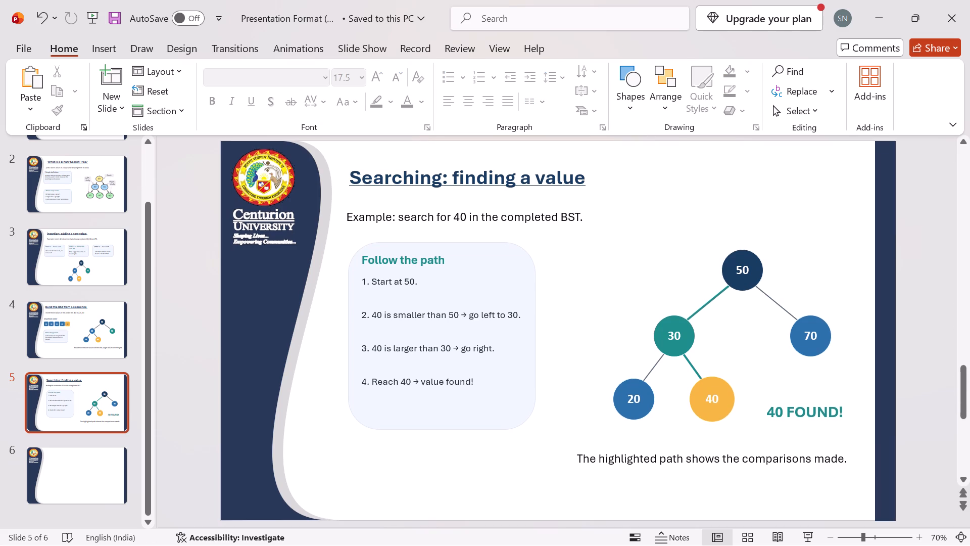
Increase the numbered search steps in the "Follow the path" card to 16 pt.
{"action": "left_click", "coordinate": [603, 327]}
{"action": "left_click", "coordinate": [517, 346]}
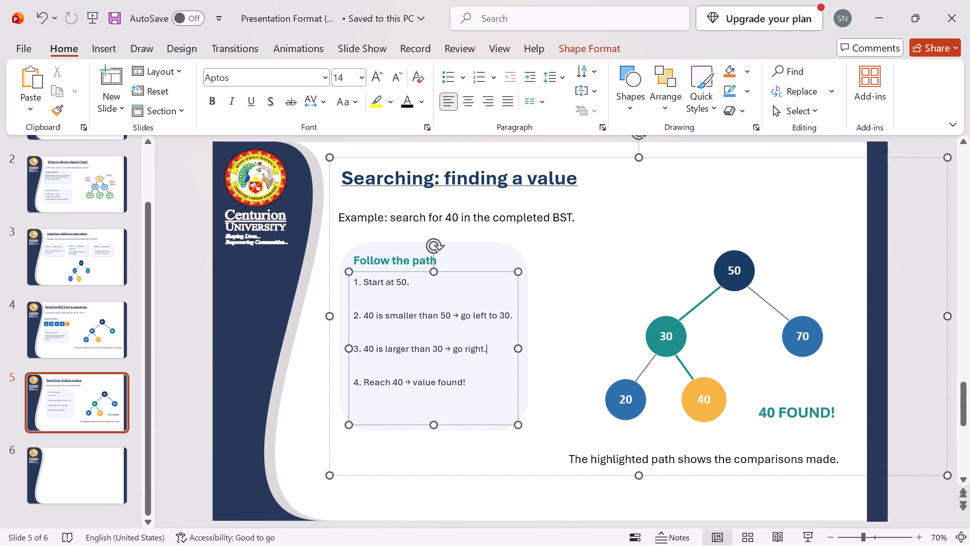
{"action": "key", "text": "ctrl+a"}
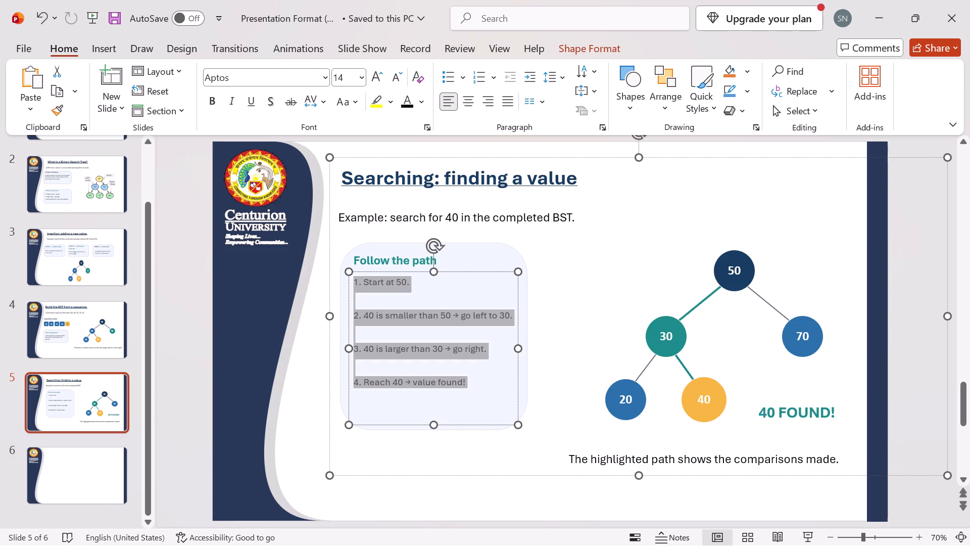
{"action": "left_click", "coordinate": [377, 73]}
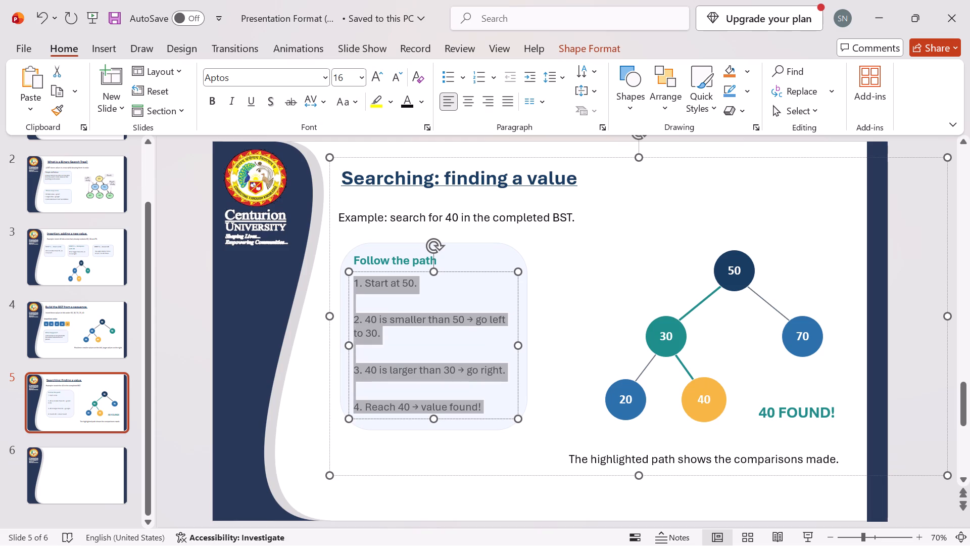
{"action": "left_click", "coordinate": [569, 280]}
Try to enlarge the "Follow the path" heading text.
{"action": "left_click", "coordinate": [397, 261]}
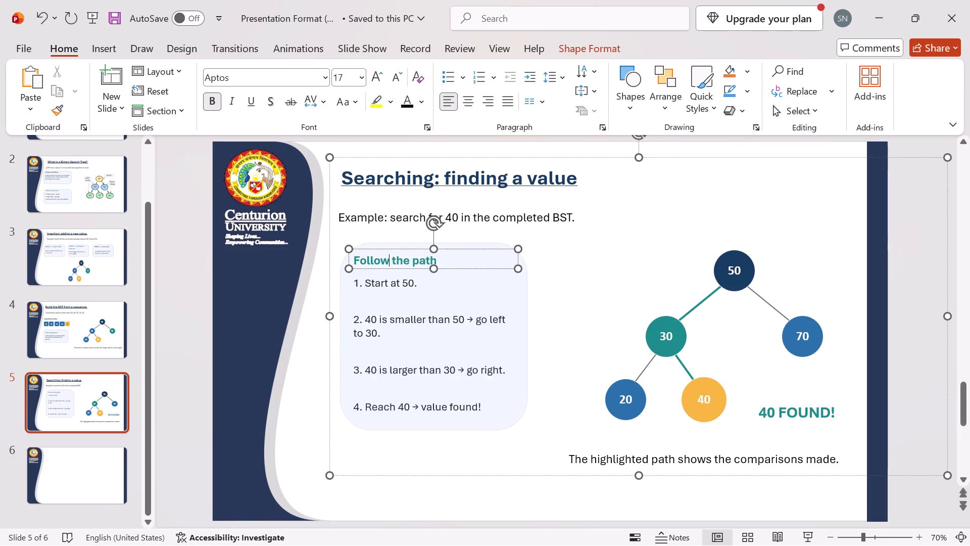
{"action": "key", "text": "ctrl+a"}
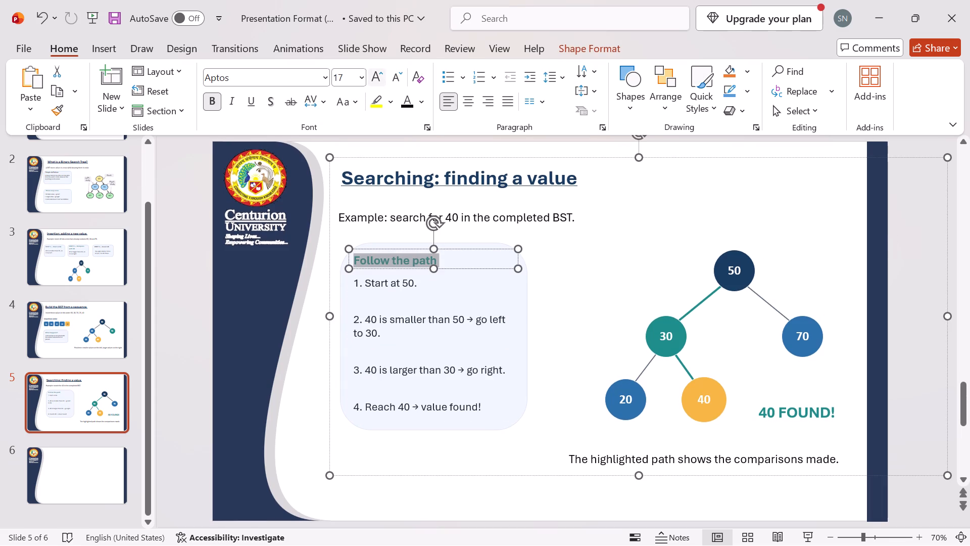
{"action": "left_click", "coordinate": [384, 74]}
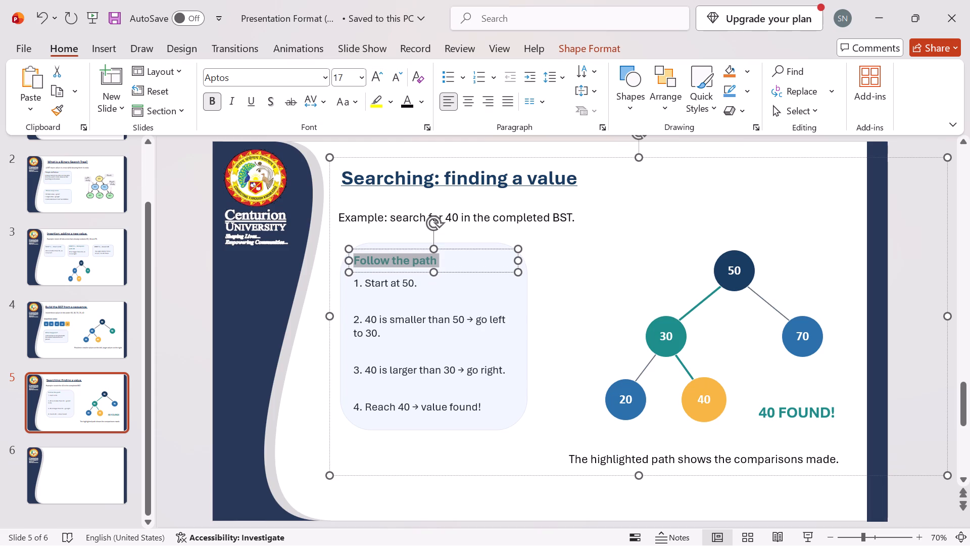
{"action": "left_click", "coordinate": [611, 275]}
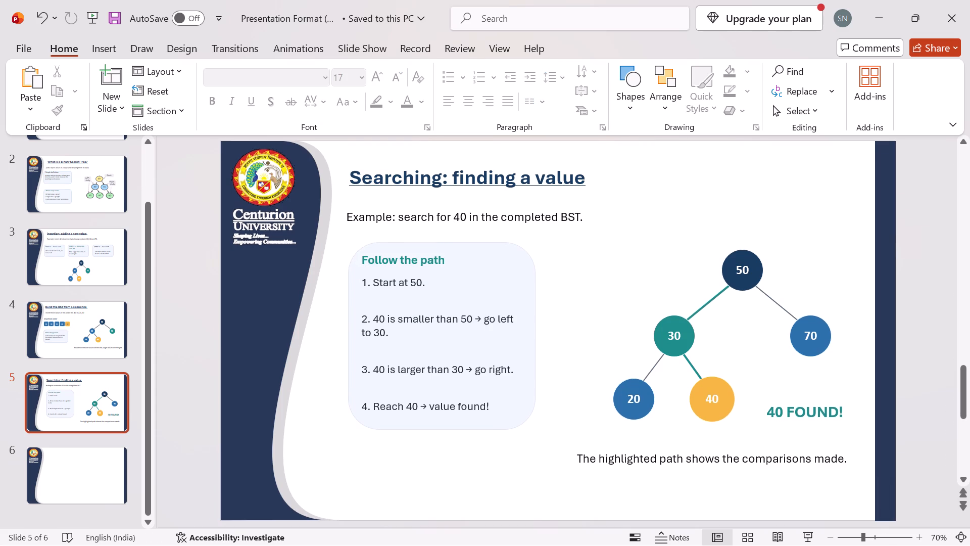
Remove the blank lines between the four numbered search steps in the "Follow the path" card.
{"action": "left_click", "coordinate": [378, 301]}
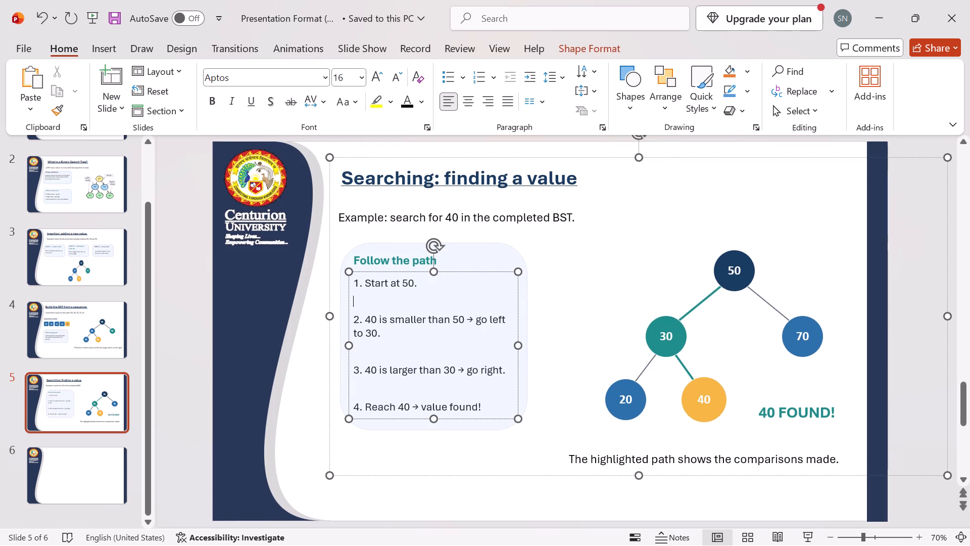
{"action": "key", "text": "BackSpace"}
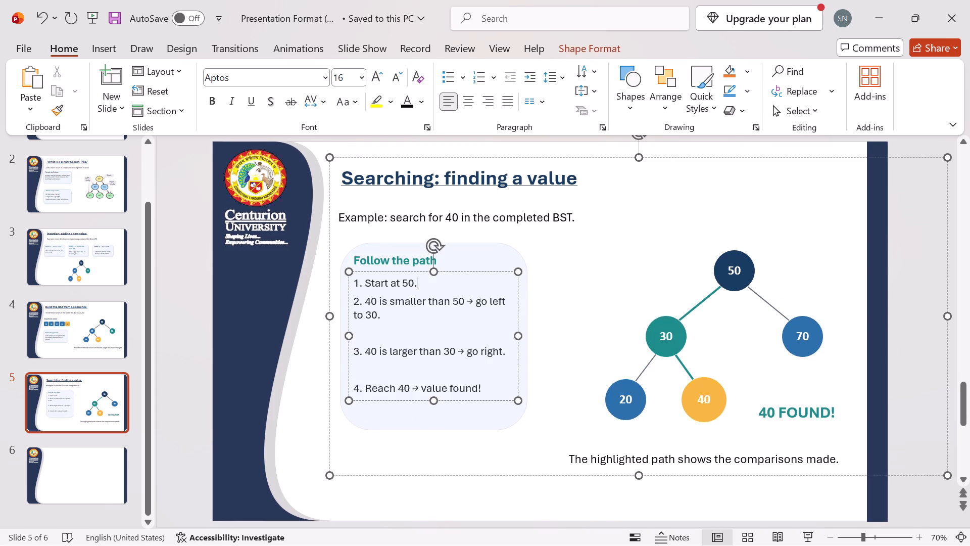
{"action": "left_click", "coordinate": [368, 333]}
{"action": "key", "text": "BackSpace"}
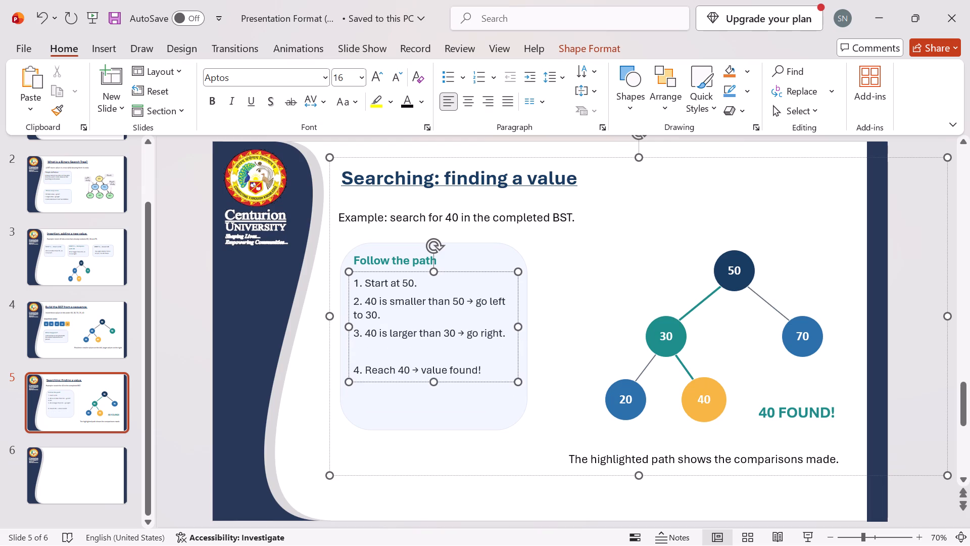
{"action": "left_click", "coordinate": [363, 349]}
{"action": "key", "text": "BackSpace"}
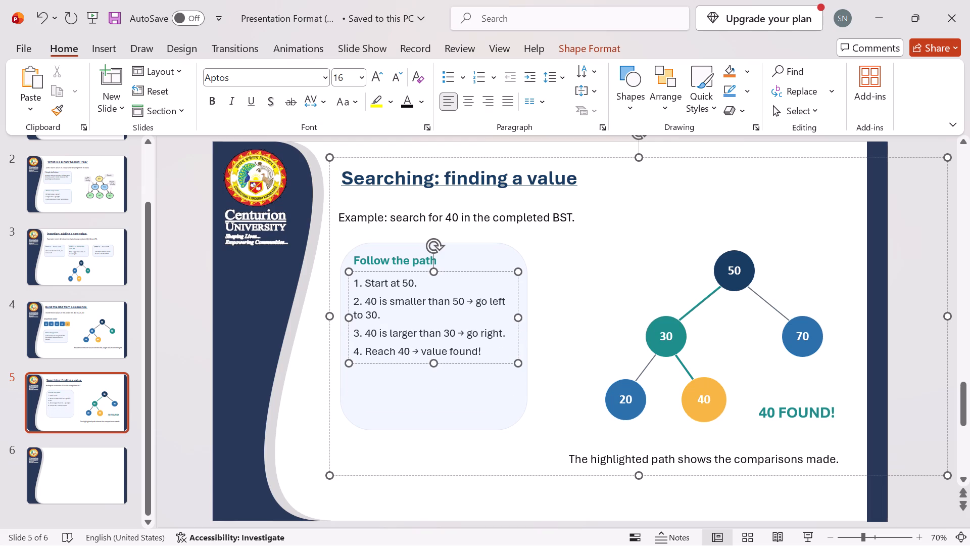
Move the numbered steps text box slightly down, leaving a gap below the "Follow the path" heading.
{"action": "left_click_drag", "start_coordinate": [476, 270], "coordinate": [477, 287]}
Justify all the numbered search steps in the "Follow the path" card.
{"action": "left_click", "coordinate": [417, 321]}
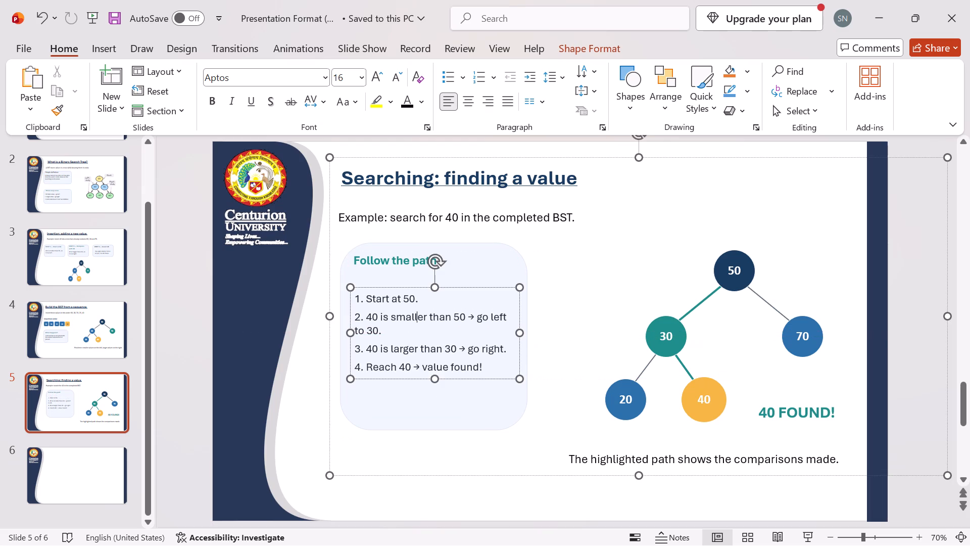
{"action": "key", "text": "a"}
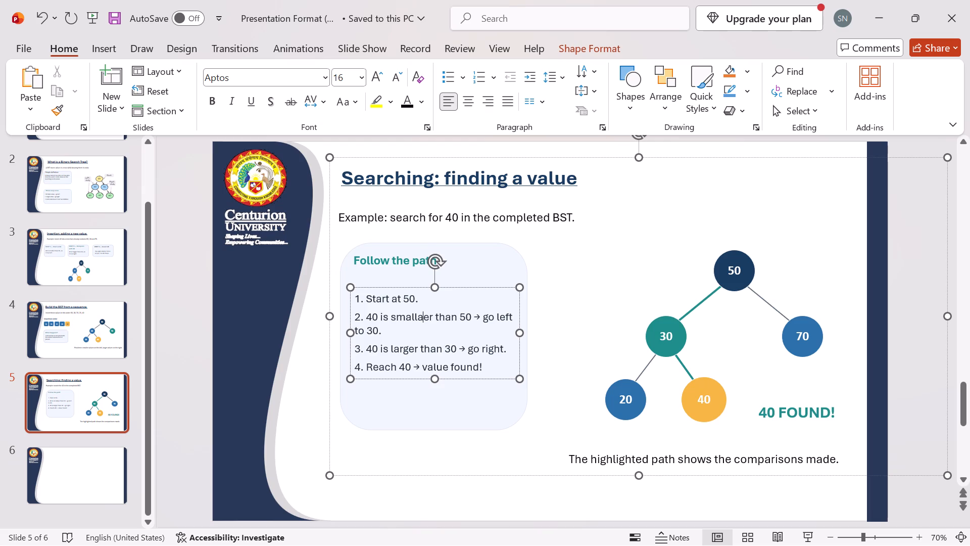
{"action": "key", "text": "ctrl+z"}
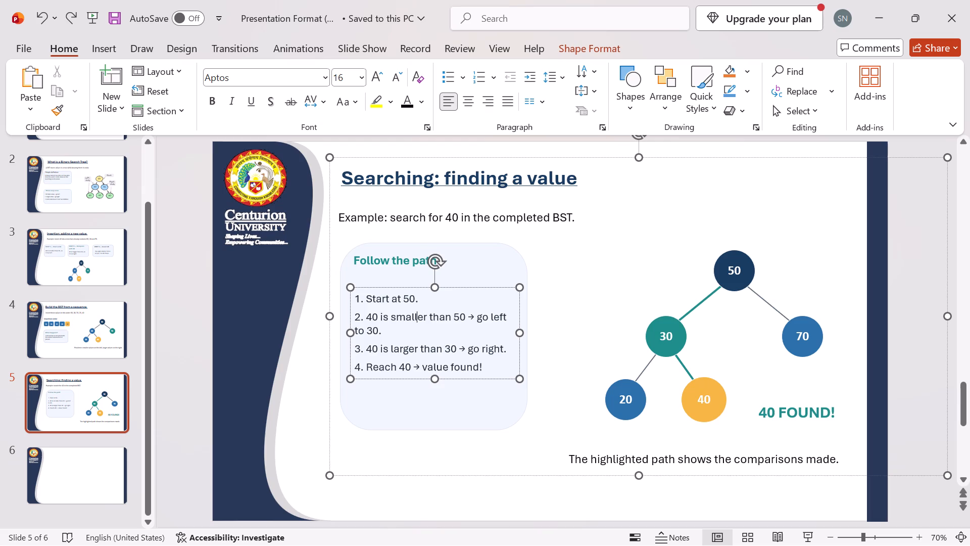
{"action": "key", "text": "ctrl+a"}
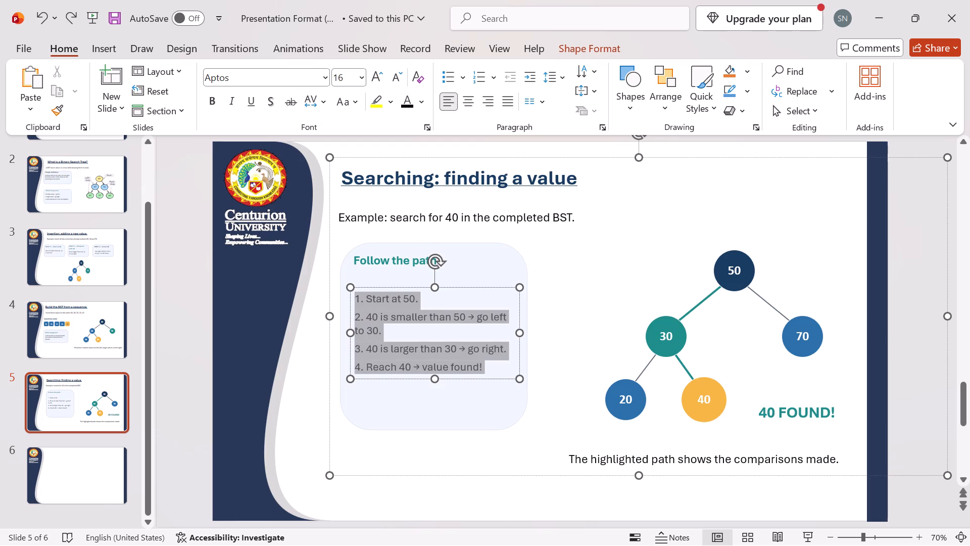
{"action": "left_click", "coordinate": [508, 106]}
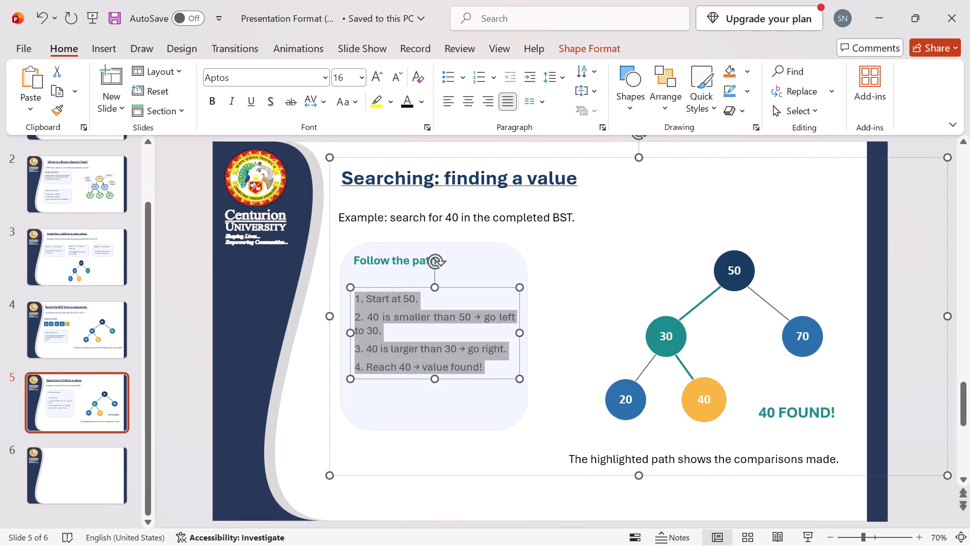
{"action": "left_click", "coordinate": [591, 314]}
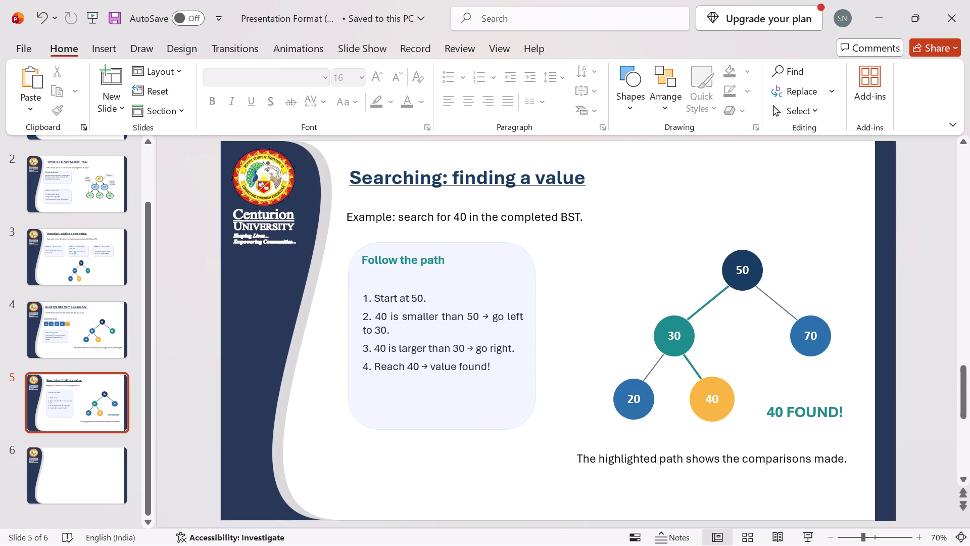
Select the template's blank slide 6, then switch to the Binary Search Tree source presentation and open its "Summary and conclusion" slide.
{"action": "left_click", "coordinate": [101, 478]}
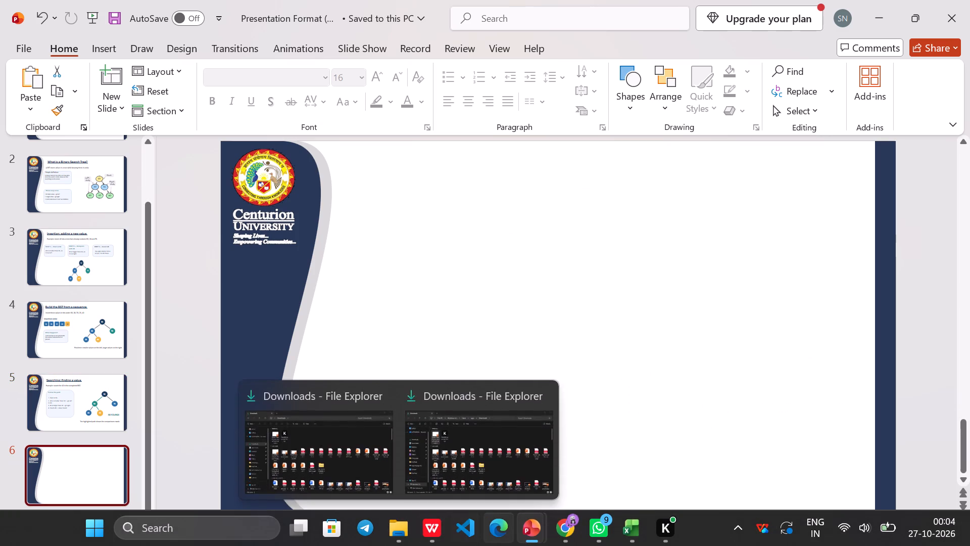
{"action": "left_click", "coordinate": [627, 467]}
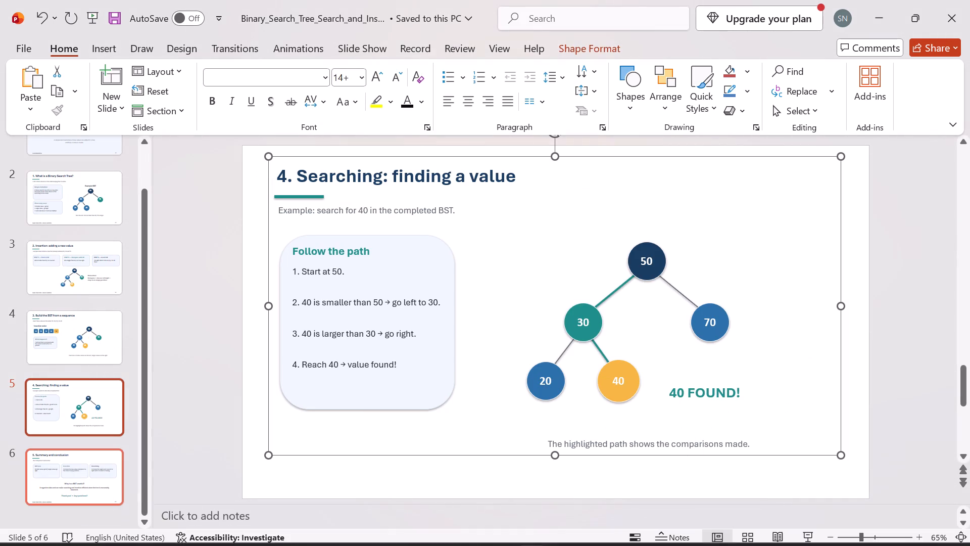
{"action": "left_click", "coordinate": [74, 468]}
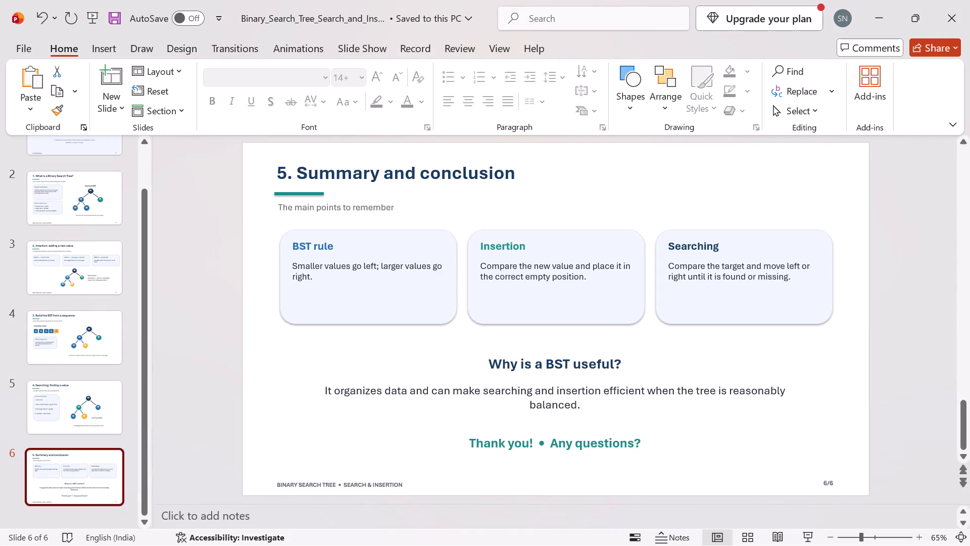
Delete the "BINARY SEARCH TREE • SEARCH & INSERTION" footer text and the 6/6 page number from the source summary slide.
{"action": "left_click", "coordinate": [323, 476]}
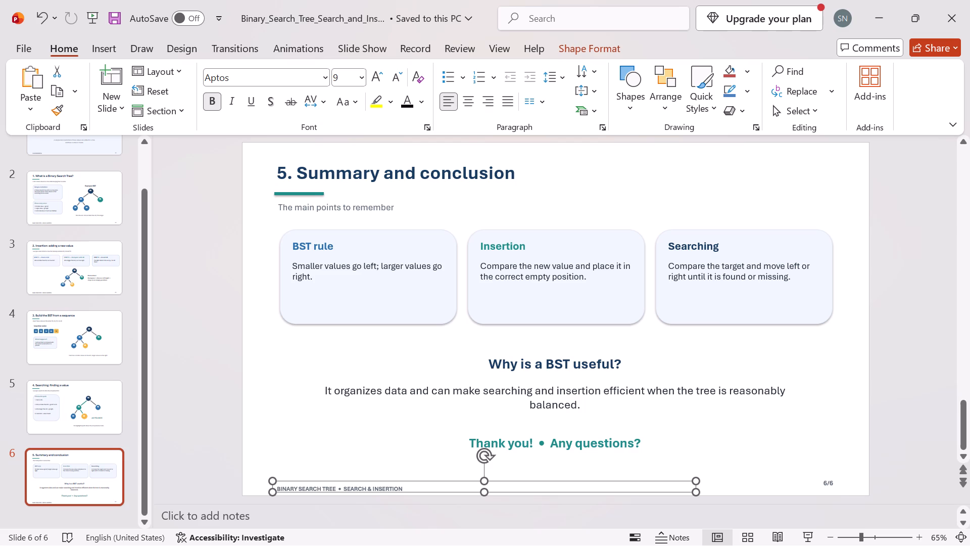
{"action": "left_click_drag", "start_coordinate": [320, 483], "coordinate": [326, 473]}
{"action": "left_click", "coordinate": [324, 478]}
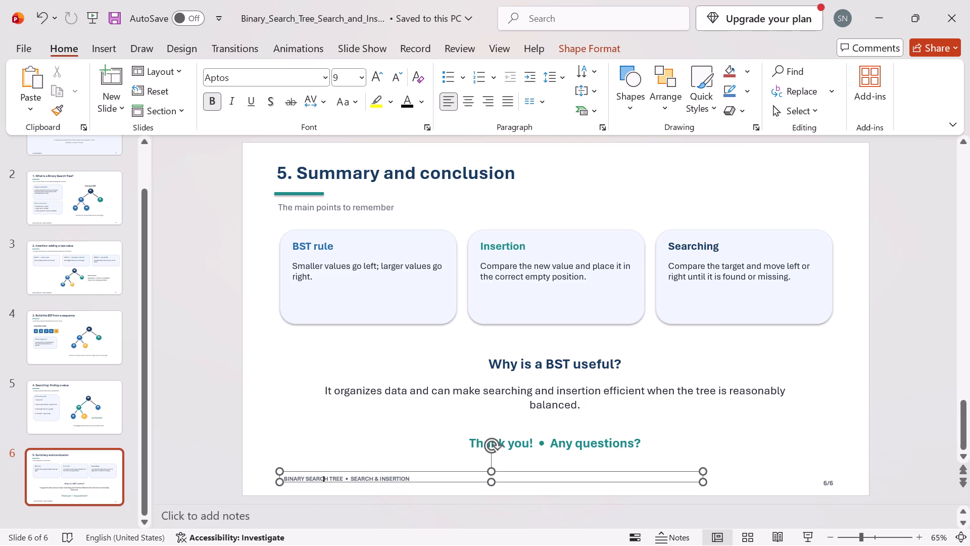
{"action": "key", "text": "ctrl+a"}
{"action": "key", "text": "BackSpace"}
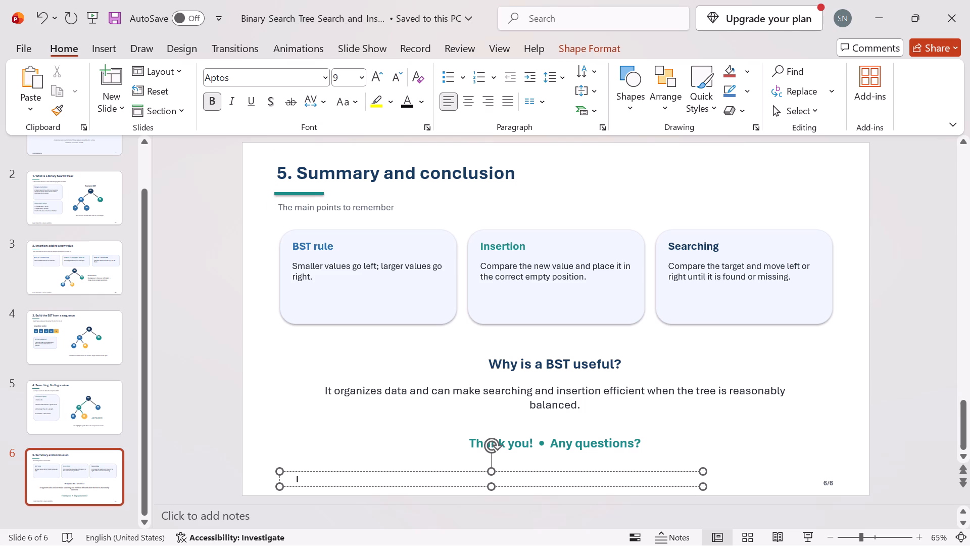
{"action": "left_click", "coordinate": [827, 483]}
{"action": "key", "text": "ctrl+a"}
{"action": "key", "text": "BackSpace"}
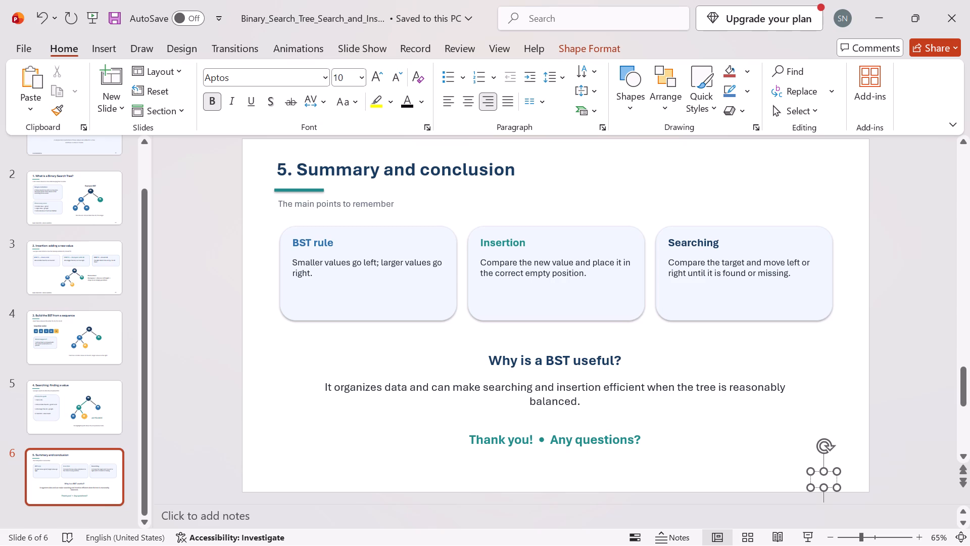
Shorten the closing line of the source summary slide to "Thank you!" by removing the "Any questions?" part and its bullet.
{"action": "left_click_drag", "start_coordinate": [640, 440], "coordinate": [591, 440]}
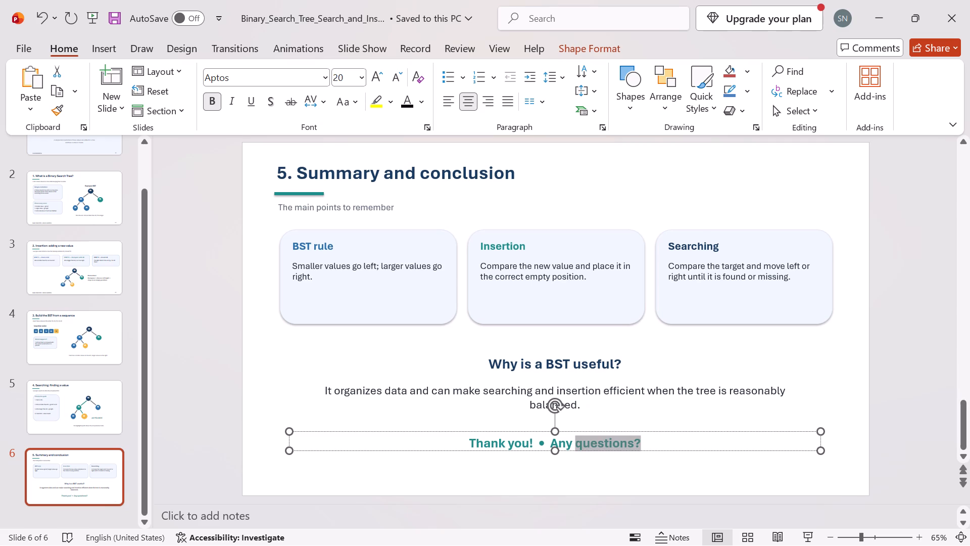
{"action": "left_click_drag", "start_coordinate": [591, 440], "coordinate": [543, 440]}
{"action": "key", "text": "BackSpace"}
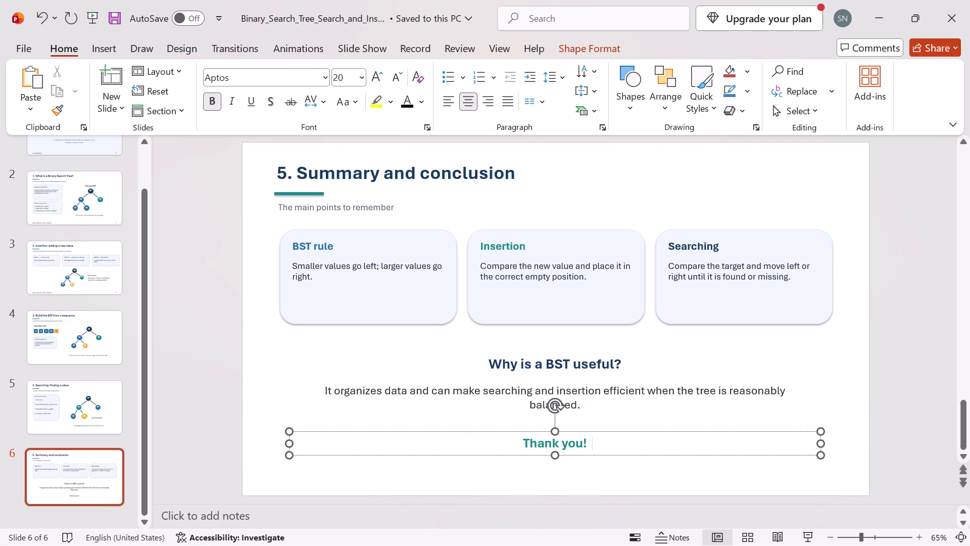
Group all the objects on the source "Summary and conclusion" slide.
{"action": "left_click", "coordinate": [288, 334]}
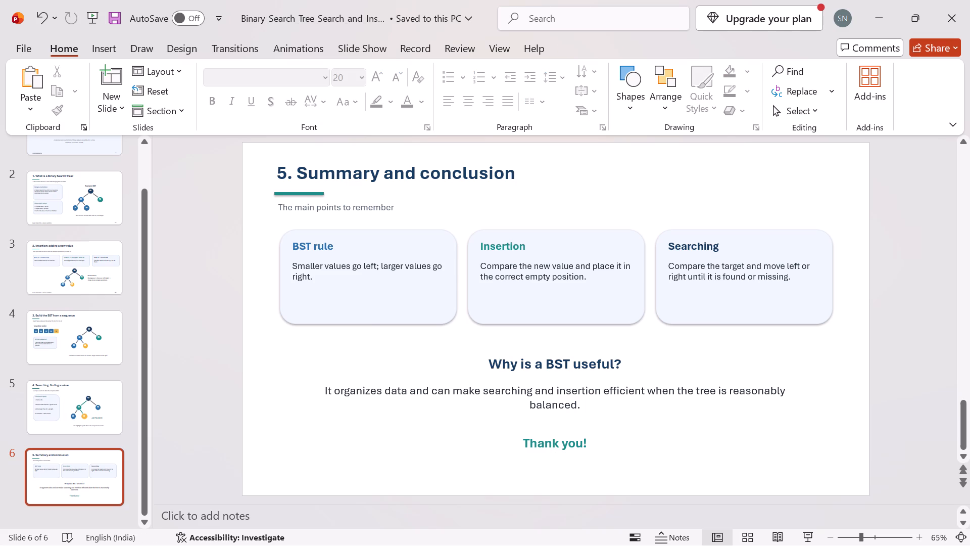
{"action": "key", "text": "ctrl+a"}
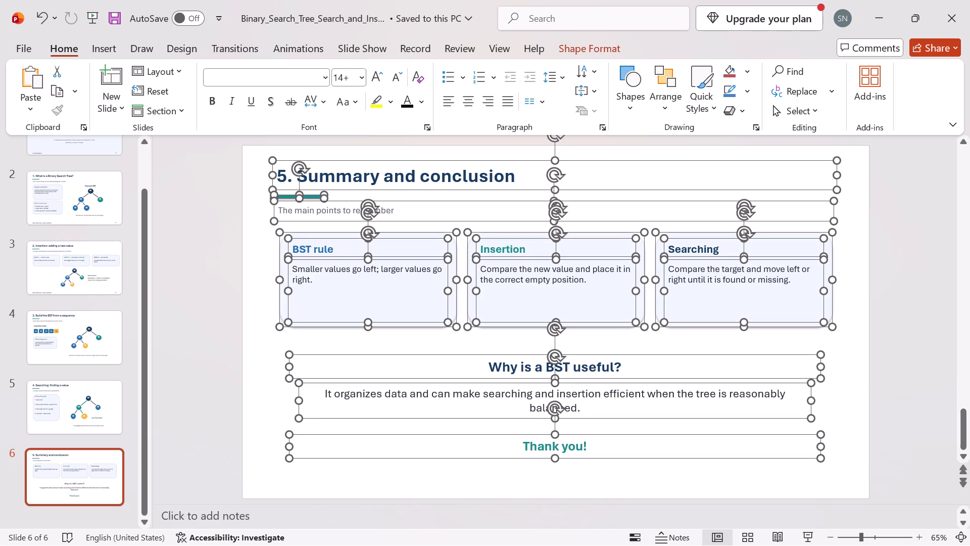
{"action": "left_click", "coordinate": [321, 199]}
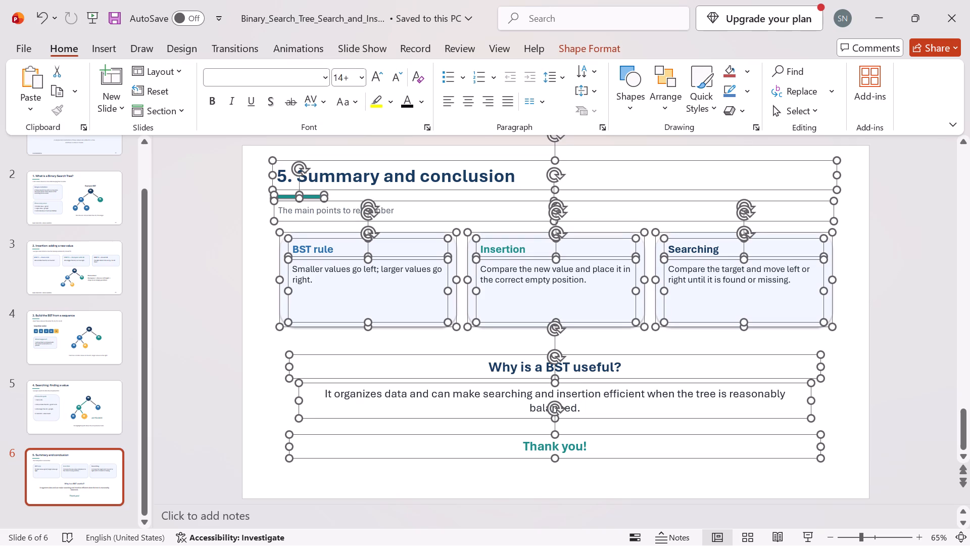
{"action": "left_click", "coordinate": [348, 194]}
{"action": "left_click", "coordinate": [348, 194]}
{"action": "left_click", "coordinate": [666, 107]}
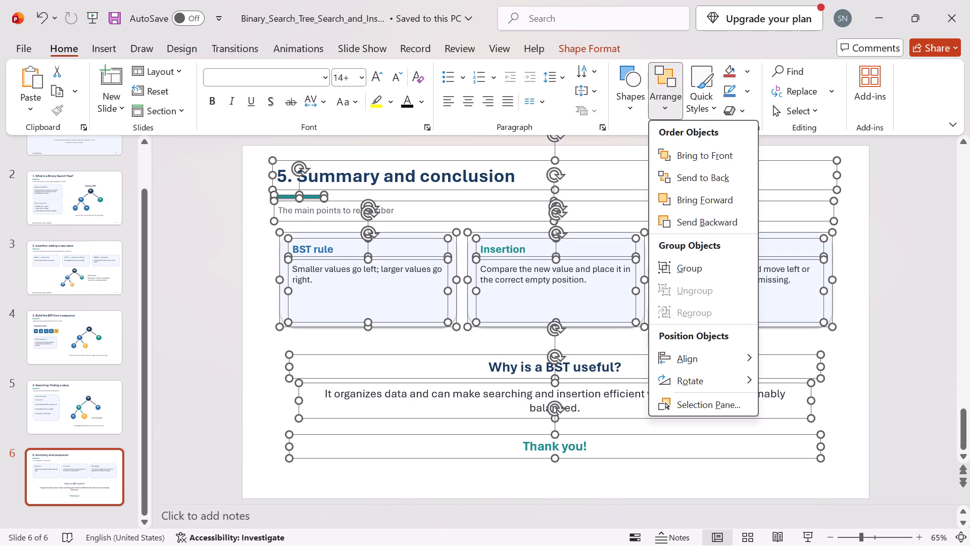
{"action": "left_click", "coordinate": [690, 270]}
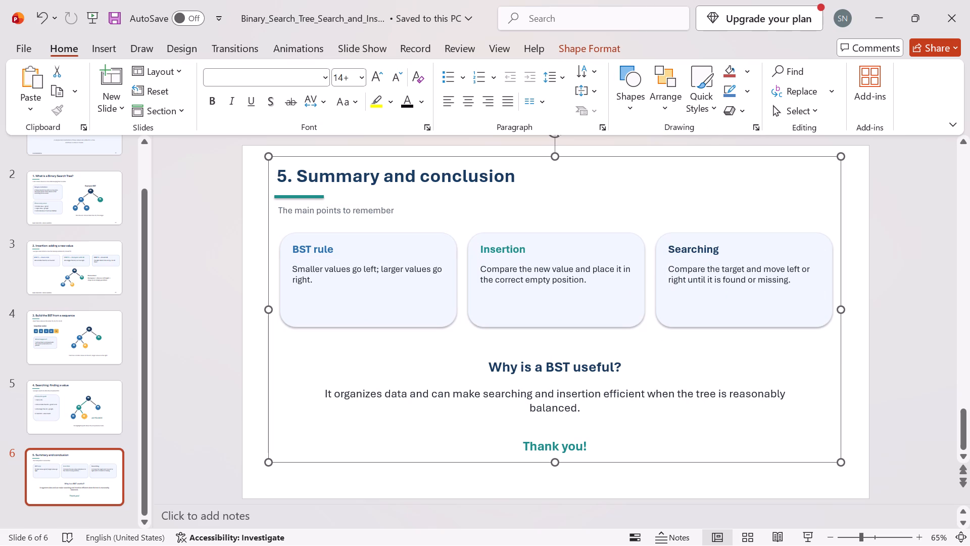
Copy the grouped summary content and paste it onto blank slide 6 of the Centurion University template presentation.
{"action": "key", "text": "ctrl+c"}
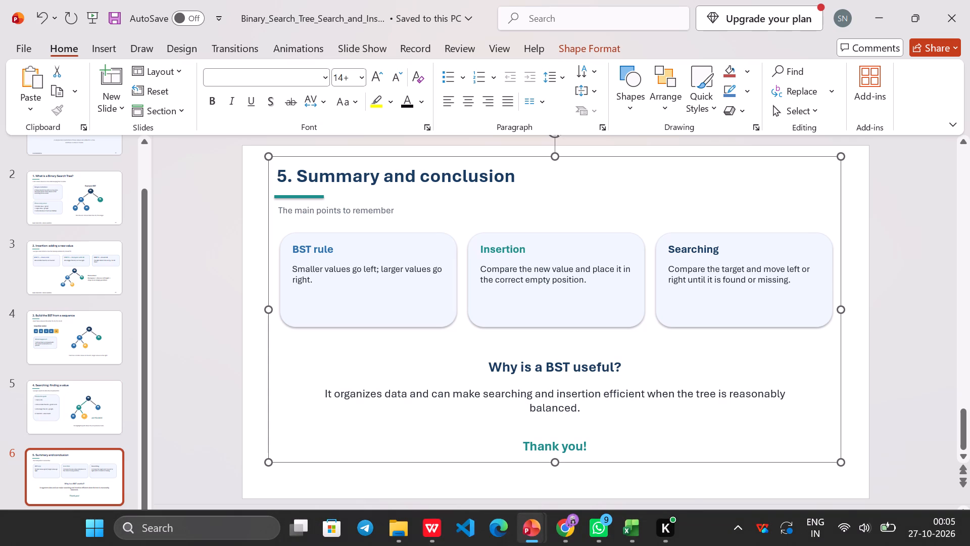
{"action": "left_click", "coordinate": [478, 452]}
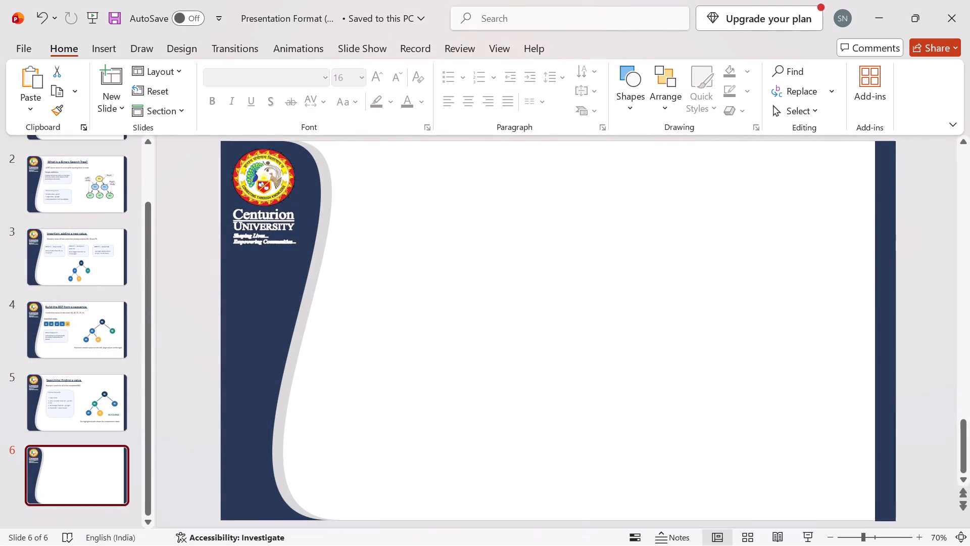
{"action": "key", "text": "ctrl+v"}
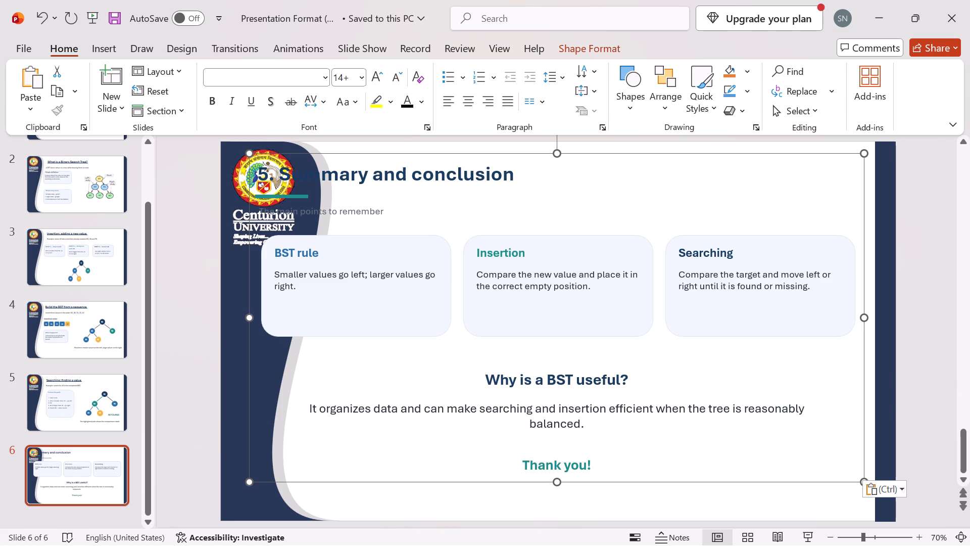
Move the pasted summary group to the right so its title and cards clear the university logo and blue curved band.
{"action": "left_click_drag", "start_coordinate": [737, 369], "coordinate": [760, 376]}
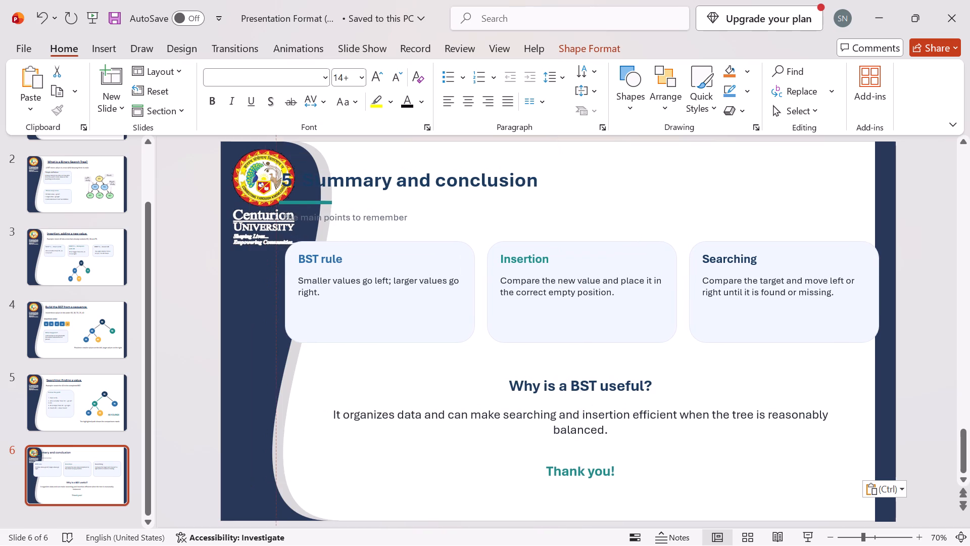
{"action": "left_click_drag", "start_coordinate": [760, 376], "coordinate": [808, 385]}
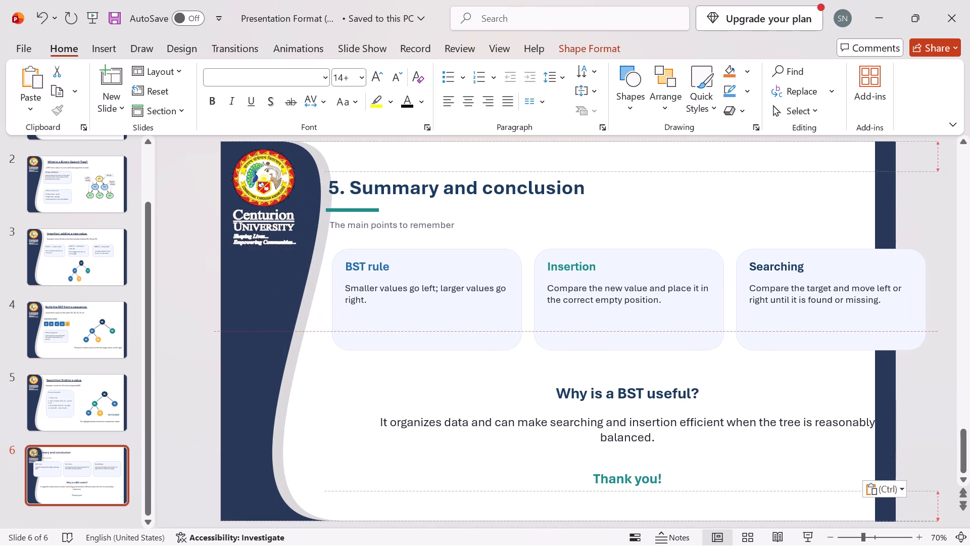
{"action": "left_click_drag", "start_coordinate": [808, 385], "coordinate": [818, 365]}
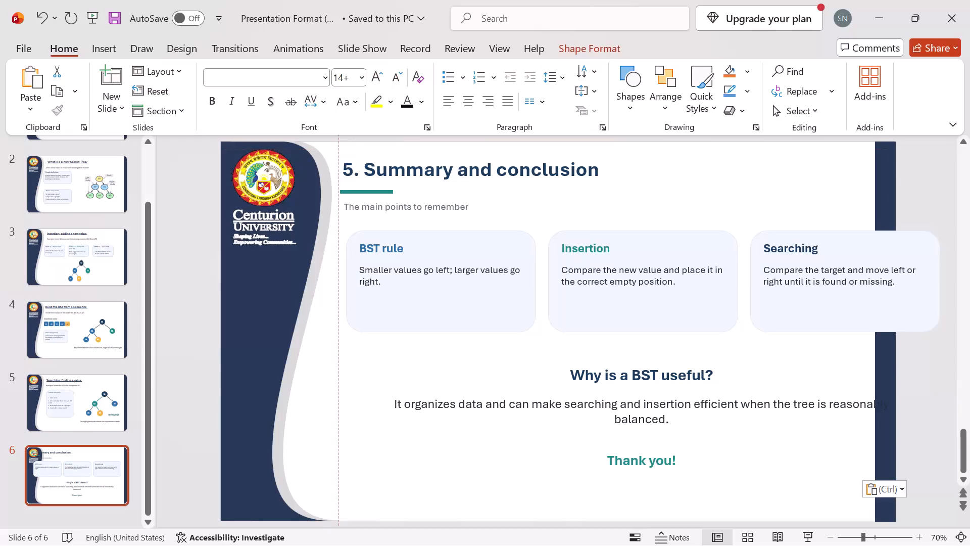
{"action": "left_click_drag", "start_coordinate": [818, 365], "coordinate": [817, 371]}
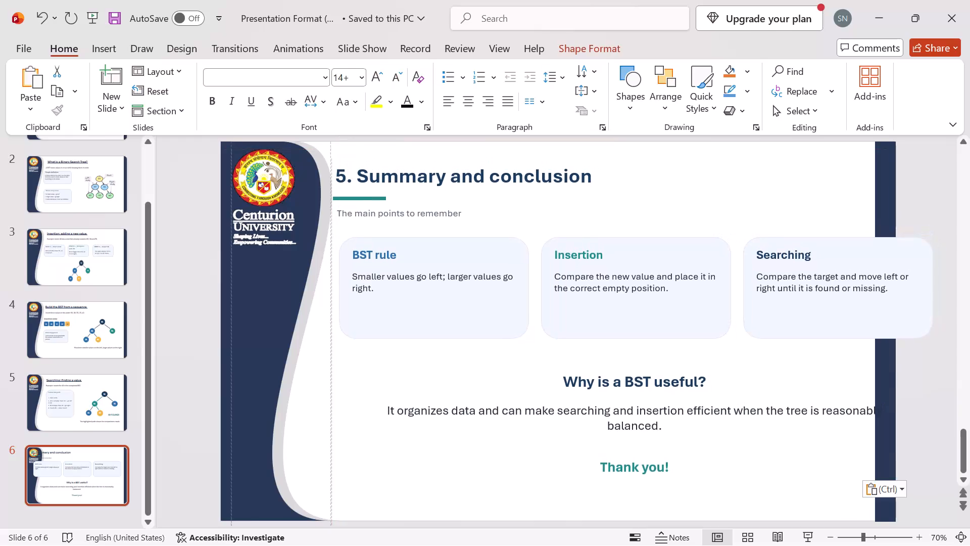
{"action": "left_click_drag", "start_coordinate": [817, 371], "coordinate": [817, 372]}
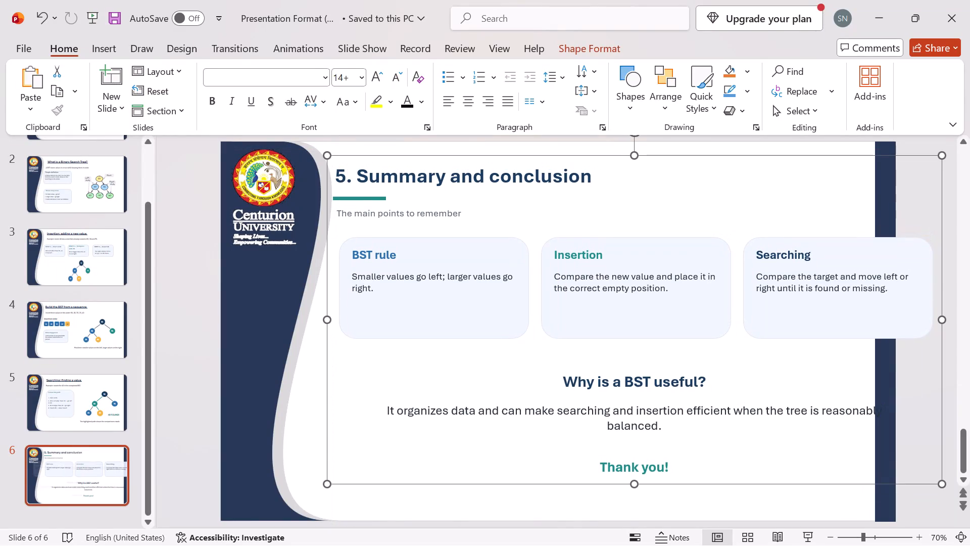
{"action": "left_click", "coordinate": [310, 425]}
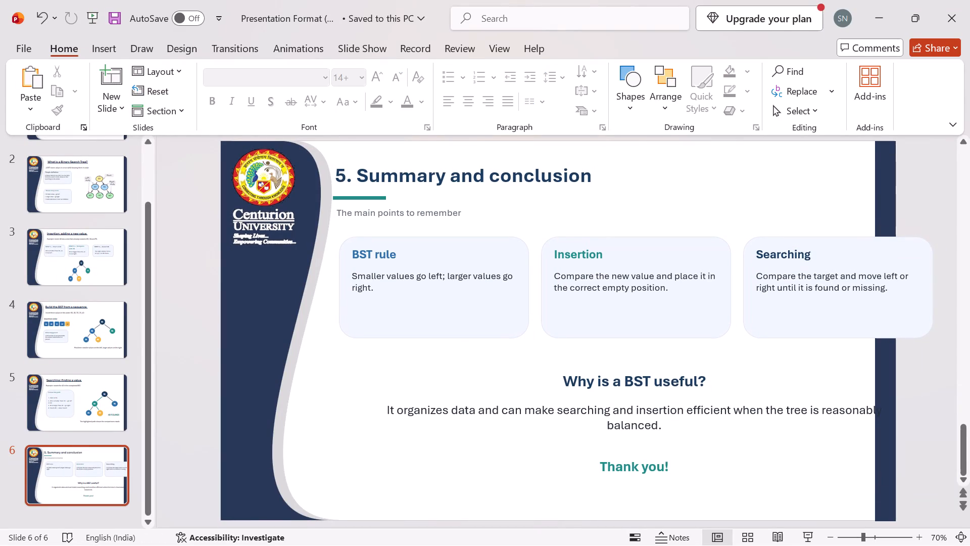
Shift the "Why is a BST useful?" heading and its explanatory sentence left, off the template's blue edge strip.
{"action": "left_click", "coordinate": [540, 409]}
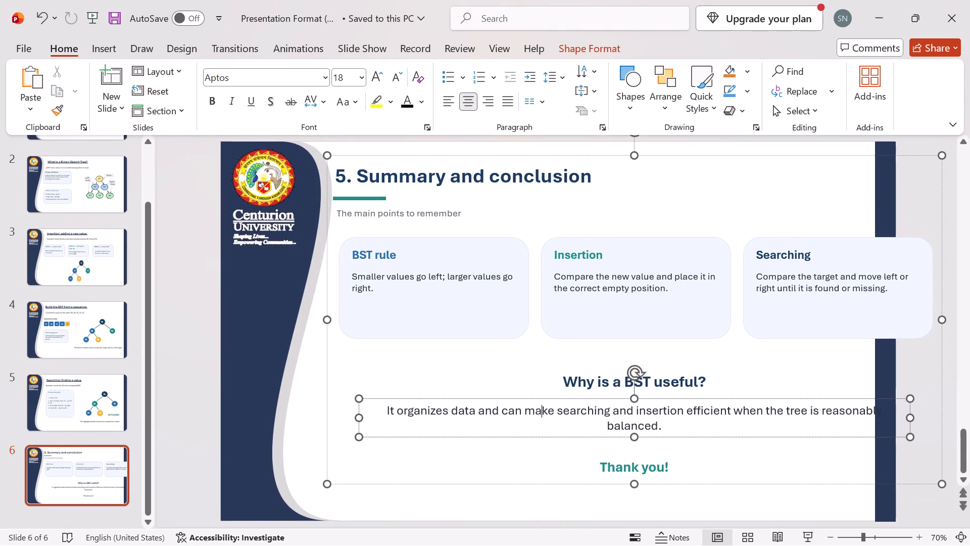
{"action": "left_click_drag", "start_coordinate": [745, 435], "coordinate": [746, 435]}
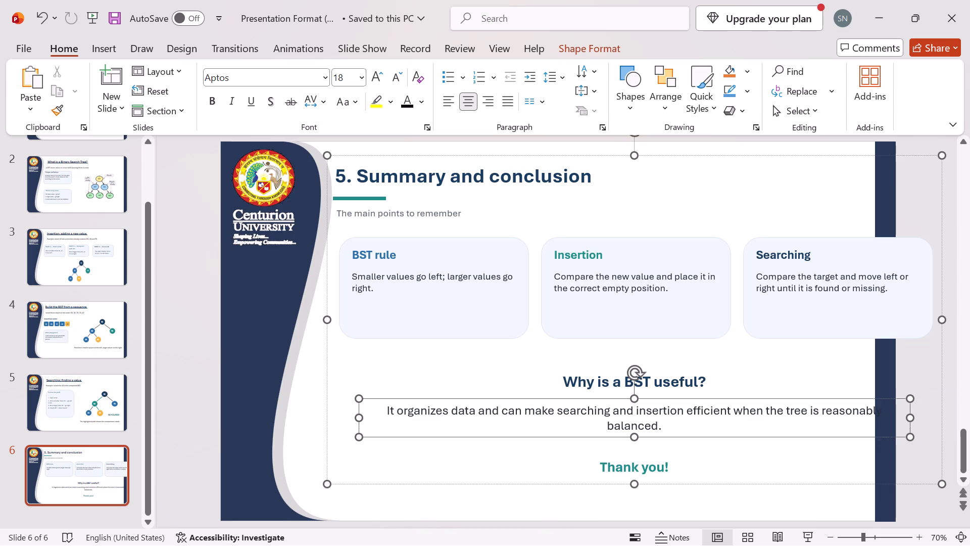
{"action": "left_click_drag", "start_coordinate": [746, 435], "coordinate": [702, 443]}
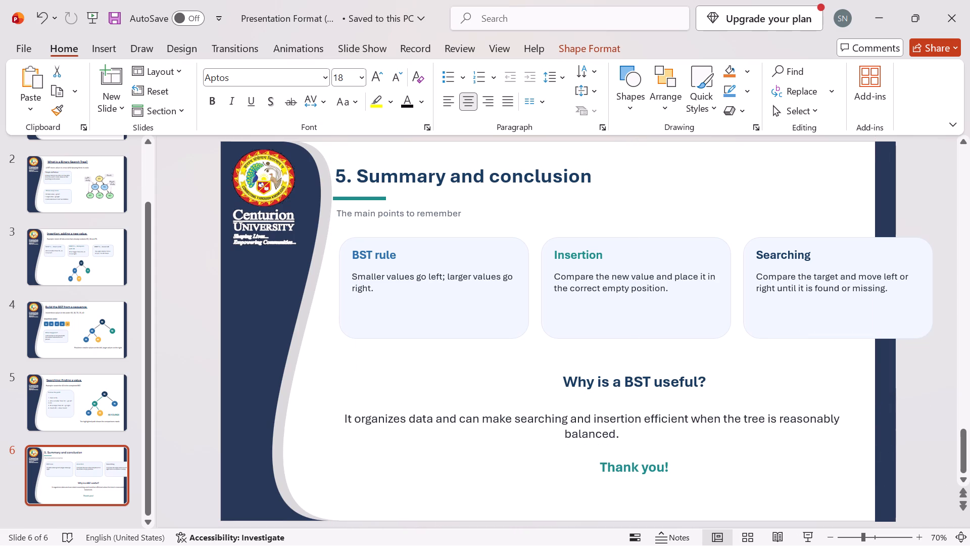
{"action": "left_click_drag", "start_coordinate": [702, 443], "coordinate": [684, 445]}
{"action": "left_click", "coordinate": [637, 378]}
{"action": "left_click_drag", "start_coordinate": [725, 379], "coordinate": [715, 381]}
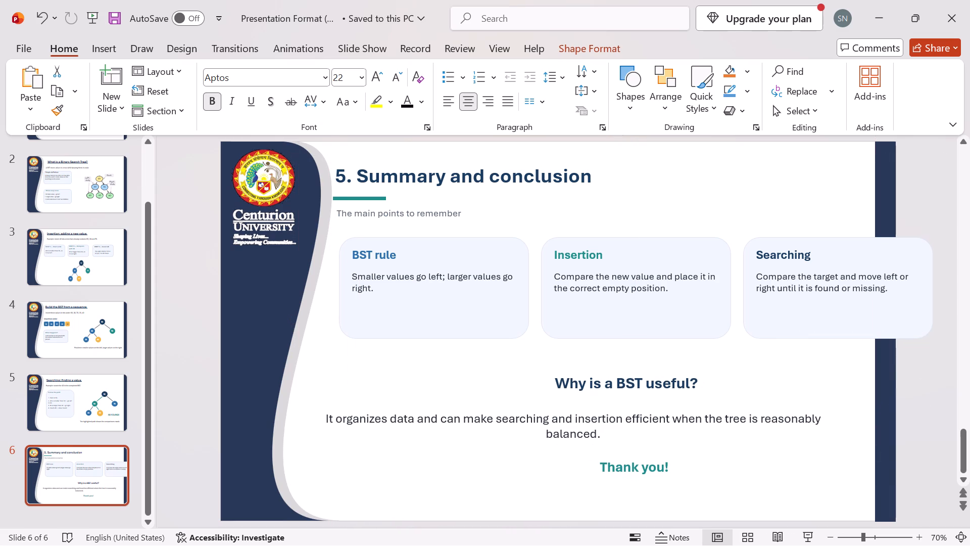
{"action": "left_click_drag", "start_coordinate": [715, 381], "coordinate": [652, 383]}
{"action": "left_click", "coordinate": [715, 439]}
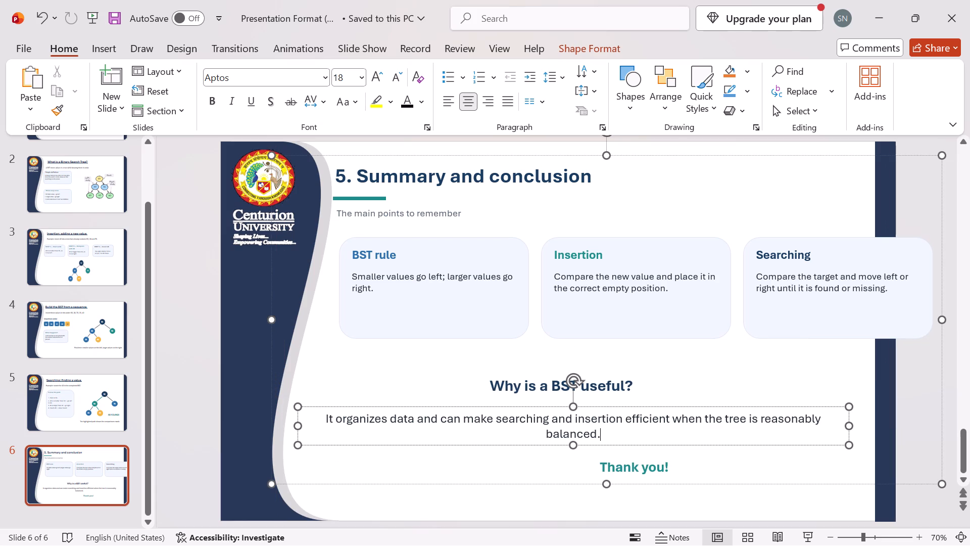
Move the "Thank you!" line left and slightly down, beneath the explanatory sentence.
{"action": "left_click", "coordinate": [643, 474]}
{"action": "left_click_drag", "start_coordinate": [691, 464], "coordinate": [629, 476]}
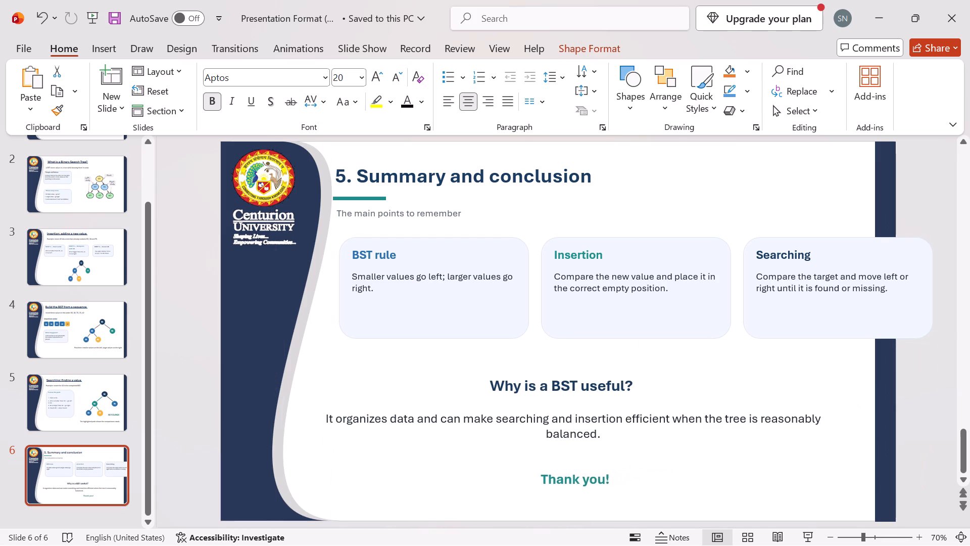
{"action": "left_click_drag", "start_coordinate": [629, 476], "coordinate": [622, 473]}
Delete the "Thank you!" text from template slide 6.
{"action": "left_click", "coordinate": [569, 482]}
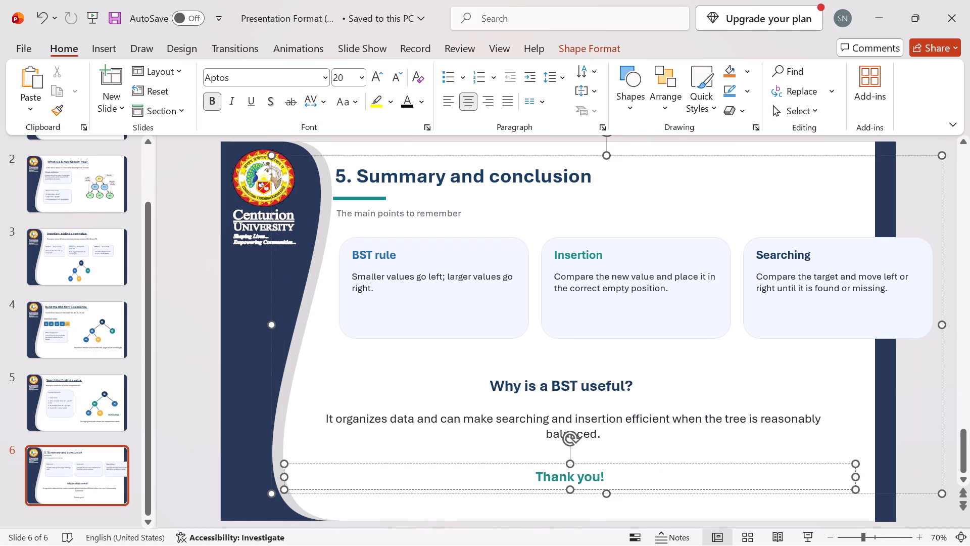
{"action": "key", "text": "ctrl+a"}
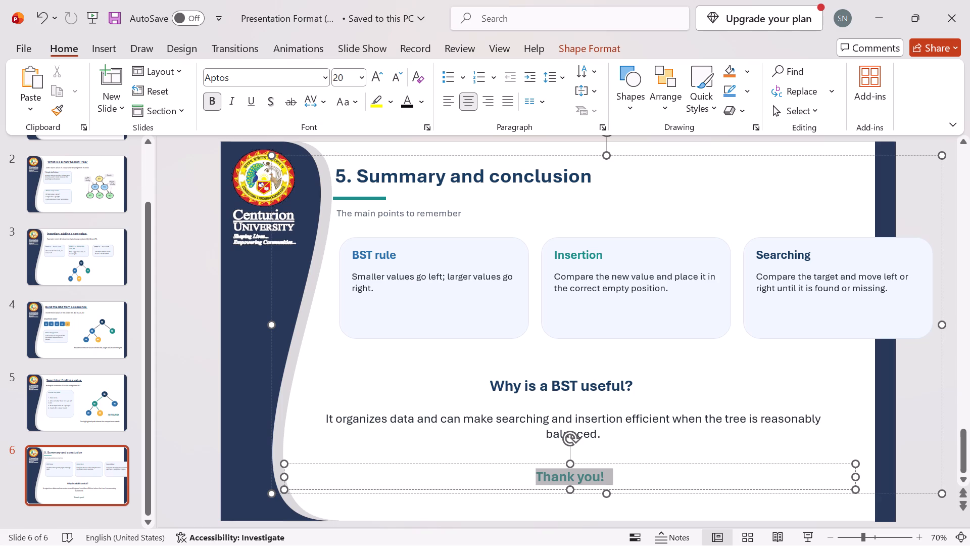
{"action": "key", "text": "BackSpace"}
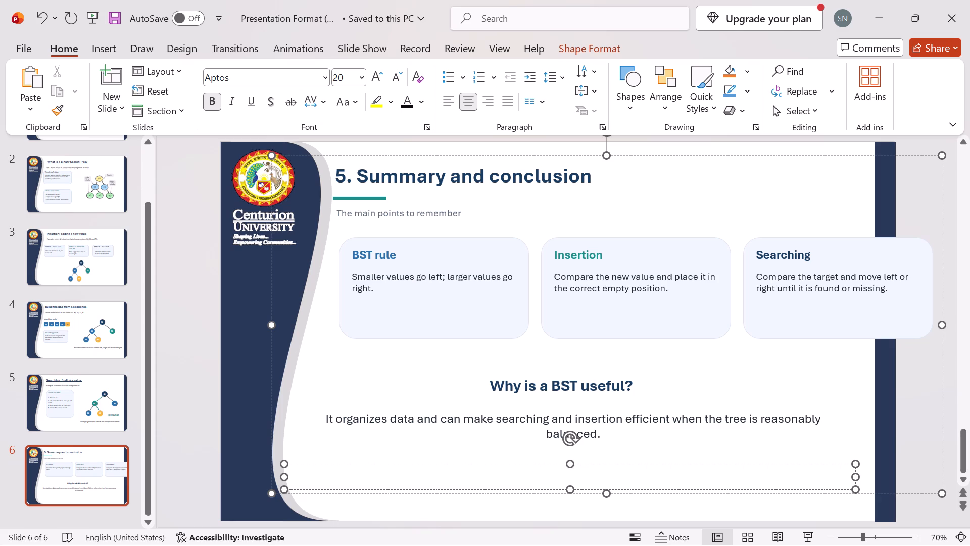
Delete the "The main points to remember" subtitle text beneath the slide 6 title.
{"action": "left_click", "coordinate": [317, 398]}
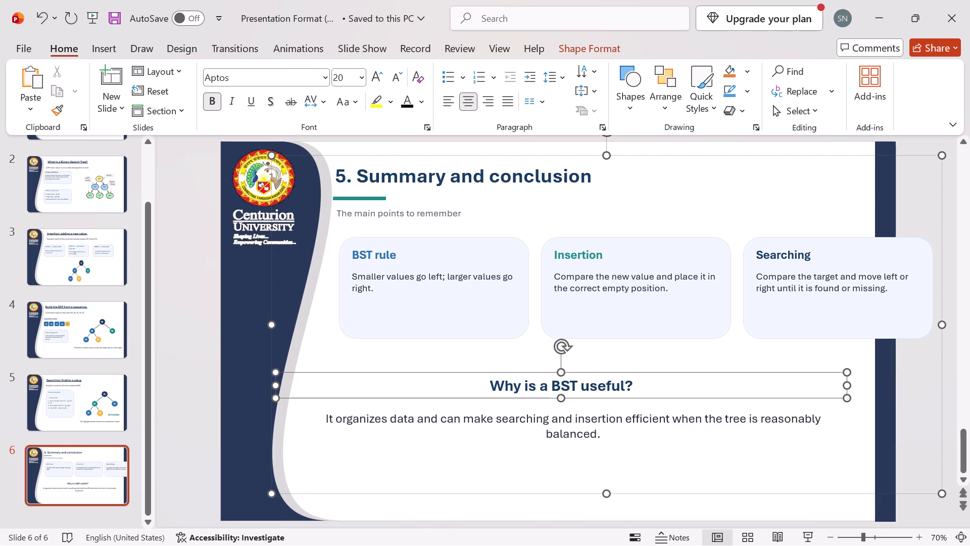
{"action": "left_click", "coordinate": [425, 313]}
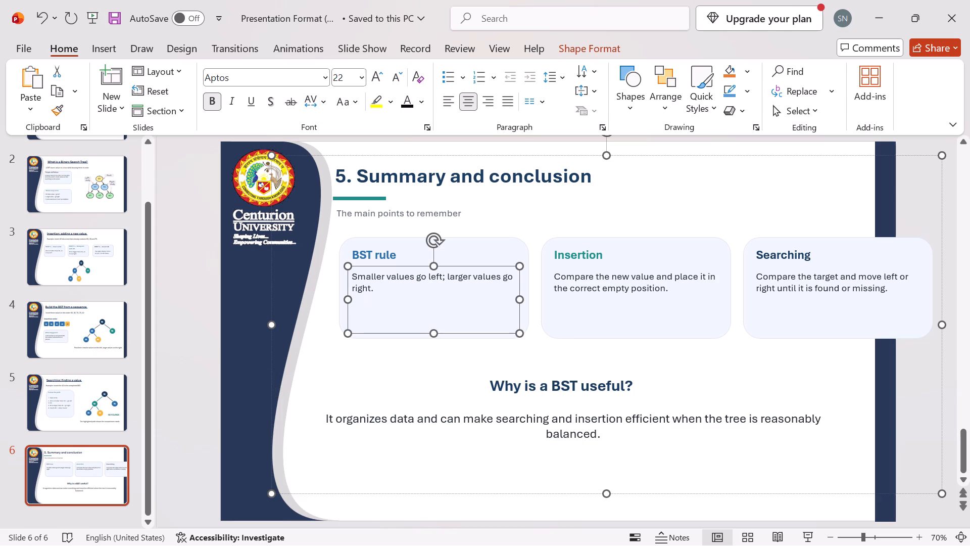
{"action": "left_click", "coordinate": [484, 257]}
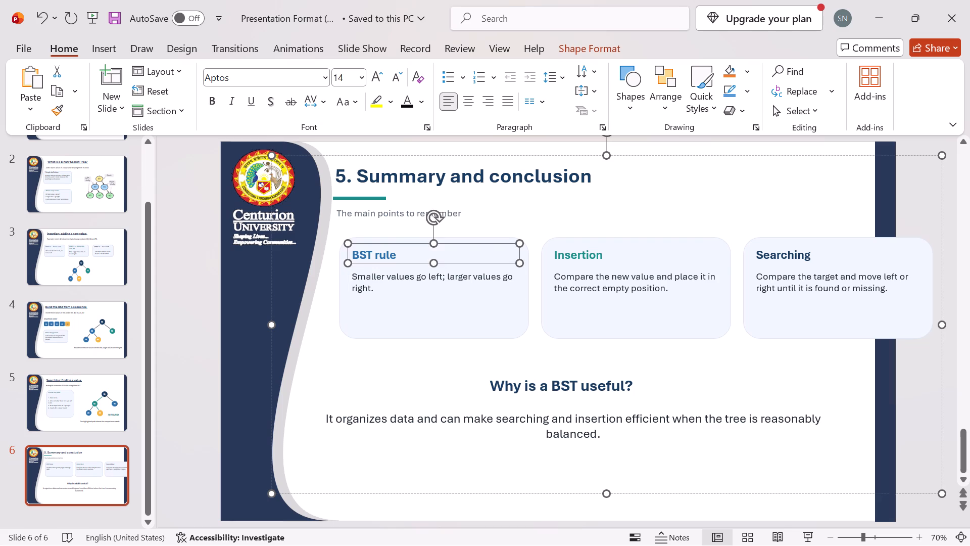
{"action": "left_click", "coordinate": [396, 218]}
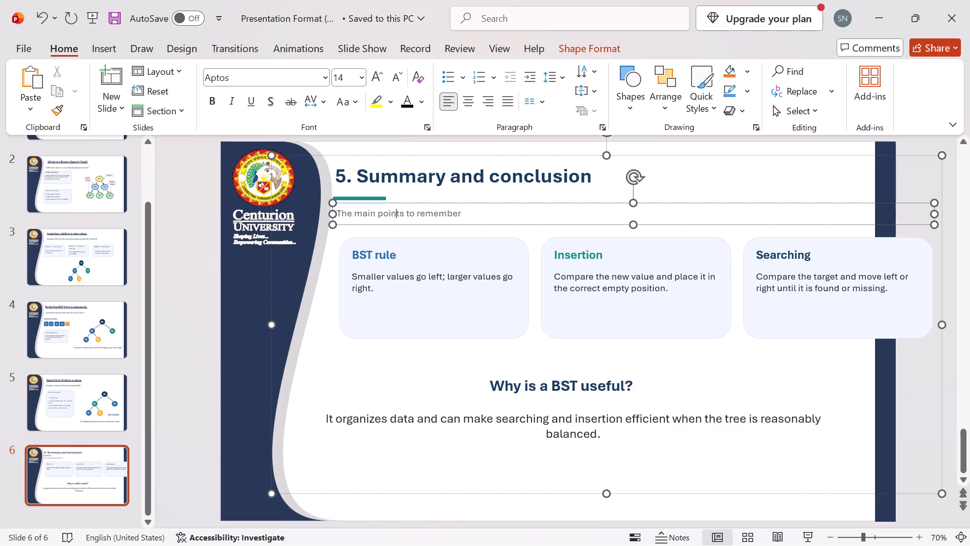
{"action": "key", "text": "ctrl+a"}
{"action": "key", "text": "BackSpace"}
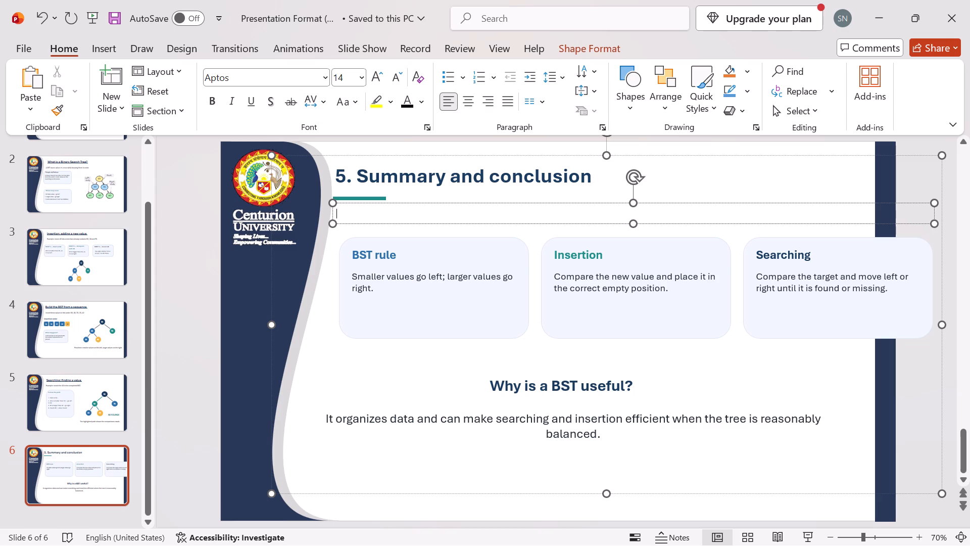
Remove the "5." numbering from the slide 6 title and nudge the title slightly right and up.
{"action": "left_click", "coordinate": [468, 177]}
{"action": "left_click_drag", "start_coordinate": [354, 176], "coordinate": [332, 181]}
{"action": "key", "text": "BackSpace"}
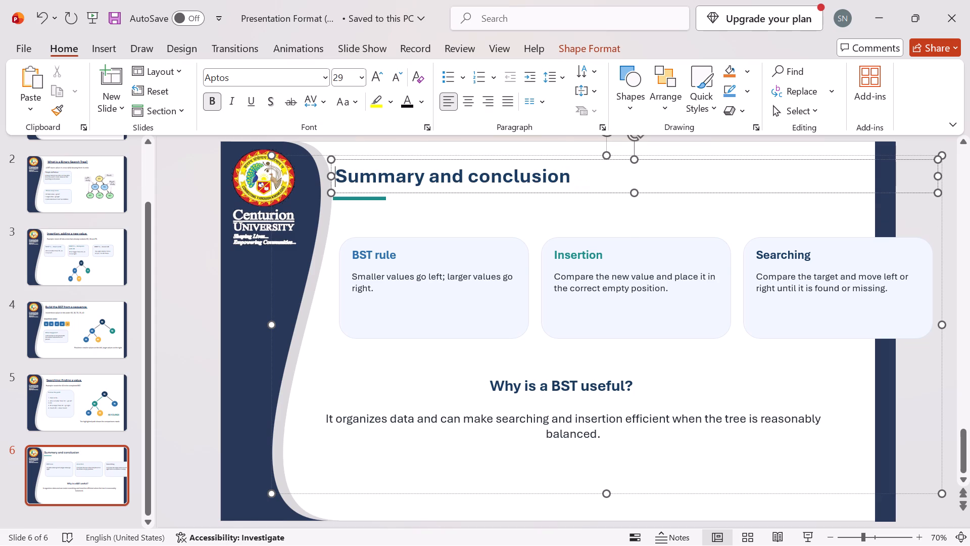
{"action": "left_click_drag", "start_coordinate": [590, 177], "coordinate": [600, 174]}
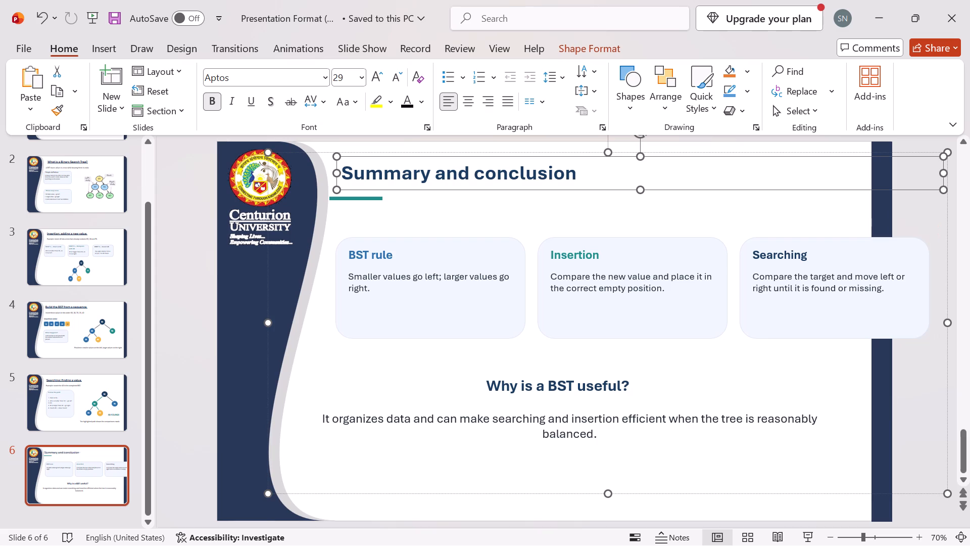
Delete the short teal accent line beneath the "Summary and conclusion" title.
{"action": "left_click", "coordinate": [353, 200]}
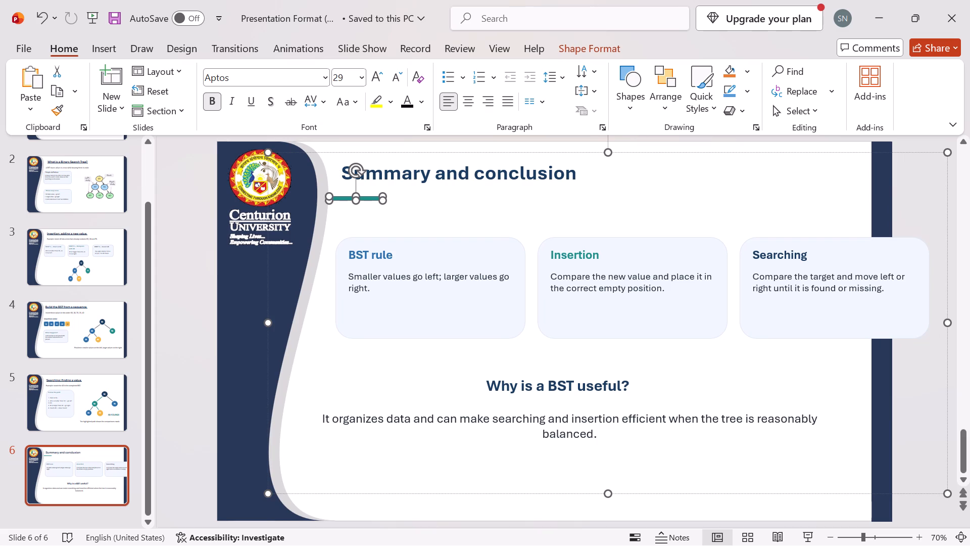
{"action": "key", "text": "Delete"}
Underline the whole "Summary and conclusion" title.
{"action": "left_click", "coordinate": [478, 167]}
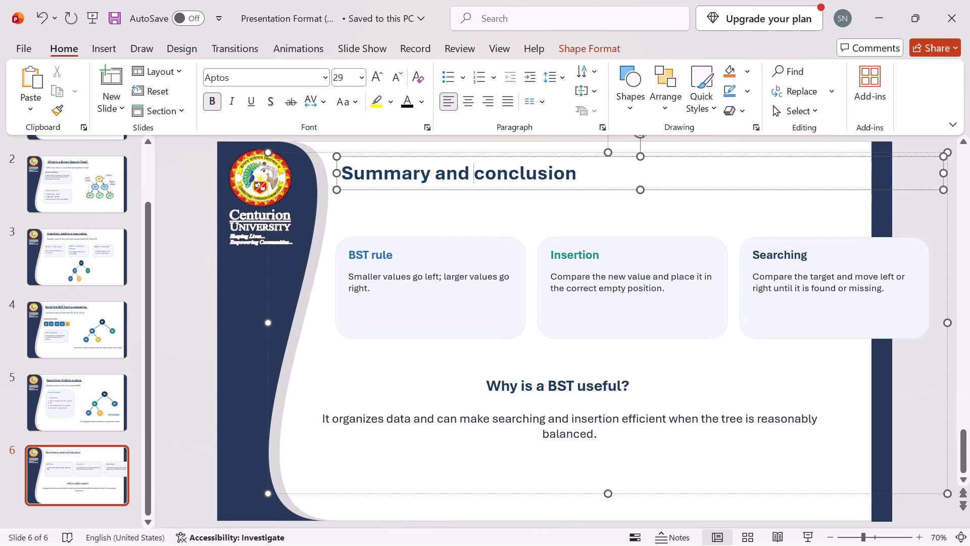
{"action": "key", "text": "ctrl+a"}
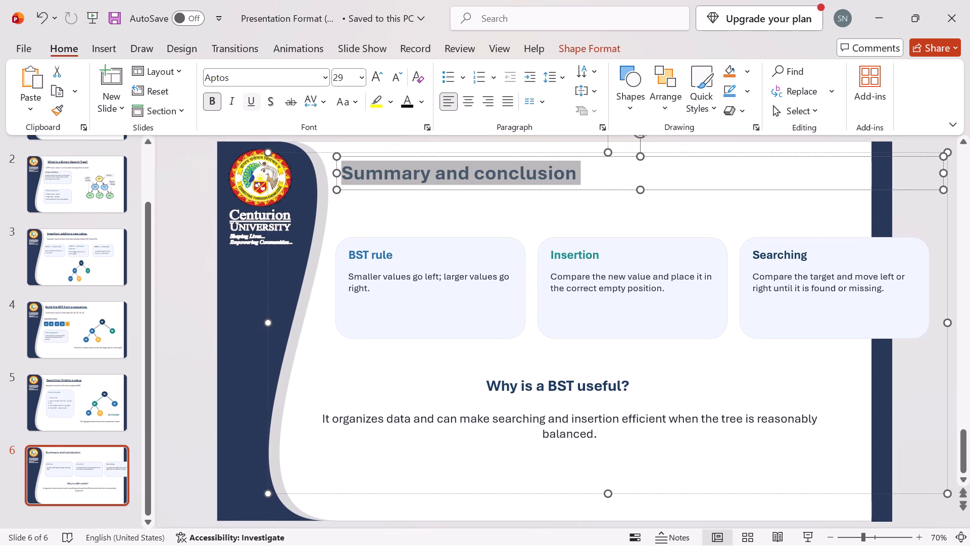
{"action": "left_click", "coordinate": [251, 103]}
{"action": "left_click", "coordinate": [335, 368]}
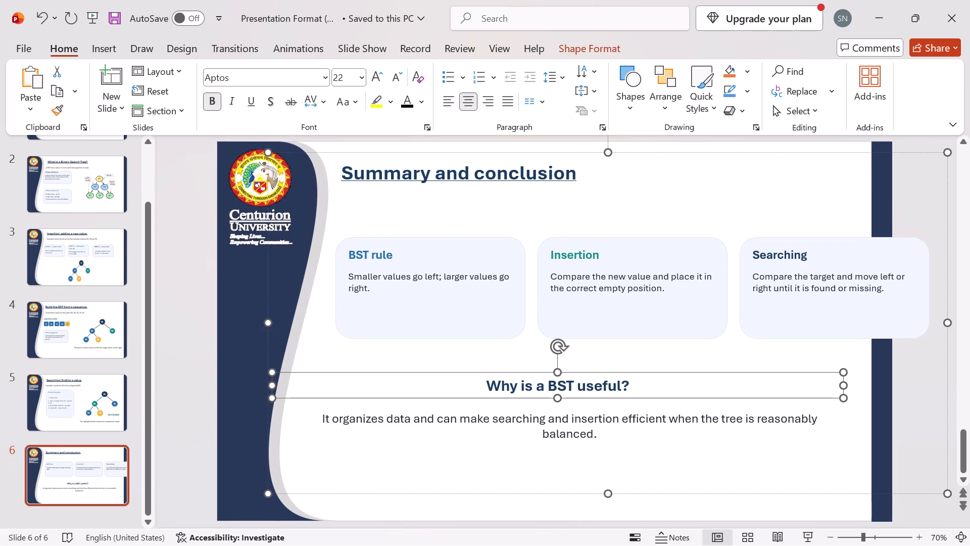
Shift the BST rule card's background shape slightly left and up, and narrow it from its right edge.
{"action": "left_click", "coordinate": [475, 310]}
{"action": "left_click", "coordinate": [518, 257]}
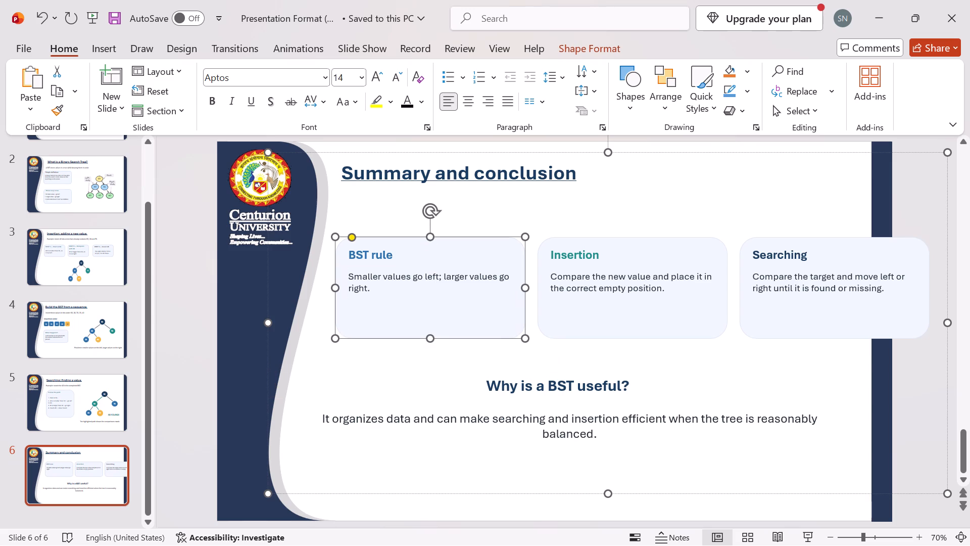
{"action": "left_click_drag", "start_coordinate": [518, 257], "coordinate": [506, 256]}
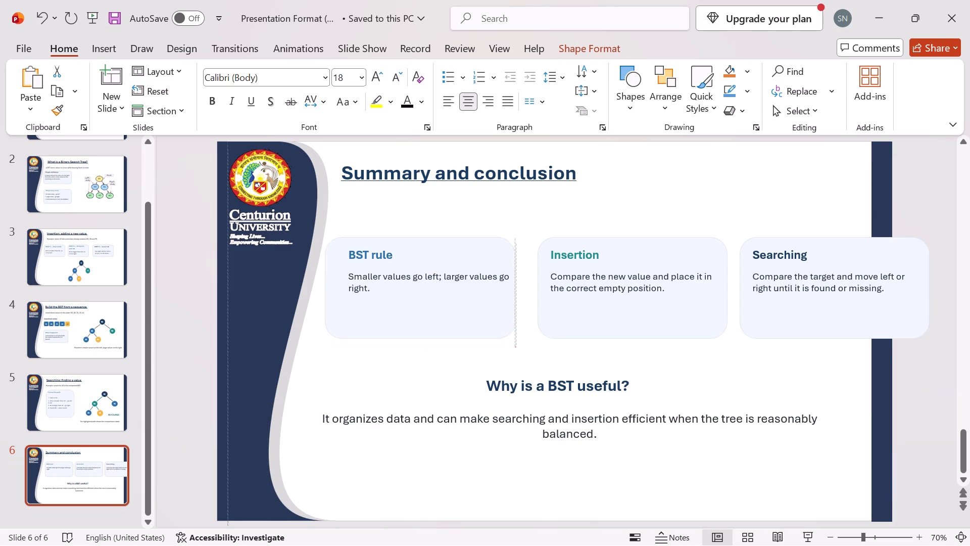
{"action": "left_click_drag", "start_coordinate": [506, 256], "coordinate": [514, 252]}
{"action": "left_click", "coordinate": [467, 278]}
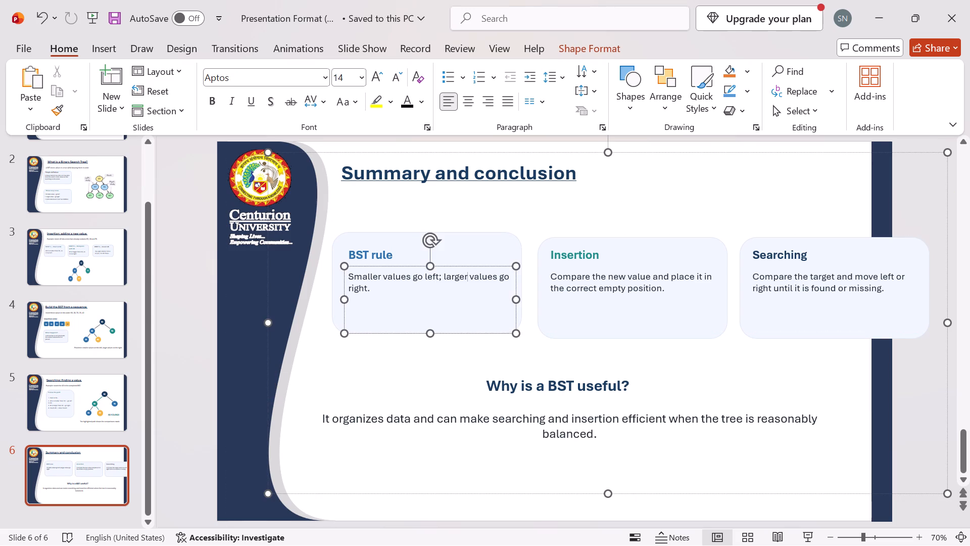
{"action": "left_click", "coordinate": [504, 250]}
{"action": "left_click", "coordinate": [493, 239]}
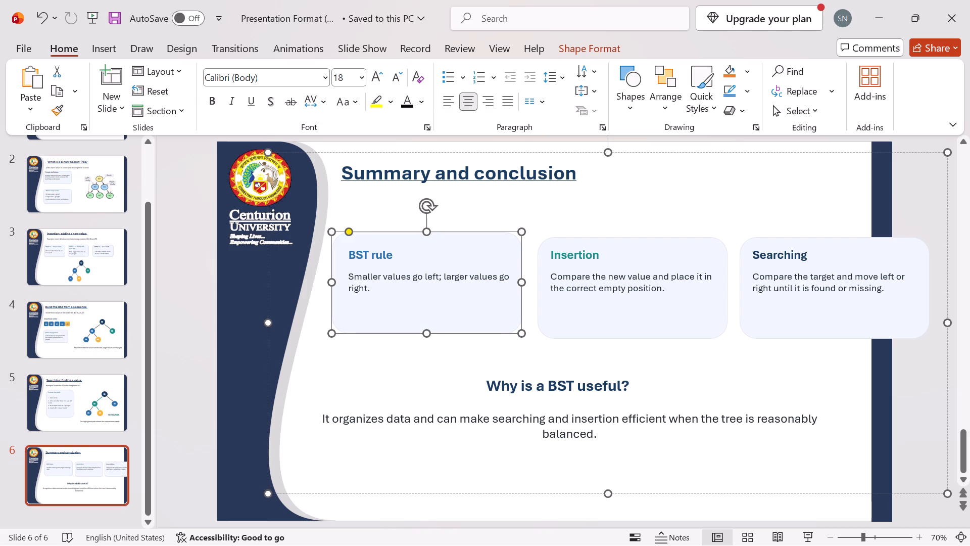
{"action": "left_click_drag", "start_coordinate": [522, 280], "coordinate": [492, 285]}
Narrow the BST rule description to fit inside its card, and lower the description and the "BST rule" heading slightly.
{"action": "left_click", "coordinate": [418, 277]}
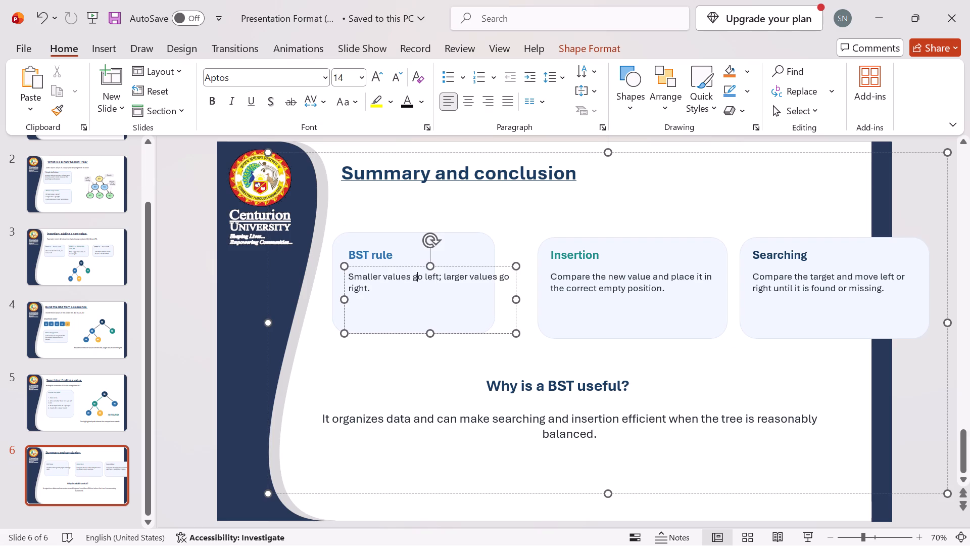
{"action": "left_click_drag", "start_coordinate": [517, 302], "coordinate": [501, 299]}
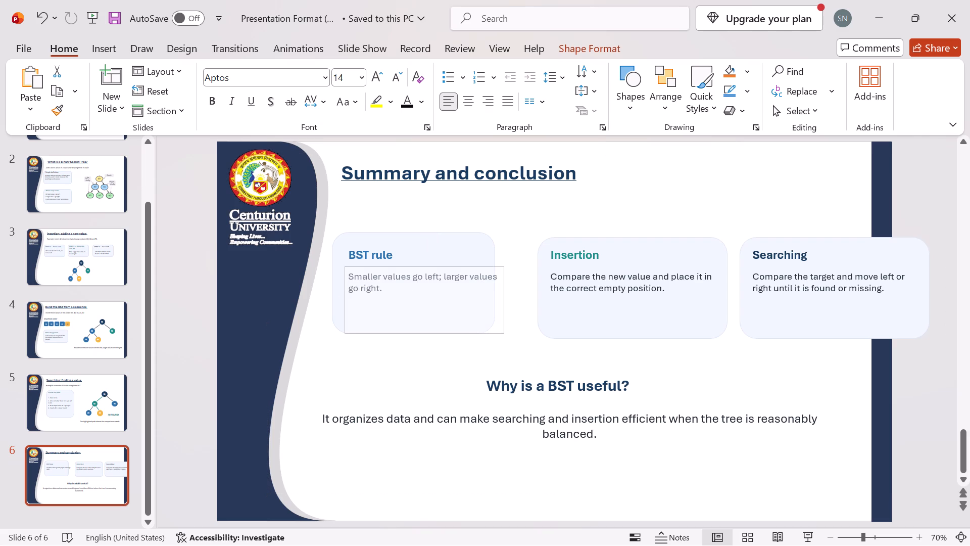
{"action": "left_click_drag", "start_coordinate": [501, 299], "coordinate": [470, 299]}
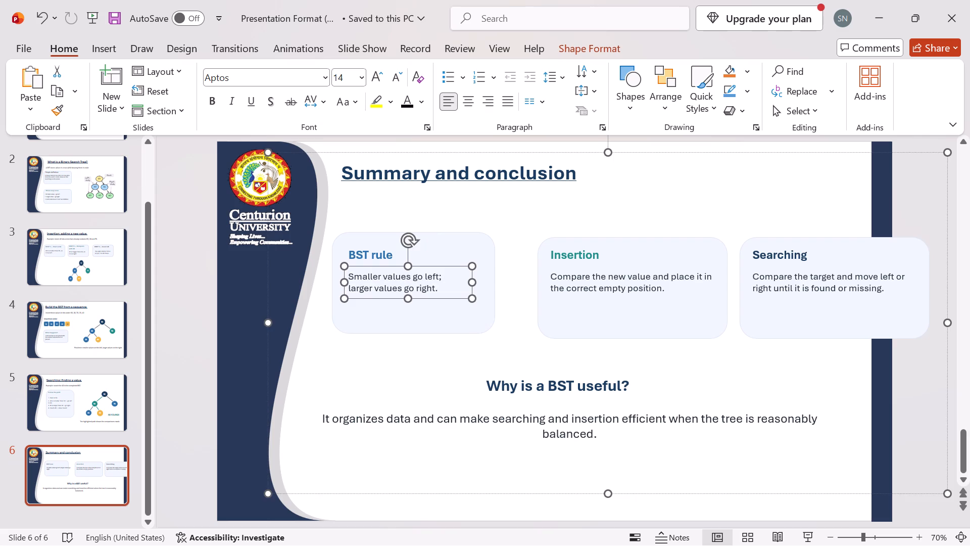
{"action": "left_click_drag", "start_coordinate": [458, 283], "coordinate": [458, 297]}
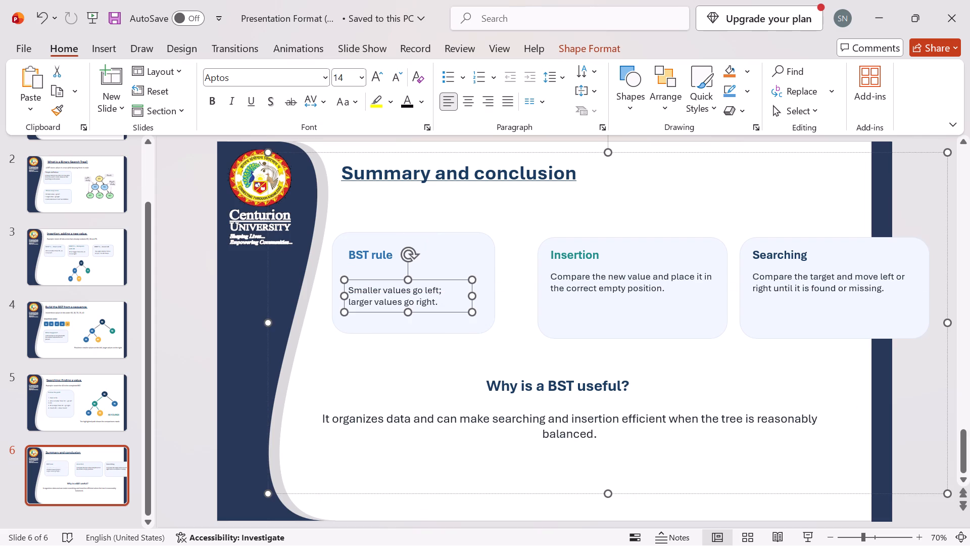
{"action": "left_click", "coordinate": [386, 258]}
{"action": "left_click_drag", "start_coordinate": [434, 252], "coordinate": [434, 256]}
{"action": "left_click", "coordinate": [477, 290]}
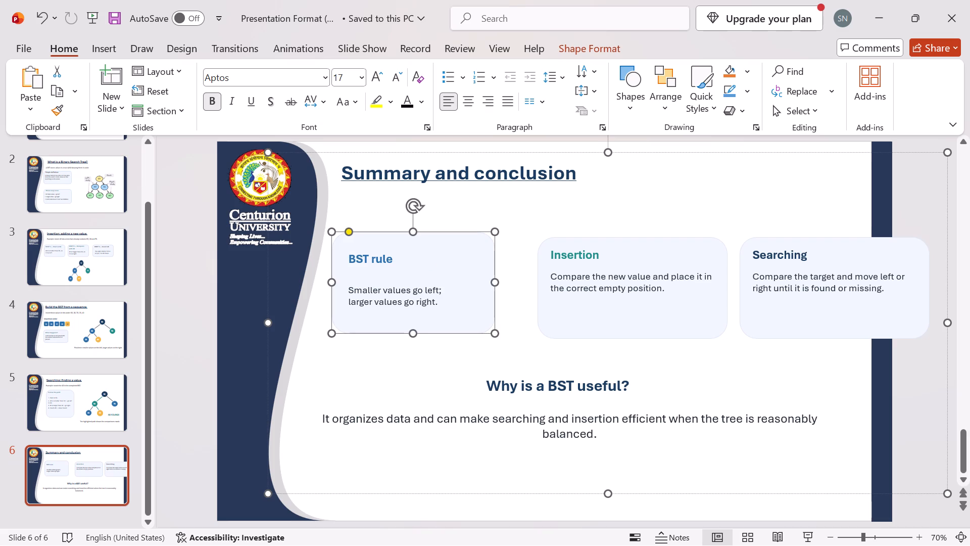
Shrink the Insertion card's background shape from its upper-right corner to about the BST rule card's width.
{"action": "left_click", "coordinate": [583, 313]}
{"action": "left_click", "coordinate": [709, 248]}
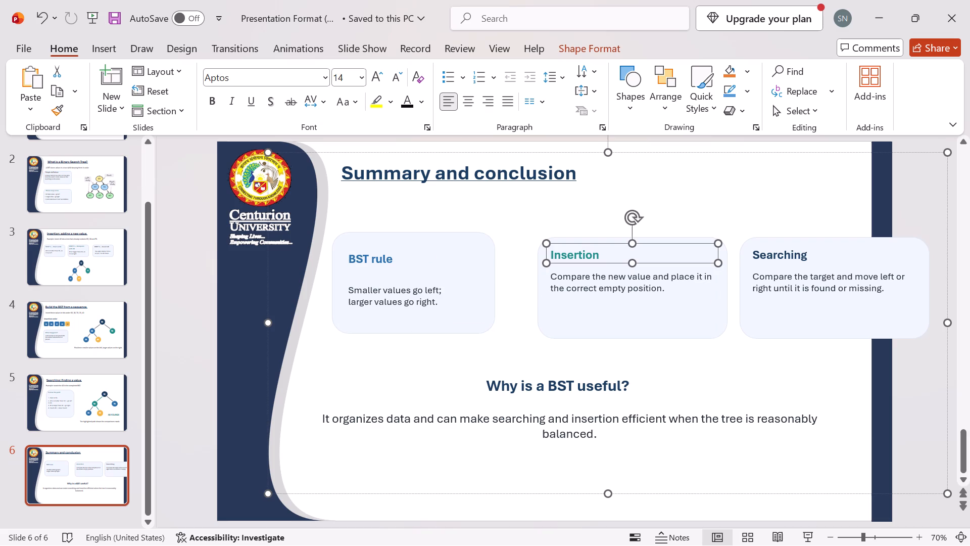
{"action": "left_click", "coordinate": [726, 253]}
{"action": "left_click_drag", "start_coordinate": [726, 241], "coordinate": [714, 242]}
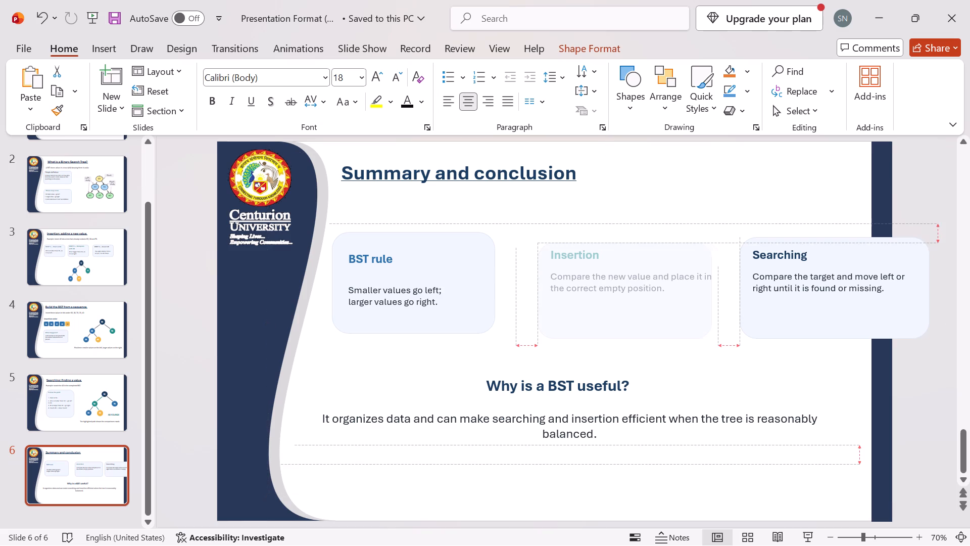
{"action": "left_click_drag", "start_coordinate": [714, 242], "coordinate": [700, 247]}
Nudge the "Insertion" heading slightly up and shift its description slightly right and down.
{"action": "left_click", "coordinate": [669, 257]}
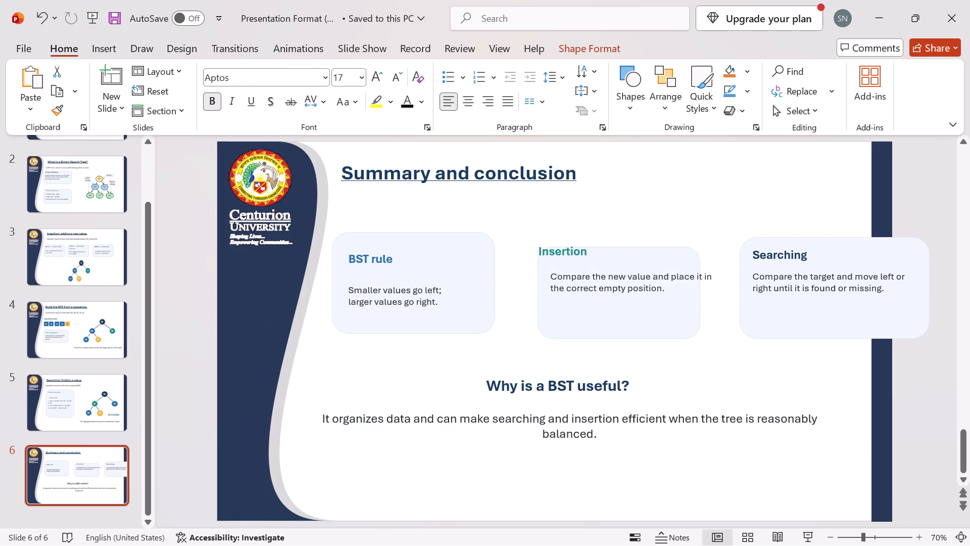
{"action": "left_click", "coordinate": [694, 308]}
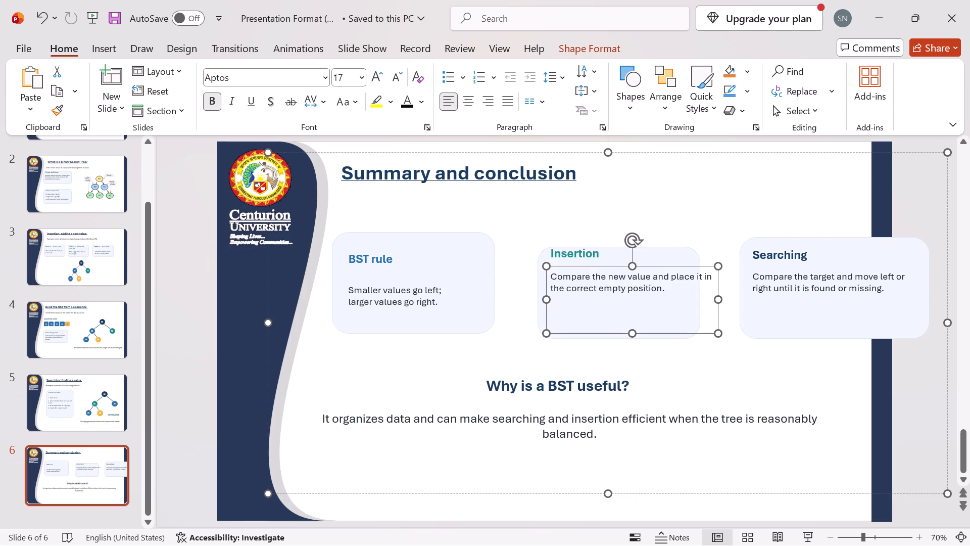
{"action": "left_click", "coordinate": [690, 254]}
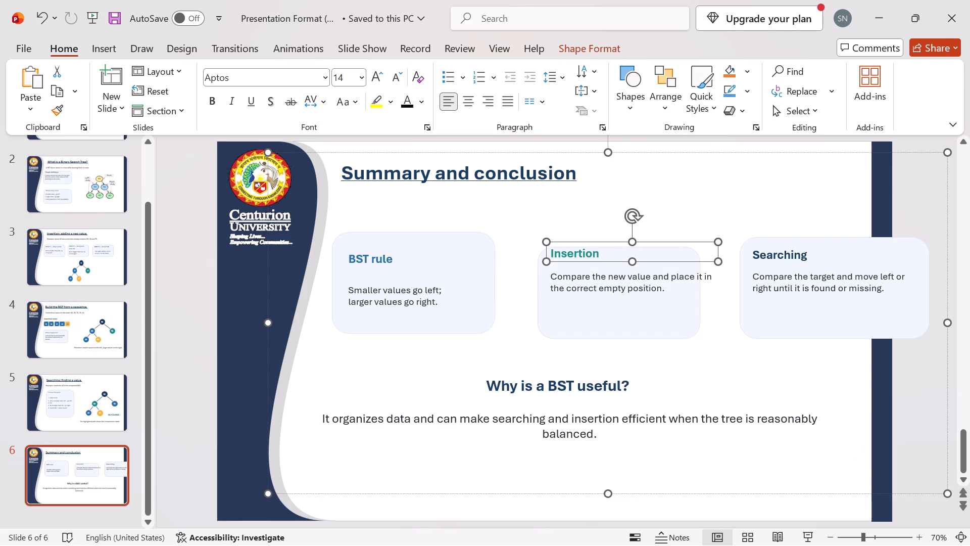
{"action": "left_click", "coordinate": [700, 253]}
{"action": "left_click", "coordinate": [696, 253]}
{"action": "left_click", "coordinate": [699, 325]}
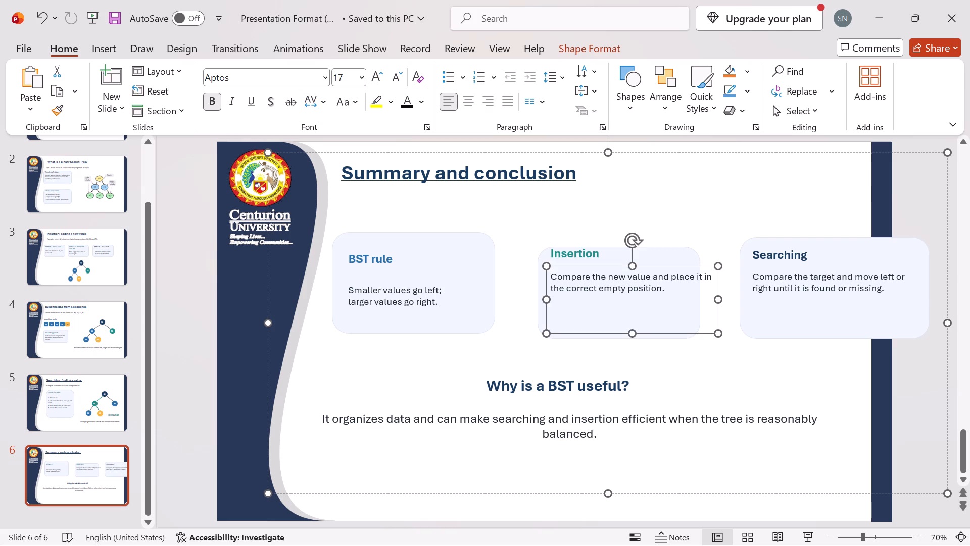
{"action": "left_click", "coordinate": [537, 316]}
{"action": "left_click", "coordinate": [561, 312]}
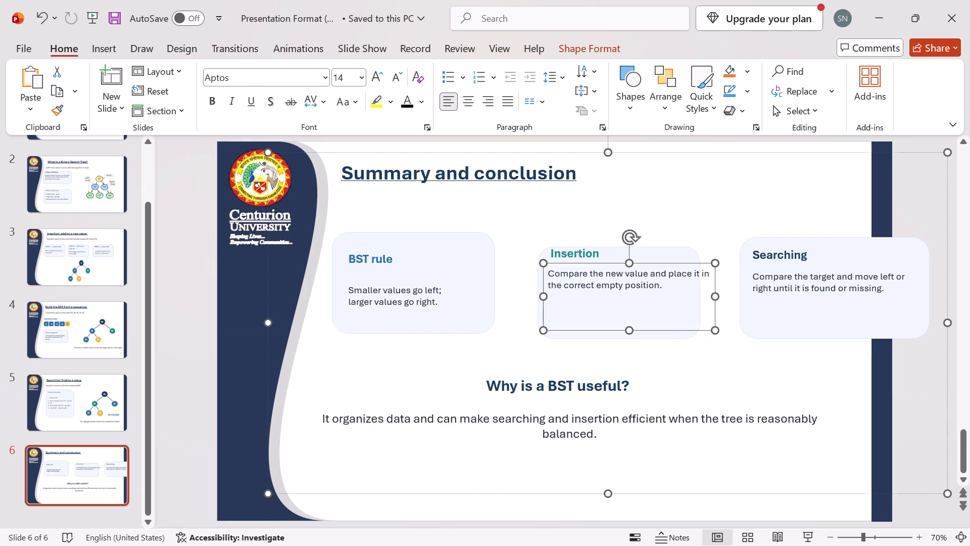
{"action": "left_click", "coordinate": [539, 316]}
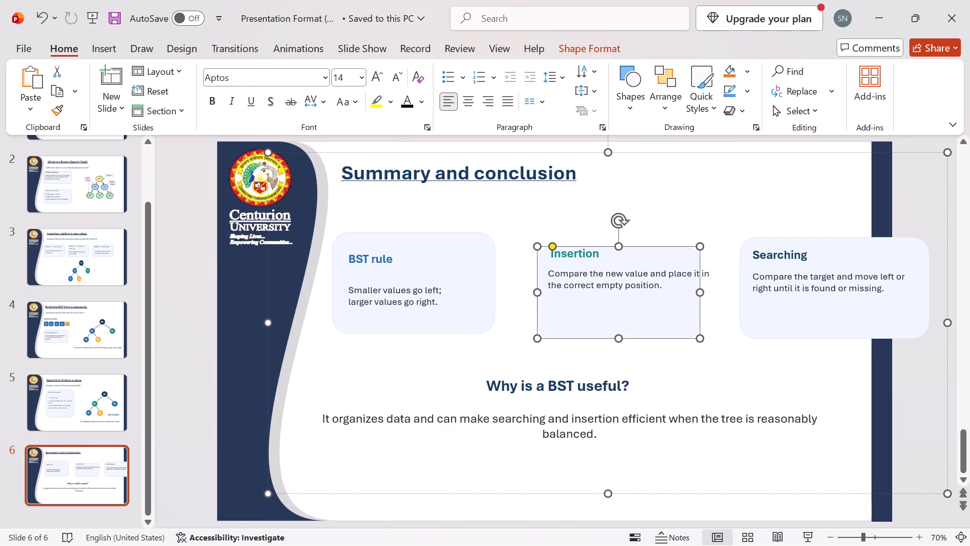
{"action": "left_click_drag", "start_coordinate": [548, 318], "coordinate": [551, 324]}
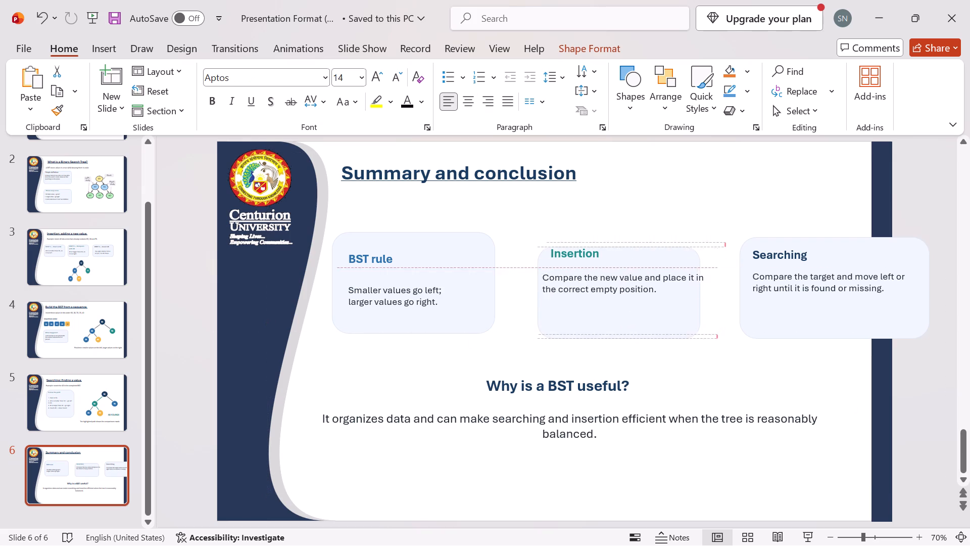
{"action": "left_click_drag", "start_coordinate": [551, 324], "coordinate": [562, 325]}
Move the Insertion card's background shape left and up, close beside the BST rule card.
{"action": "left_click_drag", "start_coordinate": [543, 317], "coordinate": [524, 317]}
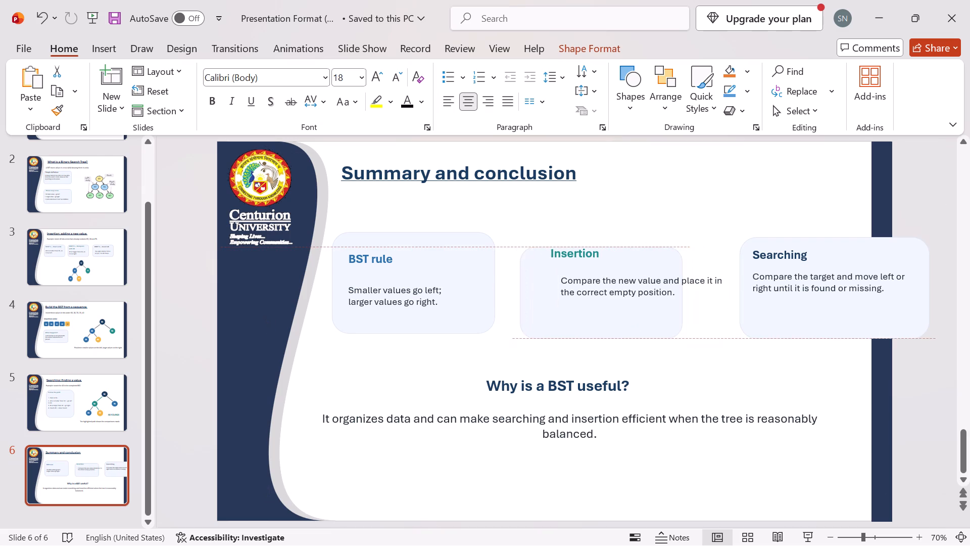
{"action": "left_click_drag", "start_coordinate": [524, 317], "coordinate": [521, 302]}
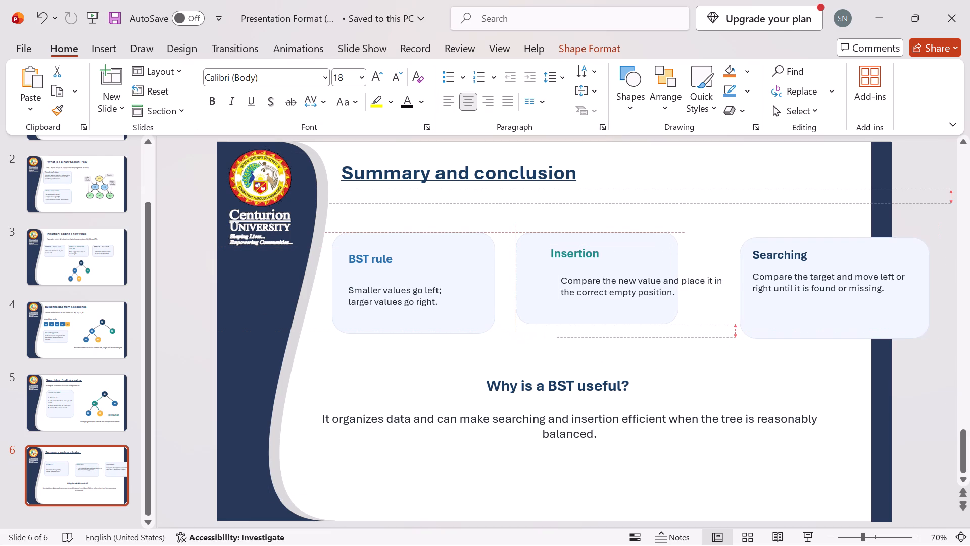
{"action": "left_click_drag", "start_coordinate": [521, 302], "coordinate": [511, 305]}
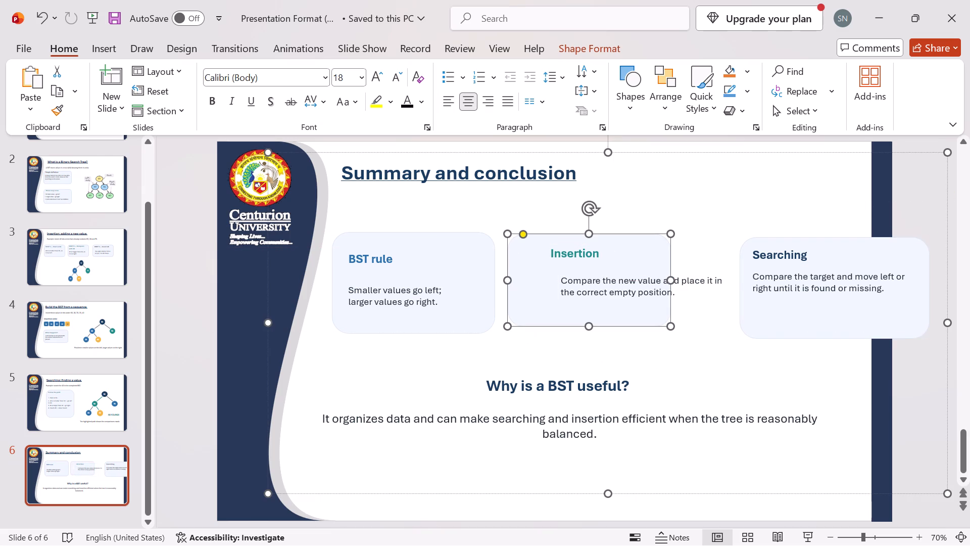
Move the "Insertion" heading left into the upper-left part of its relocated card.
{"action": "left_click", "coordinate": [566, 259]}
{"action": "left_click_drag", "start_coordinate": [638, 251], "coordinate": [610, 248]}
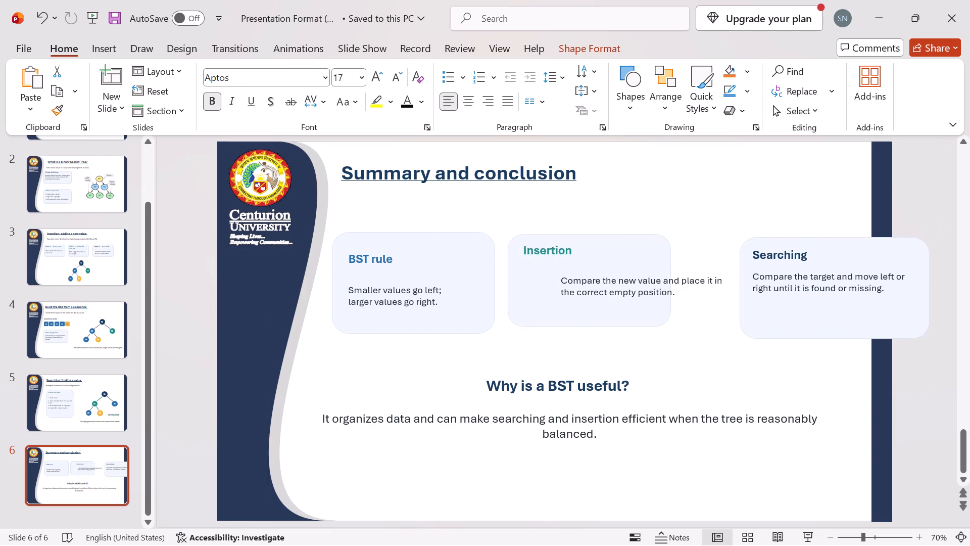
{"action": "left_click_drag", "start_coordinate": [610, 248], "coordinate": [609, 250]}
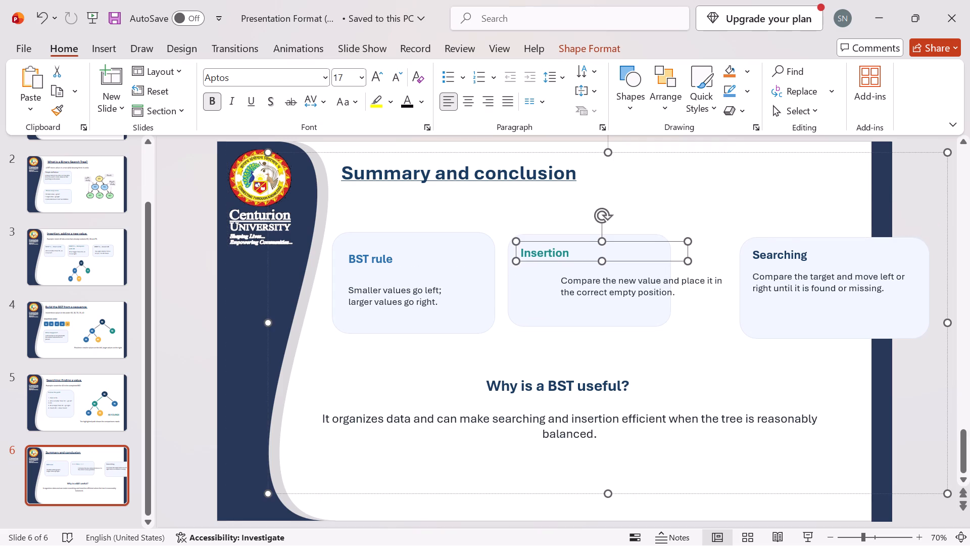
Narrow the Insertion description so it wraps onto three lines, and move it left beneath the "Insertion" heading inside the card.
{"action": "left_click", "coordinate": [610, 289]}
{"action": "left_click_drag", "start_coordinate": [729, 303], "coordinate": [701, 313]}
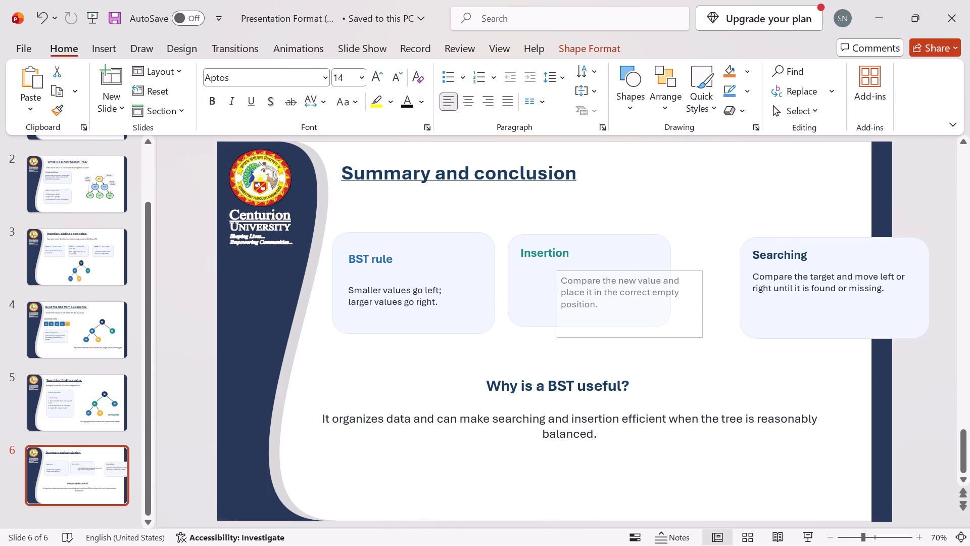
{"action": "left_click_drag", "start_coordinate": [701, 313], "coordinate": [684, 313]}
{"action": "left_click", "coordinate": [658, 306]}
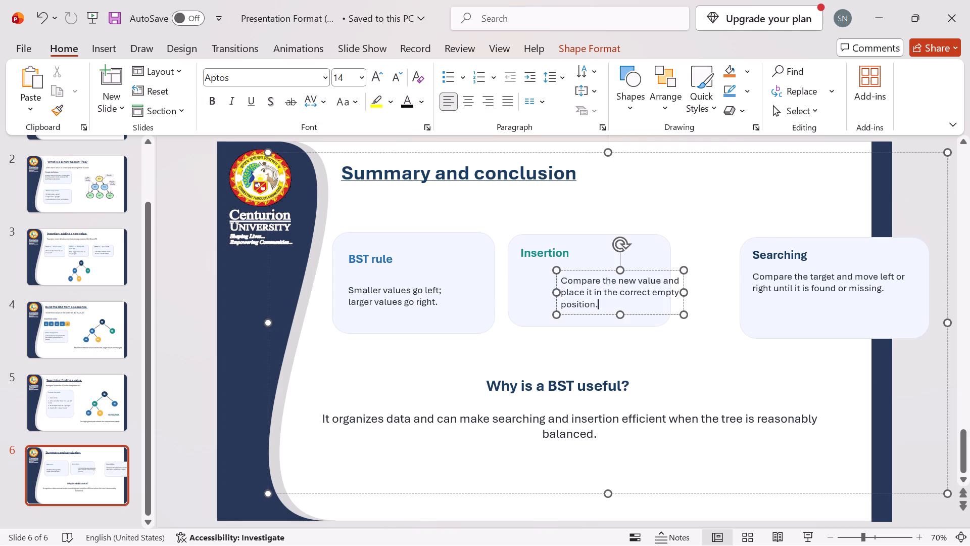
{"action": "left_click_drag", "start_coordinate": [665, 311], "coordinate": [643, 309]}
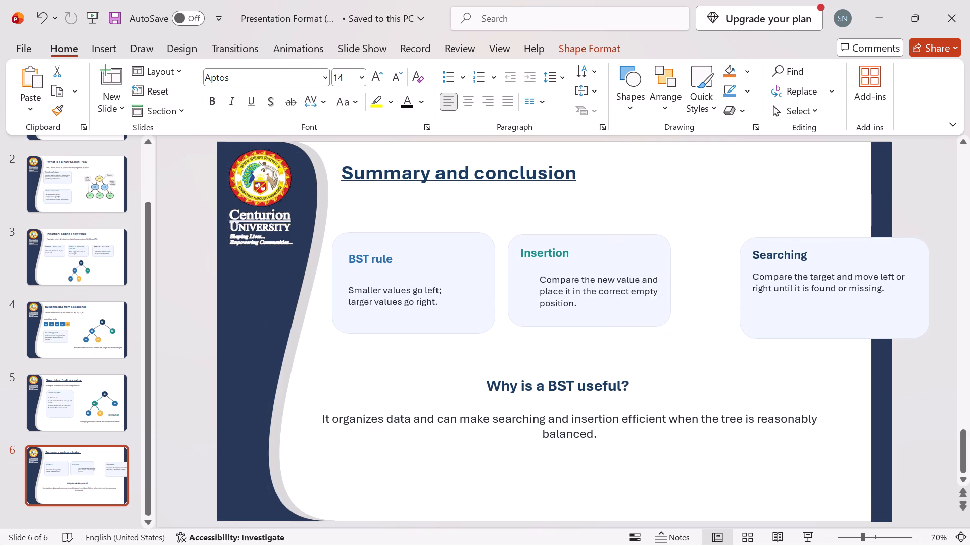
{"action": "left_click_drag", "start_coordinate": [643, 309], "coordinate": [625, 310]}
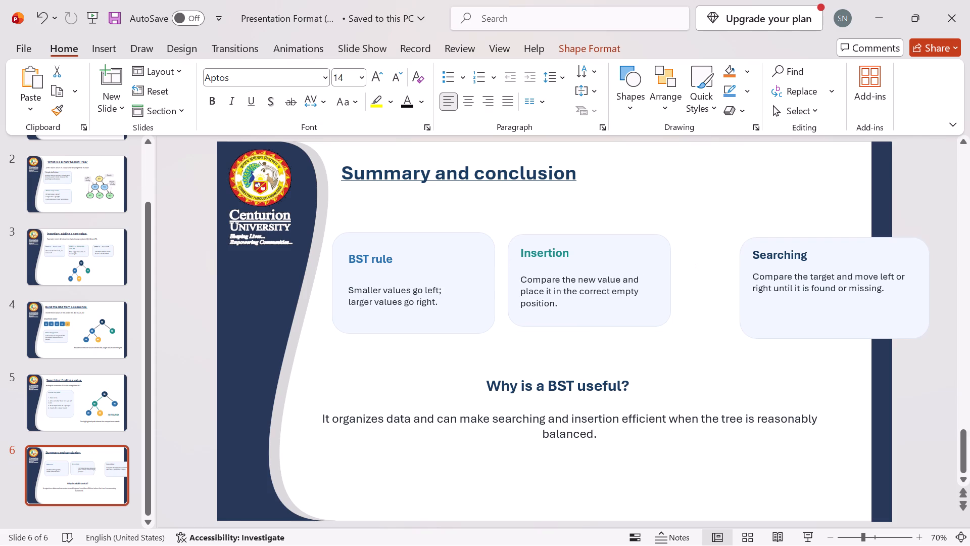
{"action": "left_click_drag", "start_coordinate": [625, 310], "coordinate": [617, 306]}
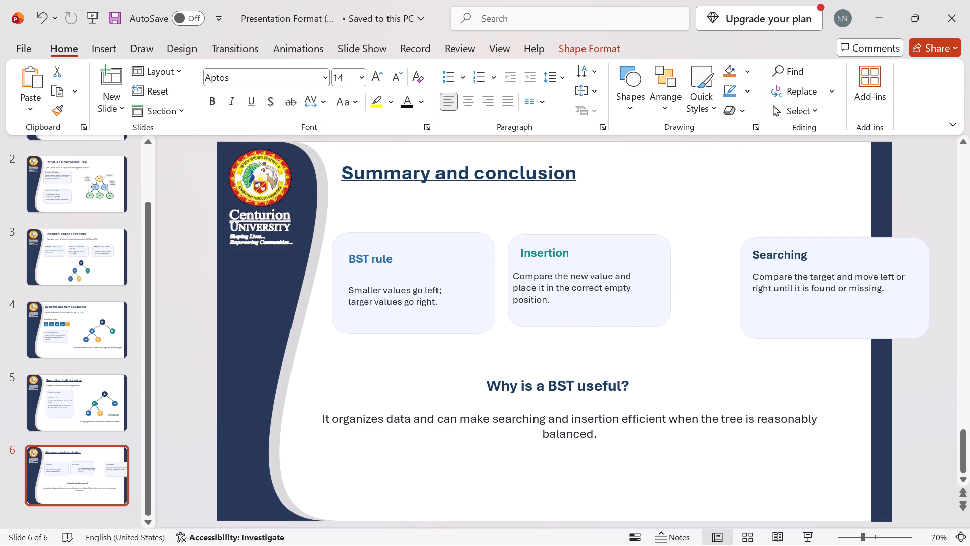
{"action": "left_click_drag", "start_coordinate": [617, 306], "coordinate": [624, 306]}
{"action": "left_click", "coordinate": [720, 338]}
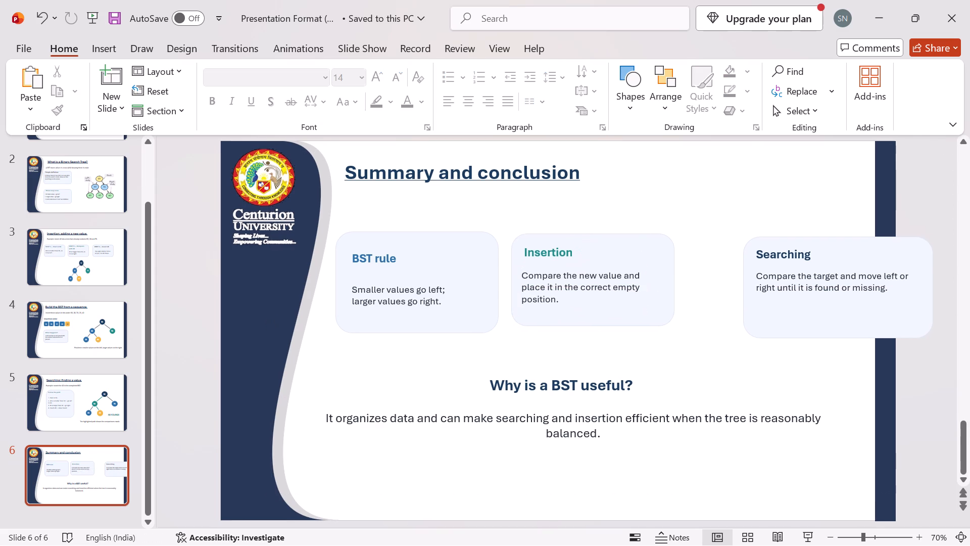
Move the Searching card's background shape left beside the Insertion card and narrow it to match the other cards' width.
{"action": "left_click", "coordinate": [768, 314]}
{"action": "left_click", "coordinate": [790, 311]}
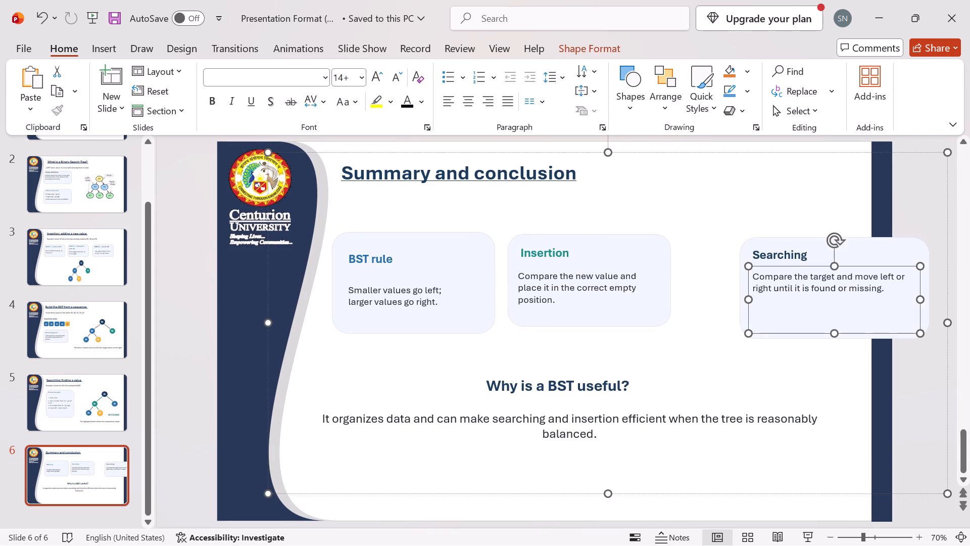
{"action": "left_click", "coordinate": [748, 246]}
{"action": "left_click_drag", "start_coordinate": [748, 246], "coordinate": [742, 246]}
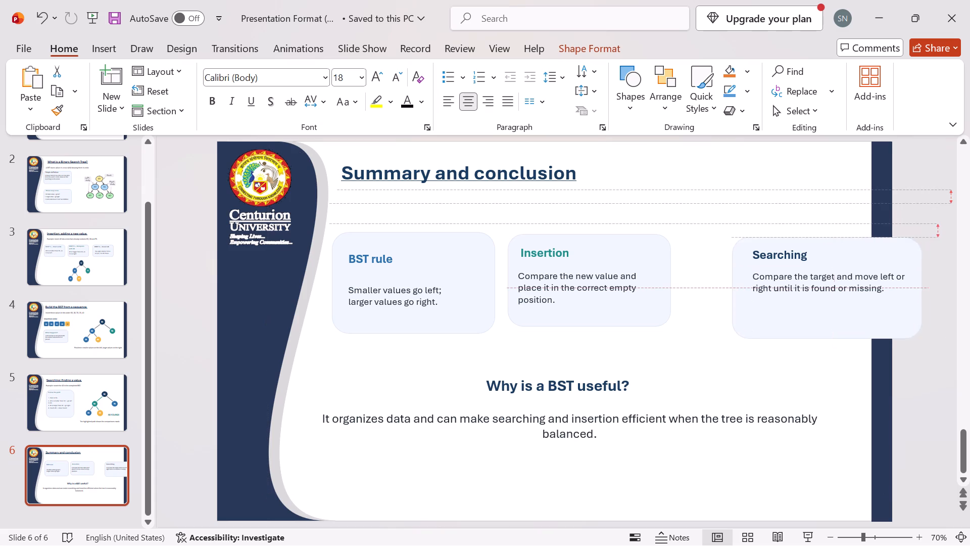
{"action": "left_click_drag", "start_coordinate": [742, 246], "coordinate": [690, 240]}
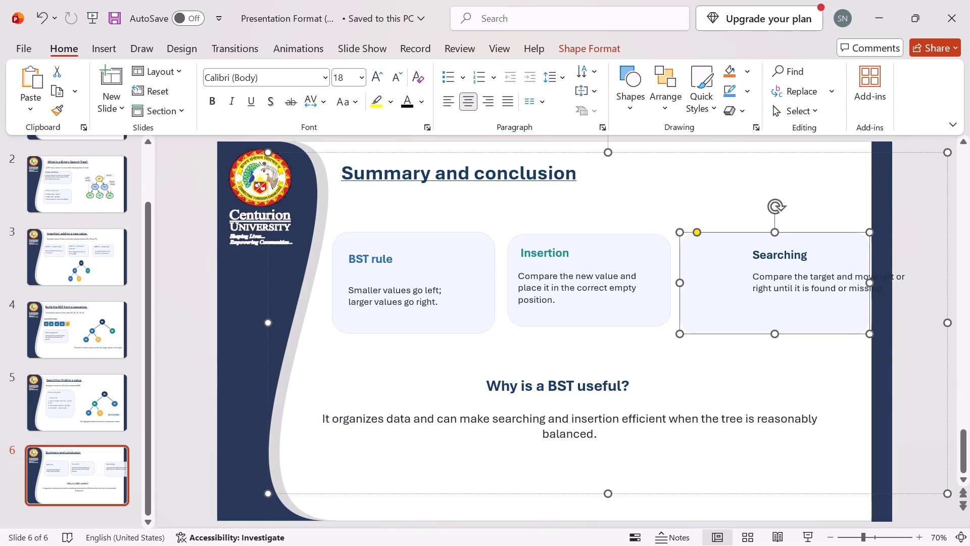
{"action": "left_click_drag", "start_coordinate": [871, 230], "coordinate": [847, 234]}
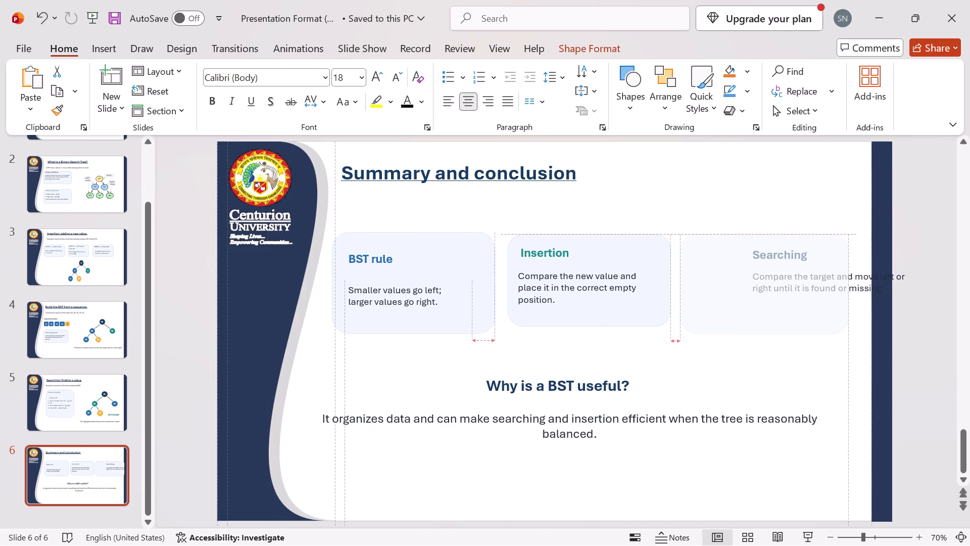
{"action": "left_click_drag", "start_coordinate": [847, 234], "coordinate": [844, 235]}
Move the "Searching" heading left into the upper-left part of its relocated card.
{"action": "left_click", "coordinate": [803, 282]}
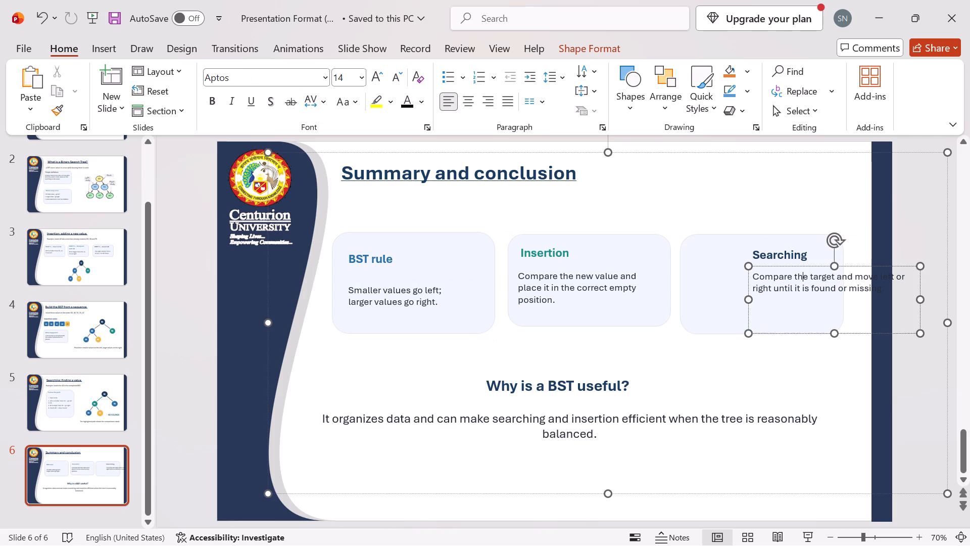
{"action": "left_click", "coordinate": [782, 252]}
{"action": "left_click_drag", "start_coordinate": [816, 252], "coordinate": [770, 253]}
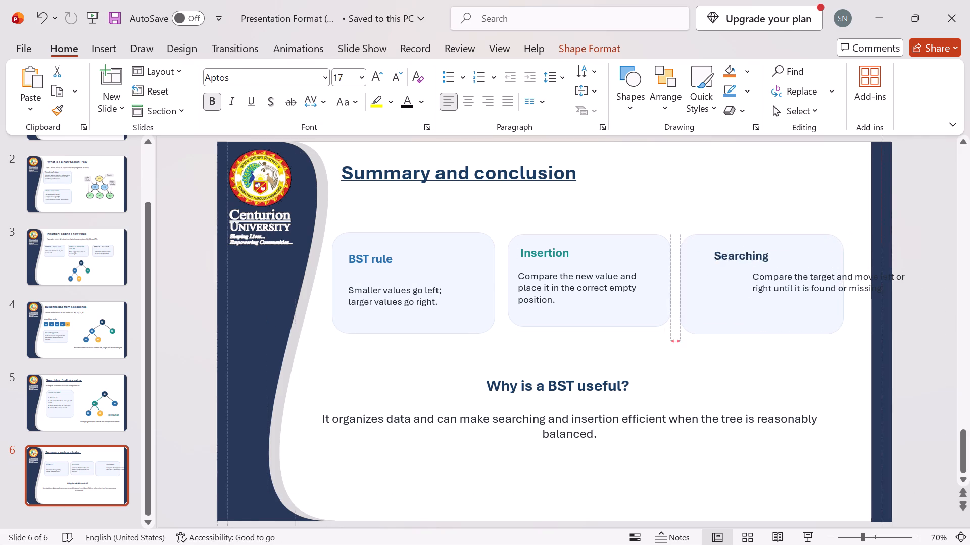
{"action": "left_click_drag", "start_coordinate": [770, 253], "coordinate": [760, 245]}
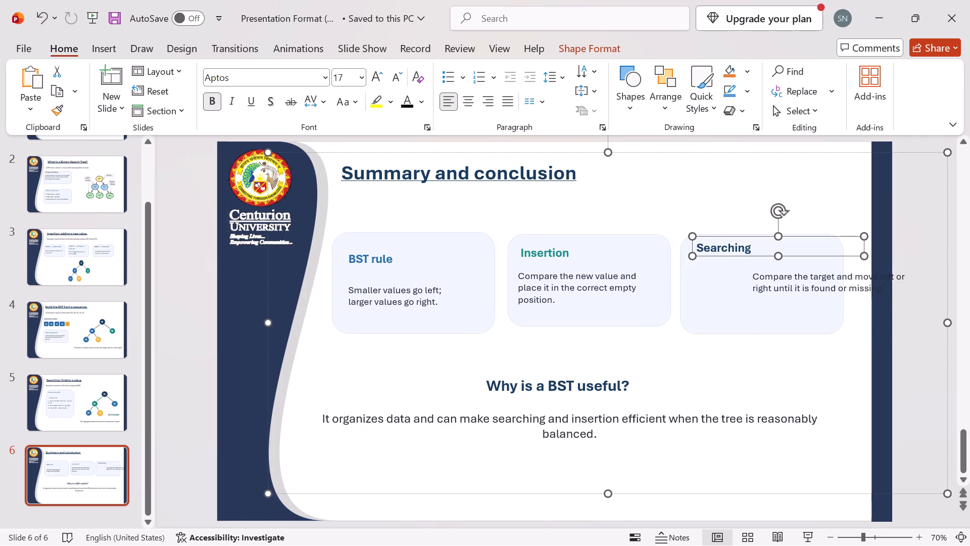
{"action": "left_click_drag", "start_coordinate": [760, 246], "coordinate": [761, 247]}
{"action": "left_click_drag", "start_coordinate": [761, 247], "coordinate": [769, 252]}
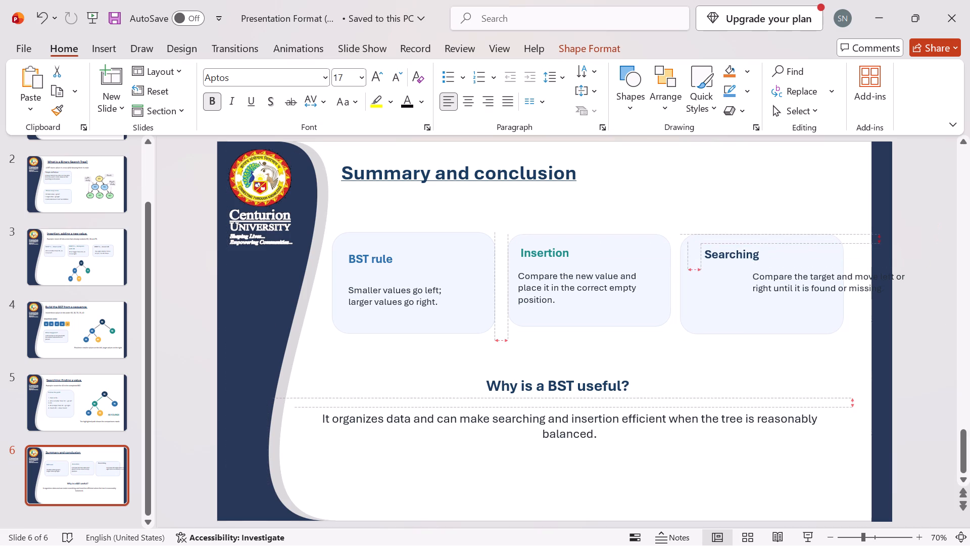
{"action": "left_click_drag", "start_coordinate": [769, 252], "coordinate": [762, 255]}
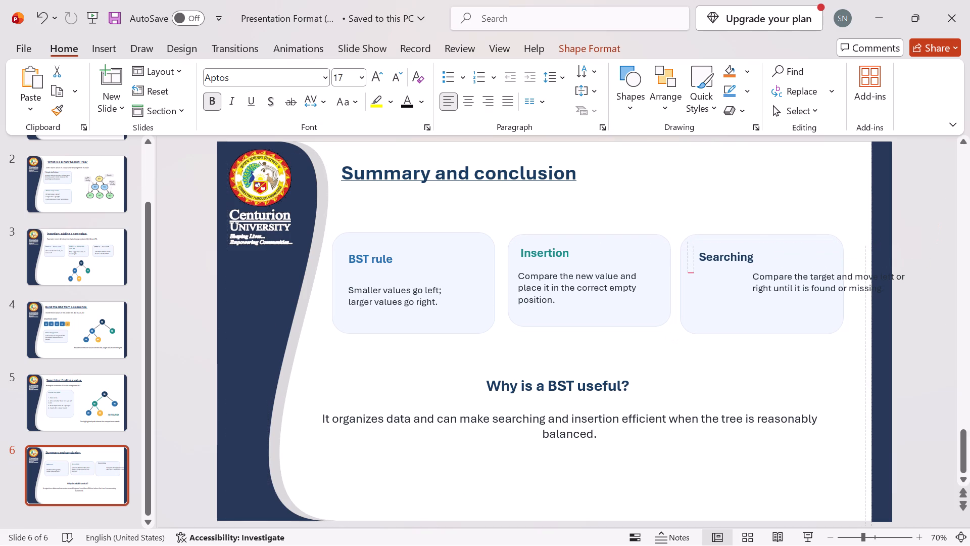
{"action": "left_click_drag", "start_coordinate": [762, 255], "coordinate": [766, 251]}
Move the Searching description left into its card, beneath the "Searching" heading.
{"action": "left_click", "coordinate": [791, 287]}
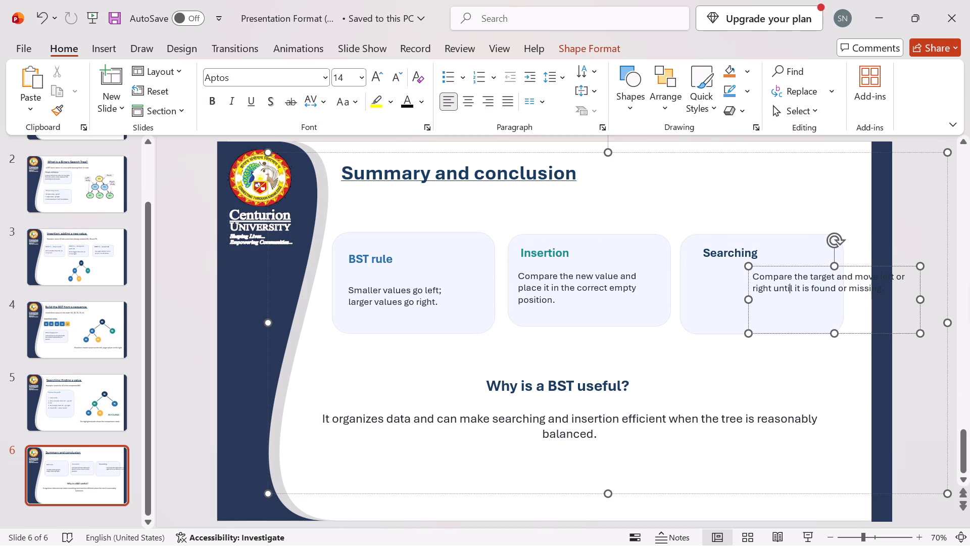
{"action": "left_click_drag", "start_coordinate": [864, 270], "coordinate": [805, 278]}
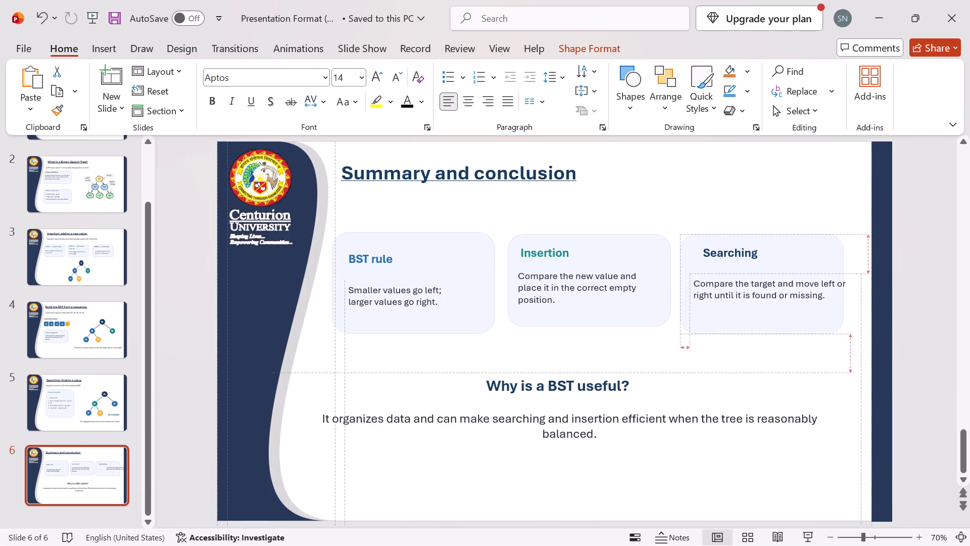
{"action": "left_click_drag", "start_coordinate": [805, 278], "coordinate": [793, 267]}
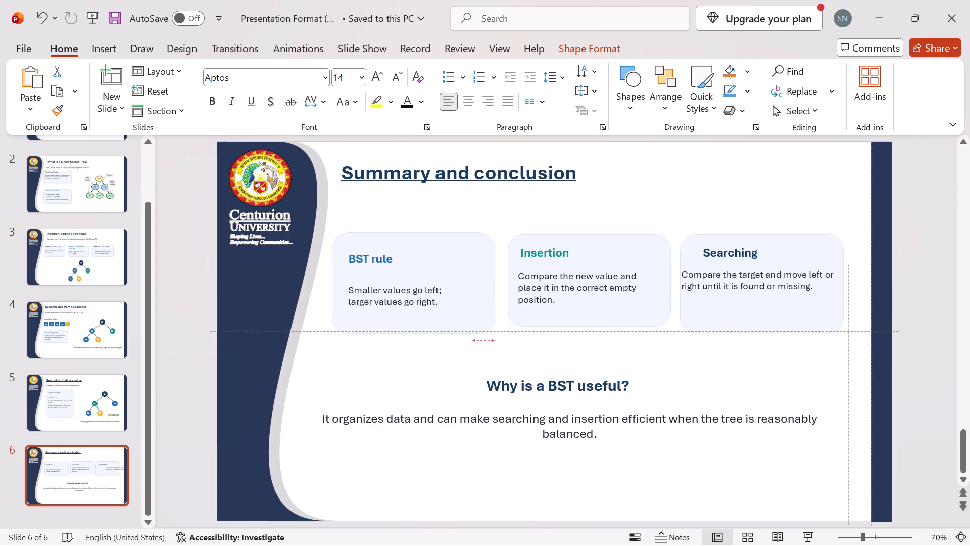
{"action": "left_click_drag", "start_coordinate": [793, 267], "coordinate": [805, 266]}
Nudge the "Searching" heading slightly further left so it sits closer to the start of its description.
{"action": "left_click", "coordinate": [746, 254]}
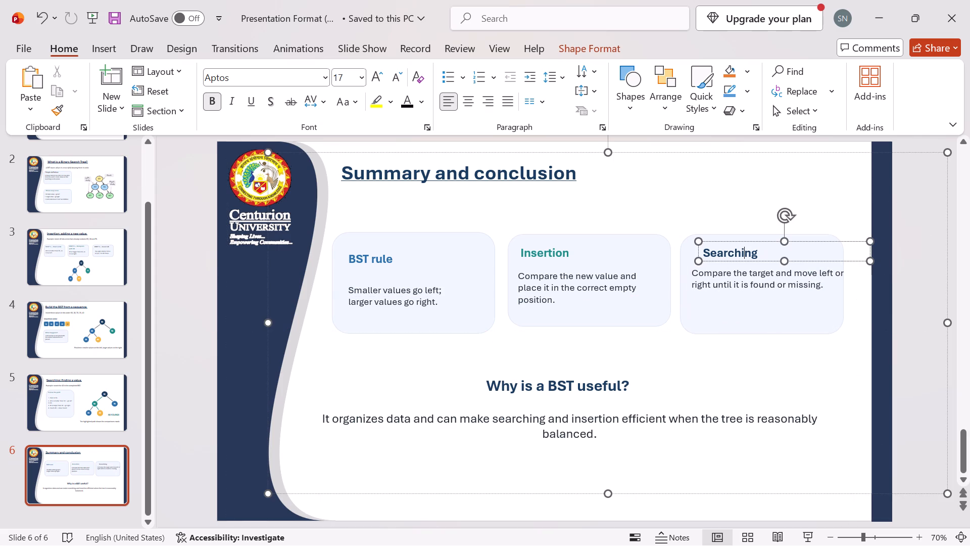
{"action": "left_click_drag", "start_coordinate": [770, 249], "coordinate": [757, 248]}
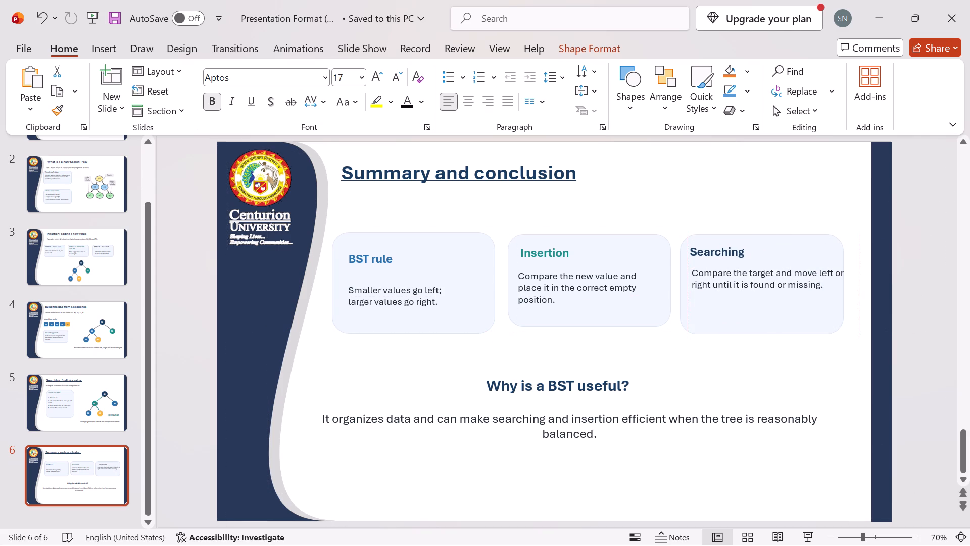
{"action": "left_click_drag", "start_coordinate": [757, 248], "coordinate": [762, 246]}
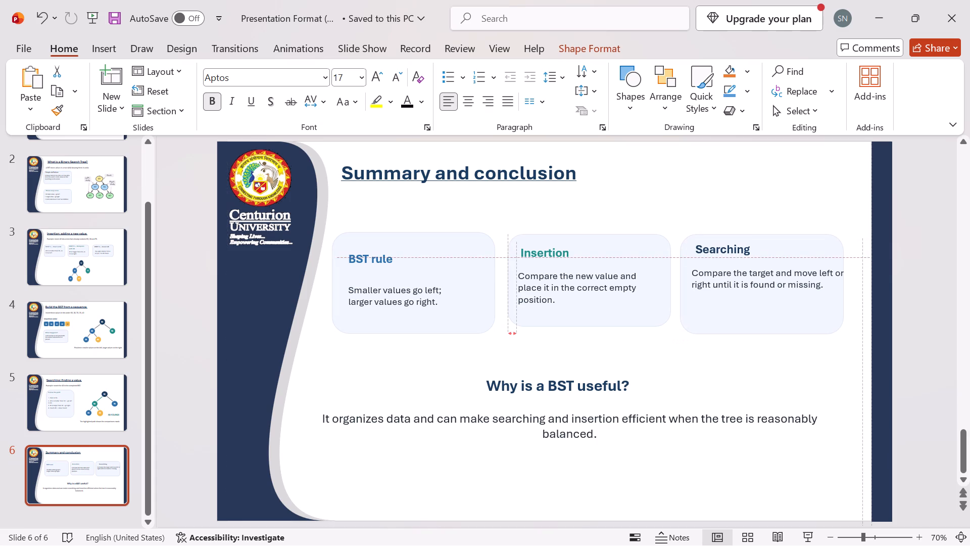
{"action": "left_click_drag", "start_coordinate": [762, 246], "coordinate": [763, 250]}
Shift the Searching description slightly left and down, and narrow its text box to end at the card's right edge.
{"action": "left_click", "coordinate": [743, 283]}
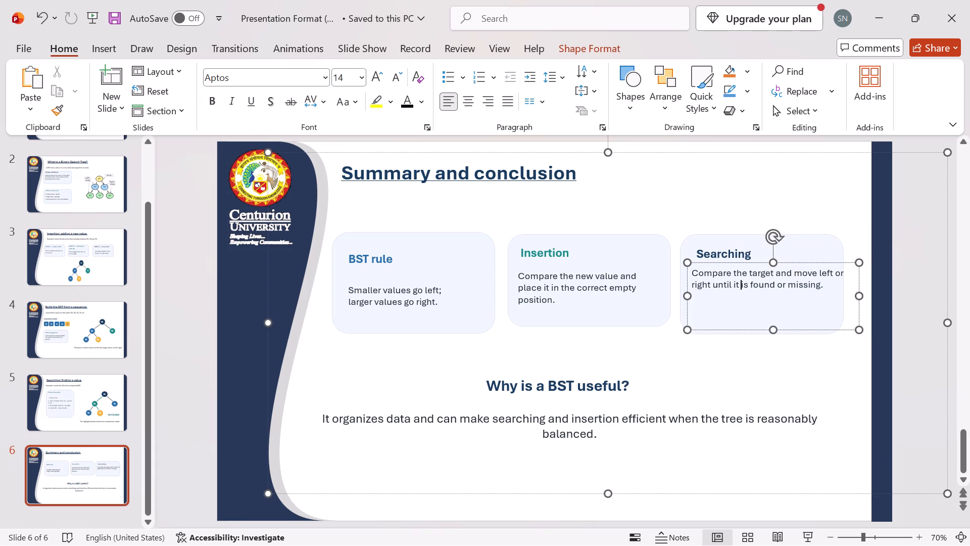
{"action": "left_click_drag", "start_coordinate": [830, 293], "coordinate": [822, 299]}
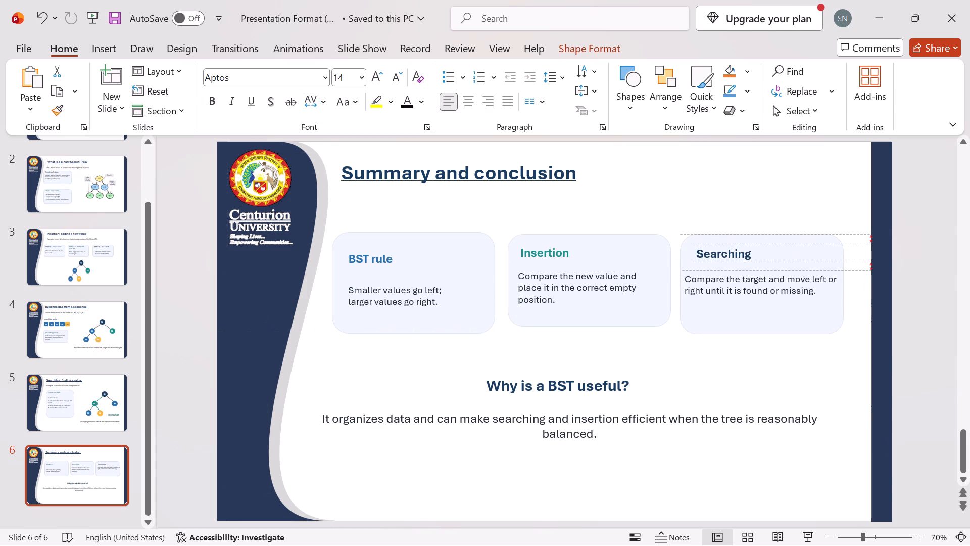
{"action": "left_click_drag", "start_coordinate": [822, 299], "coordinate": [825, 298]}
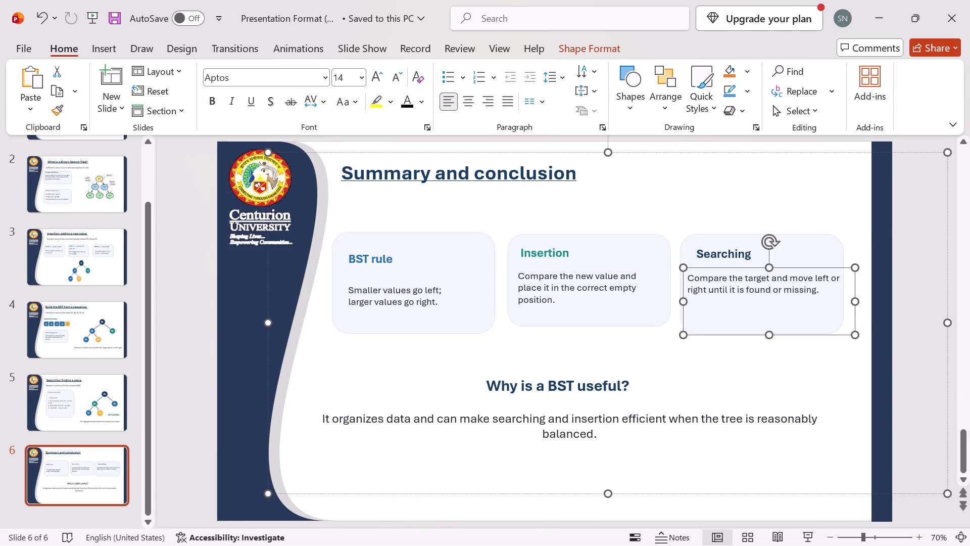
{"action": "left_click_drag", "start_coordinate": [856, 301], "coordinate": [842, 302]}
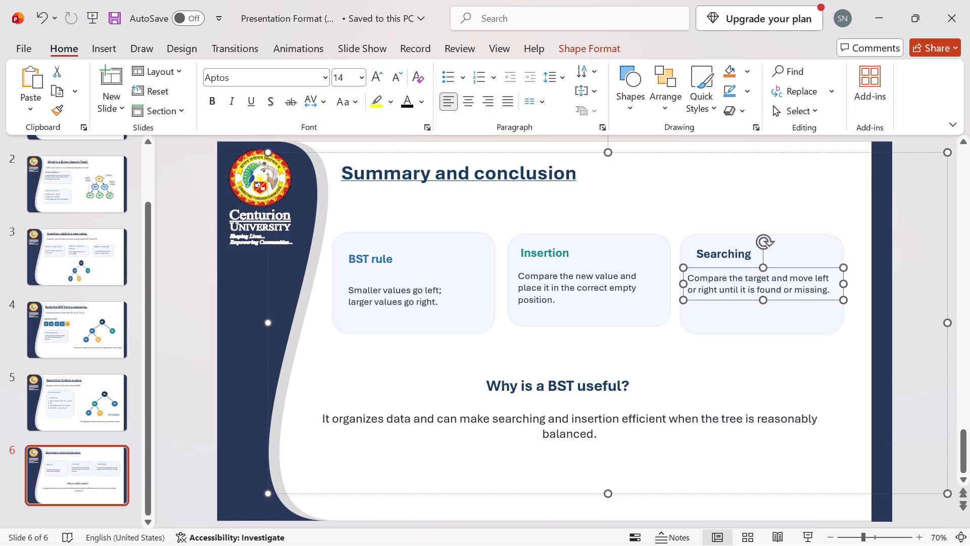
Move the "BST rule" heading slightly up and right, level with the Insertion and Searching headings.
{"action": "left_click", "coordinate": [363, 253]}
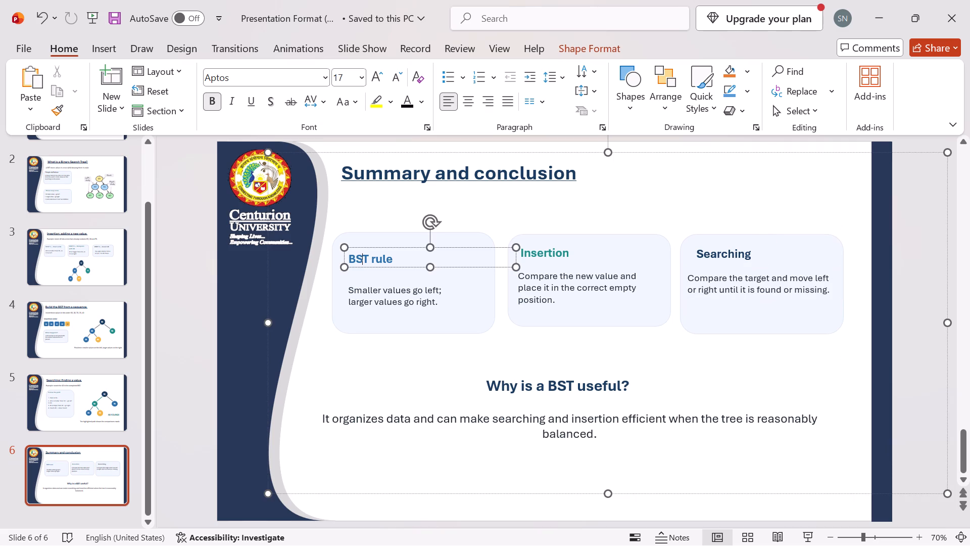
{"action": "left_click_drag", "start_coordinate": [442, 257], "coordinate": [445, 251]}
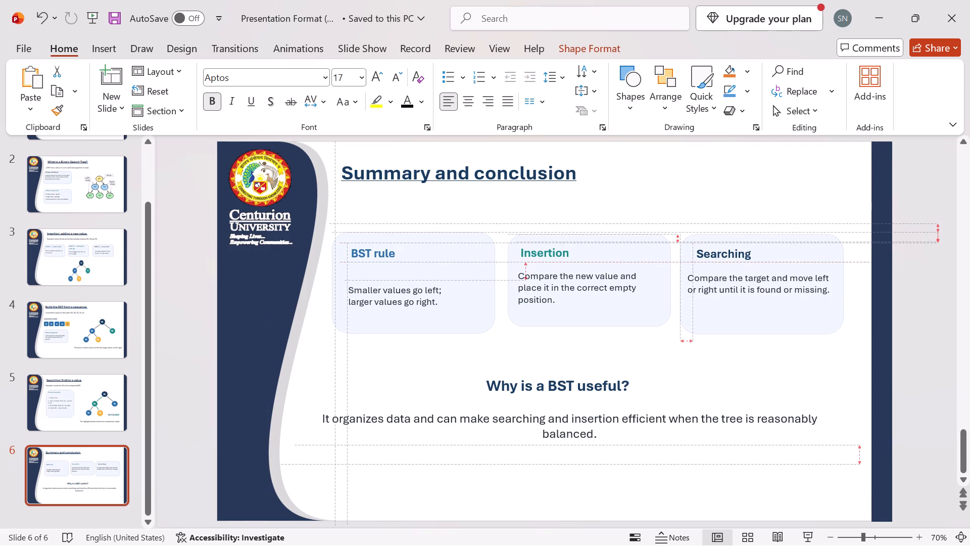
{"action": "left_click_drag", "start_coordinate": [445, 251], "coordinate": [446, 253]}
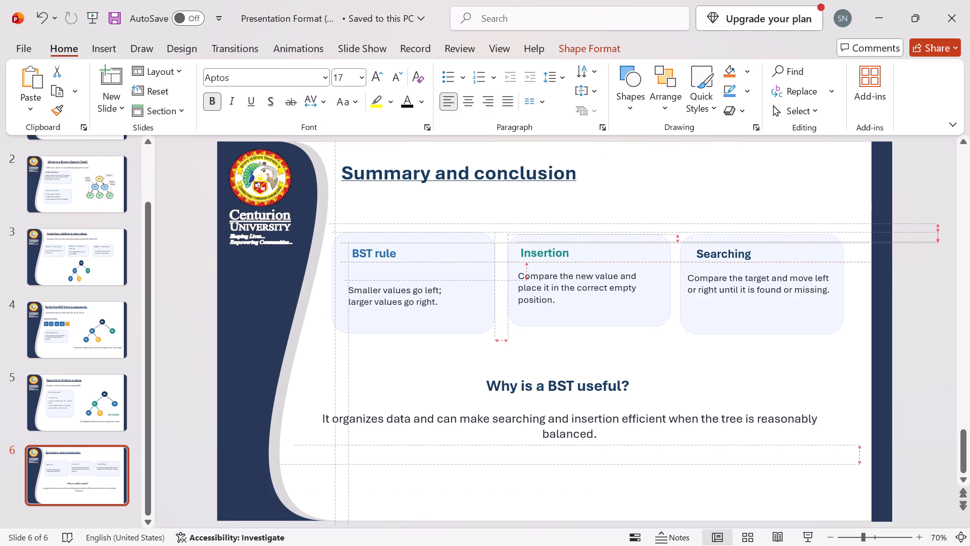
{"action": "left_click_drag", "start_coordinate": [446, 253], "coordinate": [446, 251]}
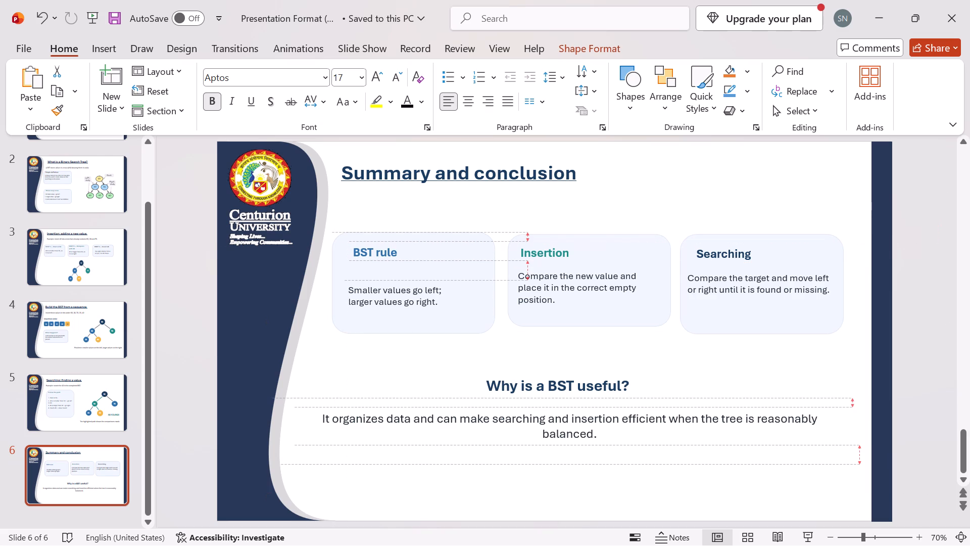
{"action": "left_click_drag", "start_coordinate": [446, 251], "coordinate": [448, 253]}
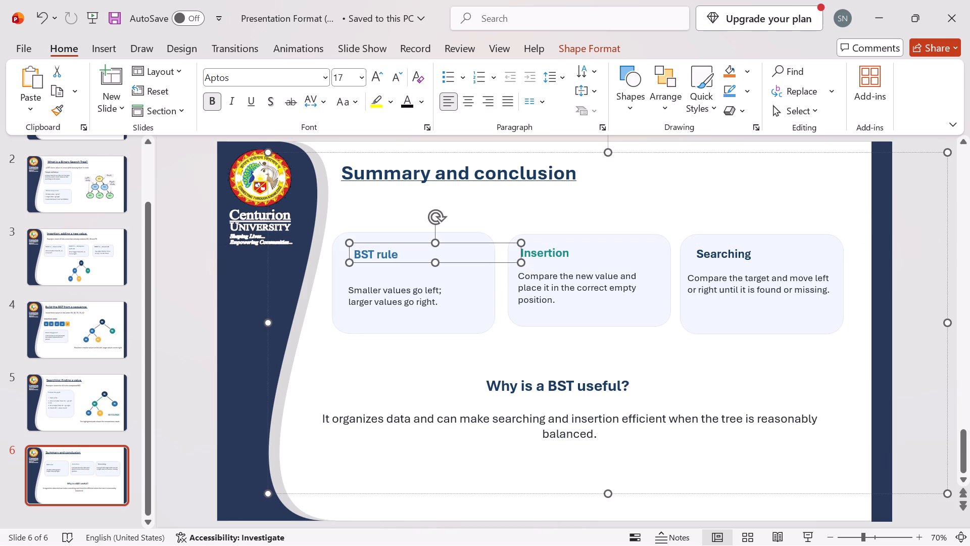
Increase the Insertion description's font size to 16 and widen its text box to nearly fill the card.
{"action": "left_click", "coordinate": [477, 302]}
{"action": "left_click", "coordinate": [616, 281]}
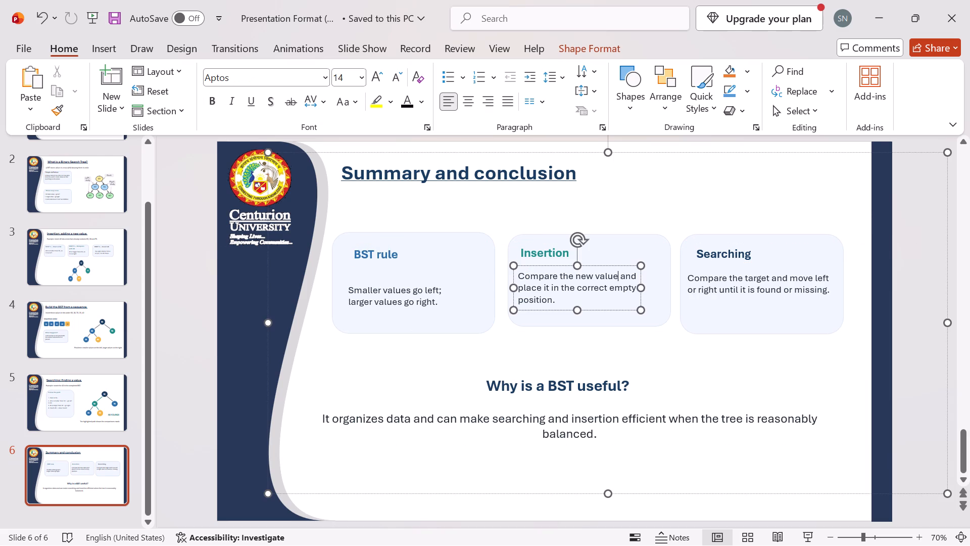
{"action": "left_click", "coordinate": [551, 299]}
{"action": "key", "text": "ctrl+a"}
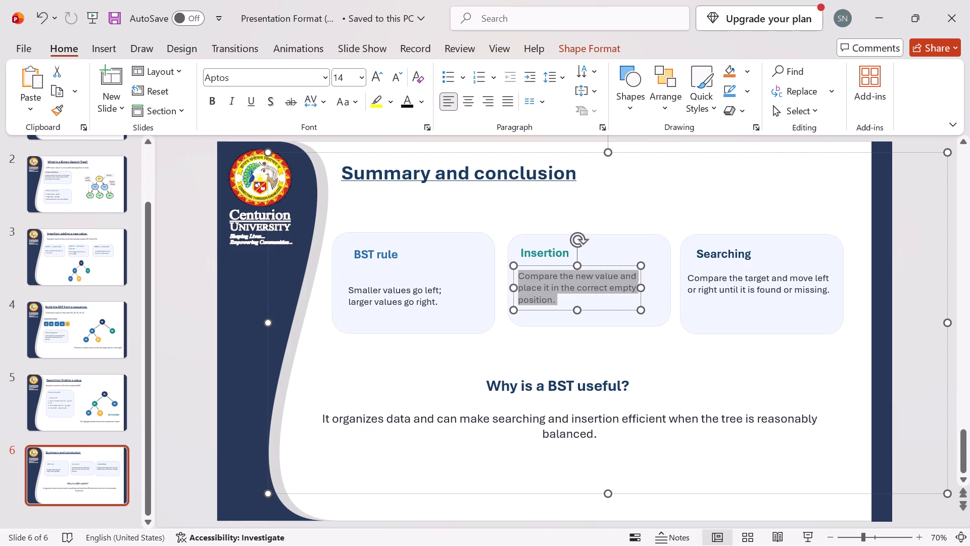
{"action": "left_click", "coordinate": [382, 74]}
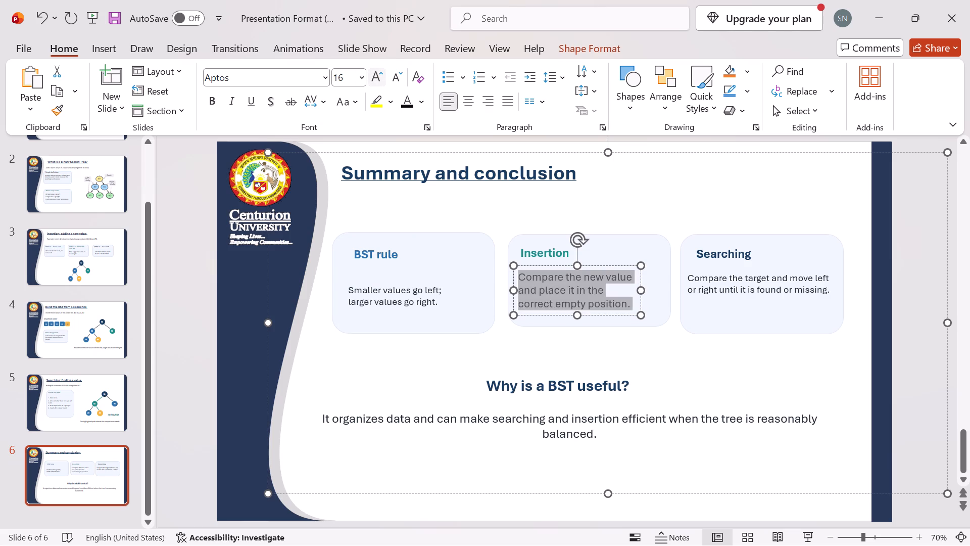
{"action": "left_click_drag", "start_coordinate": [640, 292], "coordinate": [665, 292]}
{"action": "left_click", "coordinate": [687, 353]}
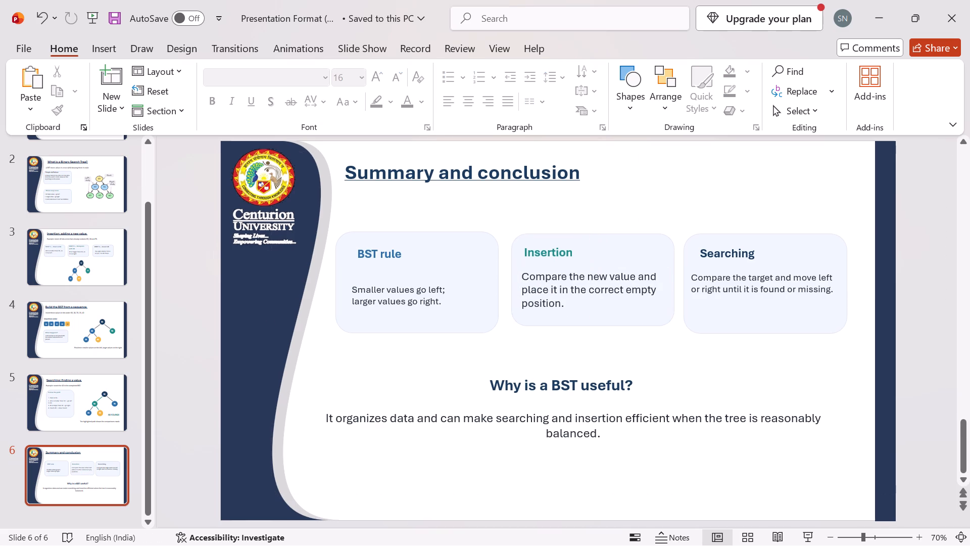
Increase the BST rule description's font size to 16, widen its text box, and shift it slightly left and up within the card.
{"action": "left_click", "coordinate": [417, 298]}
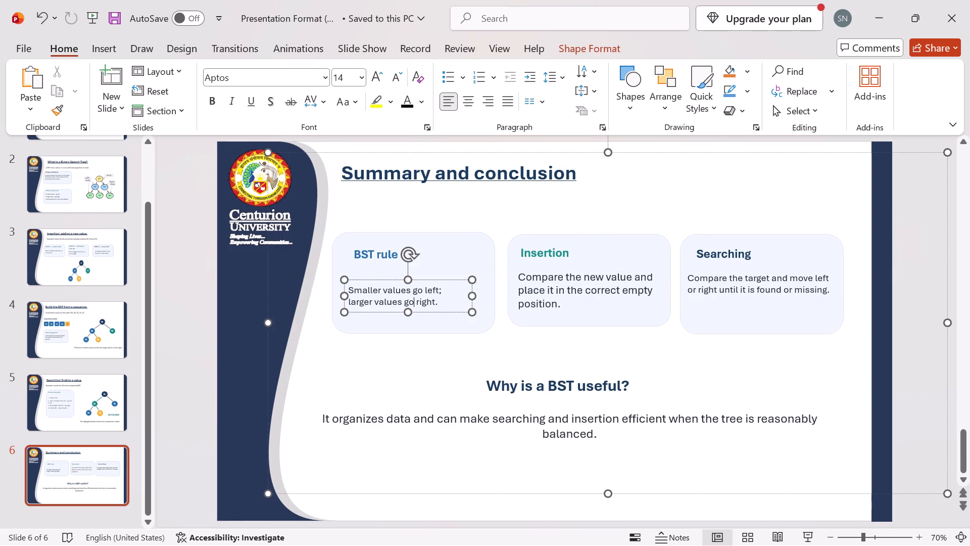
{"action": "key", "text": "ctrl+a"}
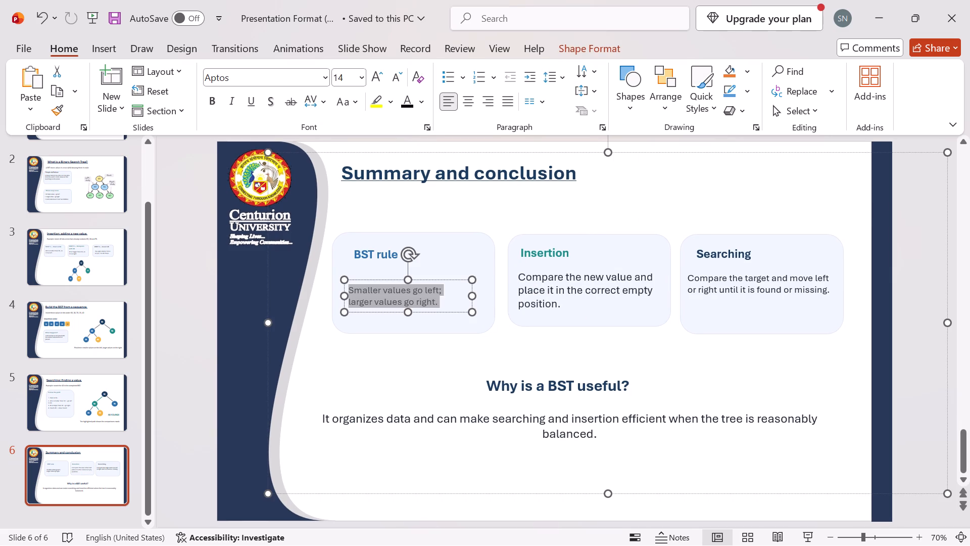
{"action": "left_click", "coordinate": [376, 72]}
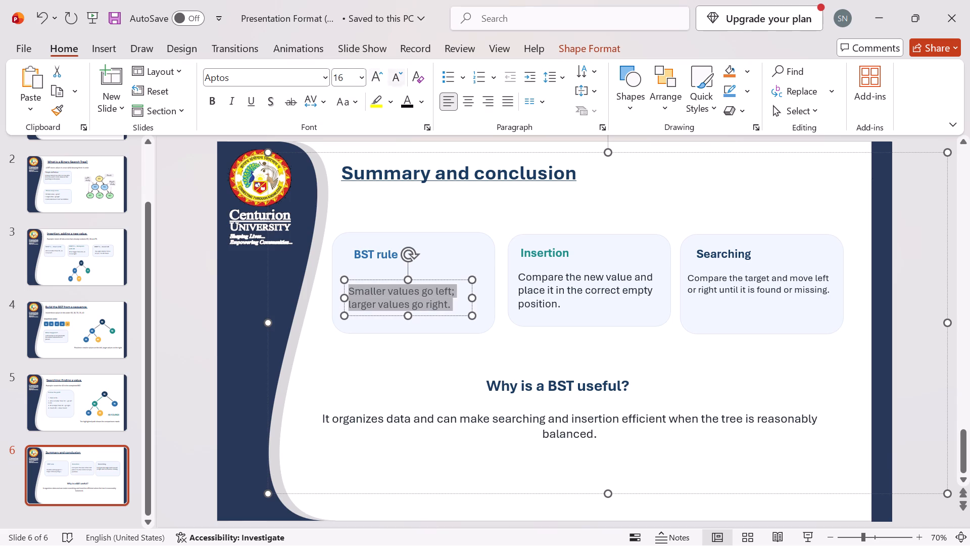
{"action": "left_click_drag", "start_coordinate": [471, 300], "coordinate": [494, 300]}
{"action": "left_click_drag", "start_coordinate": [478, 280], "coordinate": [477, 278]}
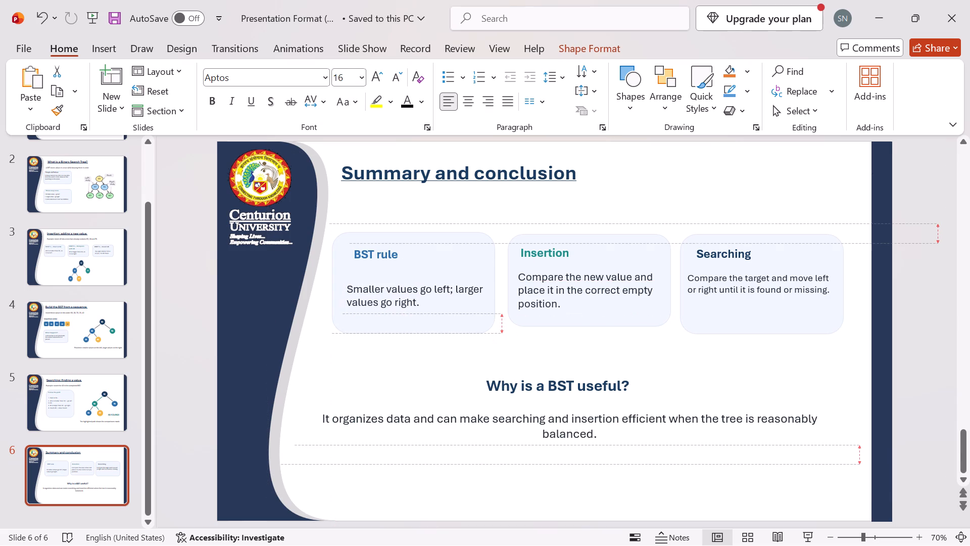
{"action": "left_click_drag", "start_coordinate": [477, 278], "coordinate": [472, 277]}
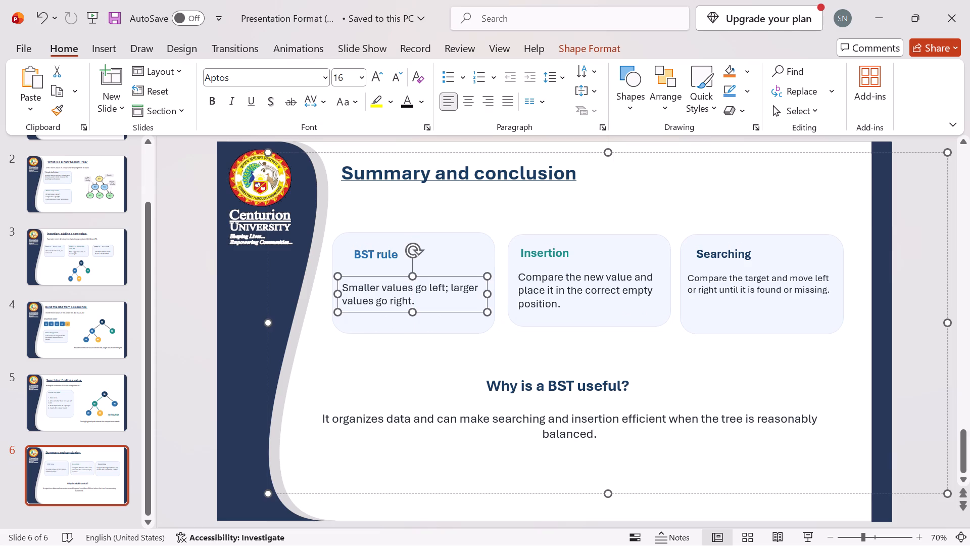
Increase the Searching description's font size to 16, widen its text box slightly, and shift it left to end at the card's edge.
{"action": "left_click", "coordinate": [721, 291]}
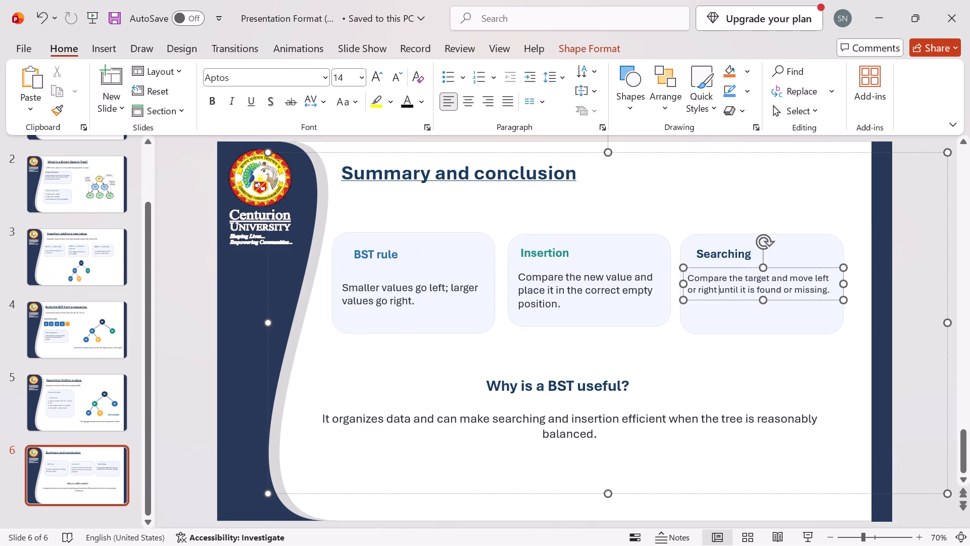
{"action": "key", "text": "ctrl+a"}
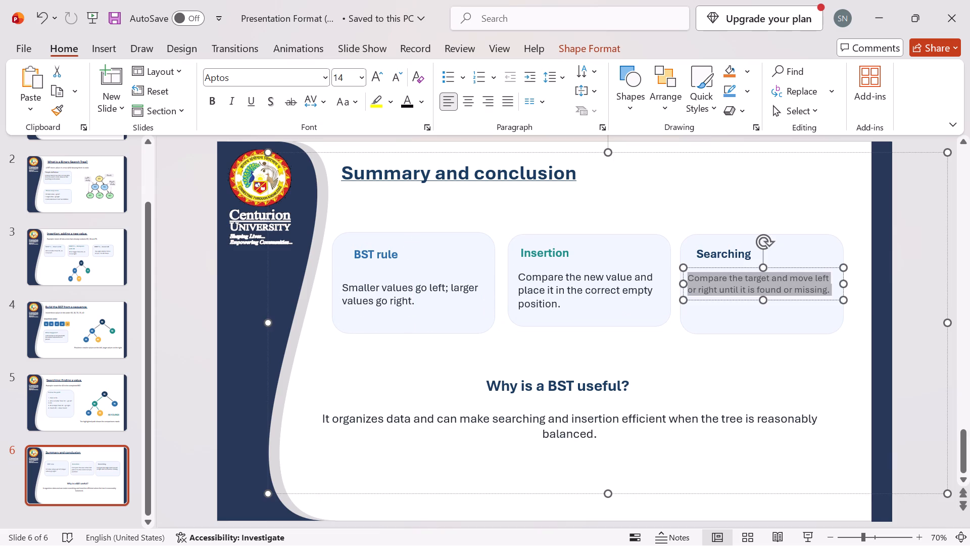
{"action": "left_click", "coordinate": [379, 74]}
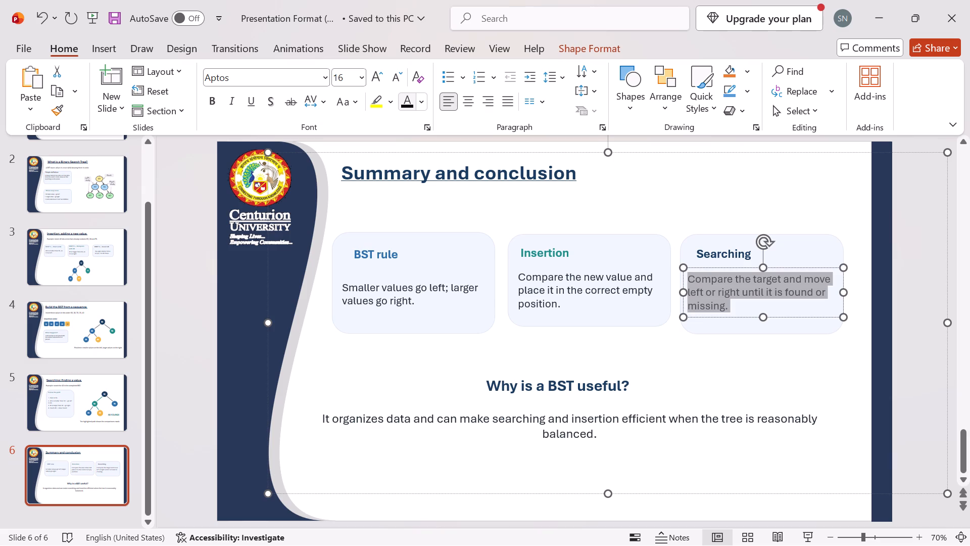
{"action": "left_click_drag", "start_coordinate": [843, 294], "coordinate": [850, 294]}
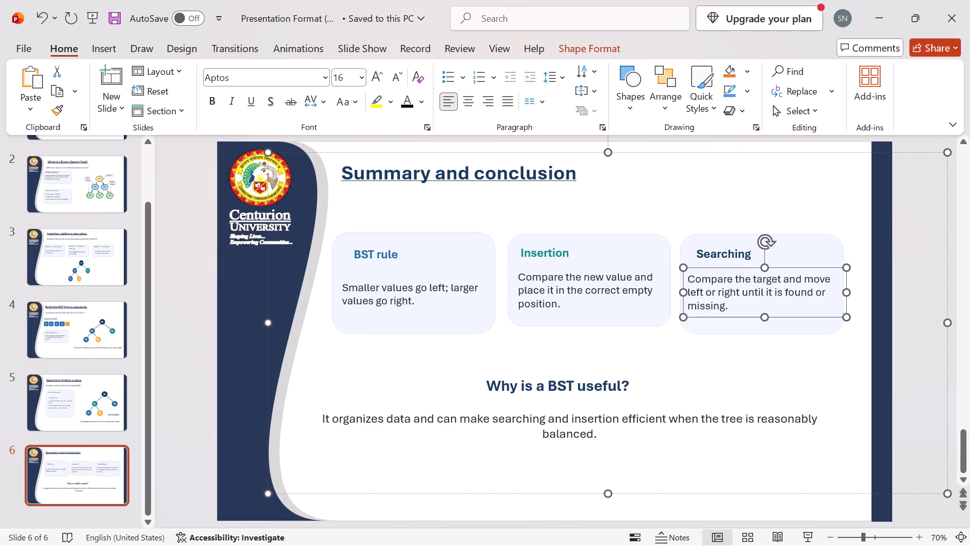
{"action": "left_click", "coordinate": [835, 275]}
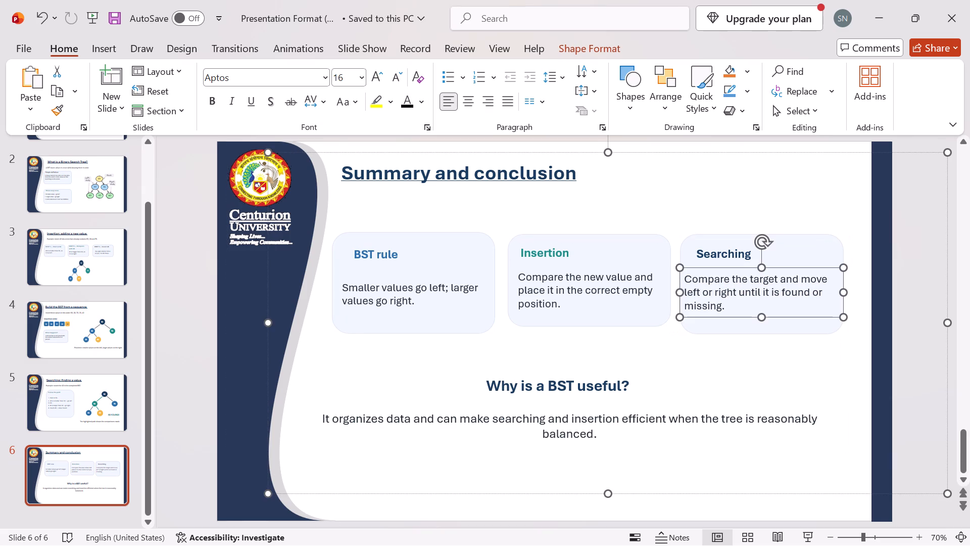
Duplicate the blank title slide 1 and move the copy to the end of the presentation as slide 7.
{"action": "scroll", "coordinate": [56, 405], "scroll_direction": "down", "scroll_amount": 3}
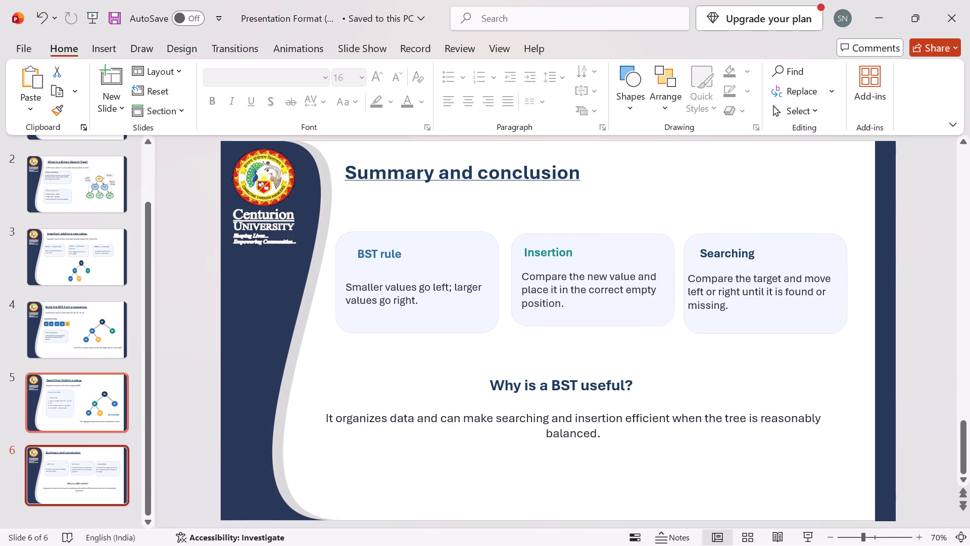
{"action": "scroll", "coordinate": [56, 405], "scroll_direction": "down", "scroll_amount": 6}
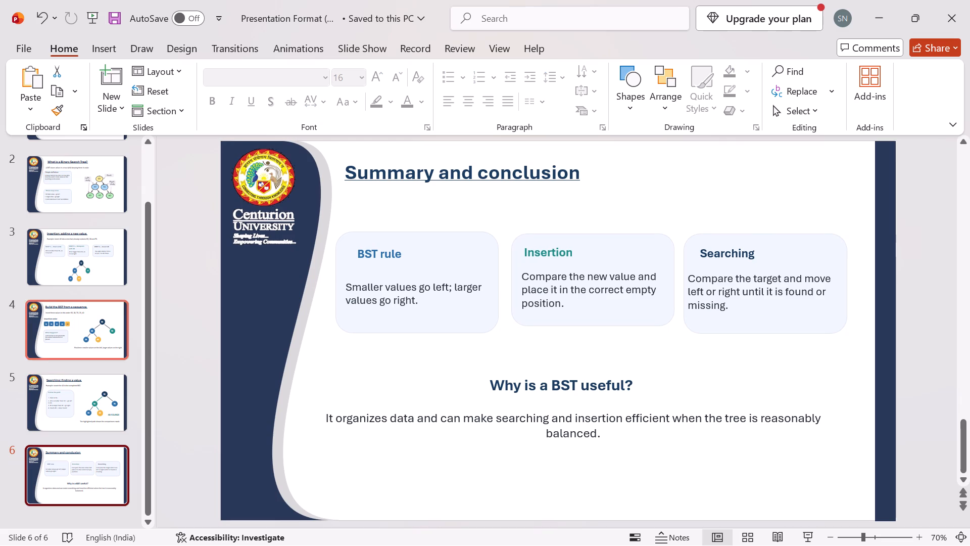
{"action": "scroll", "coordinate": [123, 329], "scroll_direction": "up", "scroll_amount": 9}
{"action": "scroll", "coordinate": [123, 329], "scroll_direction": "down", "scroll_amount": 1}
{"action": "scroll", "coordinate": [123, 329], "scroll_direction": "up", "scroll_amount": 1}
{"action": "left_click", "coordinate": [45, 149]}
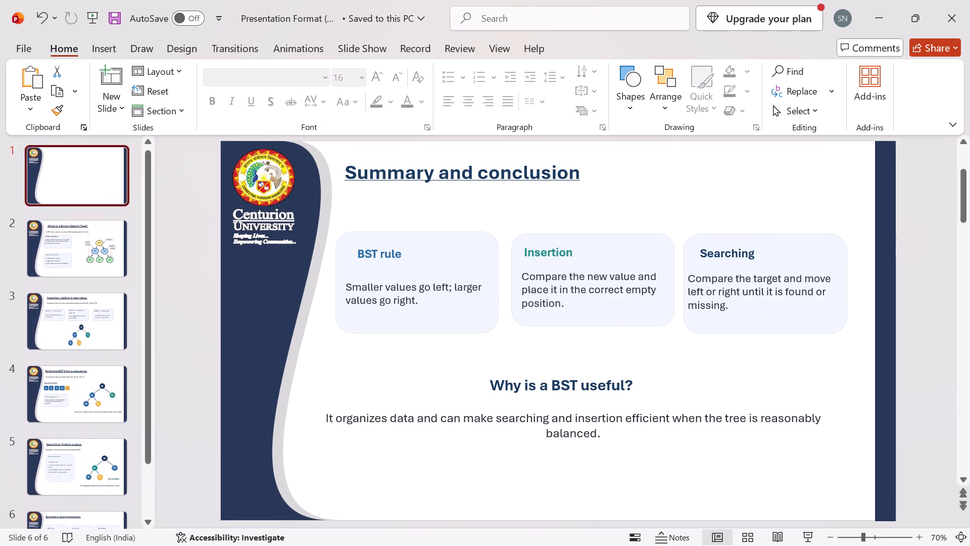
{"action": "left_click", "coordinate": [125, 108]}
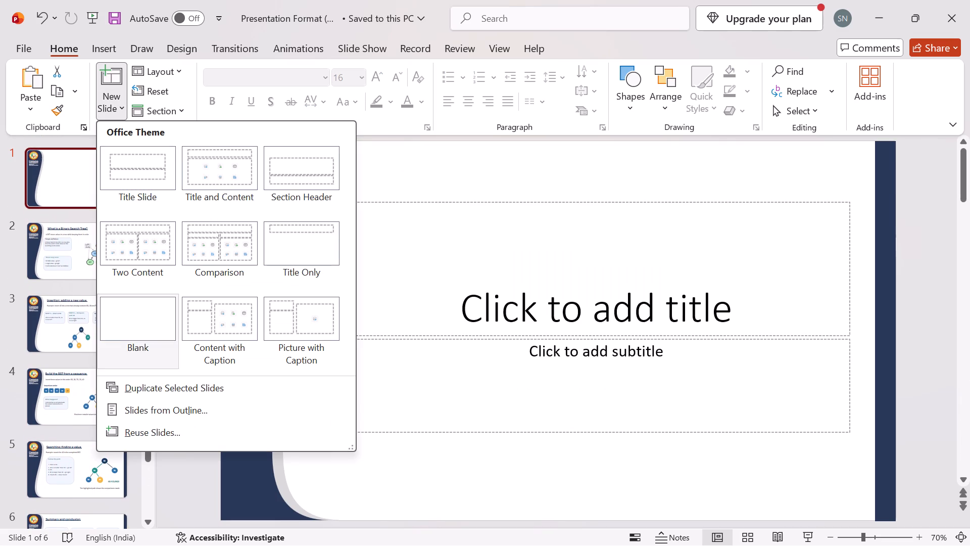
{"action": "left_click", "coordinate": [155, 390]}
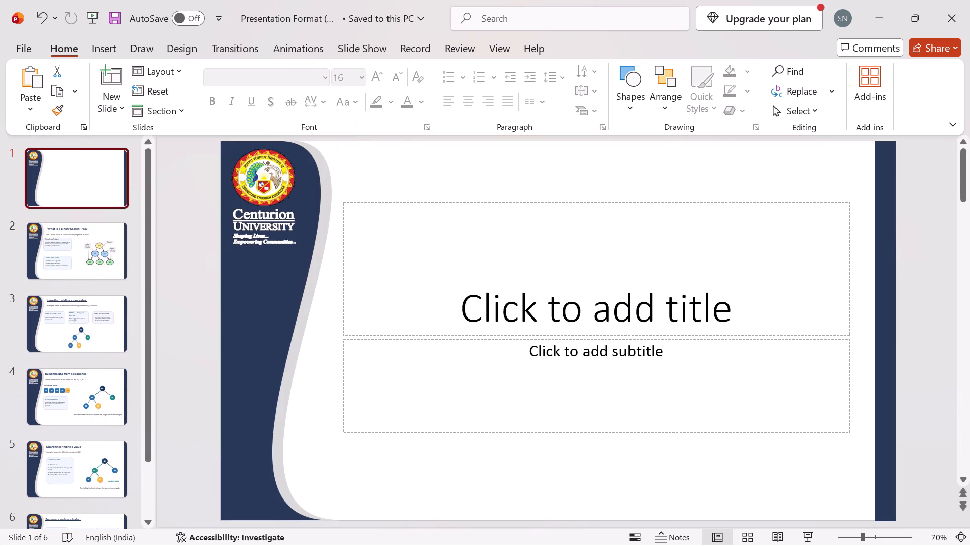
{"action": "left_click_drag", "start_coordinate": [92, 246], "coordinate": [112, 503]}
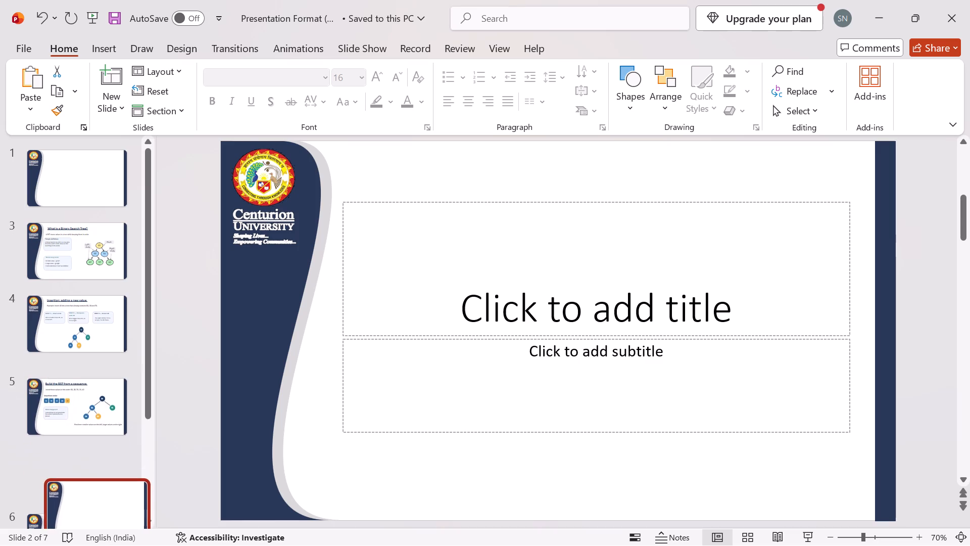
{"action": "left_click_drag", "start_coordinate": [112, 503], "coordinate": [86, 474]}
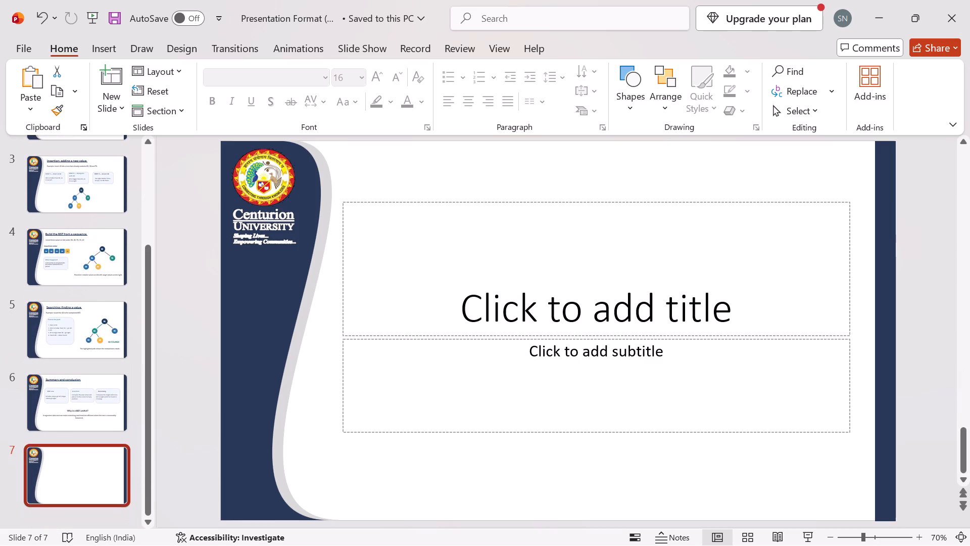
Delete the empty title and subtitle placeholders from slide 7.
{"action": "left_click", "coordinate": [426, 302]}
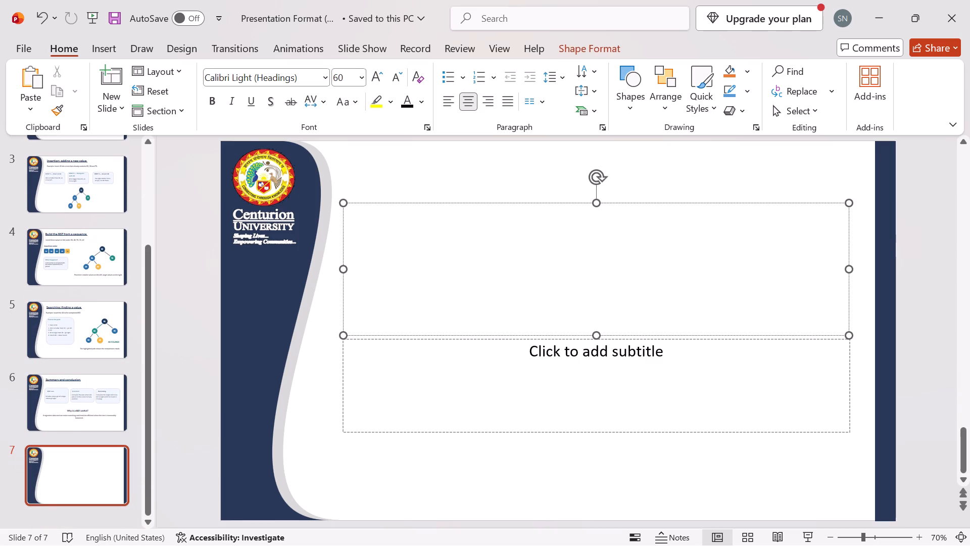
{"action": "left_click", "coordinate": [443, 202]}
{"action": "key", "text": "Delete"}
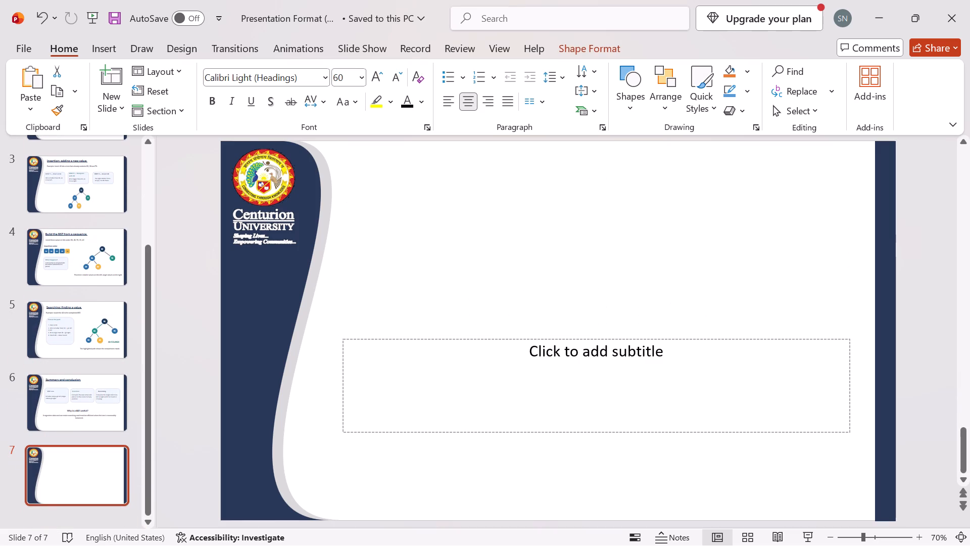
{"action": "left_click", "coordinate": [431, 340]}
{"action": "key", "text": "Delete"}
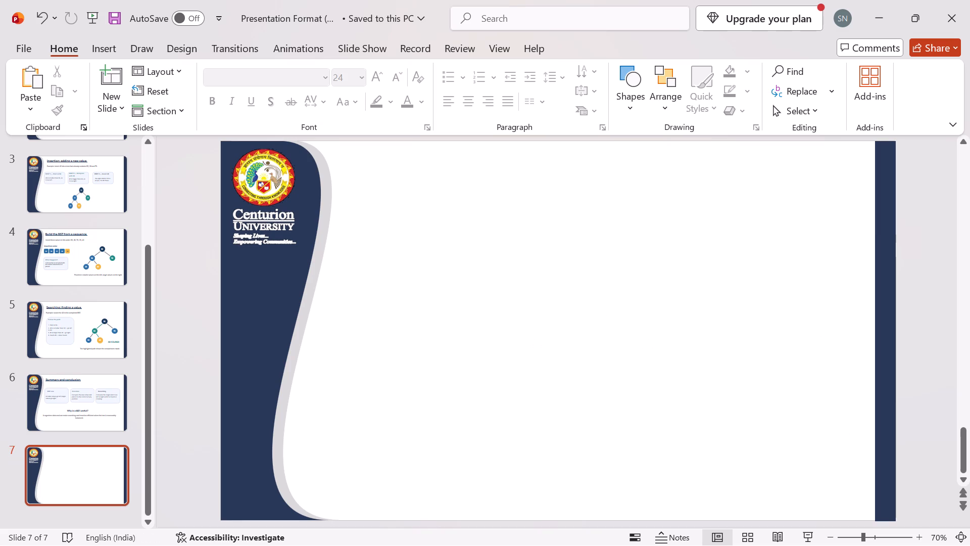
Insert a text box on slide 7, widen it to about four times its width, and place it near the middle of the white area.
{"action": "key", "text": "alt+n"}
{"action": "key", "text": "alt+x"}
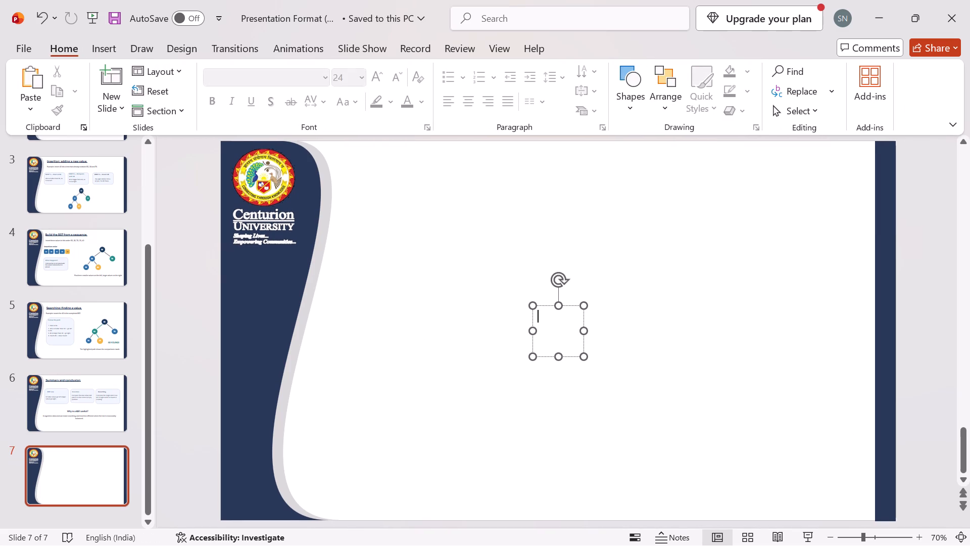
{"action": "left_click_drag", "start_coordinate": [563, 335], "coordinate": [529, 319]}
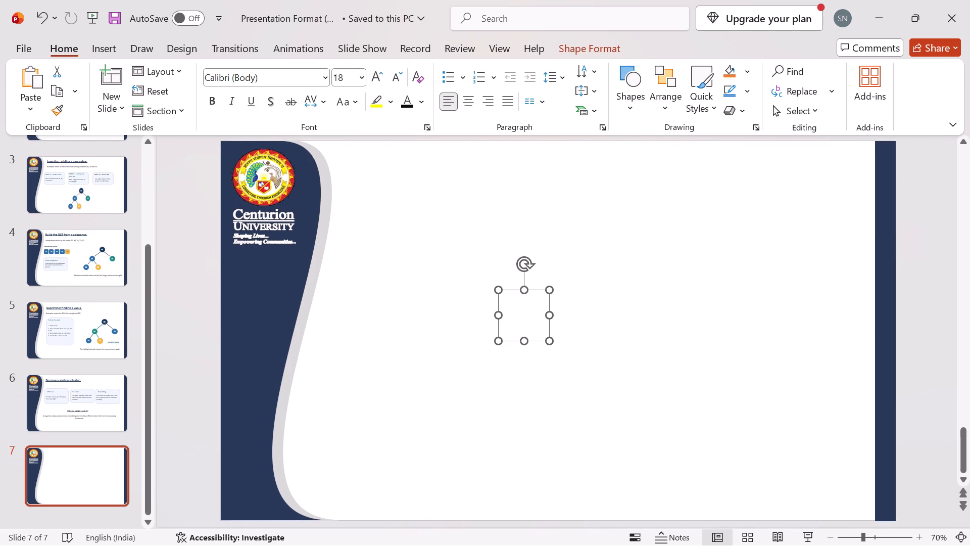
{"action": "left_click_drag", "start_coordinate": [551, 316], "coordinate": [709, 324]}
{"action": "left_click_drag", "start_coordinate": [655, 325], "coordinate": [642, 325]}
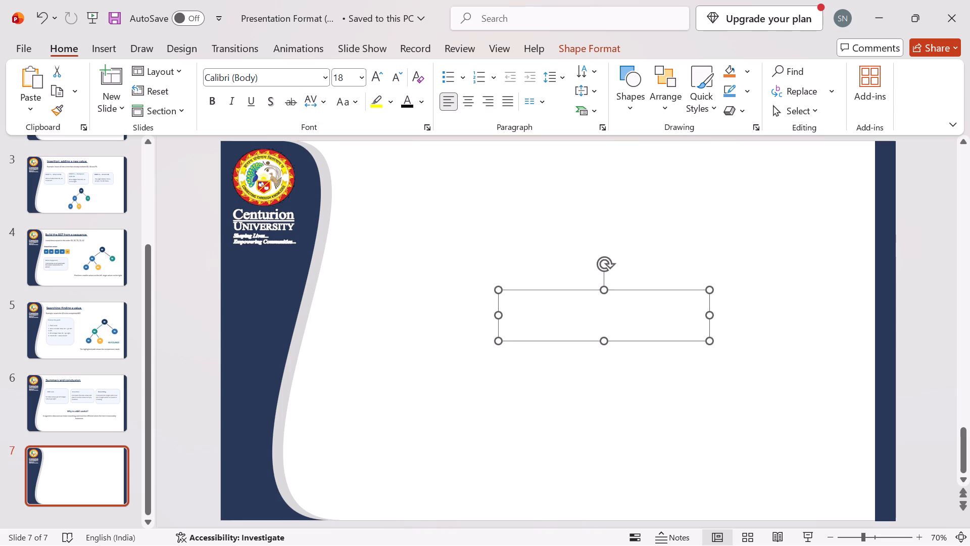
{"action": "left_click_drag", "start_coordinate": [642, 325], "coordinate": [616, 324]}
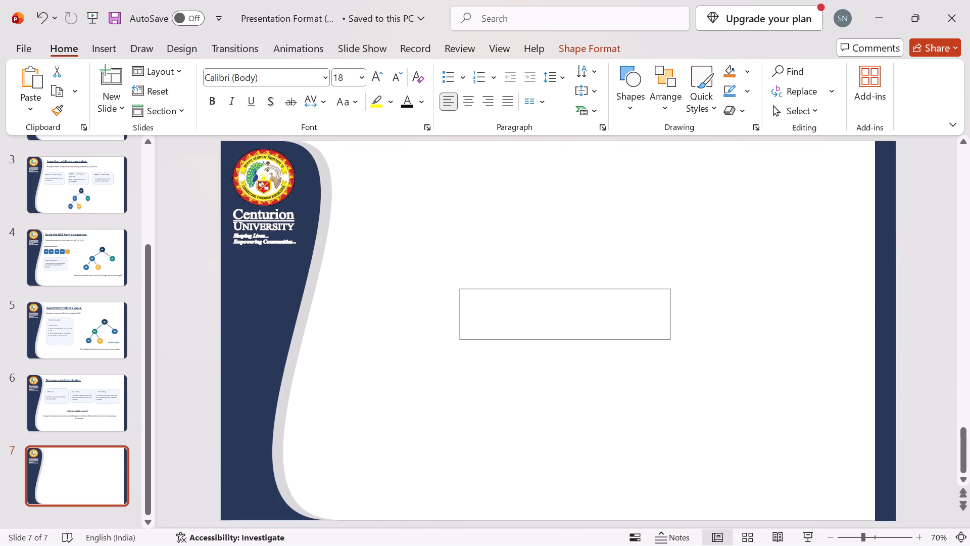
{"action": "left_click_drag", "start_coordinate": [616, 324], "coordinate": [621, 323]}
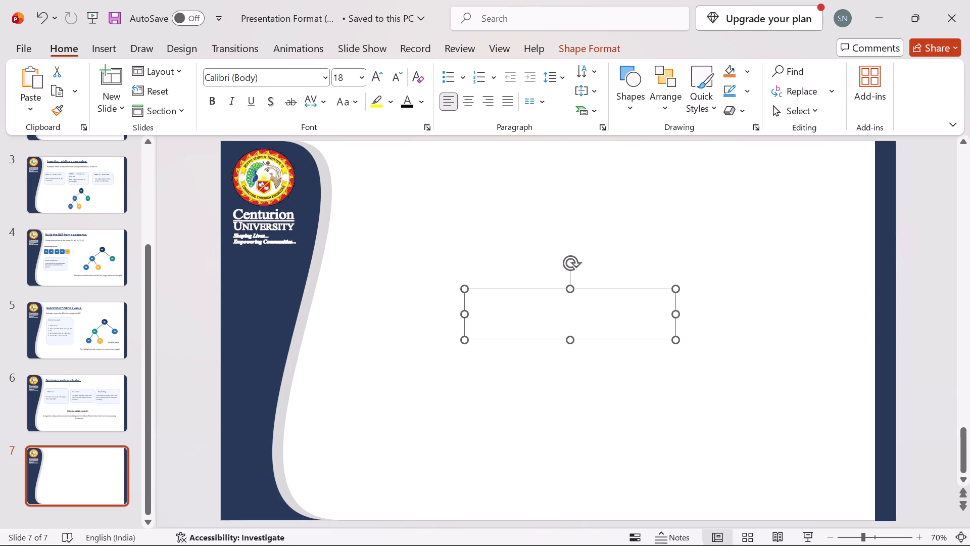
Copy the "Thank you!" text from slide 6 of the Binary_Search_Tree presentation into slide 7's text box in the template.
{"action": "left_click", "coordinate": [594, 477]}
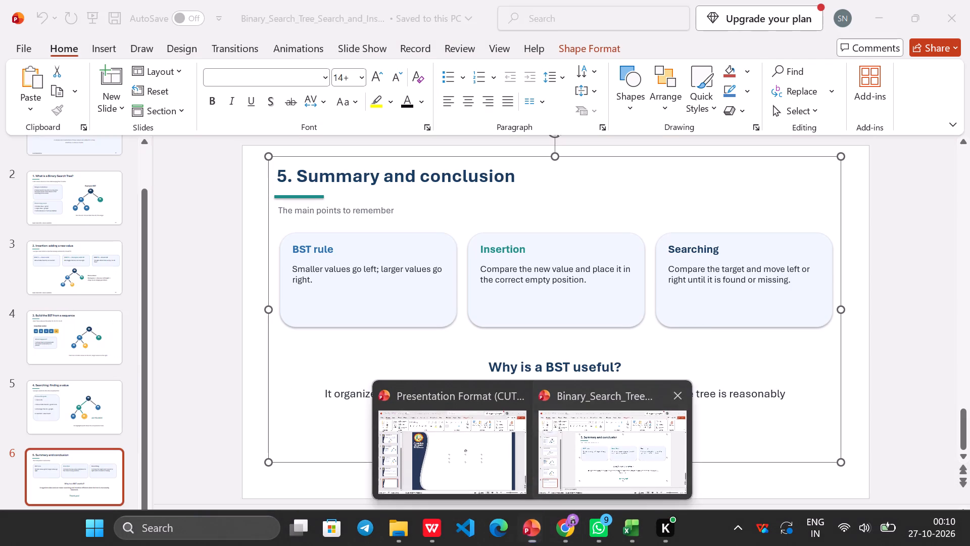
{"action": "left_click", "coordinate": [522, 442]}
{"action": "left_click", "coordinate": [528, 442]}
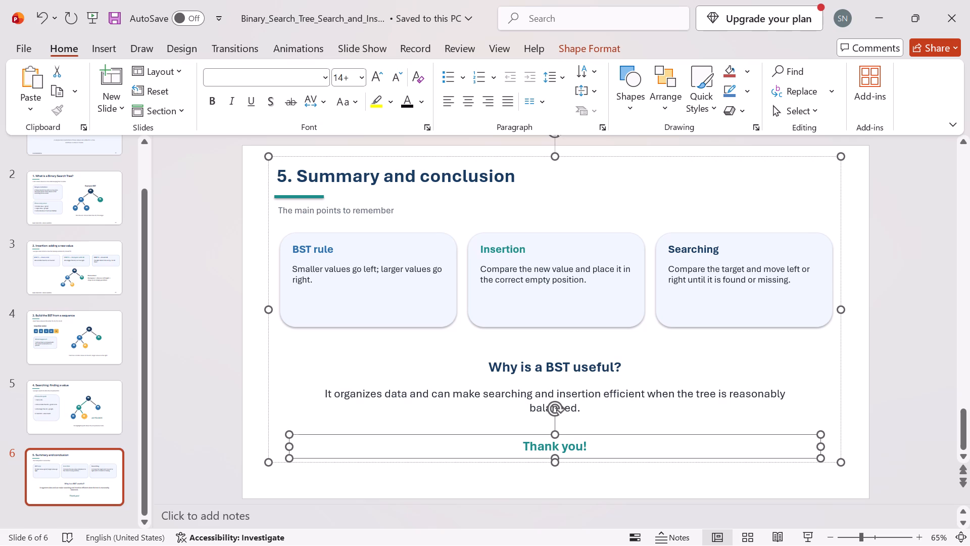
{"action": "key", "text": "ctrl+a"}
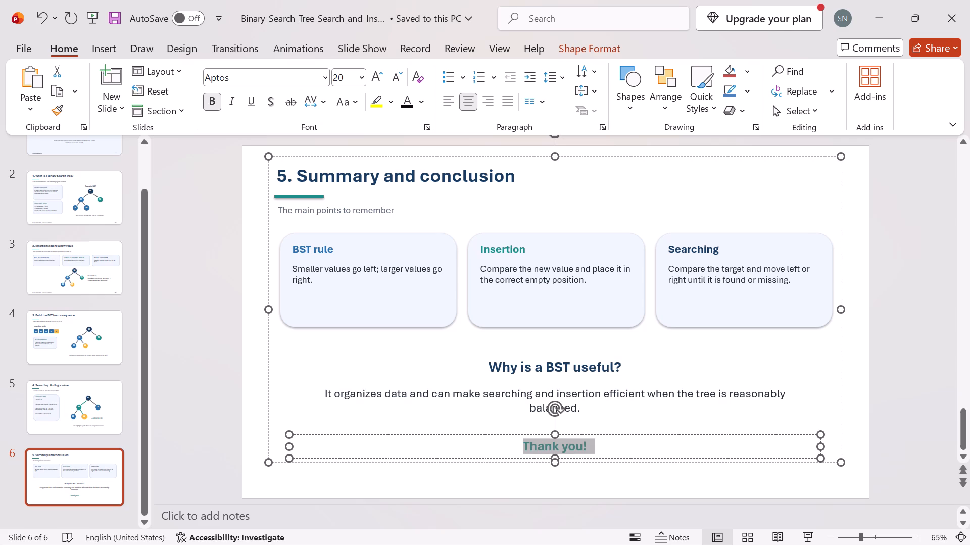
{"action": "key", "text": "ctrl+c"}
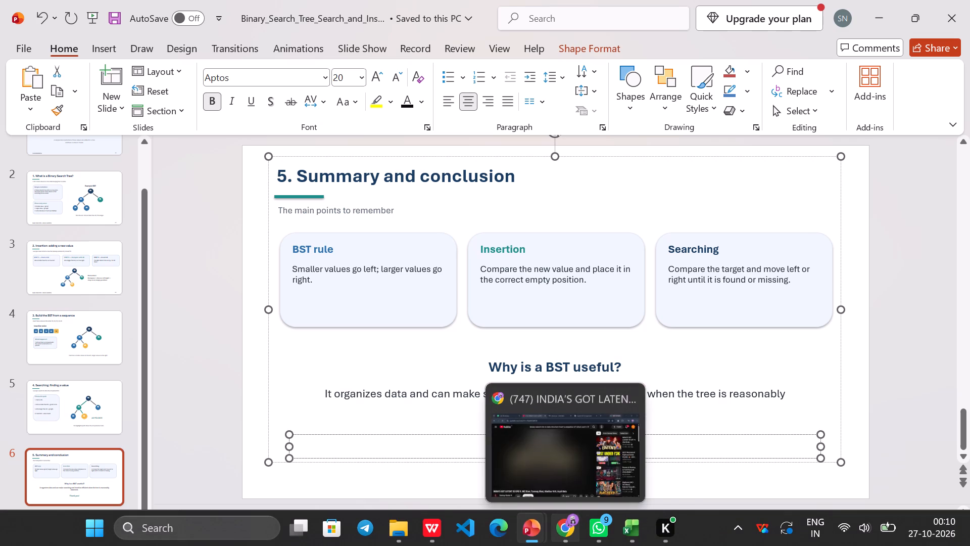
{"action": "left_click", "coordinate": [462, 450]}
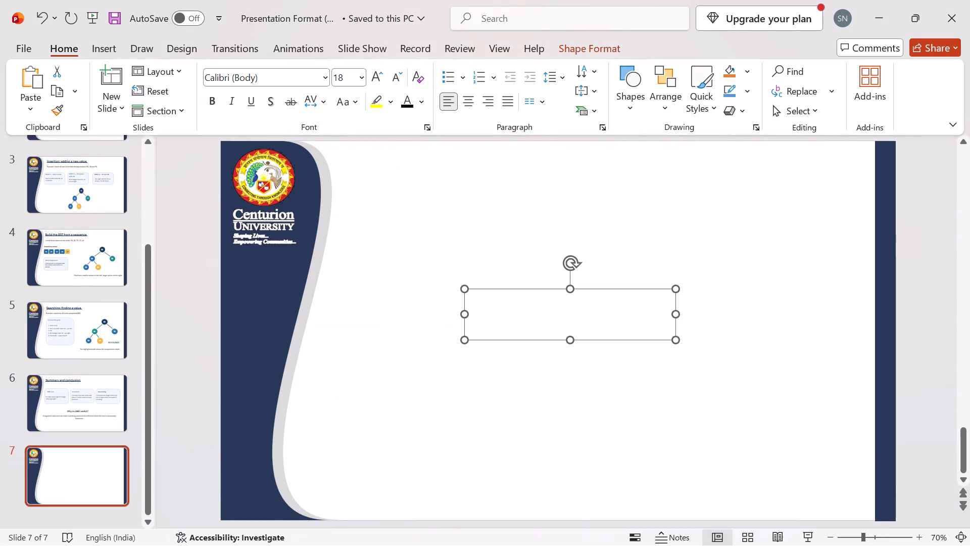
{"action": "key", "text": "ctrl+v"}
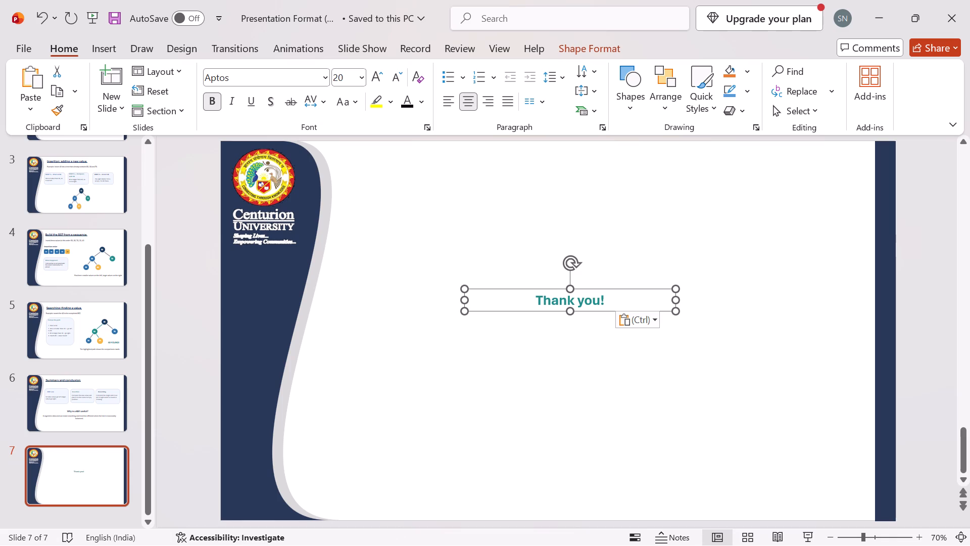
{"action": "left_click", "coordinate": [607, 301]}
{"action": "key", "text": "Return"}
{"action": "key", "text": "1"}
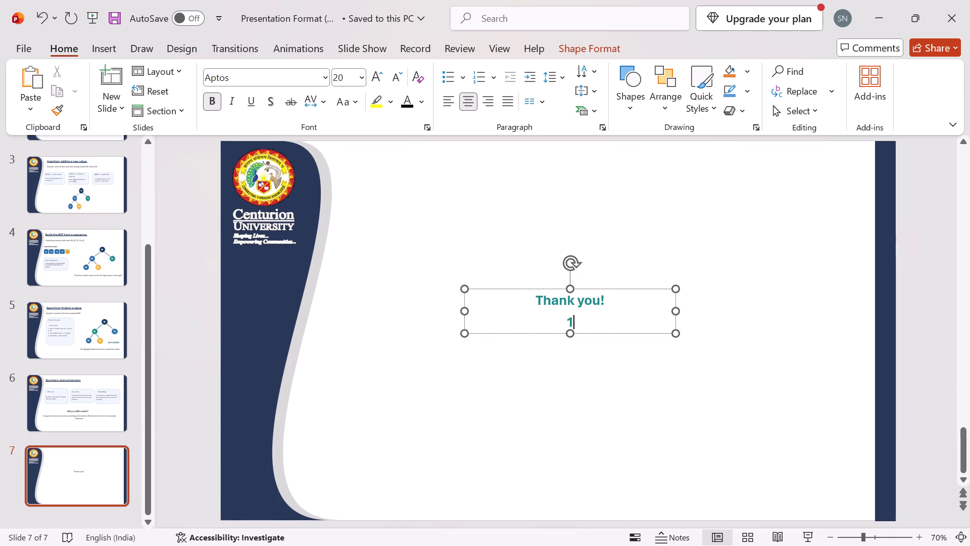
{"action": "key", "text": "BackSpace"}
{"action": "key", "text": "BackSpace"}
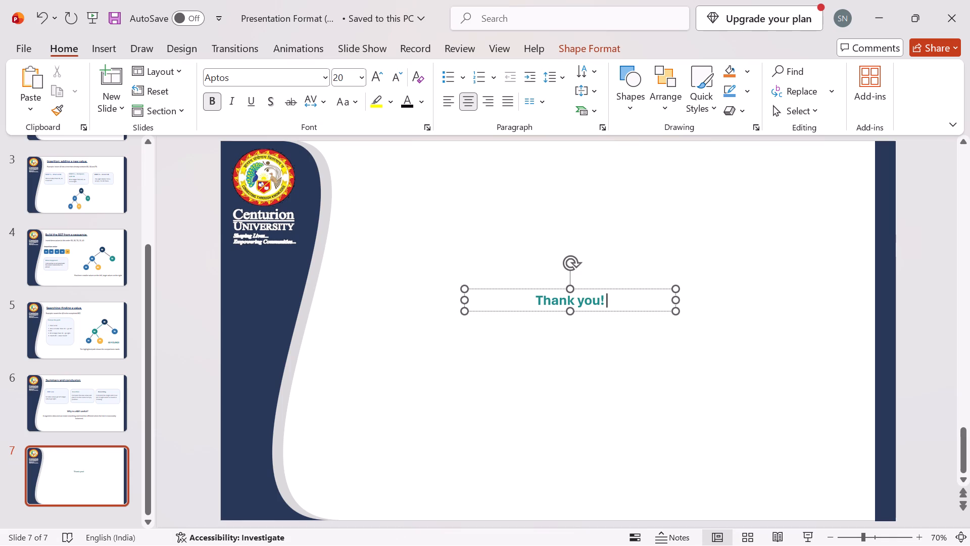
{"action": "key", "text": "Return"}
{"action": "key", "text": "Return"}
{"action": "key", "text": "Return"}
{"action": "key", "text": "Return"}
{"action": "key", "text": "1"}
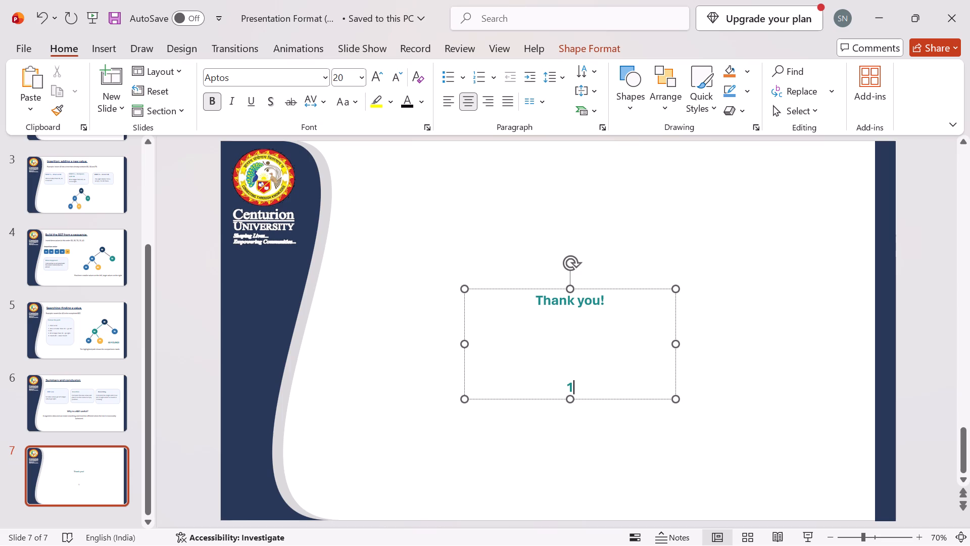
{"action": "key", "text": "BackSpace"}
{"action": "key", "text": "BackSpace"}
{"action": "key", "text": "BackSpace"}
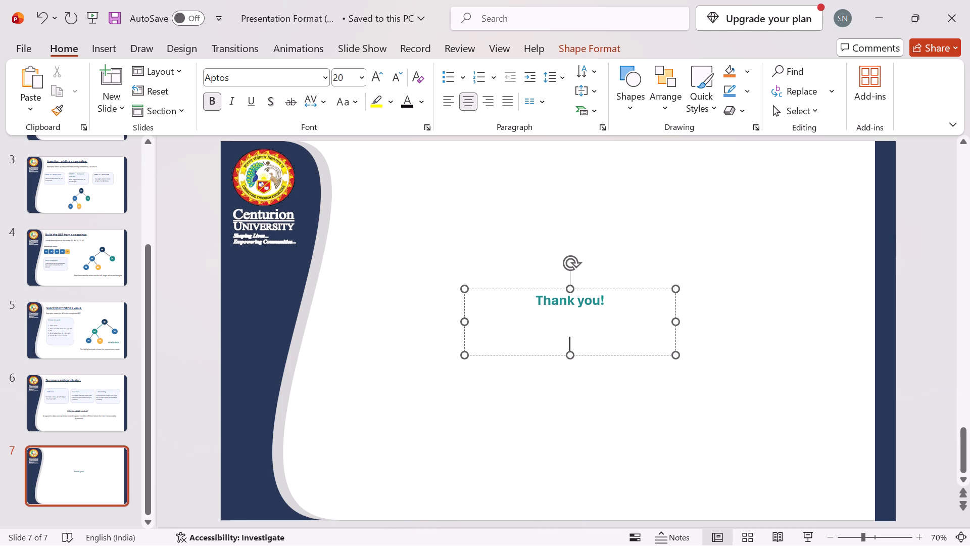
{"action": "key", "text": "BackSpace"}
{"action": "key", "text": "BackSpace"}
Edit the closing text to read "Thank you ! !", adding a second exclamation mark and a space before the first.
{"action": "key", "text": "shift+exclam"}
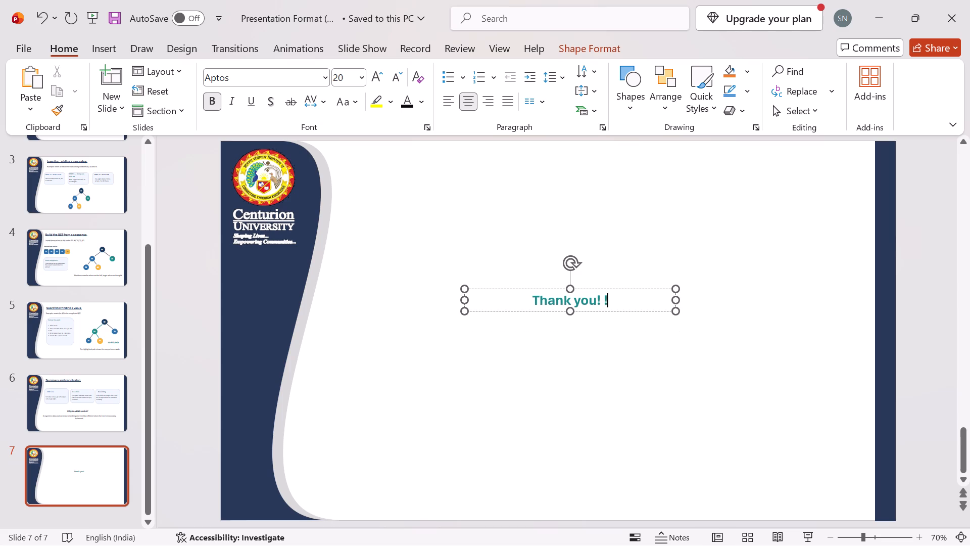
{"action": "key", "text": "Left"}
{"action": "key", "text": "Left"}
{"action": "key", "text": "Left"}
{"action": "key", "text": "space"}
{"action": "key", "text": "Right"}
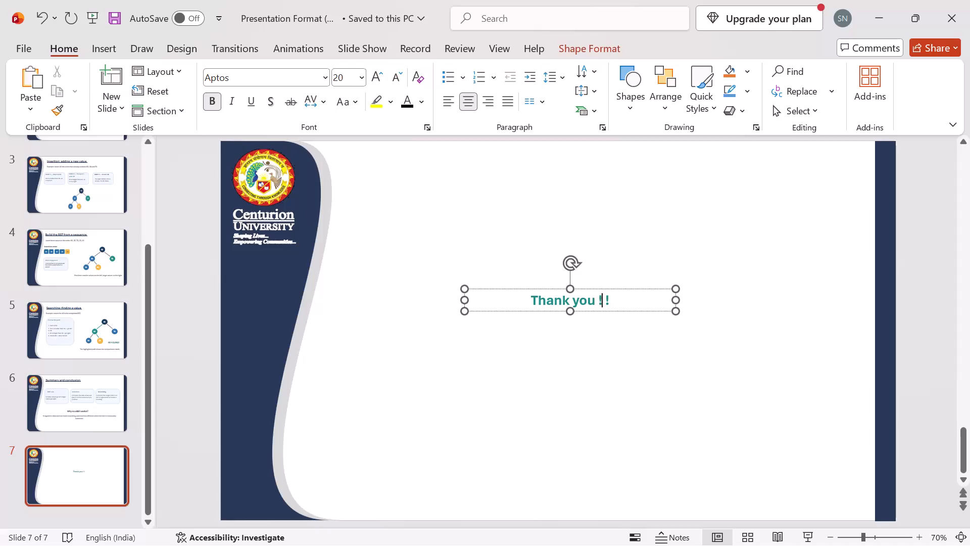
{"action": "key", "text": "Right"}
{"action": "key", "text": "Right"}
Add a third exclamation mark at the end of the closing text on slide 7 so it reads "Thank you ! ! !".
{"action": "key", "text": "Right"}
{"action": "key", "text": "Right"}
{"action": "key", "text": "shift+exclam"}
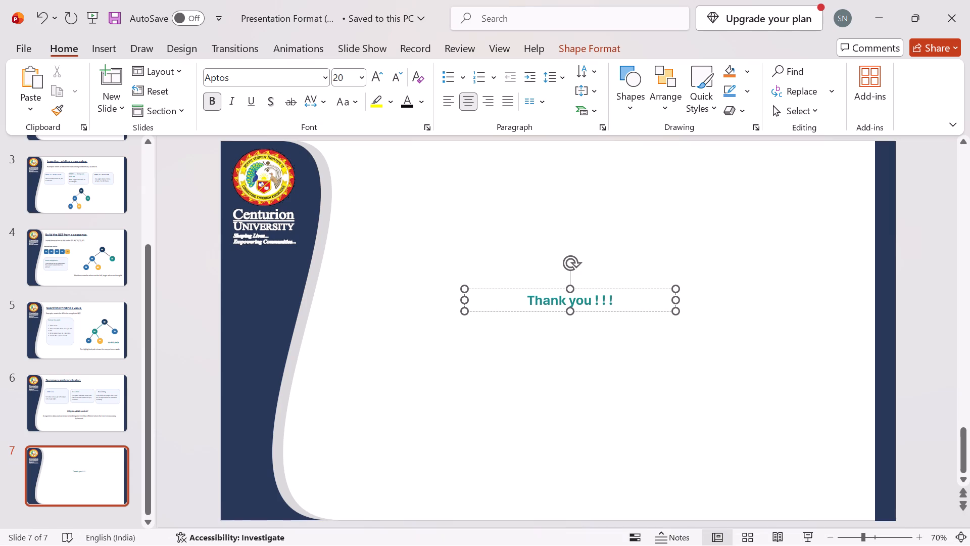
Enlarge the "Thank you ! ! !" text on slide 7 to font size 44, keeping it on one line.
{"action": "left_click_drag", "start_coordinate": [574, 311], "coordinate": [578, 336]}
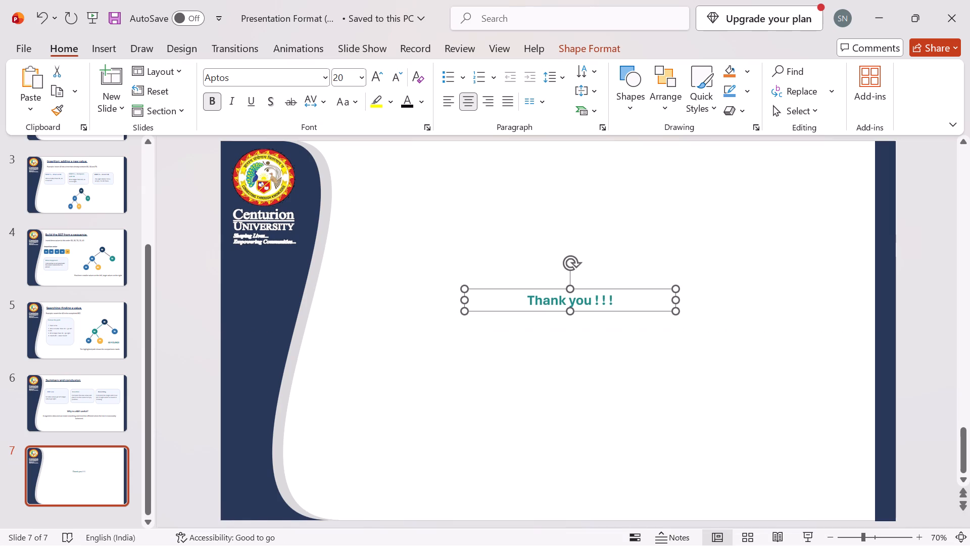
{"action": "left_click", "coordinate": [381, 71]}
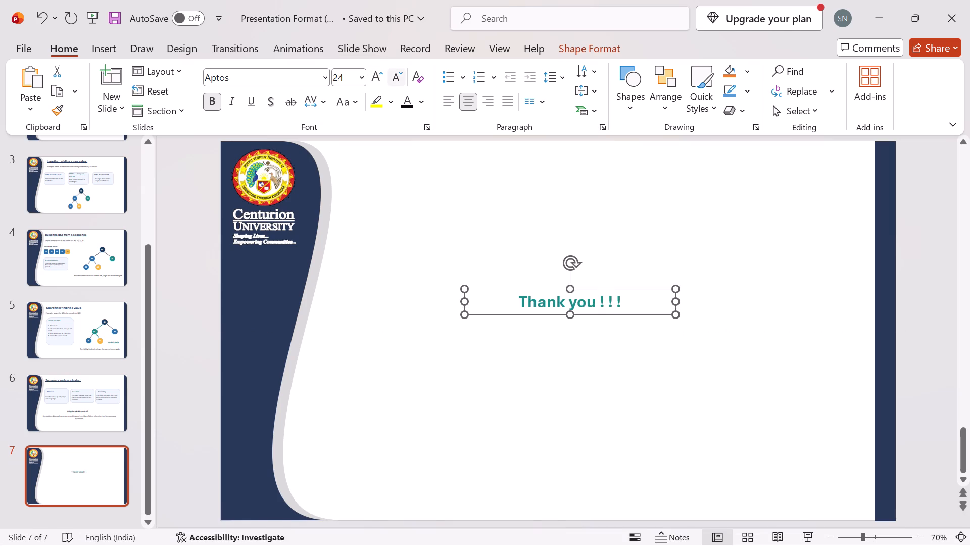
{"action": "left_click", "coordinate": [392, 72]}
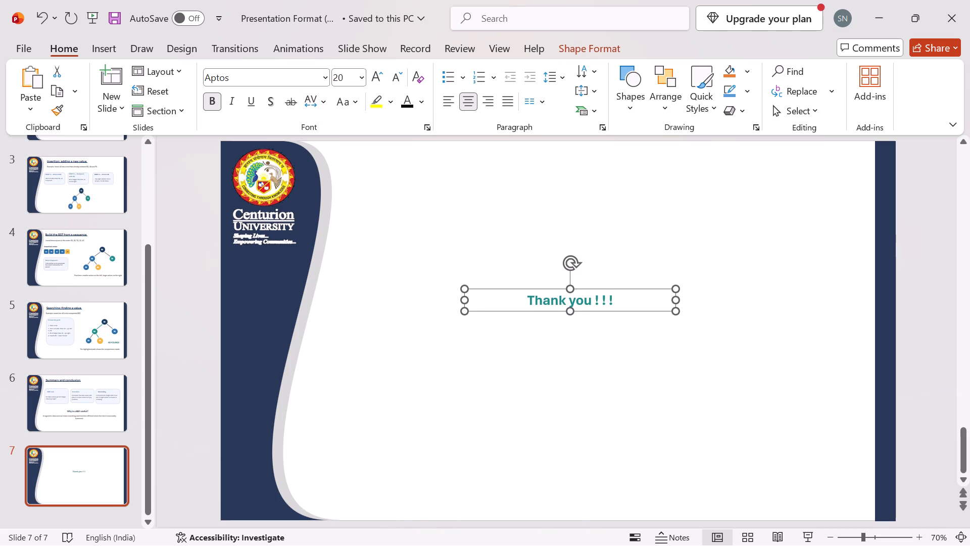
{"action": "left_click", "coordinate": [376, 70]}
{"action": "left_click", "coordinate": [376, 70]}
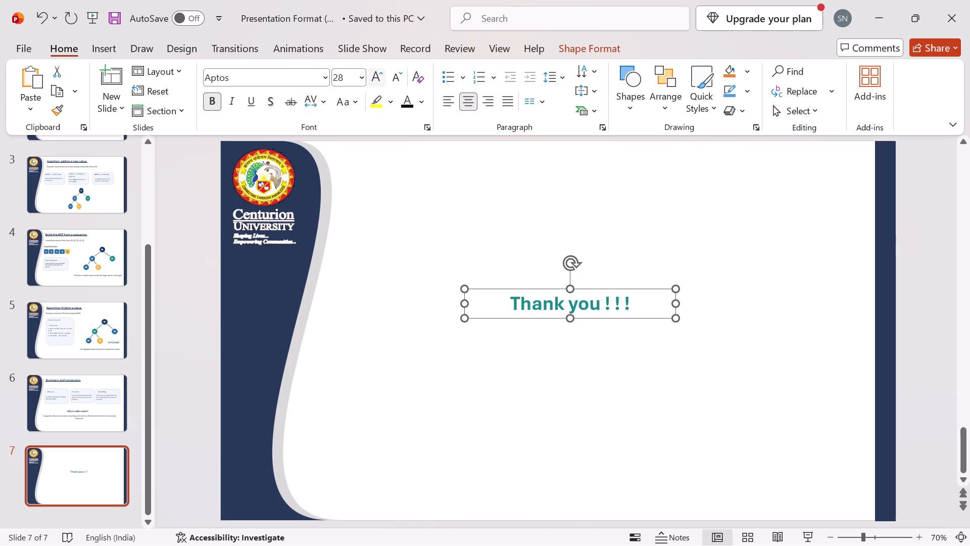
{"action": "left_click", "coordinate": [376, 70]}
{"action": "left_click", "coordinate": [376, 70]}
{"action": "left_click", "coordinate": [376, 70]}
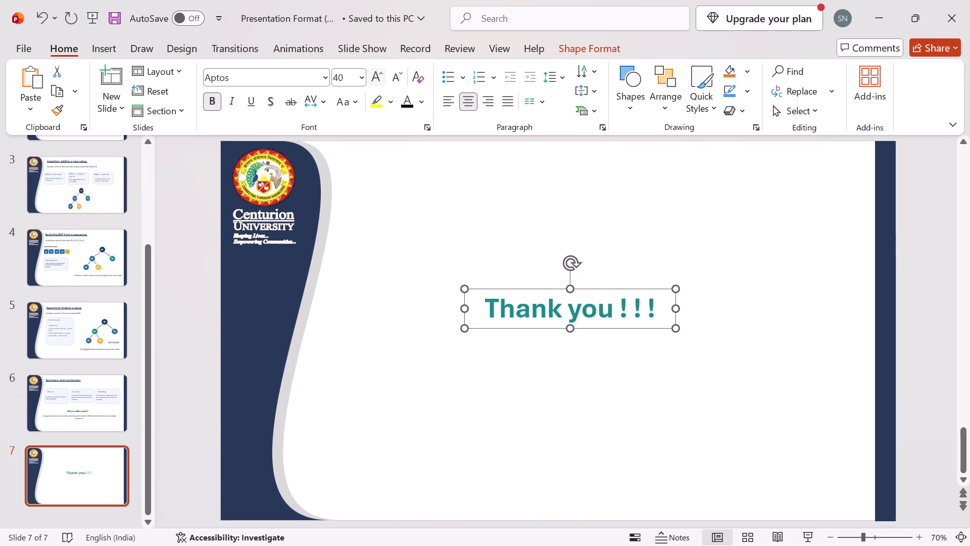
{"action": "left_click", "coordinate": [376, 70]}
{"action": "left_click", "coordinate": [376, 70]}
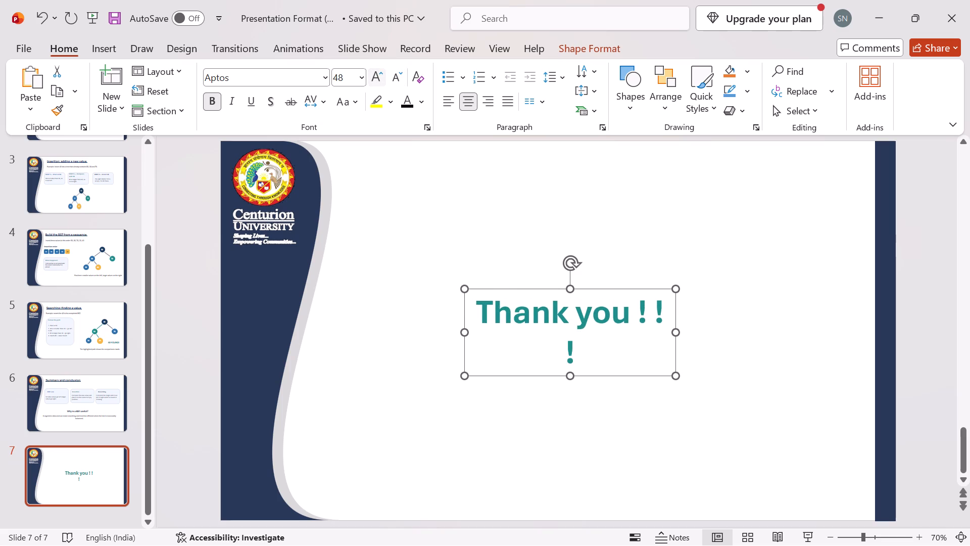
{"action": "left_click", "coordinate": [392, 73]}
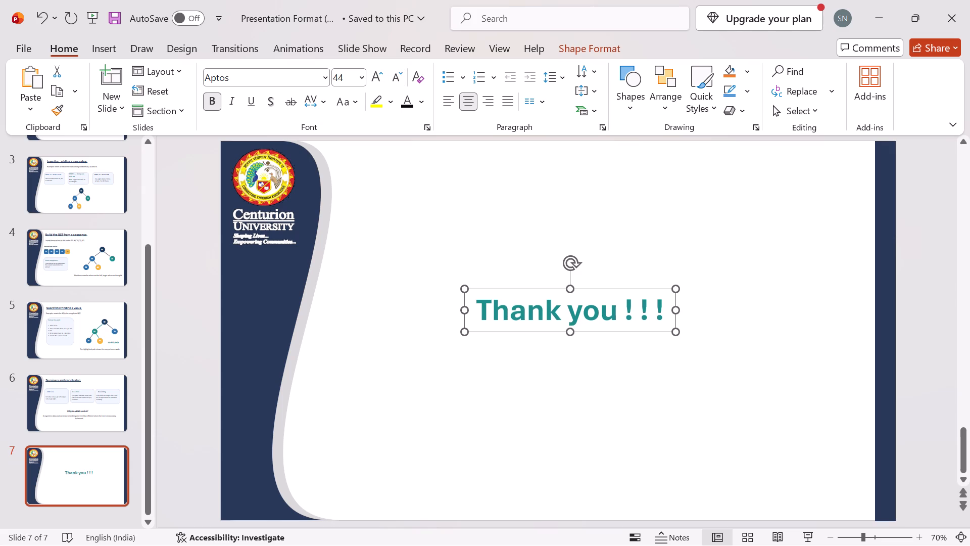
{"action": "left_click", "coordinate": [516, 418]}
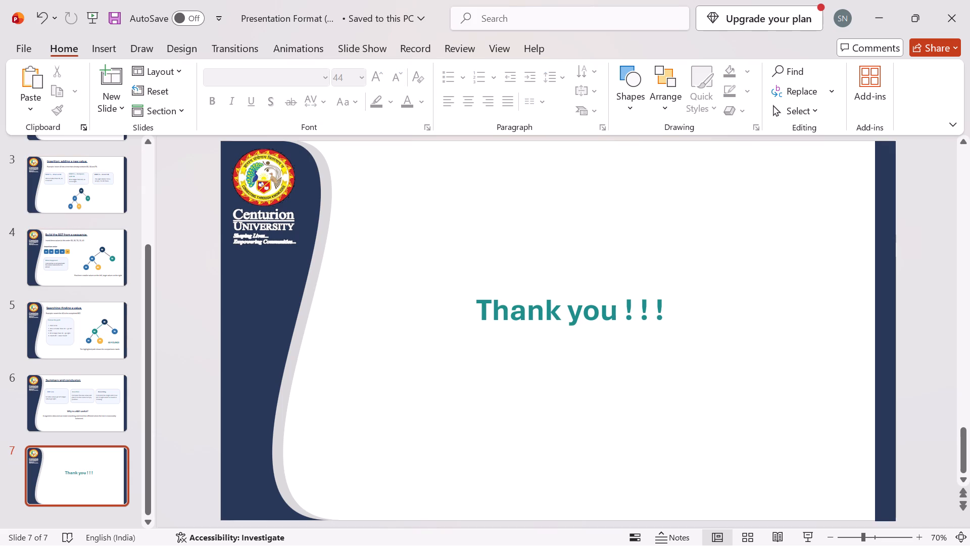
Delete the empty title and subtitle placeholders from slide 1 of the template.
{"action": "scroll", "coordinate": [77, 225], "scroll_direction": "up", "scroll_amount": 12}
{"action": "left_click", "coordinate": [72, 186]}
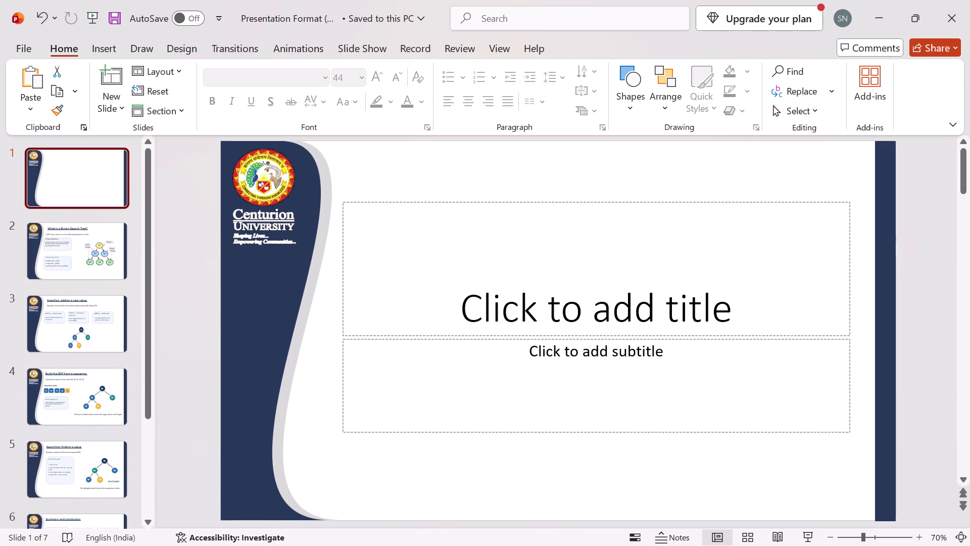
{"action": "left_click", "coordinate": [488, 201]}
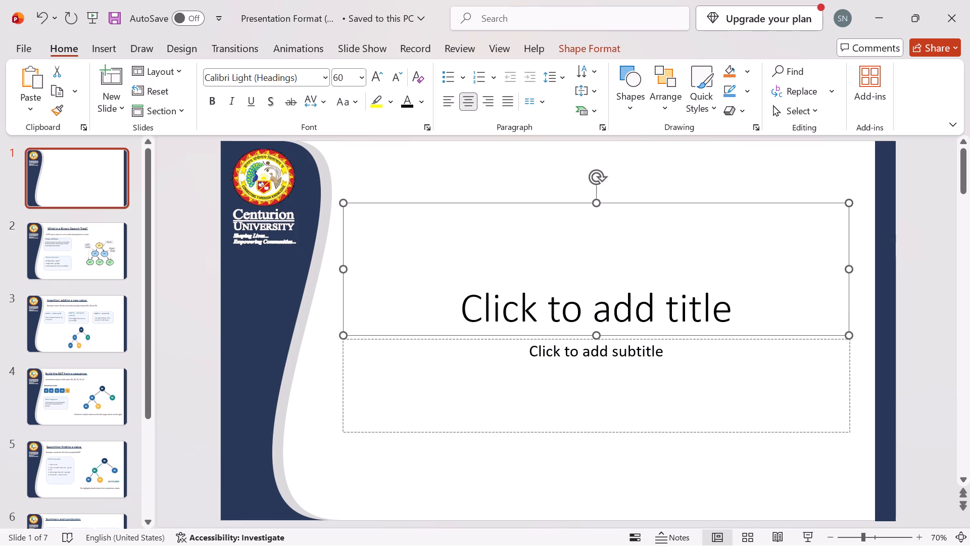
{"action": "key", "text": "Delete"}
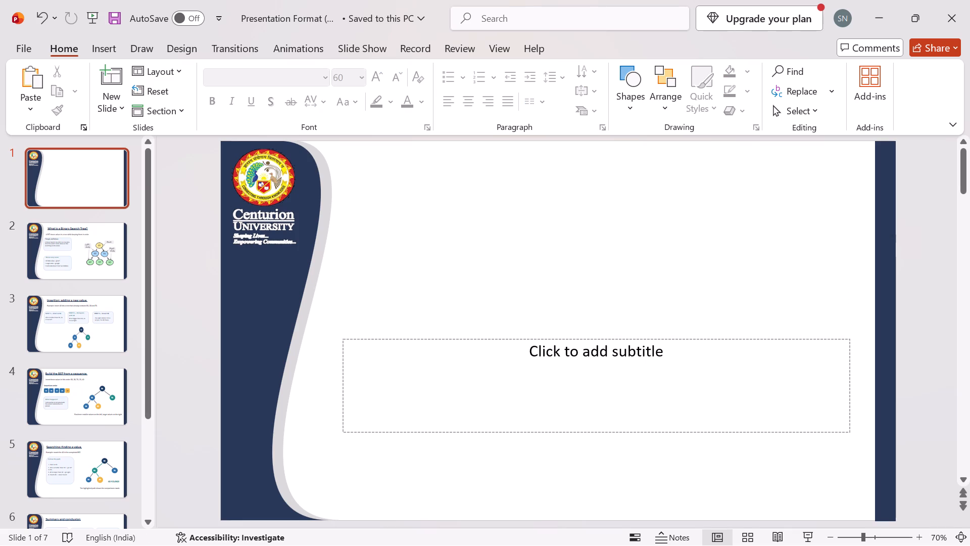
{"action": "left_click", "coordinate": [520, 336]}
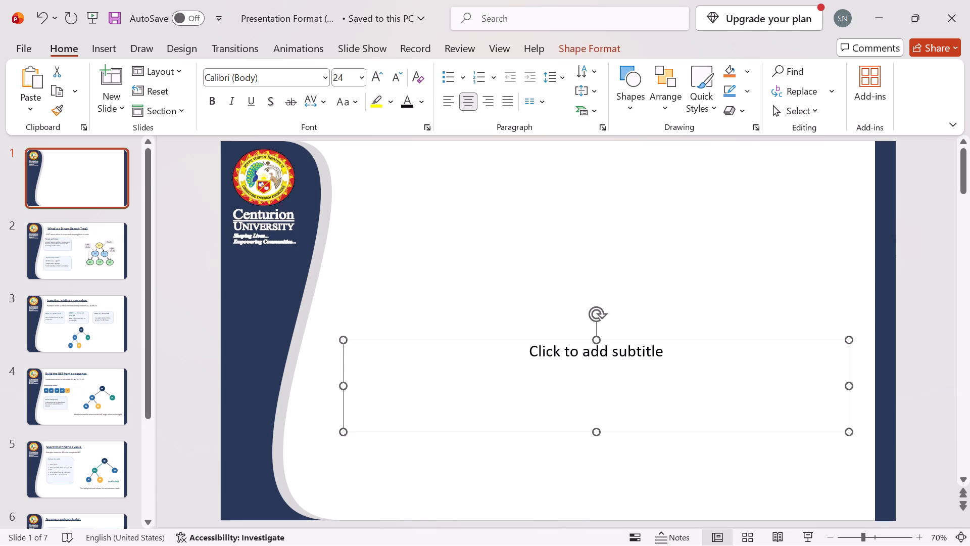
{"action": "key", "text": "Delete"}
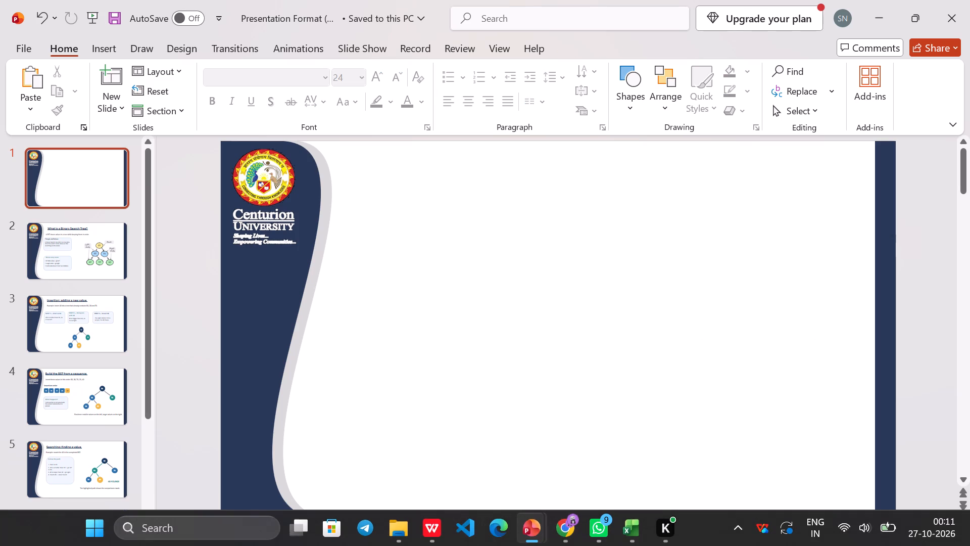
In the Binary_Search_Tree presentation, delete the dark blue banner shape behind the heading on slide 1, keeping the heading text.
{"action": "left_click", "coordinate": [588, 449]}
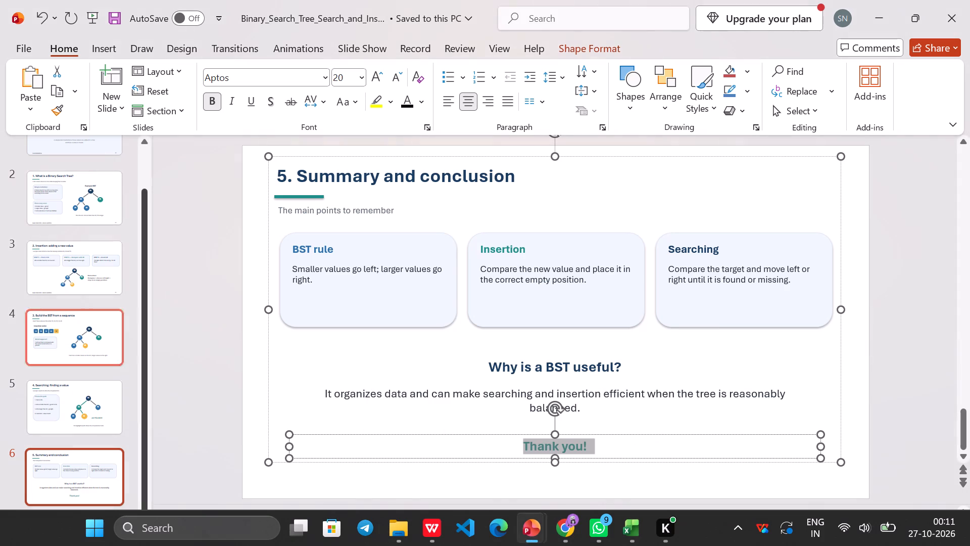
{"action": "scroll", "coordinate": [24, 290], "scroll_direction": "up", "scroll_amount": 5}
{"action": "left_click", "coordinate": [74, 165]}
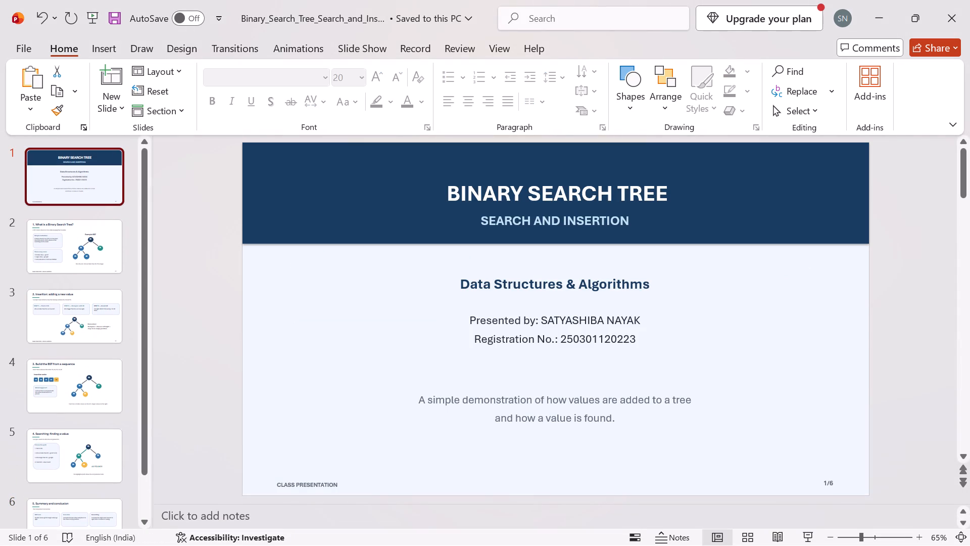
{"action": "left_click", "coordinate": [451, 186]}
{"action": "left_click", "coordinate": [401, 335]}
{"action": "left_click", "coordinate": [302, 199]}
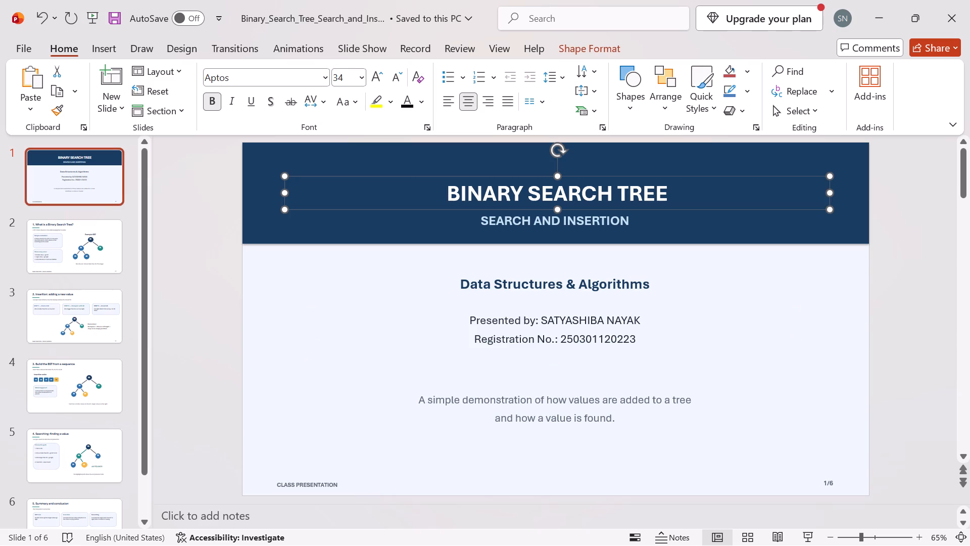
{"action": "left_click", "coordinate": [316, 237]}
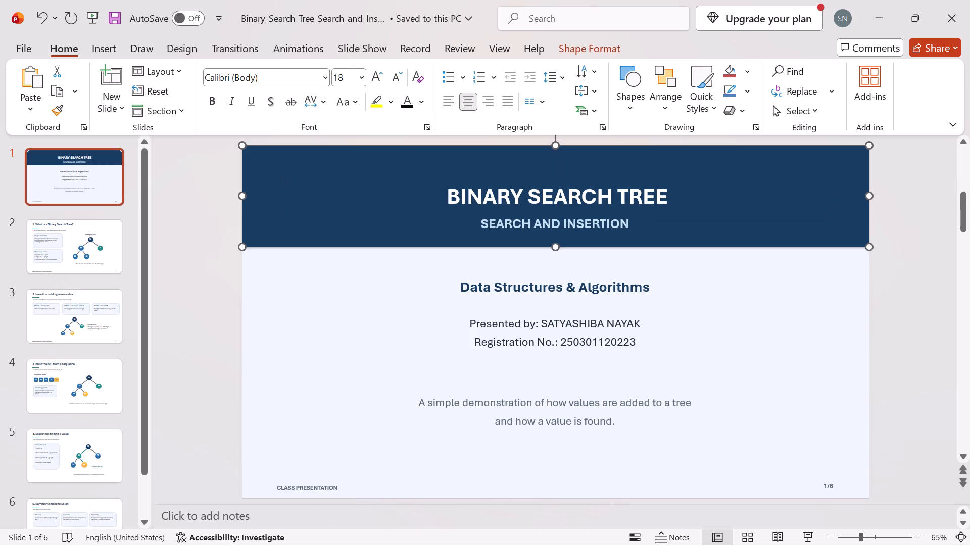
{"action": "key", "text": "Delete"}
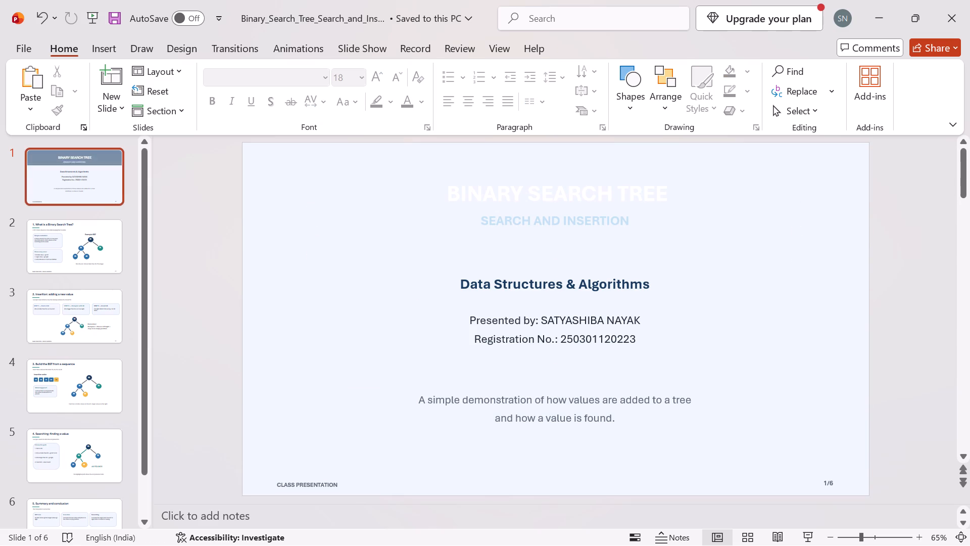
Clear the "CLASS PRESENTATION" footer text and the "1/6" page number from slide 1 of the source presentation.
{"action": "left_click", "coordinate": [304, 484]}
{"action": "key", "text": "Delete"}
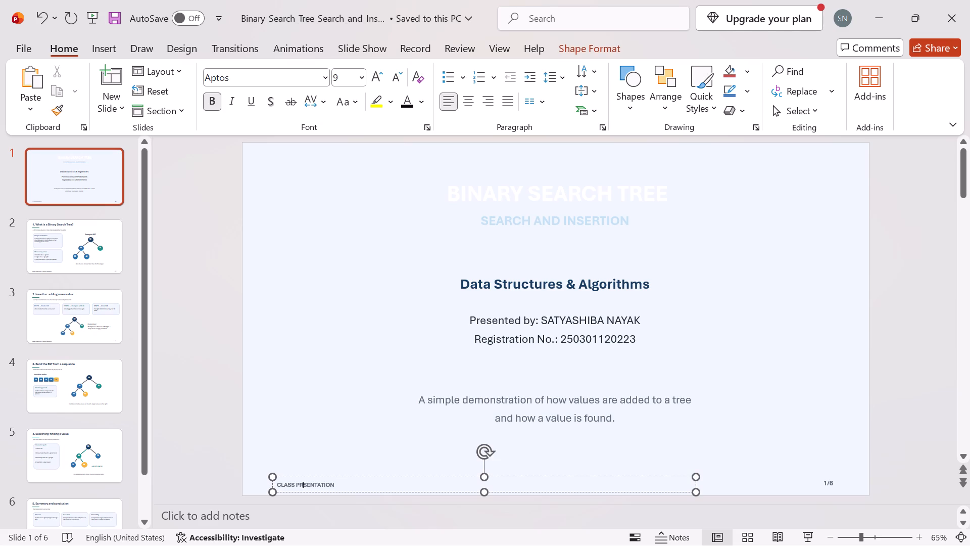
{"action": "key", "text": "ctrl+a"}
{"action": "key", "text": "Delete"}
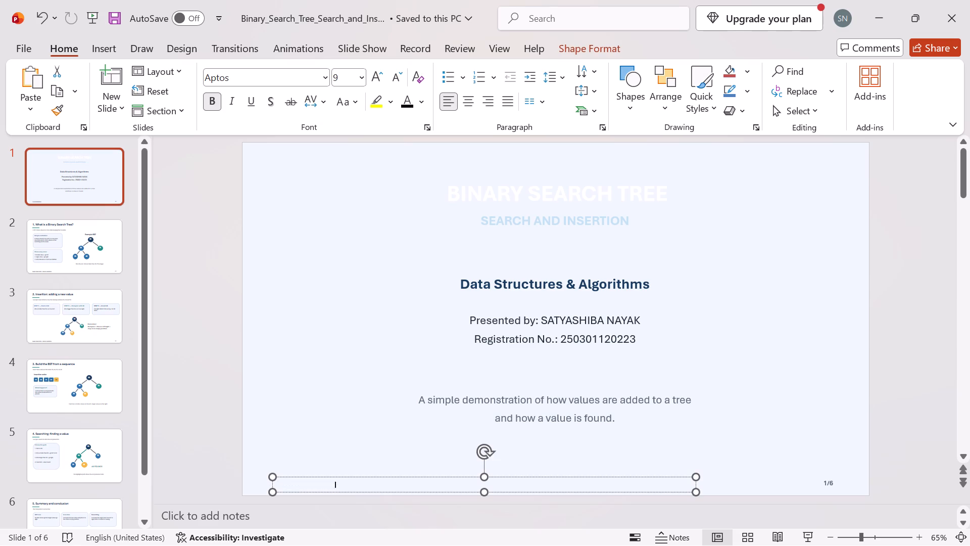
{"action": "left_click", "coordinate": [830, 483]}
{"action": "key", "text": "ctrl+a"}
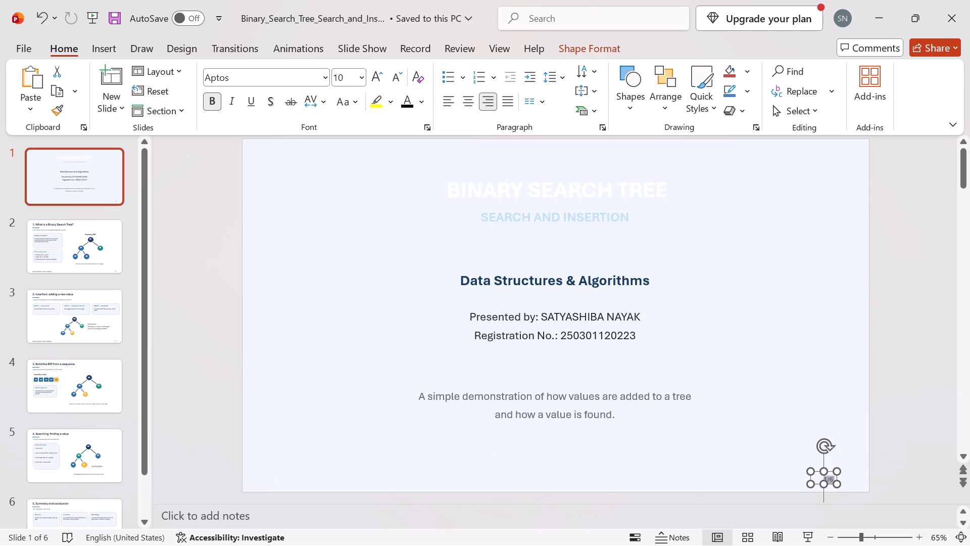
{"action": "key", "text": "Delete"}
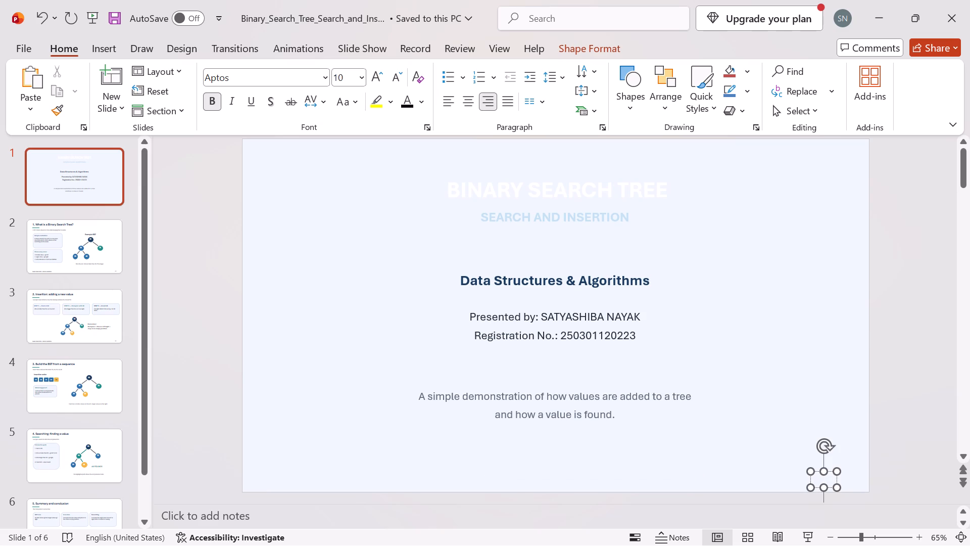
Clear the description text beginning "A simple demonstration of how values are added" from the source presentation's slide 1.
{"action": "left_click", "coordinate": [411, 401]}
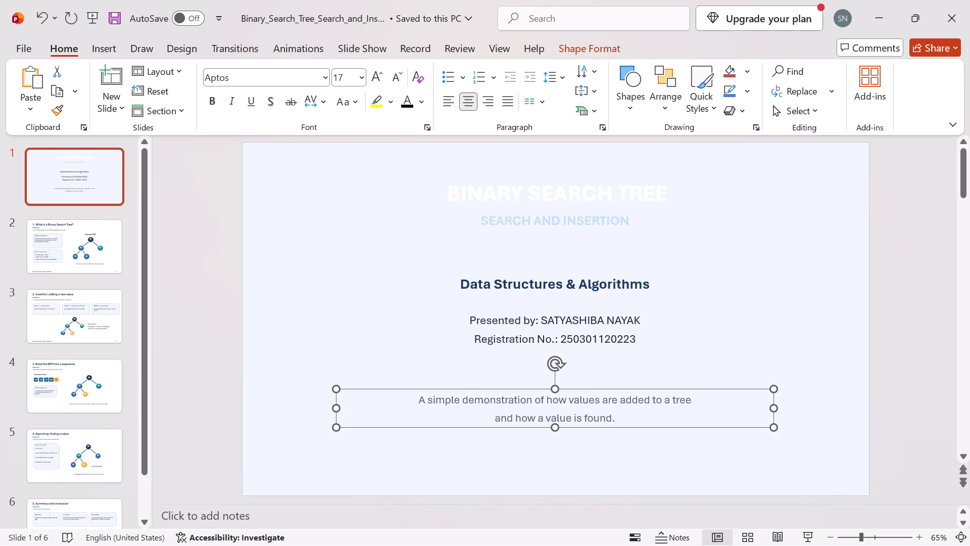
{"action": "left_click", "coordinate": [430, 404]}
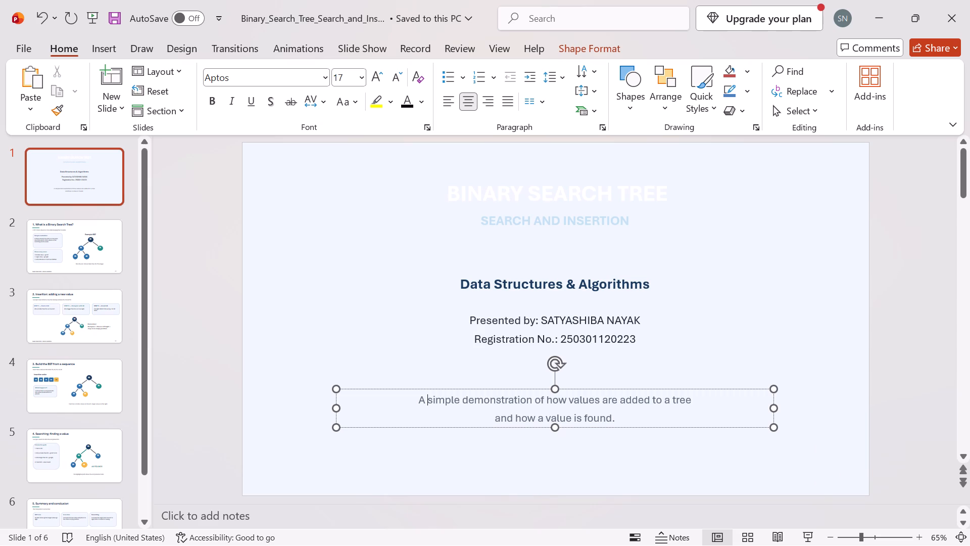
{"action": "key", "text": "ctrl+a"}
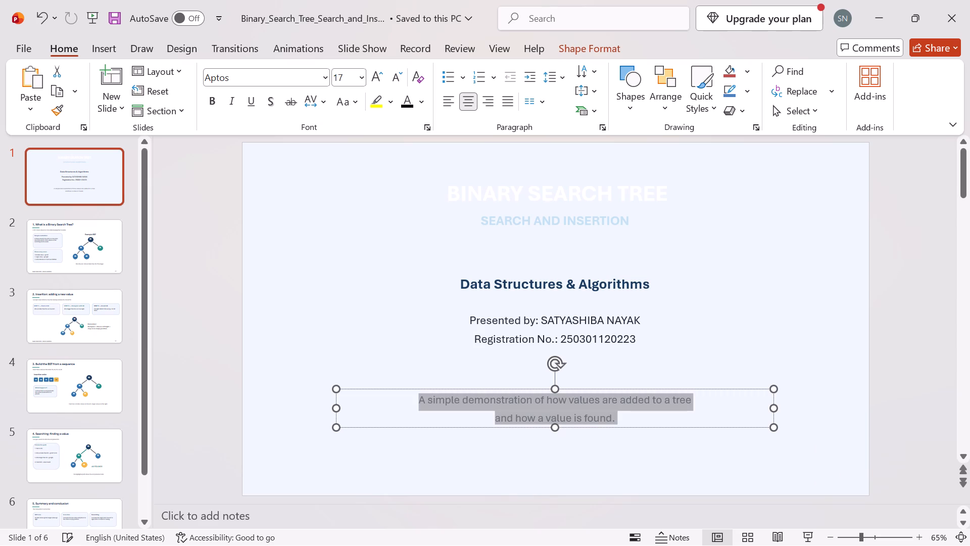
{"action": "key", "text": "BackSpace"}
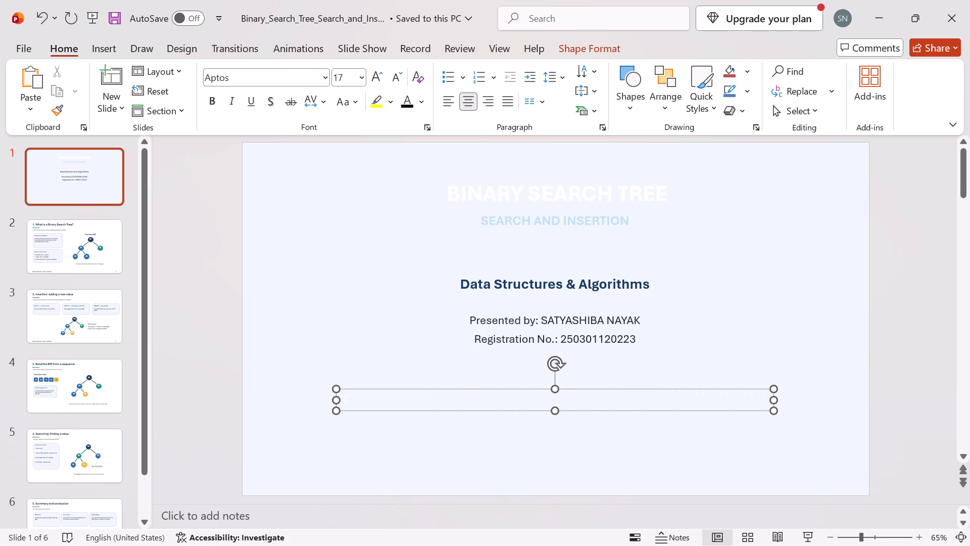
{"action": "left_click", "coordinate": [370, 342]}
{"action": "left_click", "coordinate": [407, 448]}
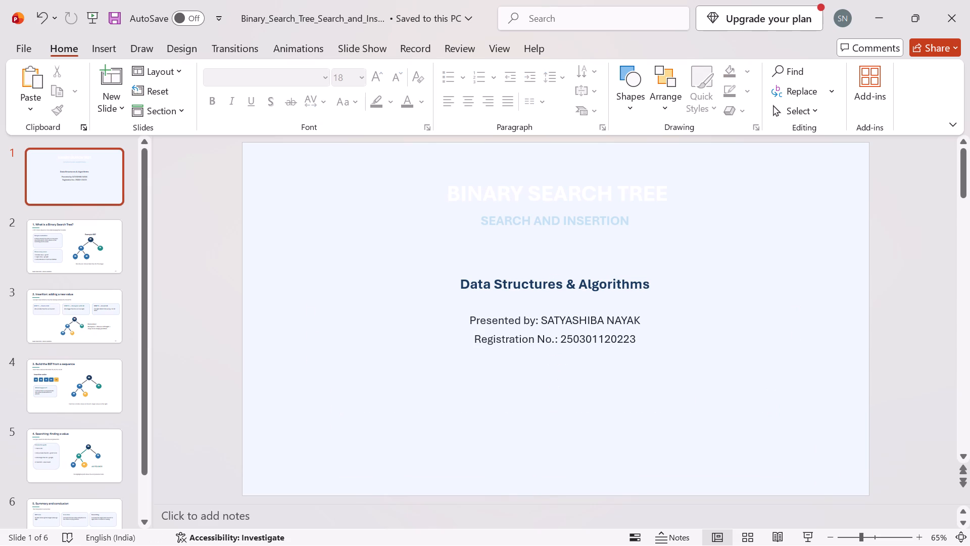
Group all remaining text boxes on the source's slide 1 and copy the group onto slide 1 of the Presentation Format template.
{"action": "key", "text": "ctrl+a"}
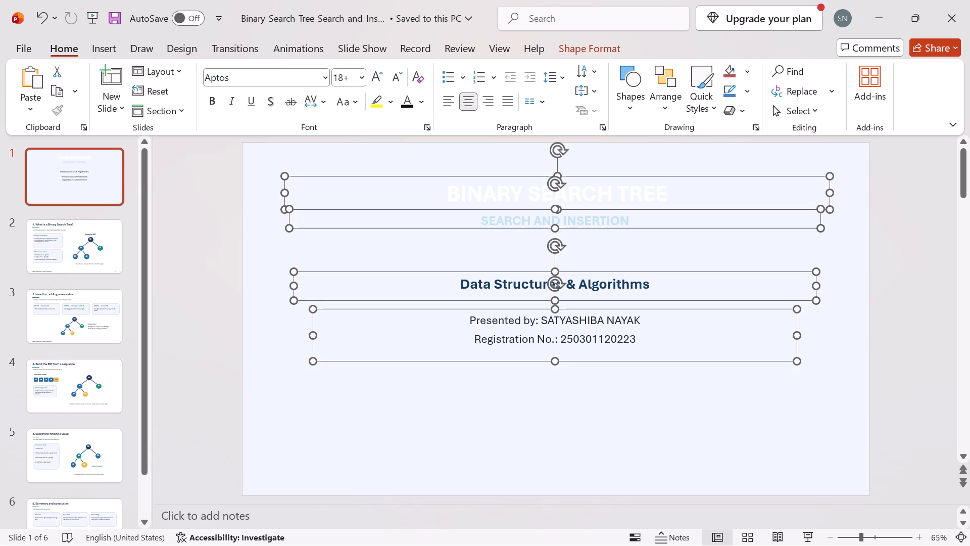
{"action": "left_click", "coordinate": [658, 109]}
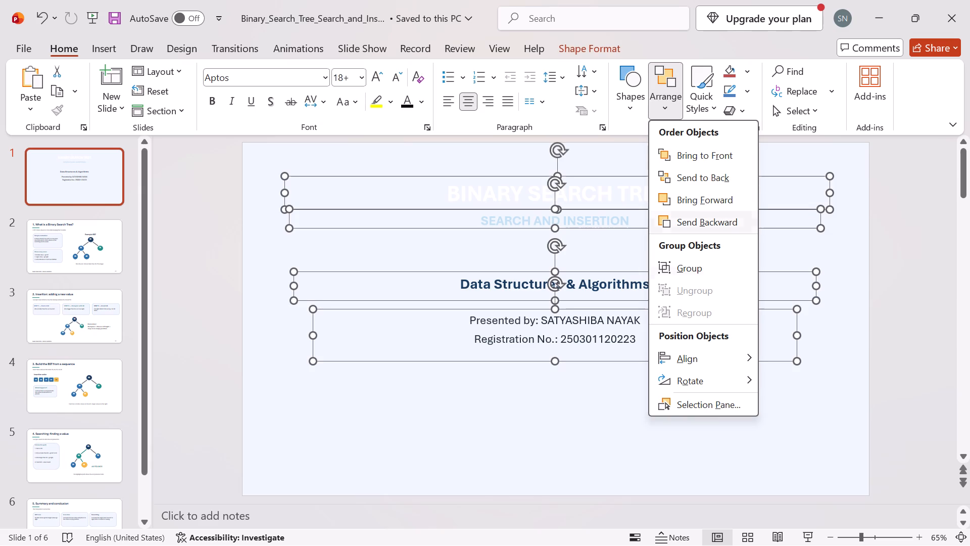
{"action": "left_click", "coordinate": [691, 267]}
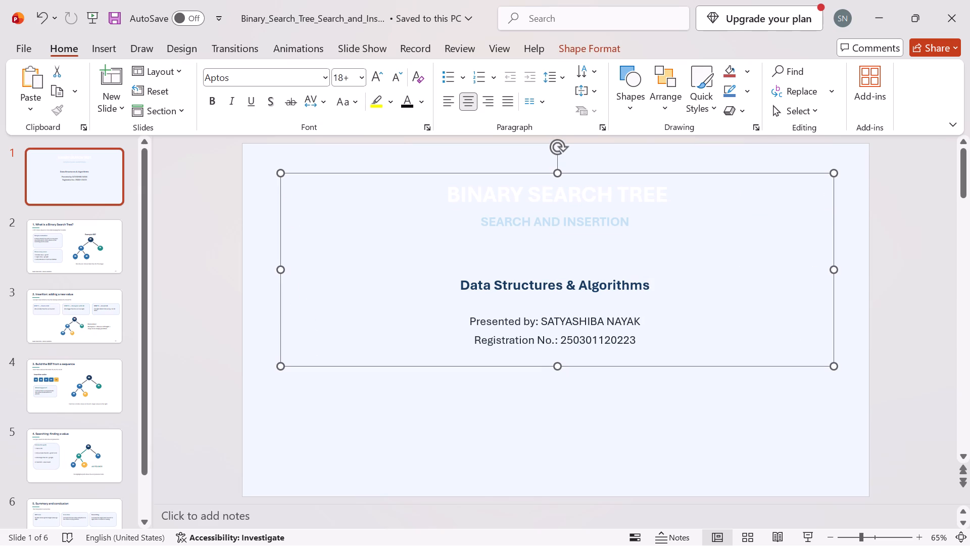
{"action": "key", "text": "ctrl+c"}
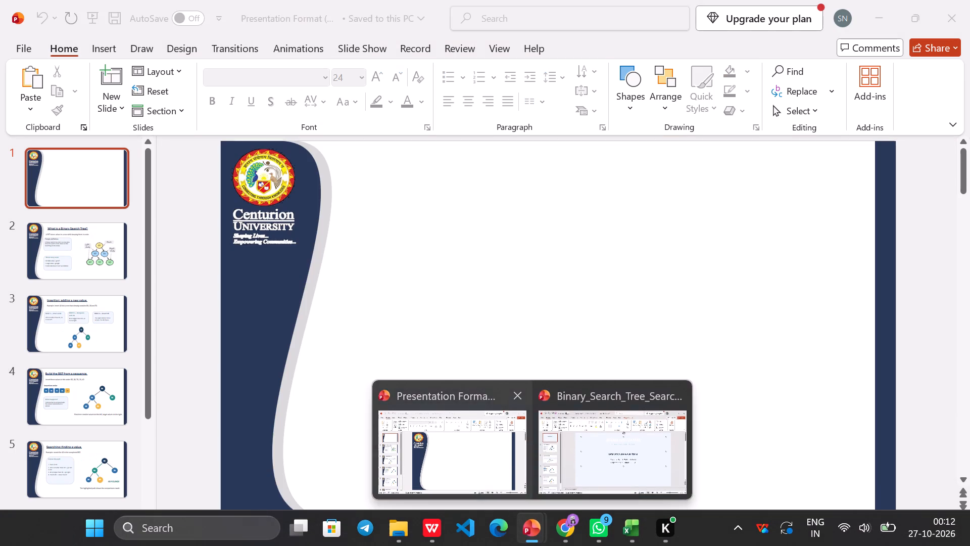
{"action": "left_click", "coordinate": [469, 461]}
{"action": "key", "text": "ctrl+v"}
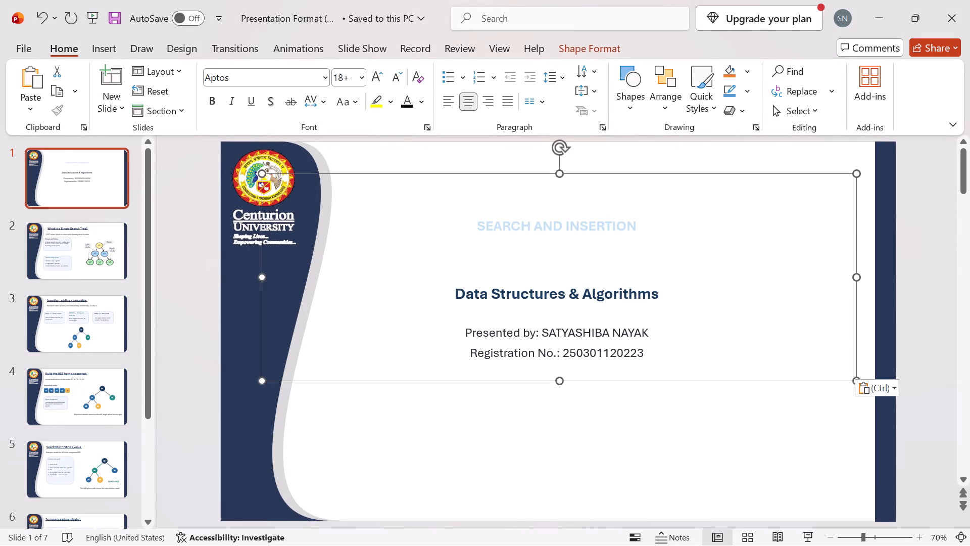
Recolour the "BINARY SEARCH TREE" heading on template slide 1 with the darkest shade of the theme blue.
{"action": "left_click", "coordinate": [495, 192]}
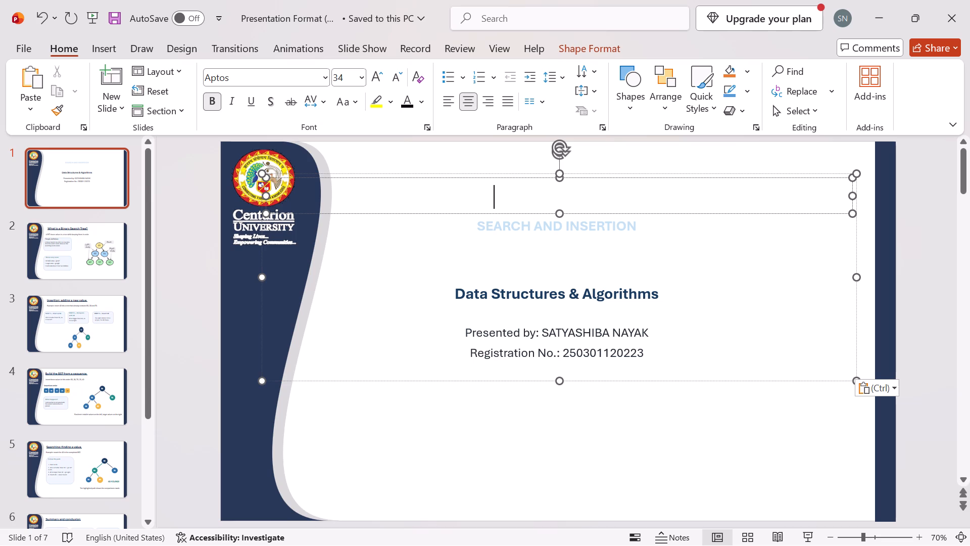
{"action": "key", "text": "ctrl+a"}
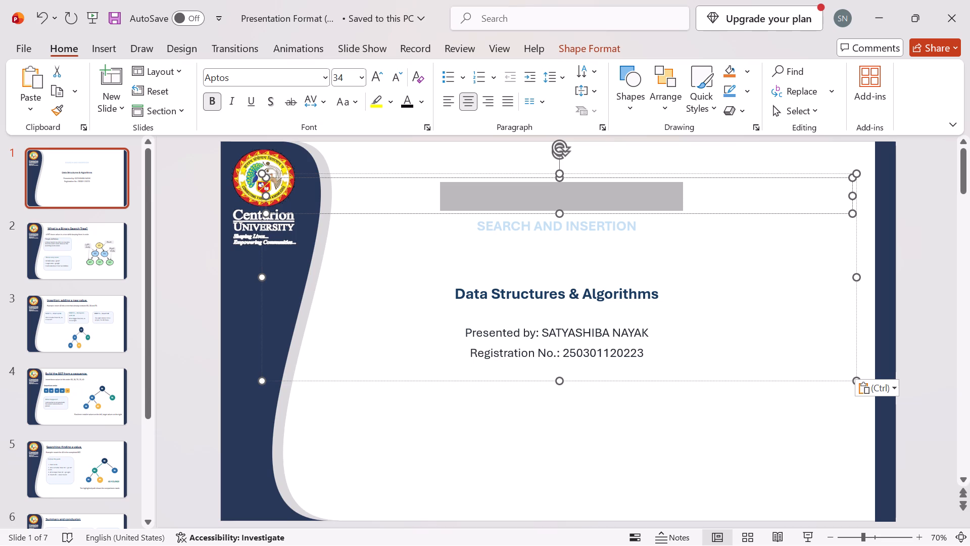
{"action": "left_click", "coordinate": [410, 100]}
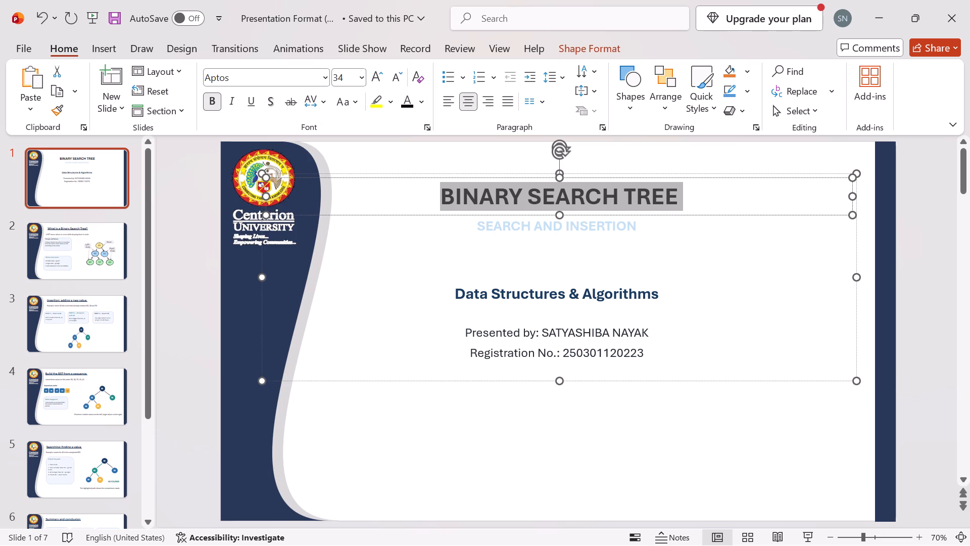
{"action": "left_click", "coordinate": [419, 97]}
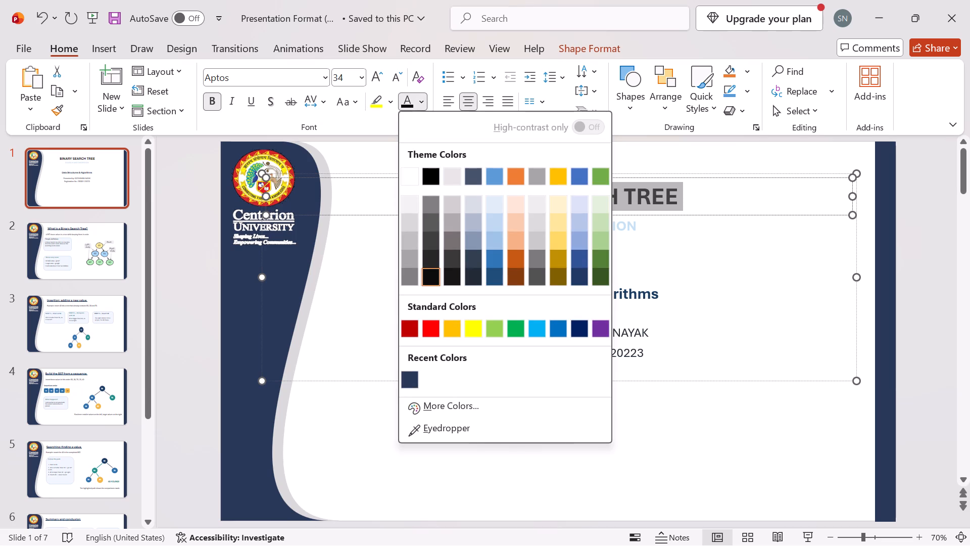
{"action": "left_click", "coordinate": [579, 275]}
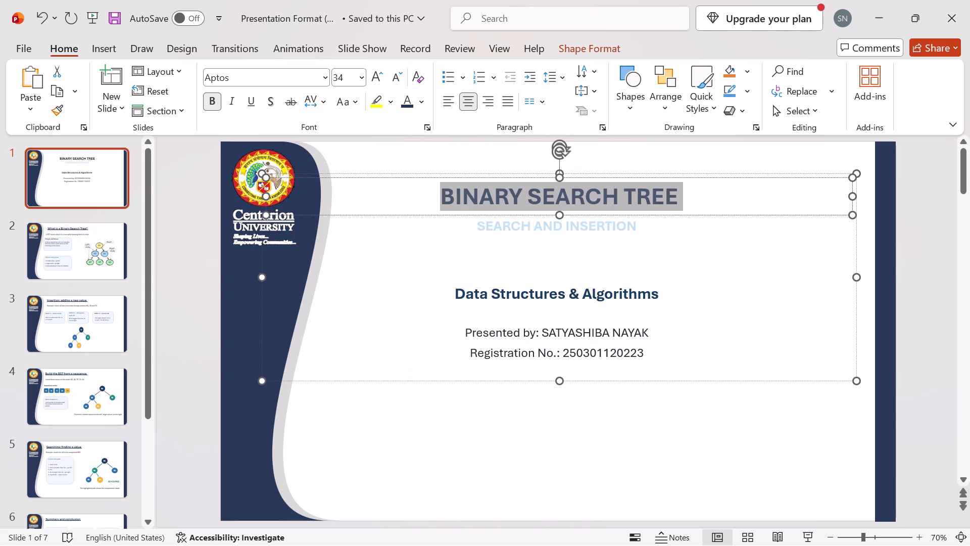
Recolour the "SEARCH AND INSERTION" subtitle with the darkest shade of the theme blue-gray.
{"action": "left_click", "coordinate": [523, 224]}
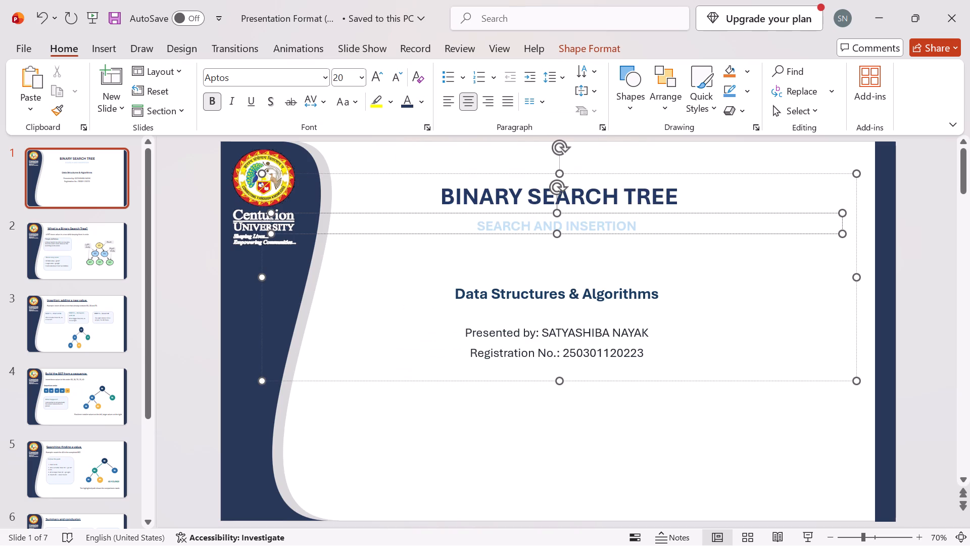
{"action": "key", "text": "ctrl+a"}
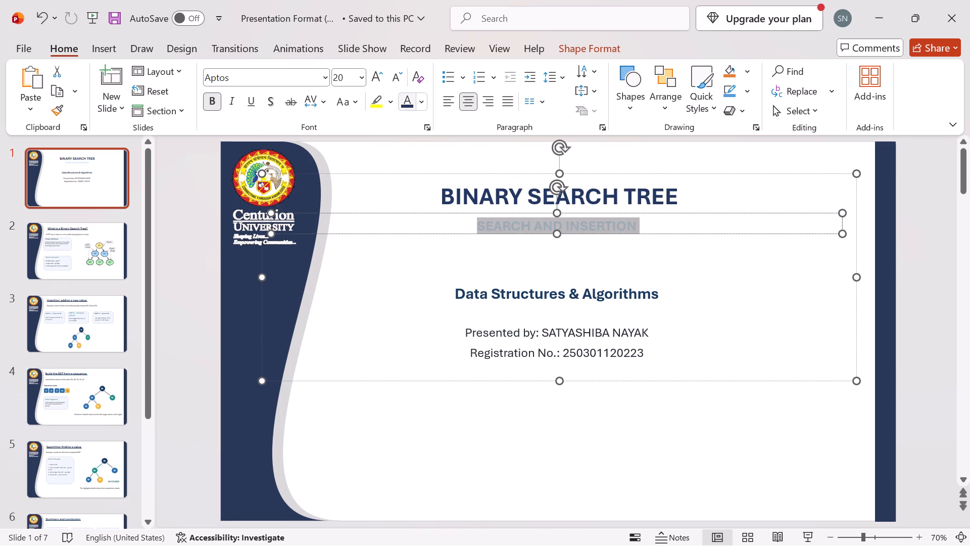
{"action": "left_click", "coordinate": [422, 101]}
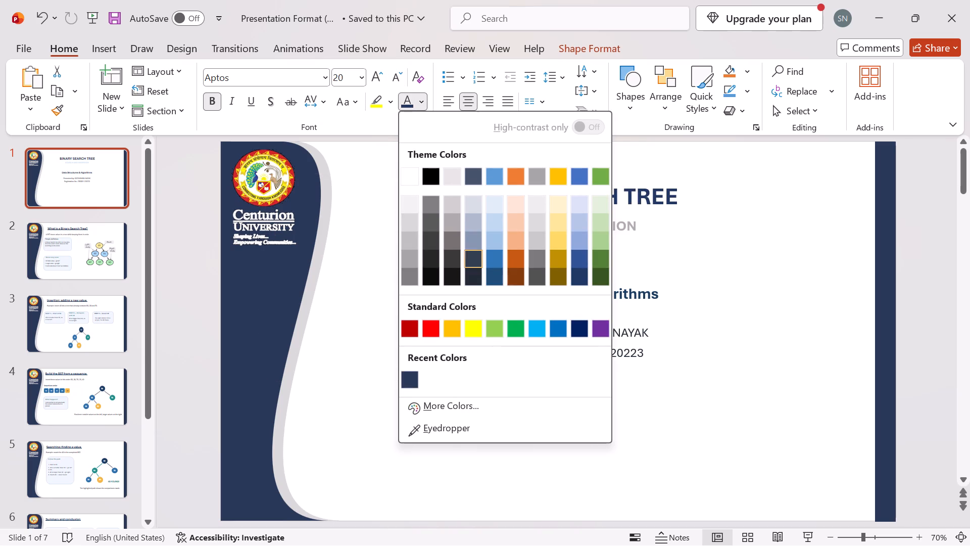
{"action": "left_click", "coordinate": [471, 278]}
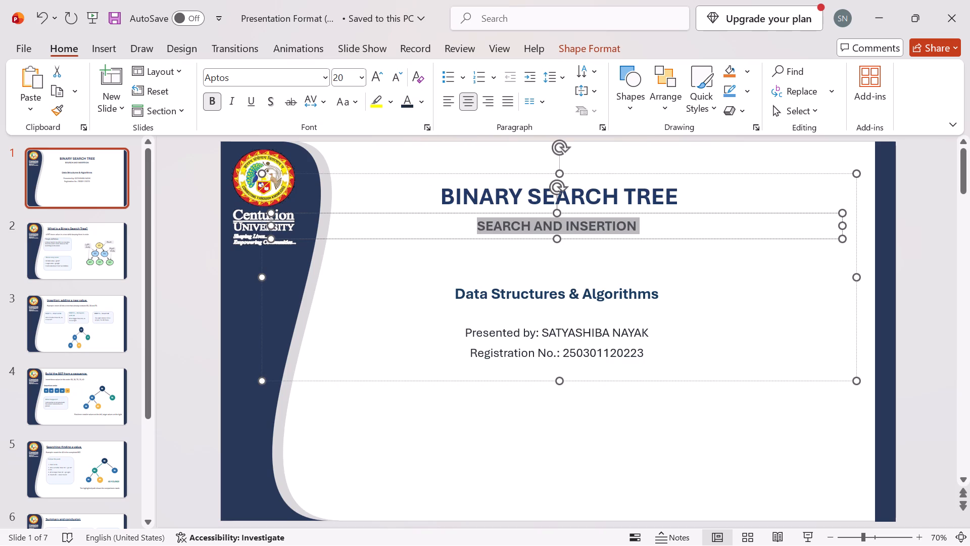
Clear the "Data Structures & Algorithms" text from slide 1.
{"action": "left_click", "coordinate": [544, 304]}
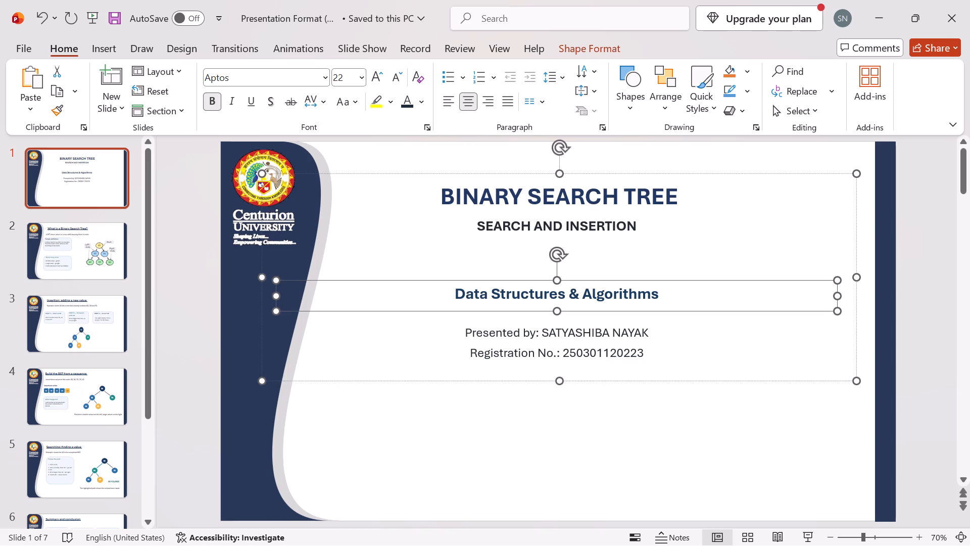
{"action": "left_click", "coordinate": [671, 293]}
{"action": "left_click", "coordinate": [651, 292]}
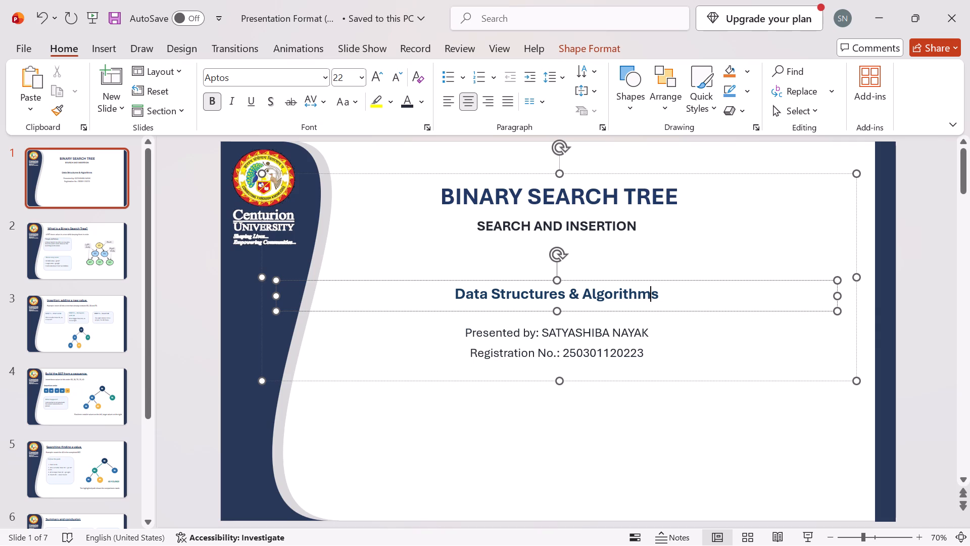
{"action": "key", "text": "ctrl+a"}
{"action": "key", "text": "BackSpace"}
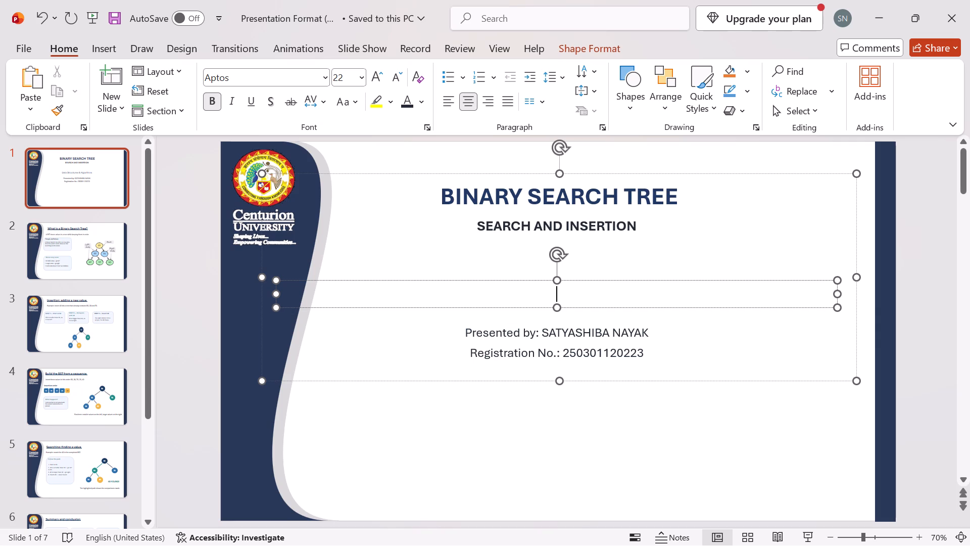
Move the "SEARCH AND INSERTION" subtitle and the "BINARY SEARCH TREE" heading slightly lower on slide 1, leaving a small gap between them.
{"action": "left_click_drag", "start_coordinate": [734, 216], "coordinate": [733, 237]}
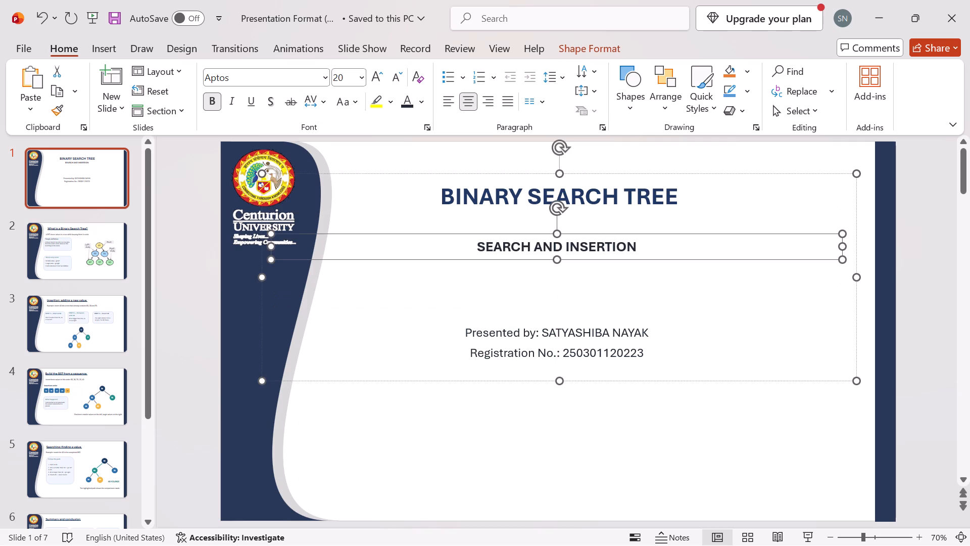
{"action": "left_click_drag", "start_coordinate": [722, 193], "coordinate": [726, 216]}
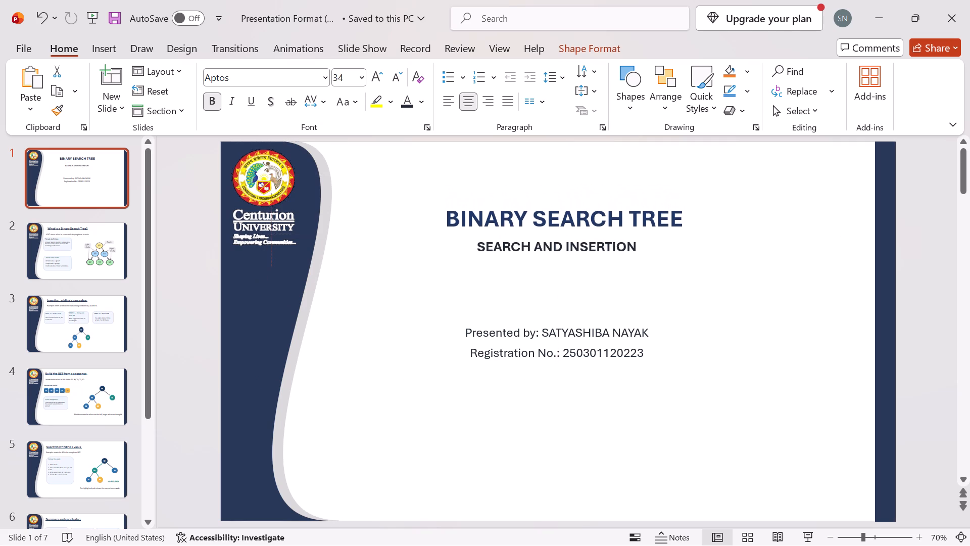
{"action": "left_click_drag", "start_coordinate": [726, 216], "coordinate": [726, 211]}
Move the presenter and registration number text down and left, beside the template's curved border on slide 1.
{"action": "left_click", "coordinate": [632, 344]}
{"action": "left_click_drag", "start_coordinate": [678, 341], "coordinate": [657, 344]}
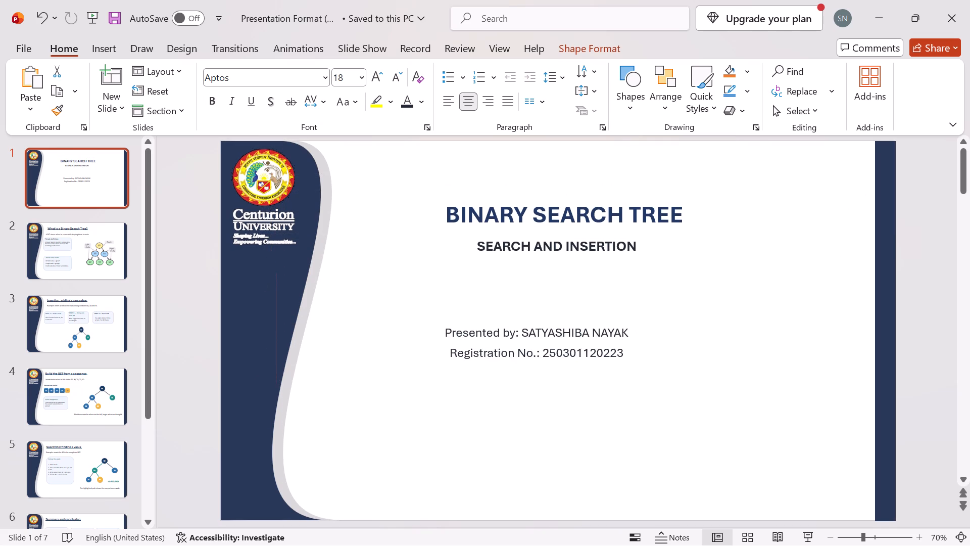
{"action": "left_click_drag", "start_coordinate": [657, 344], "coordinate": [543, 362]}
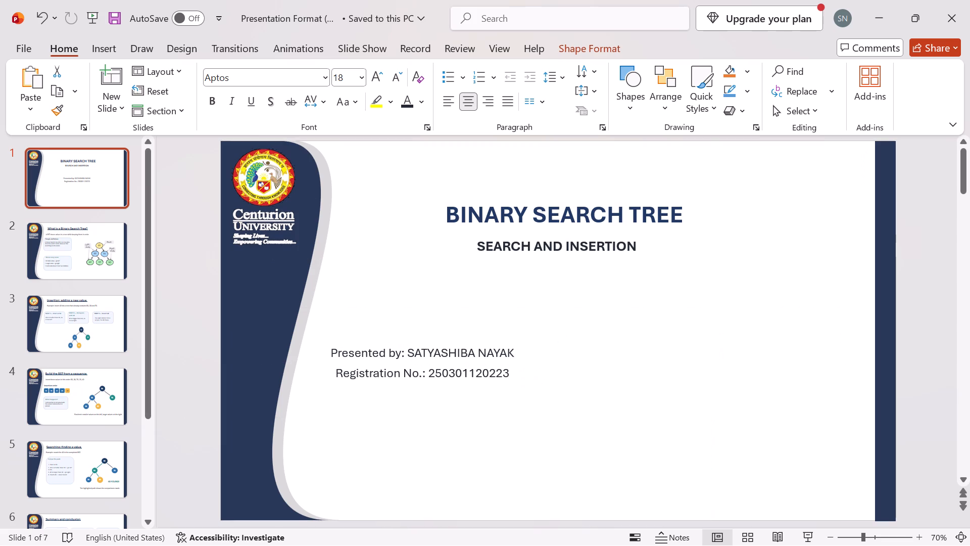
{"action": "left_click_drag", "start_coordinate": [543, 362], "coordinate": [543, 366]}
{"action": "left_click", "coordinate": [605, 521]}
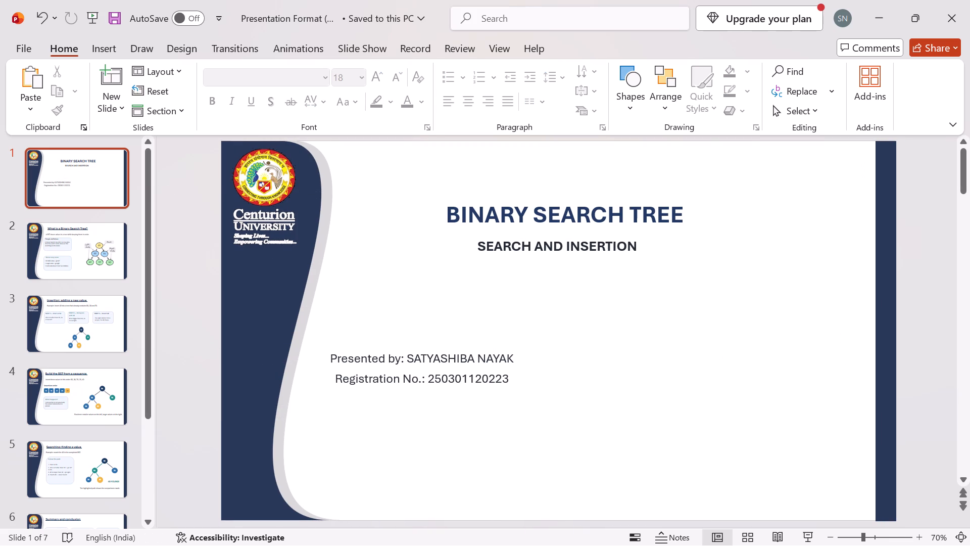
Move the whole grouped title text lower on slide 1 so the heading sits around the slide's vertical middle.
{"action": "left_click", "coordinate": [685, 242]}
{"action": "left_click_drag", "start_coordinate": [736, 236], "coordinate": [740, 259]}
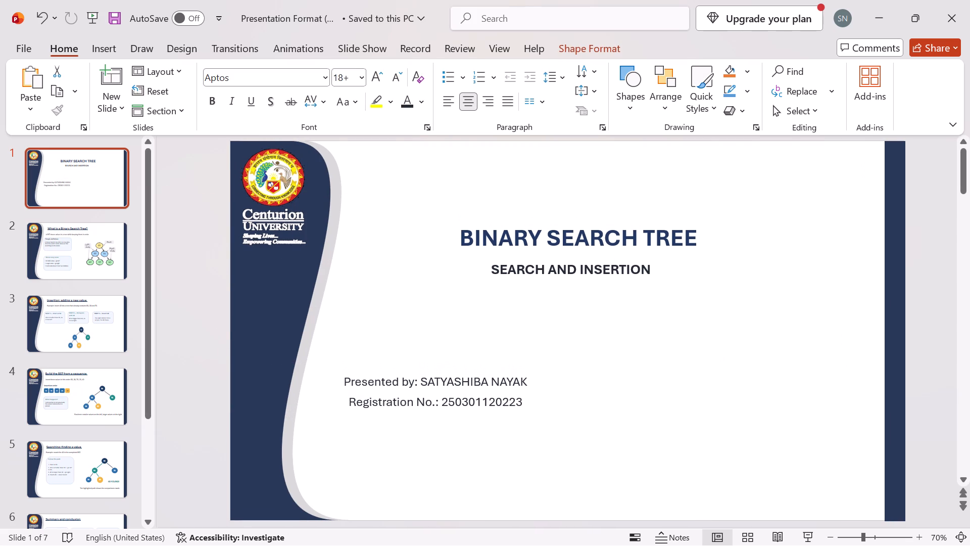
{"action": "left_click_drag", "start_coordinate": [740, 259], "coordinate": [728, 267]}
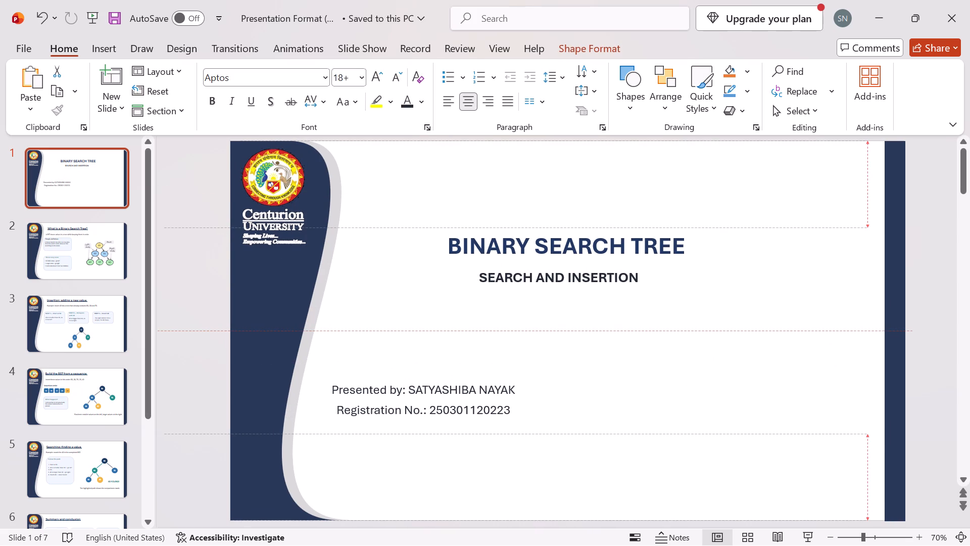
{"action": "left_click_drag", "start_coordinate": [728, 267], "coordinate": [725, 294]}
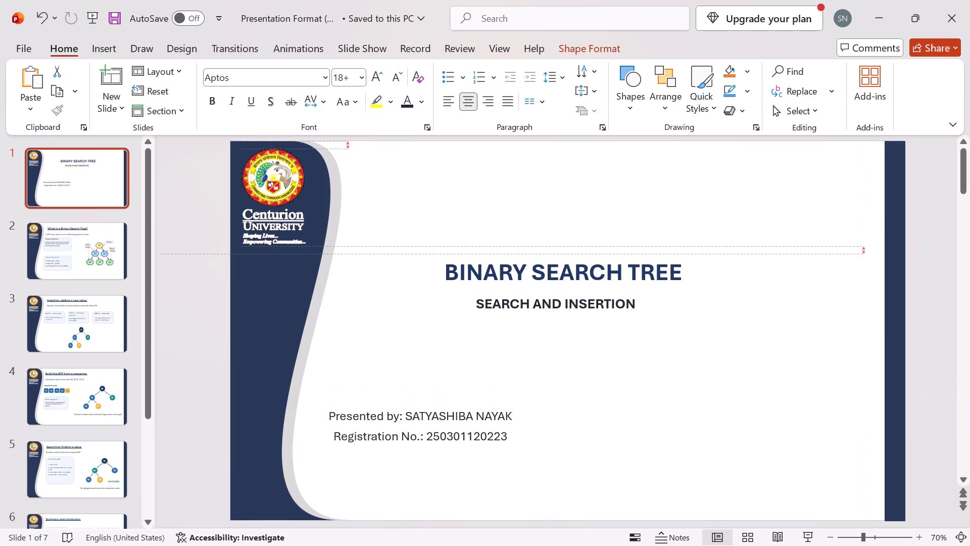
{"action": "left_click_drag", "start_coordinate": [725, 294], "coordinate": [735, 293]}
{"action": "left_click", "coordinate": [671, 166]}
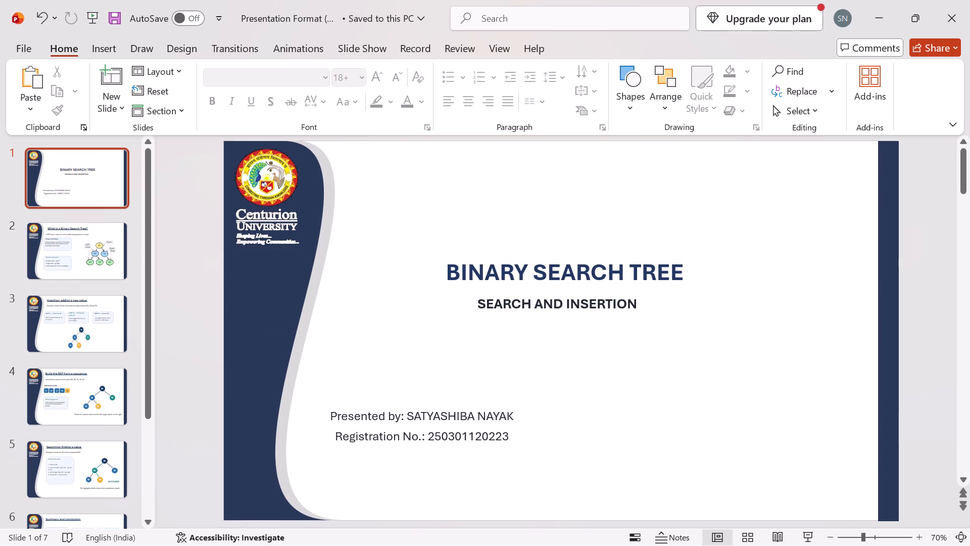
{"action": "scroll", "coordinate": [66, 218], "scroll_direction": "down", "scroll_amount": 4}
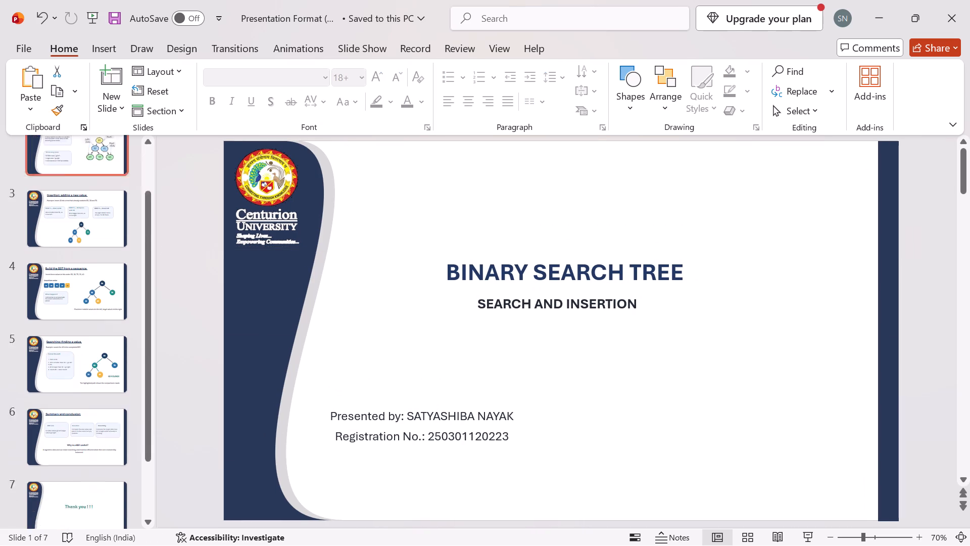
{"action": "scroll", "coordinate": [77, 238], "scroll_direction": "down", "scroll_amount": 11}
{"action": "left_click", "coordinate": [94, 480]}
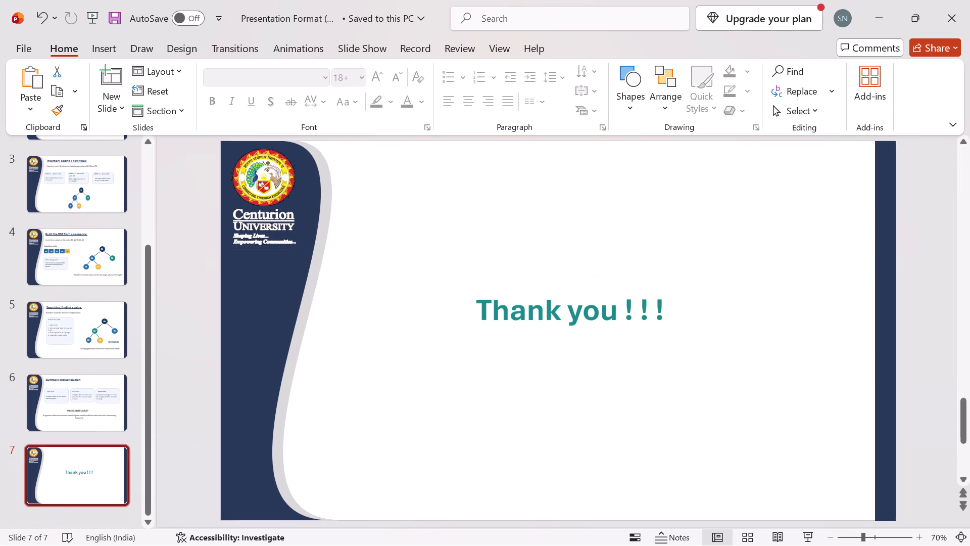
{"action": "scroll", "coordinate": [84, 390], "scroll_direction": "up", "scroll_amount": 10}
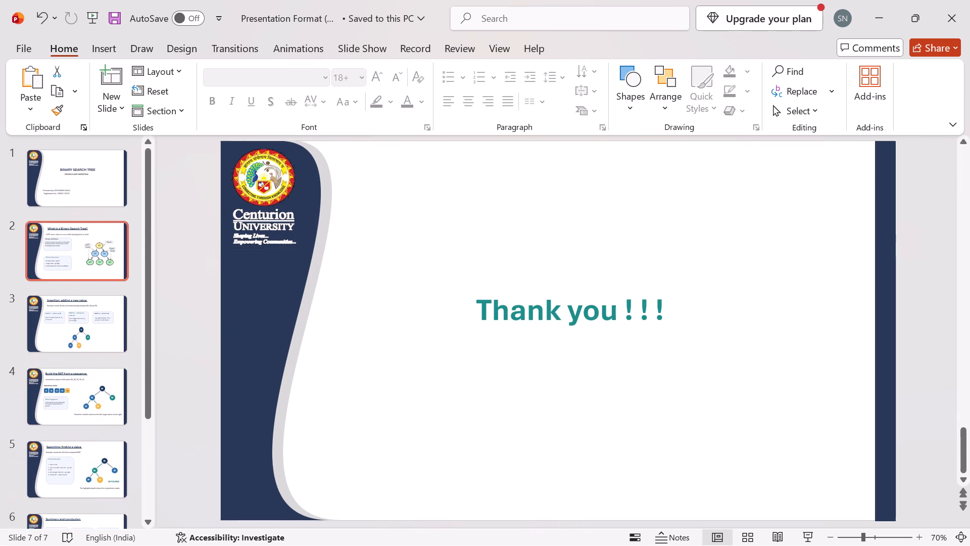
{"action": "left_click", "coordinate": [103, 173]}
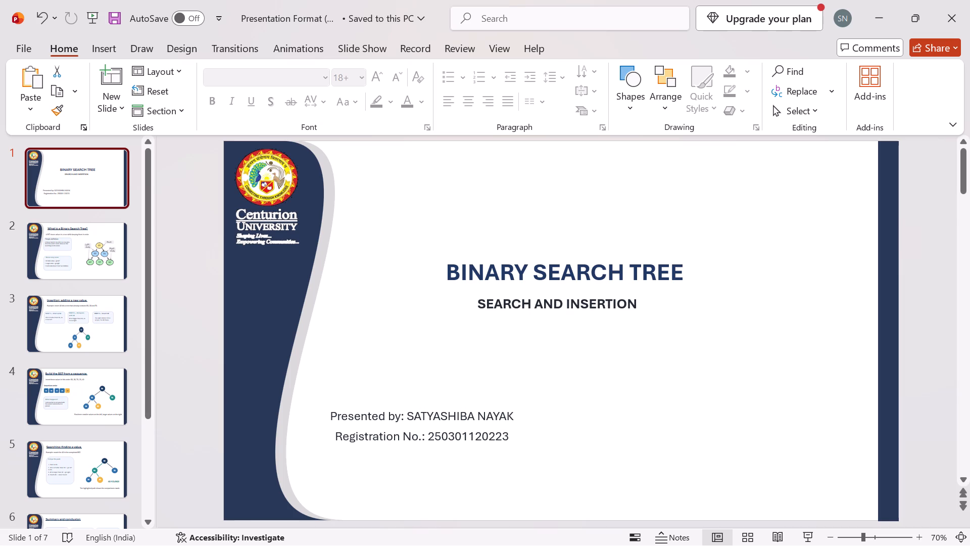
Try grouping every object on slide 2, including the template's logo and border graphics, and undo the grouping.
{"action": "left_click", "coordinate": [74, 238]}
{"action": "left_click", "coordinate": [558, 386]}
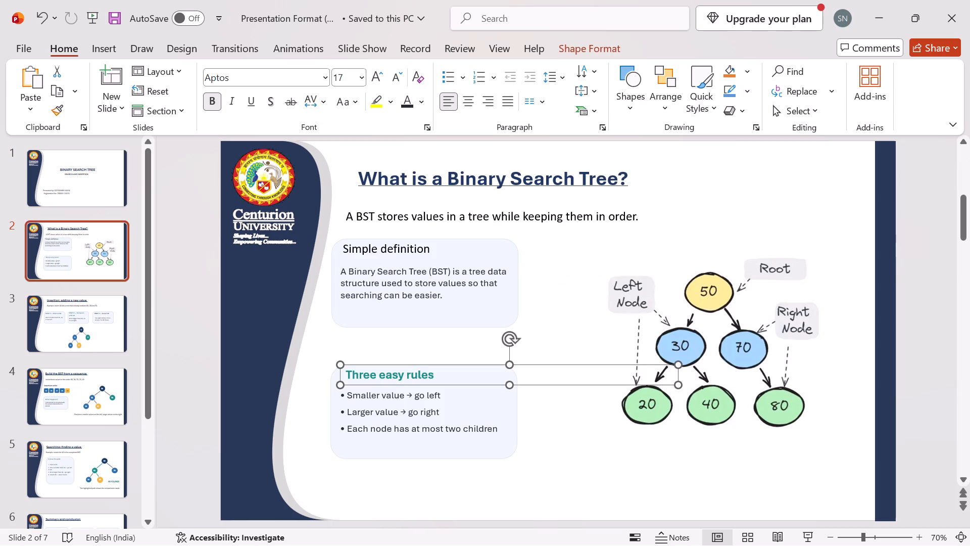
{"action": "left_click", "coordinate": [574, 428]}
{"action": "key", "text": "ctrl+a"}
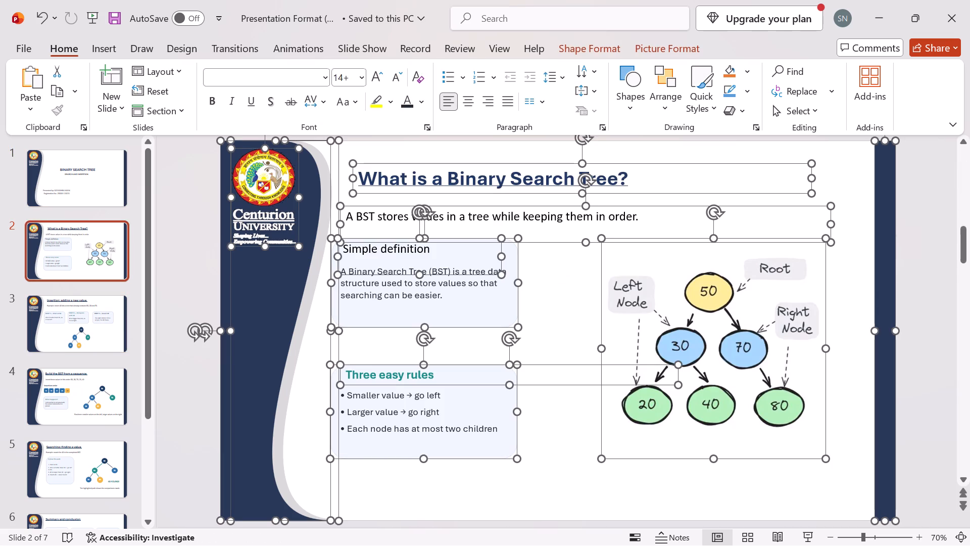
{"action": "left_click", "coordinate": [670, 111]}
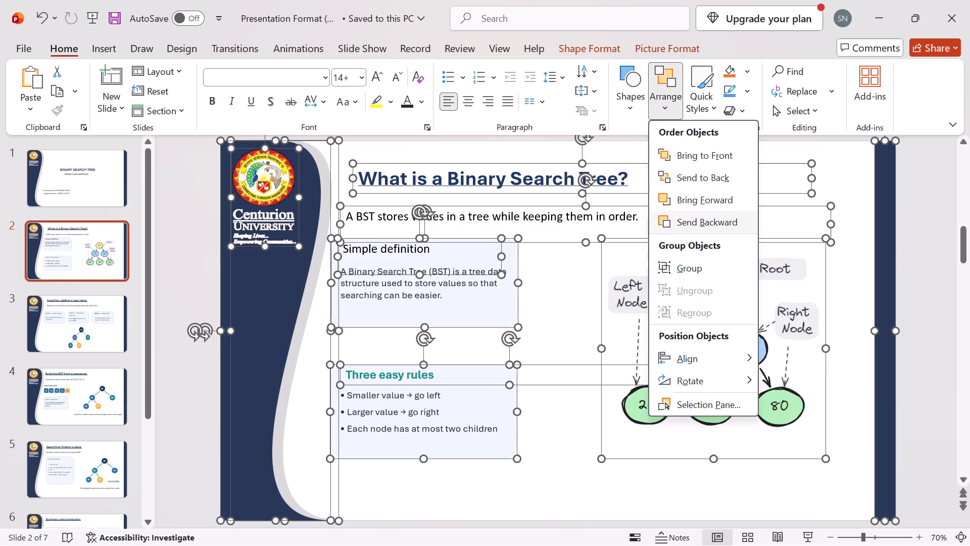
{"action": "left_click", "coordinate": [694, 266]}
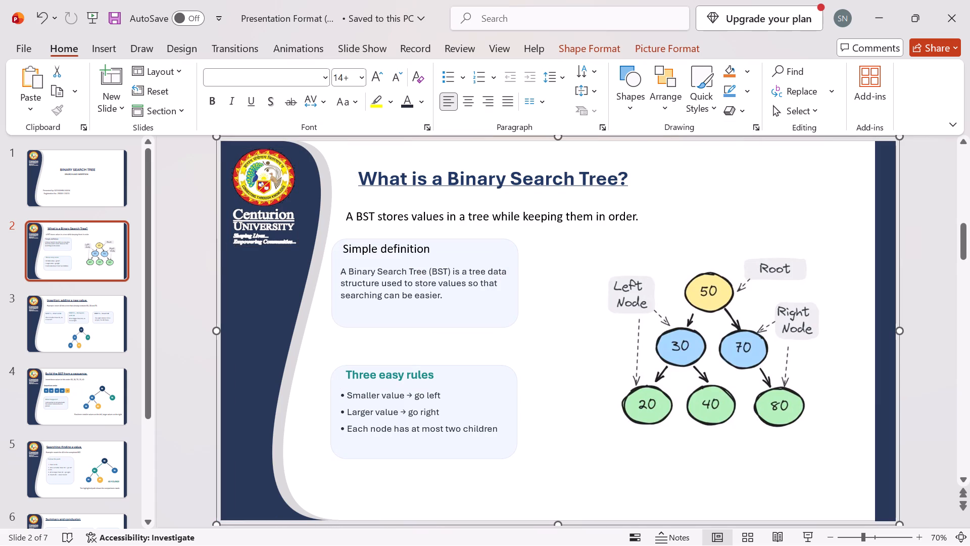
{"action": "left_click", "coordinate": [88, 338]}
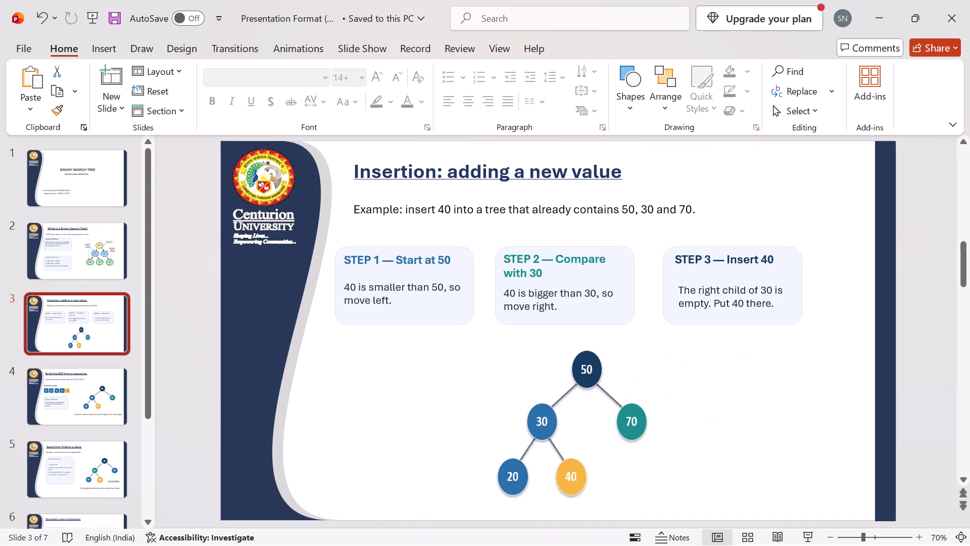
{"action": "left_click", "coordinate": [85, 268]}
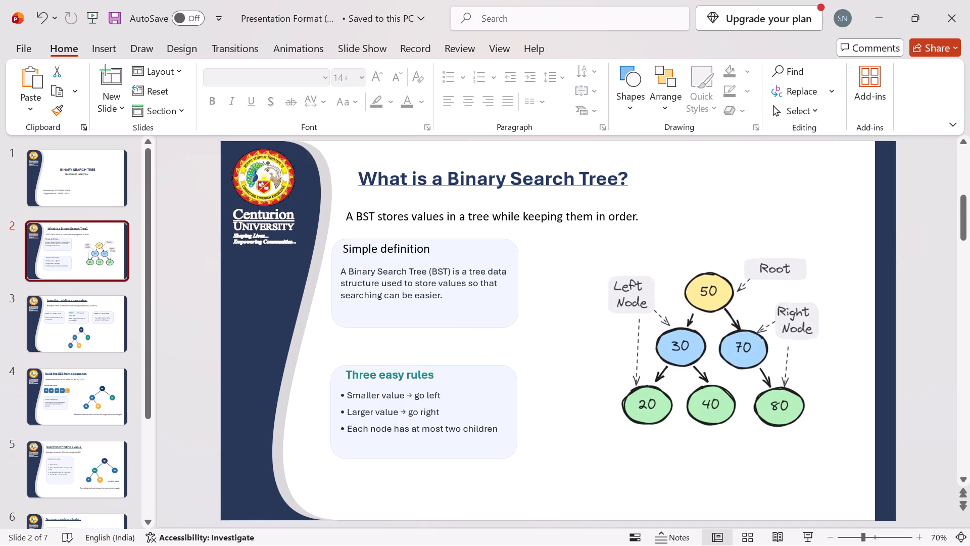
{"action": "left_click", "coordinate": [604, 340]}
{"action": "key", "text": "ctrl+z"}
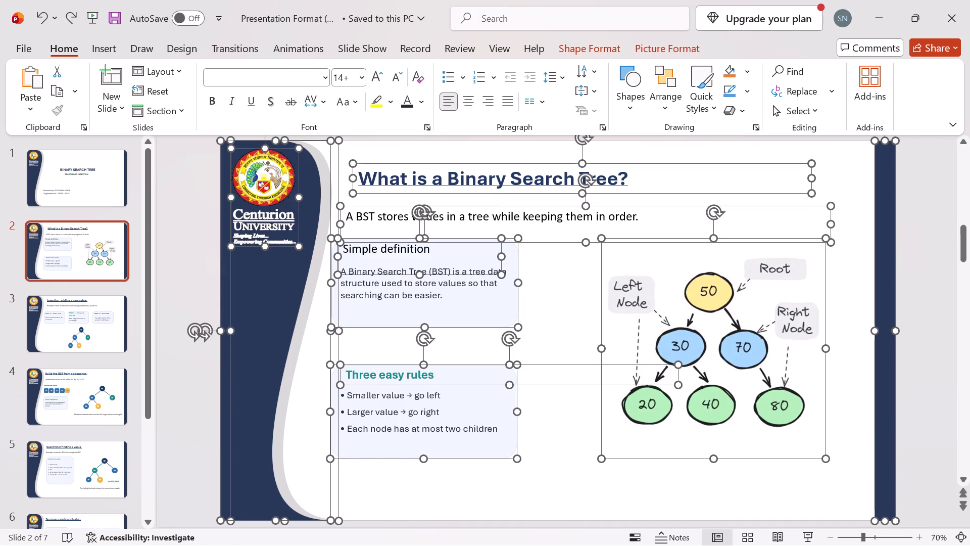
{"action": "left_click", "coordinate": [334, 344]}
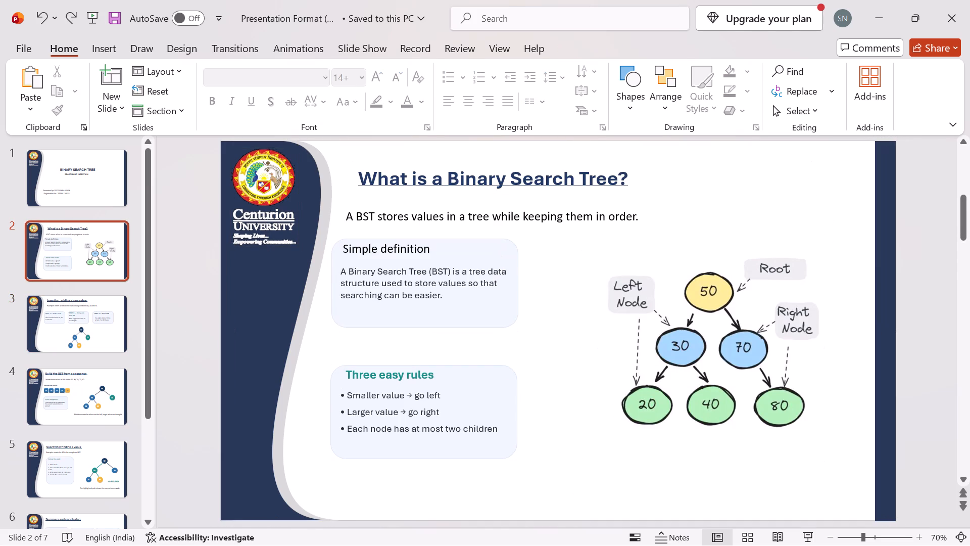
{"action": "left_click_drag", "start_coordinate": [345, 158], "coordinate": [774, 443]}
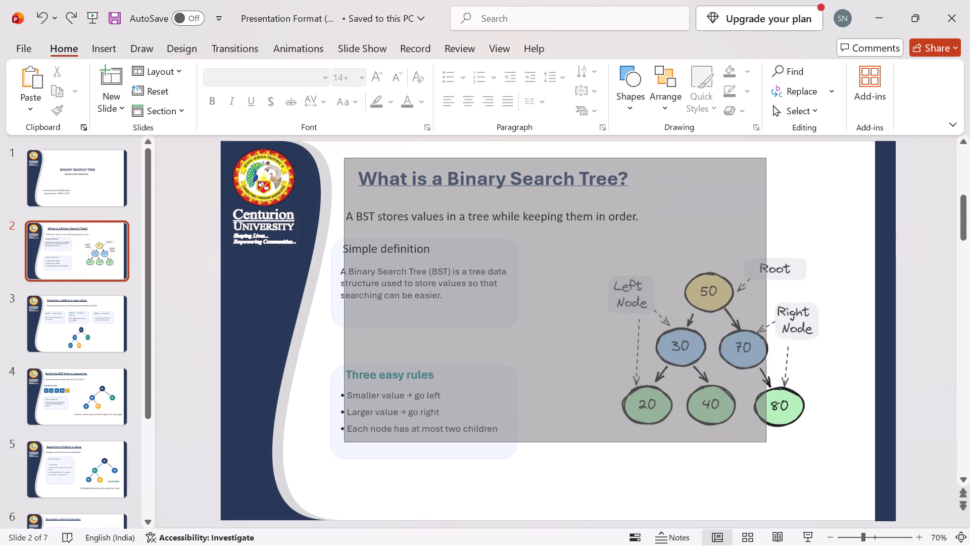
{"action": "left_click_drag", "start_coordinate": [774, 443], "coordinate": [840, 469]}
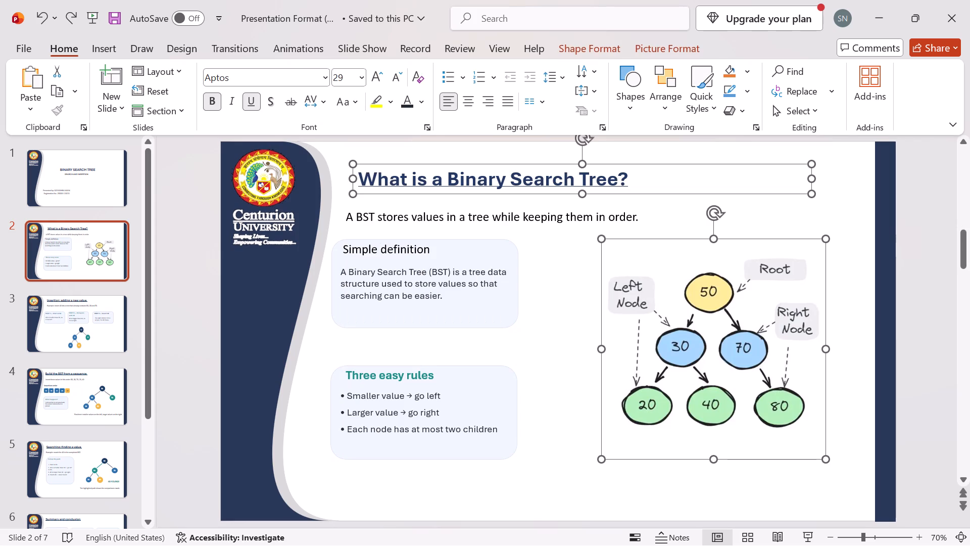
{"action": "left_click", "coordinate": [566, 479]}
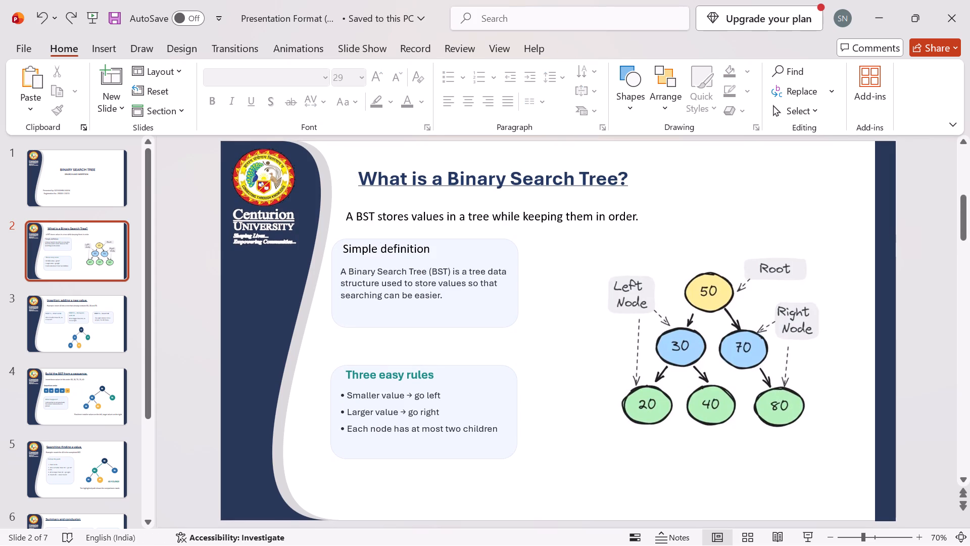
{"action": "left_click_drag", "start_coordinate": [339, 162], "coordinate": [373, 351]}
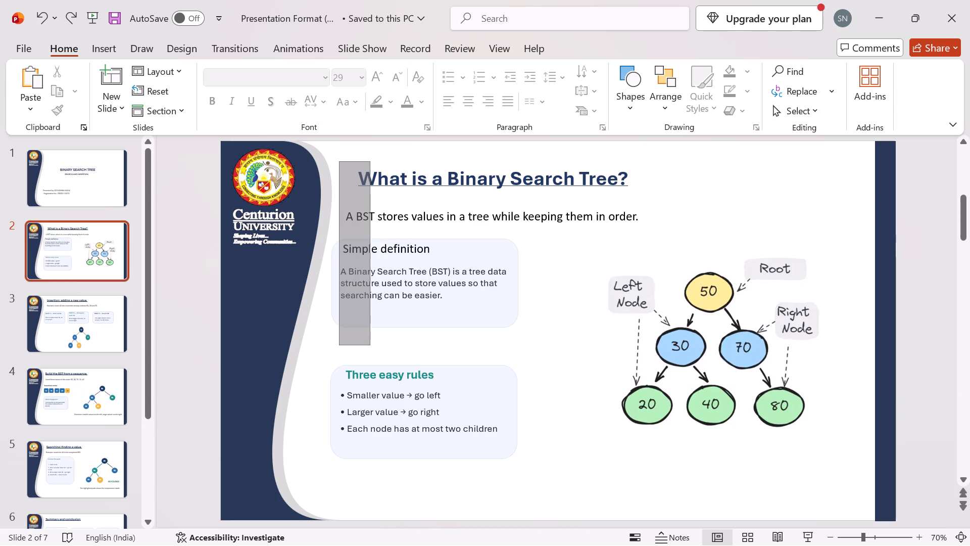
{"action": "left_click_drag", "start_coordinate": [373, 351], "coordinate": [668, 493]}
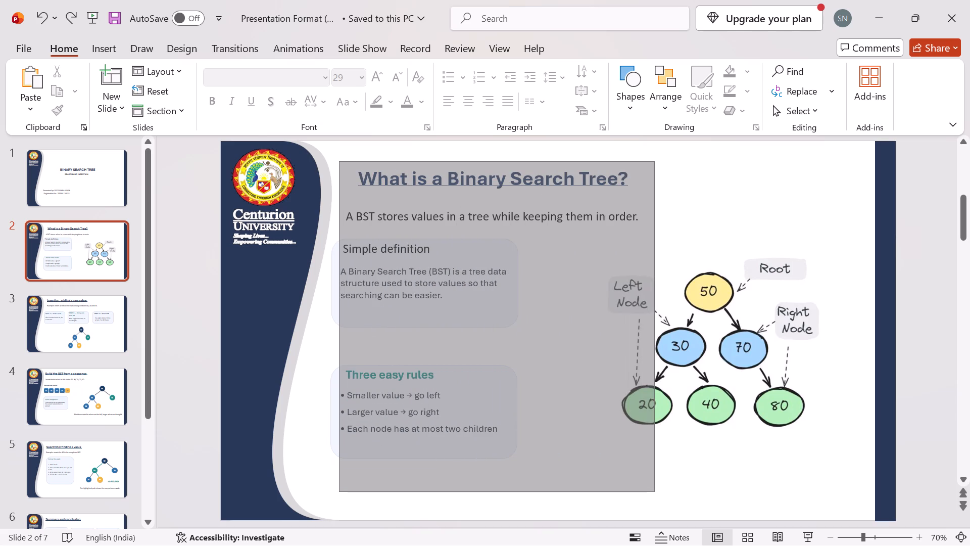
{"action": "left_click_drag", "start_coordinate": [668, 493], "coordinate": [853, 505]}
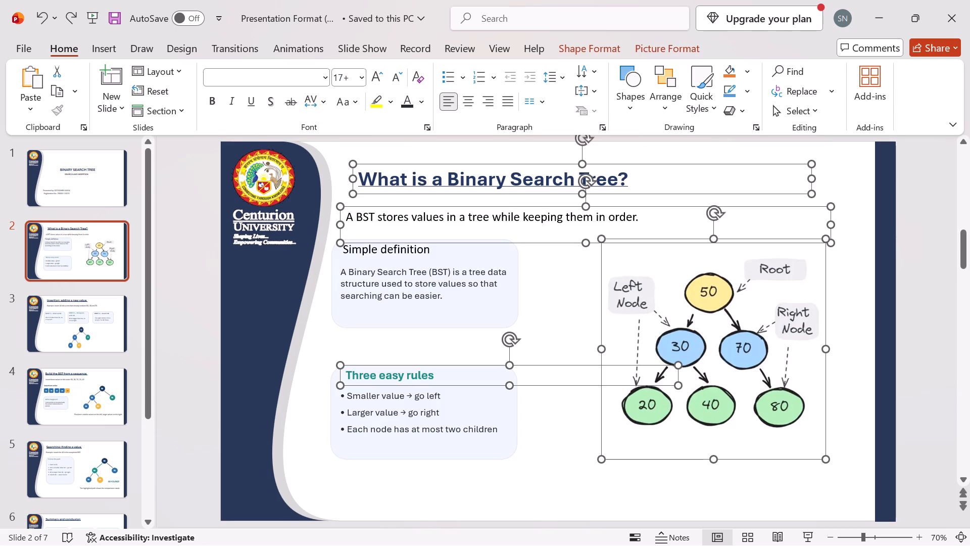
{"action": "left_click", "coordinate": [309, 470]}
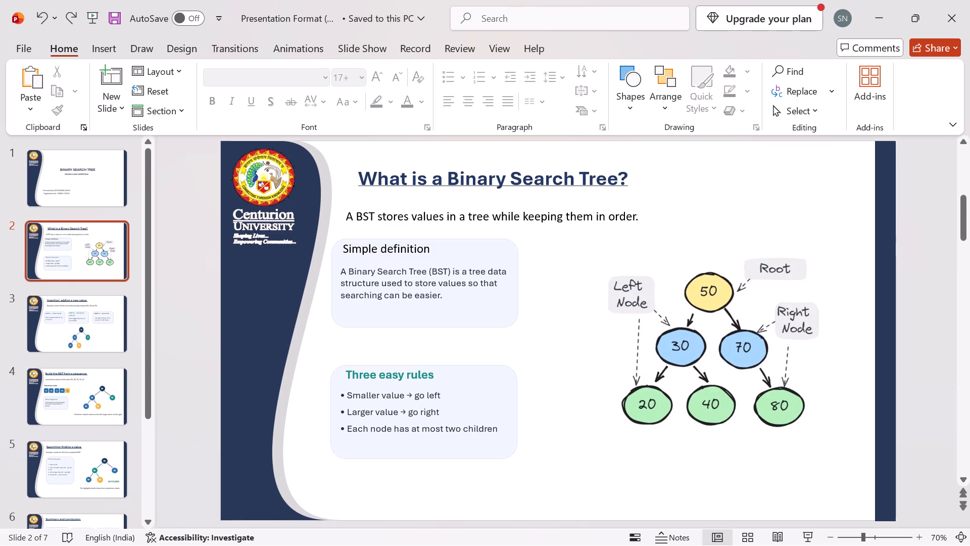
Group slide 2's heading, intro line, both text cards and the tree picture, leaving out the template's logo and border graphics.
{"action": "left_click_drag", "start_coordinate": [329, 482], "coordinate": [321, 427]}
{"action": "left_click_drag", "start_coordinate": [321, 427], "coordinate": [336, 256]}
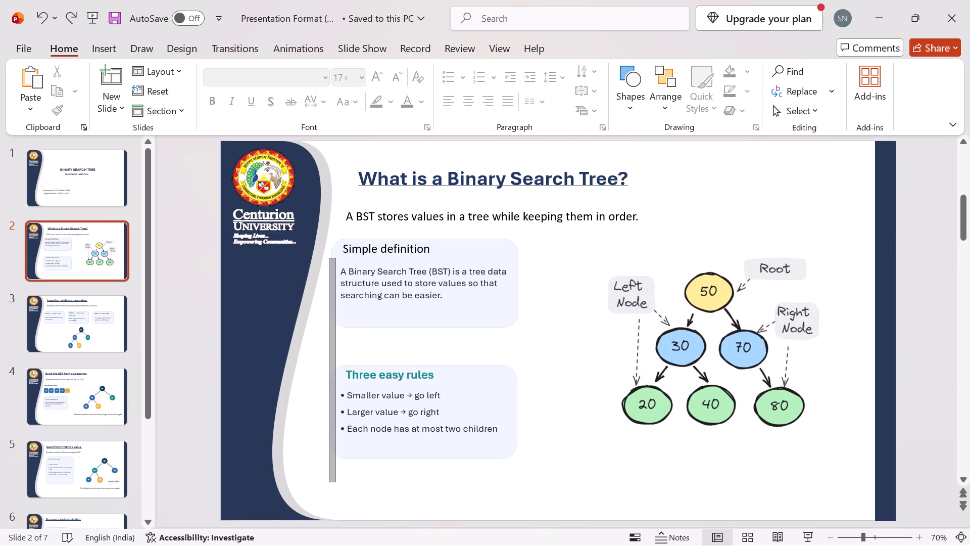
{"action": "left_click_drag", "start_coordinate": [336, 256], "coordinate": [341, 223]}
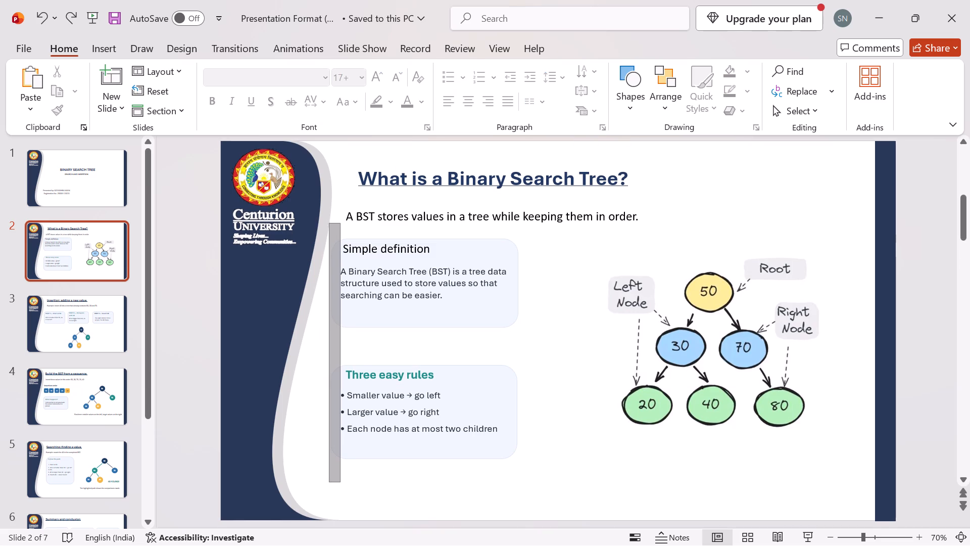
{"action": "left_click_drag", "start_coordinate": [341, 223], "coordinate": [479, 141]}
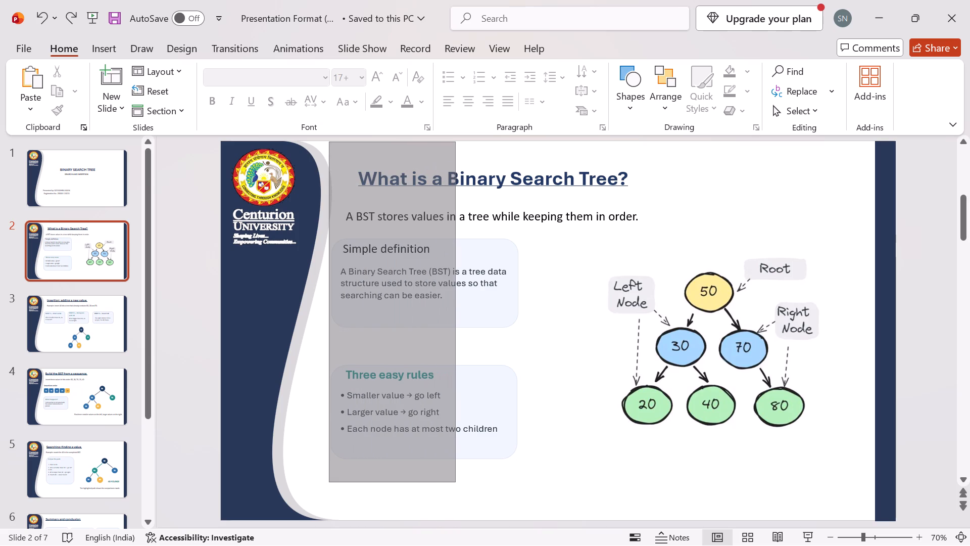
{"action": "left_click_drag", "start_coordinate": [479, 141], "coordinate": [839, 151]}
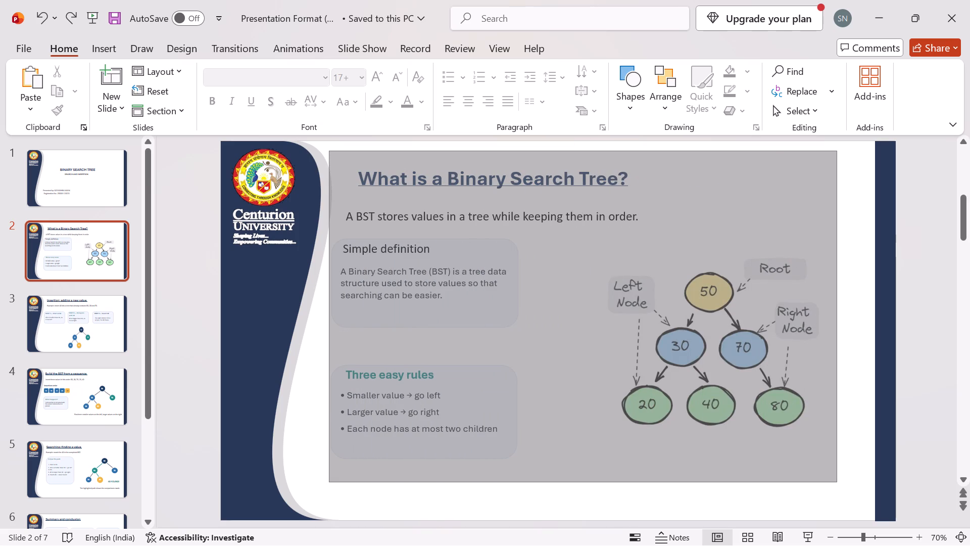
{"action": "left_click_drag", "start_coordinate": [839, 151], "coordinate": [849, 151]}
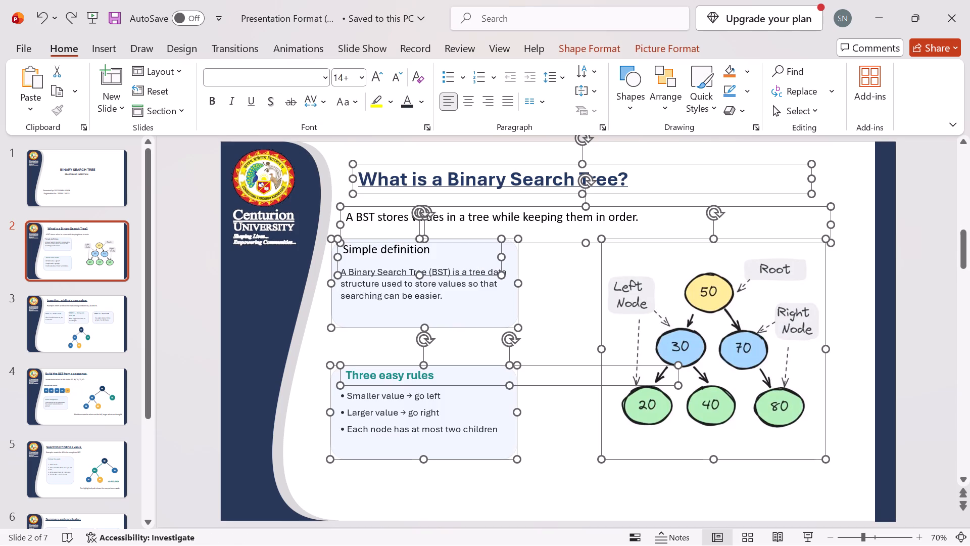
{"action": "left_click", "coordinate": [630, 98]}
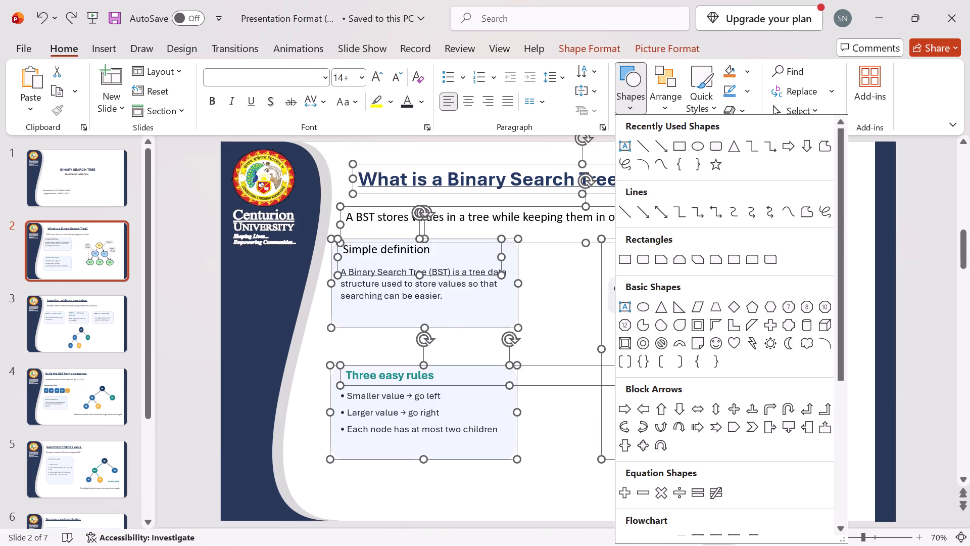
{"action": "left_click", "coordinate": [657, 100]}
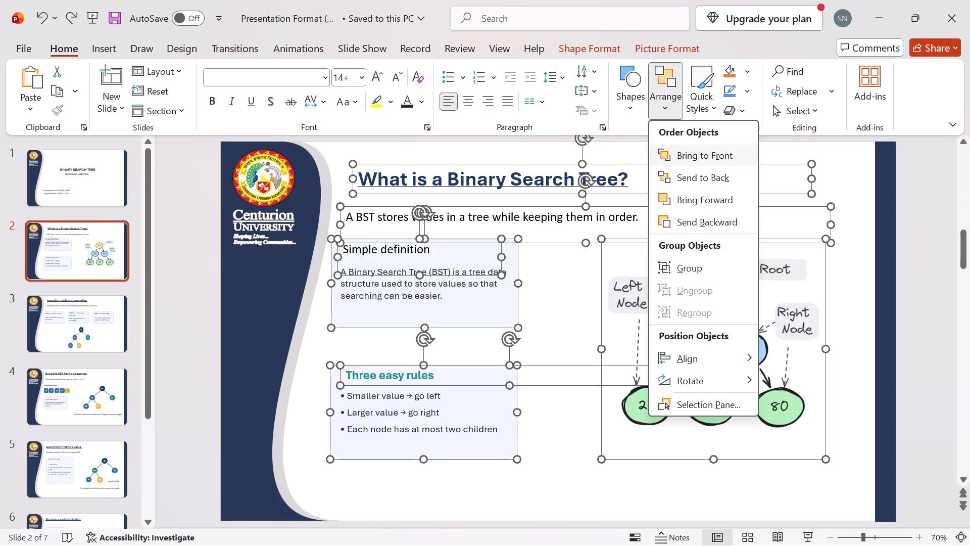
{"action": "left_click", "coordinate": [674, 261]}
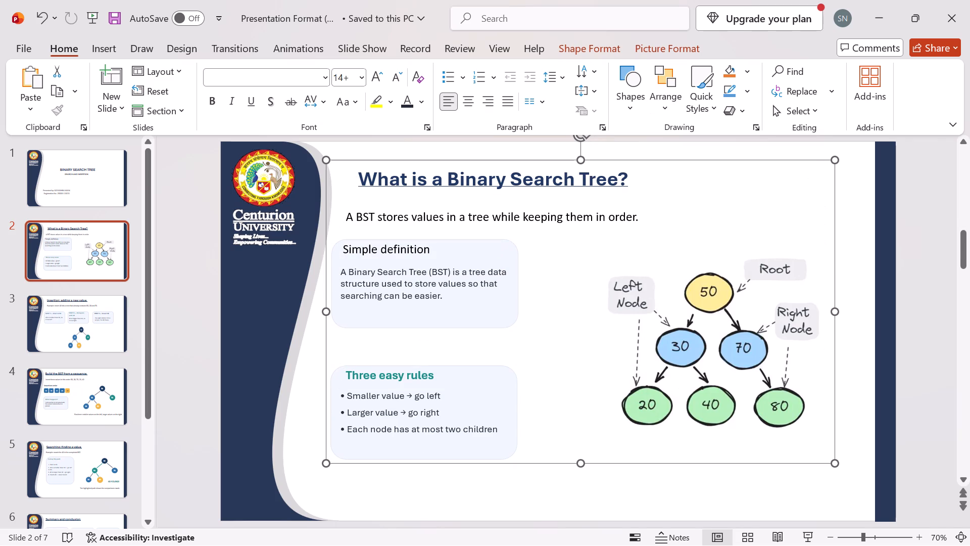
{"action": "left_click", "coordinate": [494, 498]}
Group slide 3's heading and example text with the three STEP cards, leaving out the template graphics.
{"action": "left_click", "coordinate": [56, 315]}
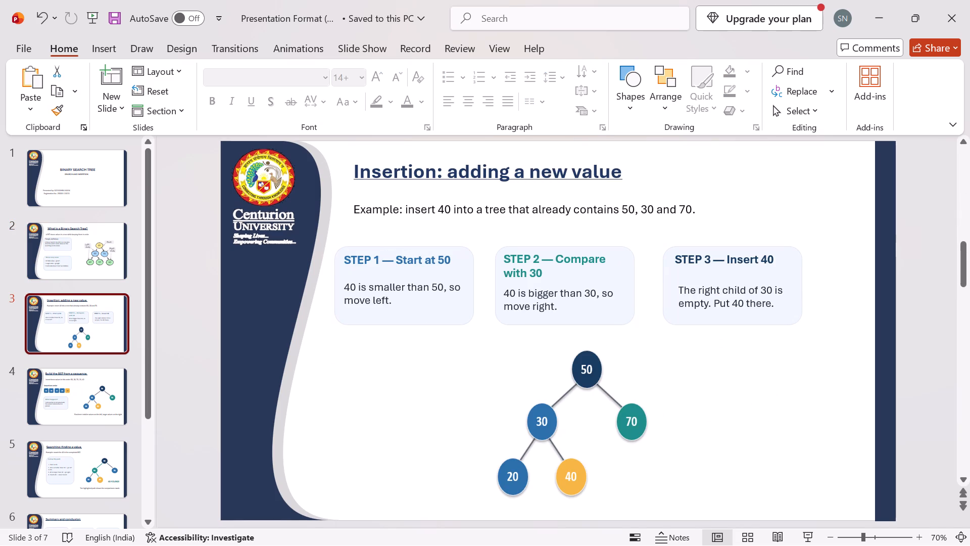
{"action": "left_click_drag", "start_coordinate": [342, 165], "coordinate": [377, 316]}
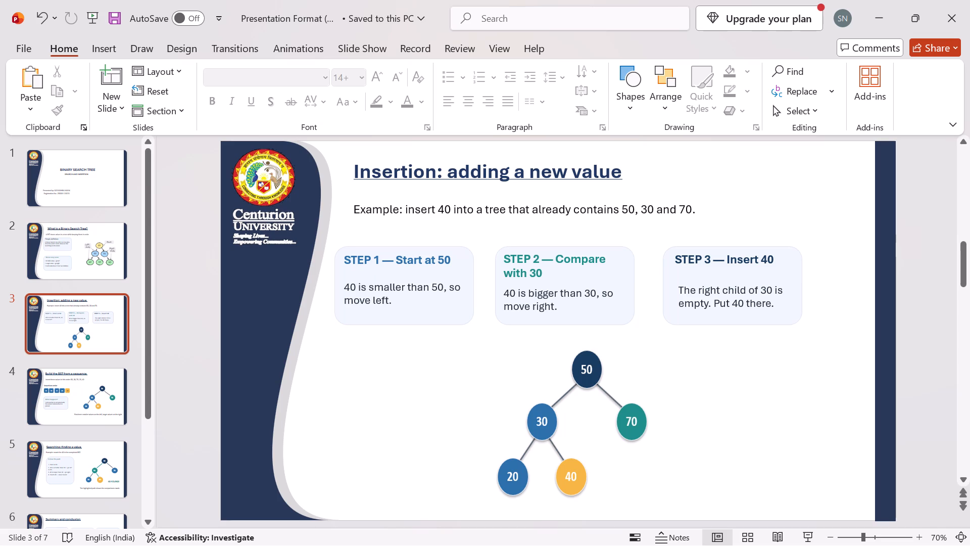
{"action": "left_click_drag", "start_coordinate": [321, 499], "coordinate": [344, 345]}
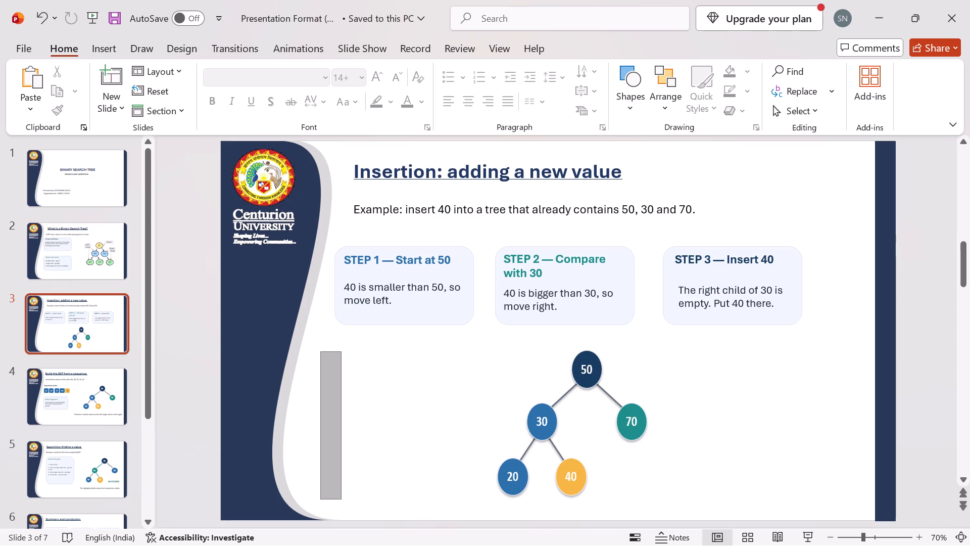
{"action": "left_click_drag", "start_coordinate": [344, 345], "coordinate": [590, 176]}
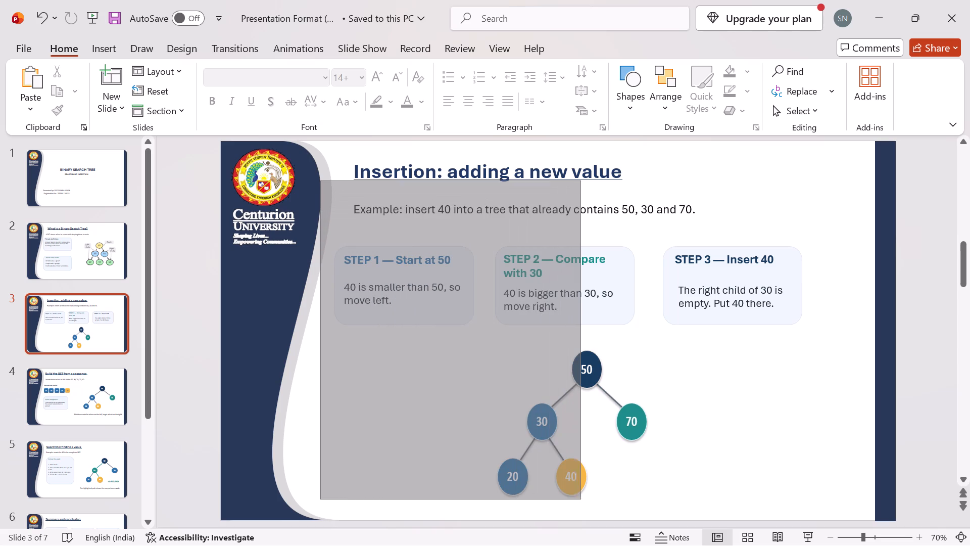
{"action": "left_click_drag", "start_coordinate": [590, 176], "coordinate": [828, 148]}
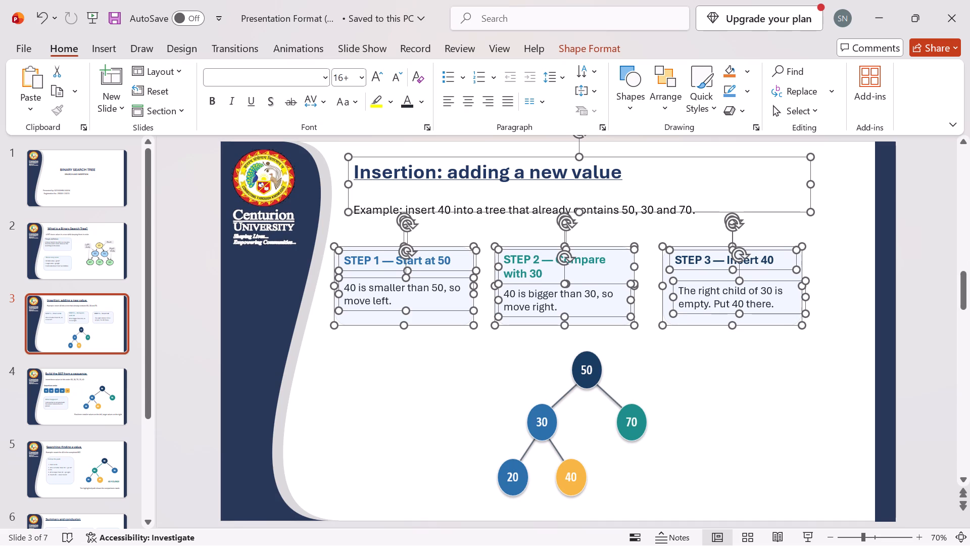
{"action": "left_click", "coordinate": [662, 106]}
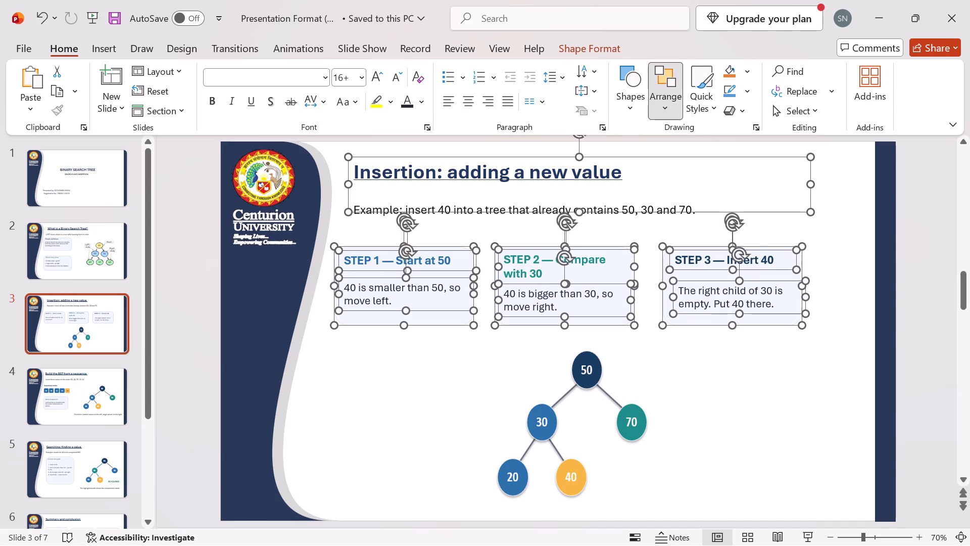
{"action": "left_click", "coordinate": [685, 263]}
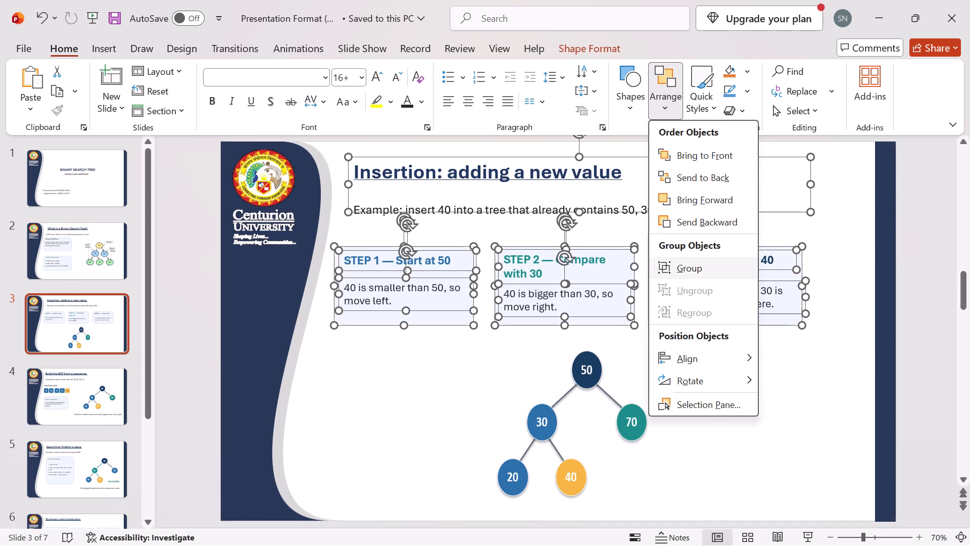
{"action": "left_click", "coordinate": [398, 456]}
Check on slide 4 whether the "Build the BST from a sequence" content is grouped as one object.
{"action": "left_click", "coordinate": [67, 406]}
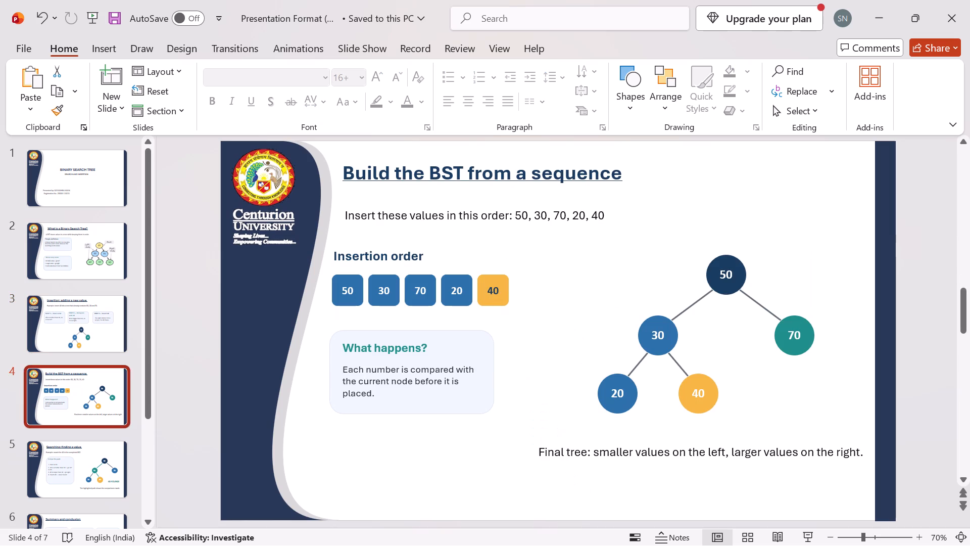
{"action": "left_click", "coordinate": [608, 270]}
{"action": "left_click", "coordinate": [586, 292]}
{"action": "left_click", "coordinate": [517, 325]}
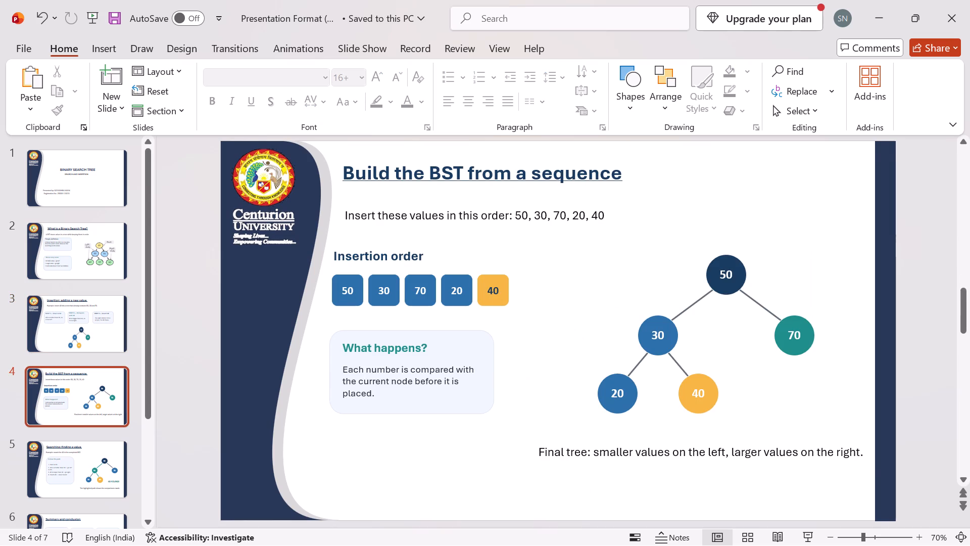
{"action": "left_click", "coordinate": [417, 360]}
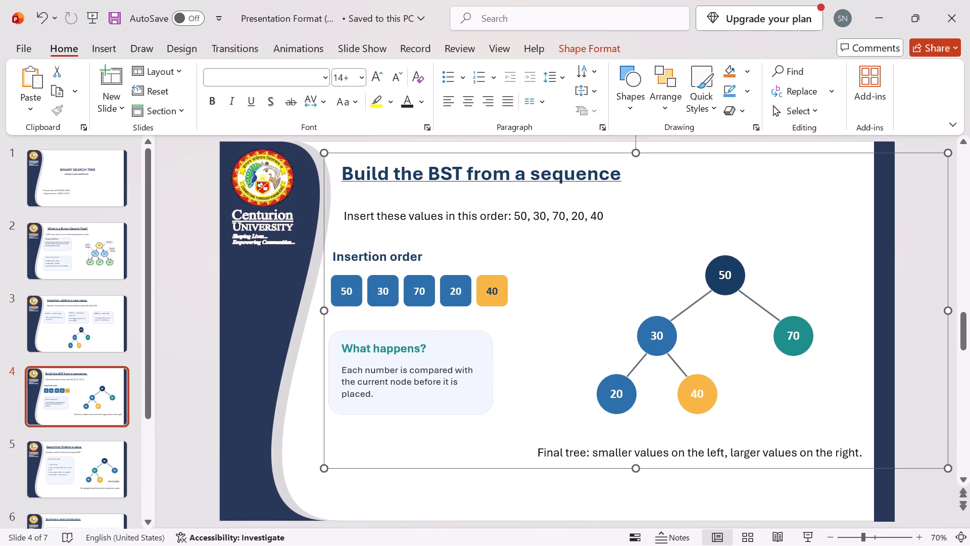
{"action": "left_click", "coordinate": [467, 498]}
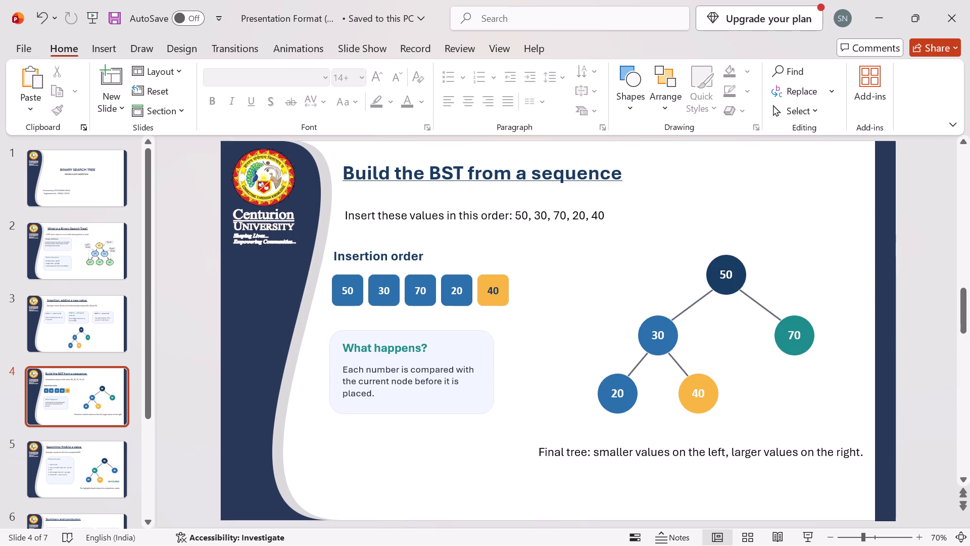
Save a copy of the presentation in the Downloads folder as Presentation Format (CUTM).ppt.
{"action": "left_click", "coordinate": [26, 51]}
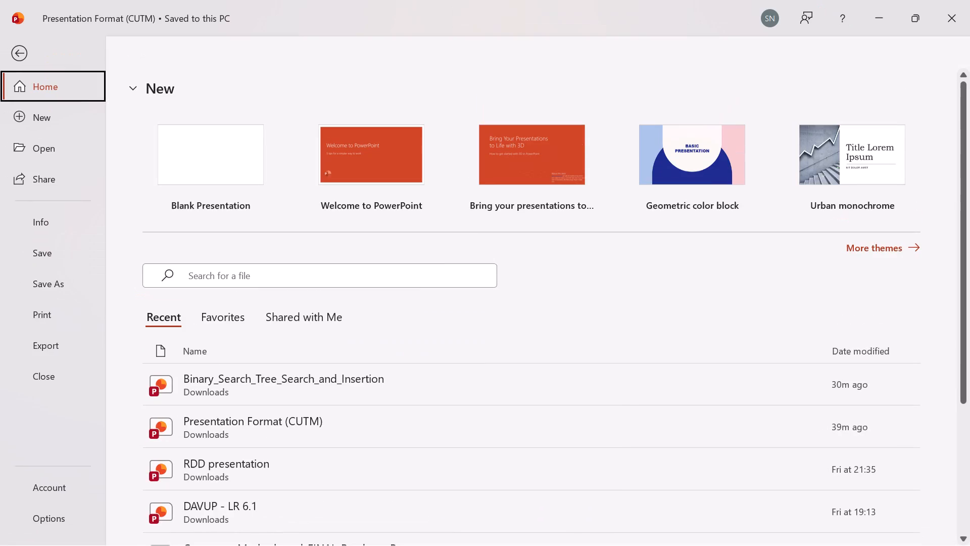
{"action": "left_click", "coordinate": [42, 286]}
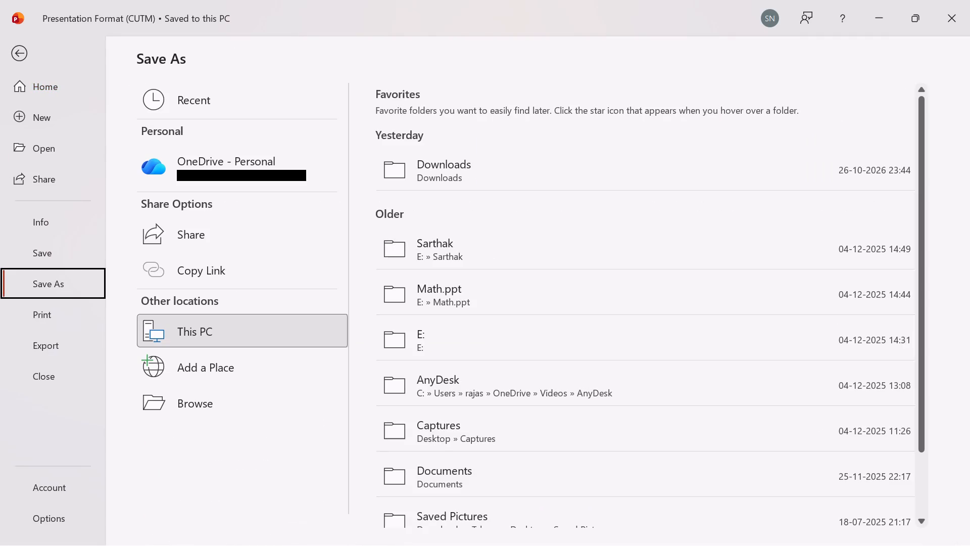
{"action": "left_click", "coordinate": [461, 172]}
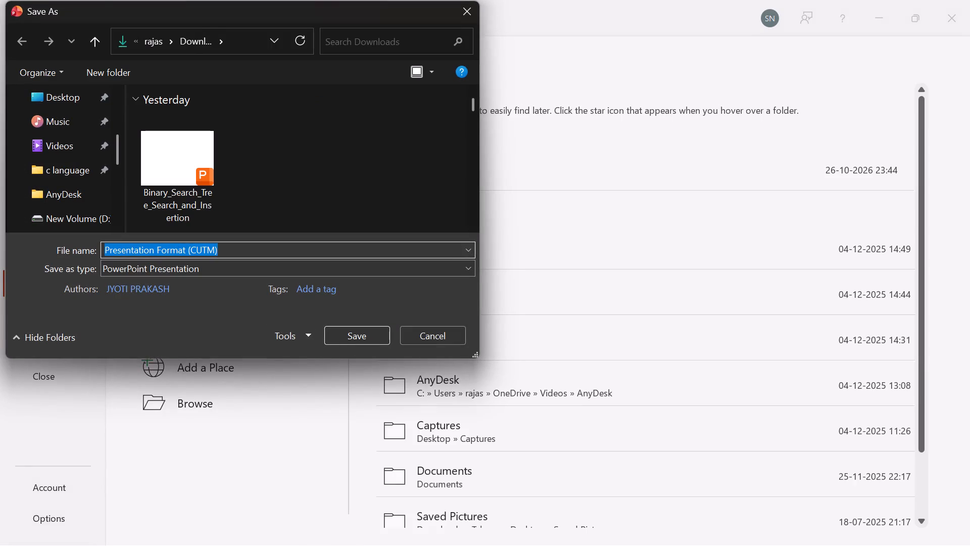
{"action": "left_click", "coordinate": [233, 253]}
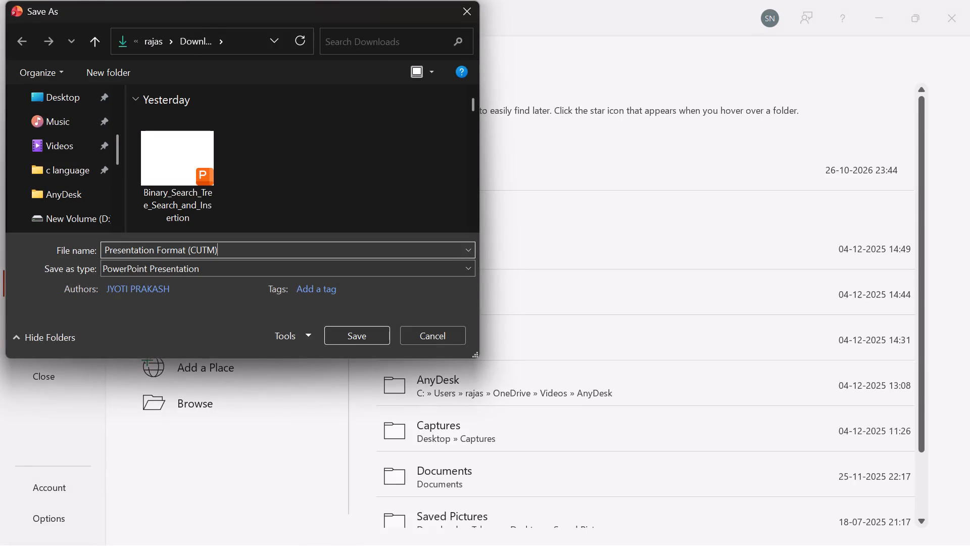
{"action": "left_click_drag", "start_coordinate": [233, 246], "coordinate": [187, 249]}
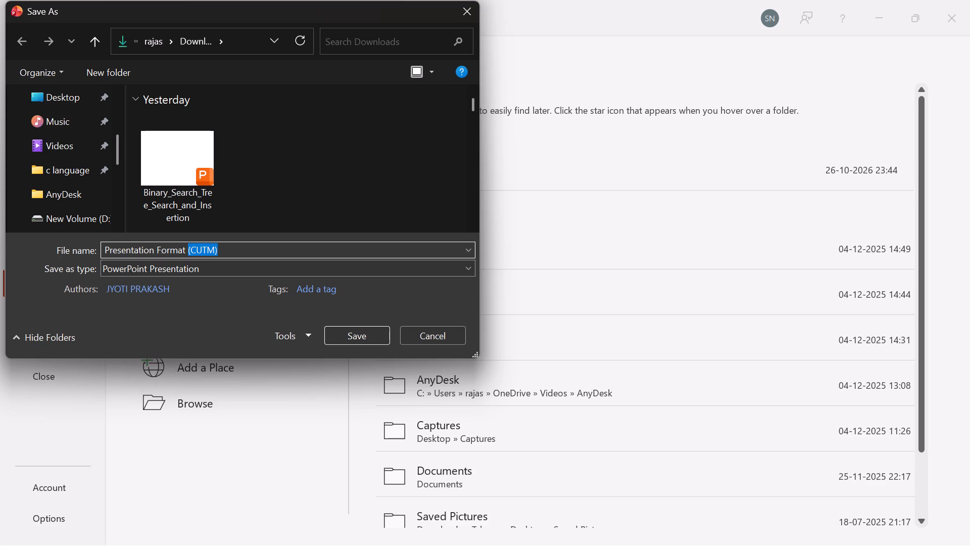
{"action": "key", "text": "BackSpace"}
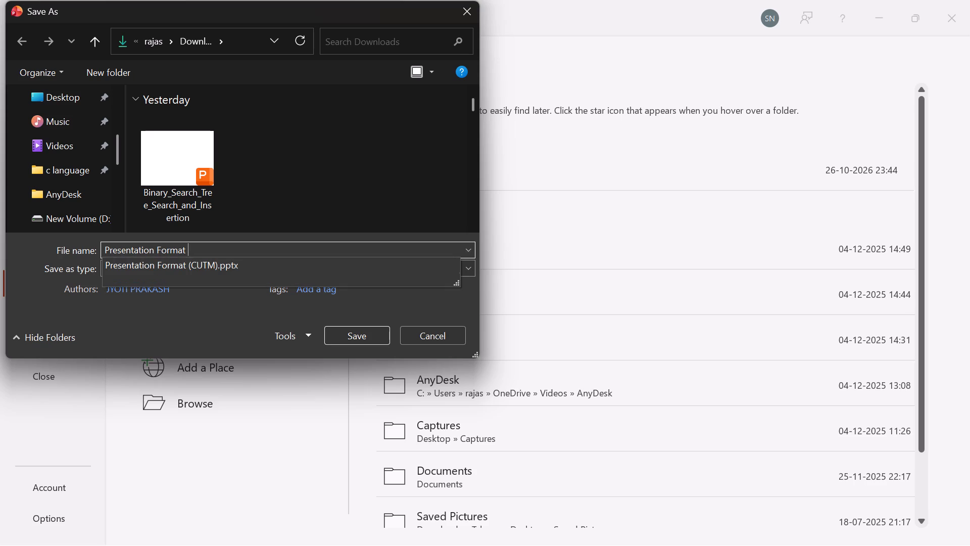
{"action": "key", "text": "BackSpace"}
{"action": "key", "text": "BackSpace"}
{"action": "key", "text": "BackSpace"}
{"action": "key", "text": "BackSpace"}
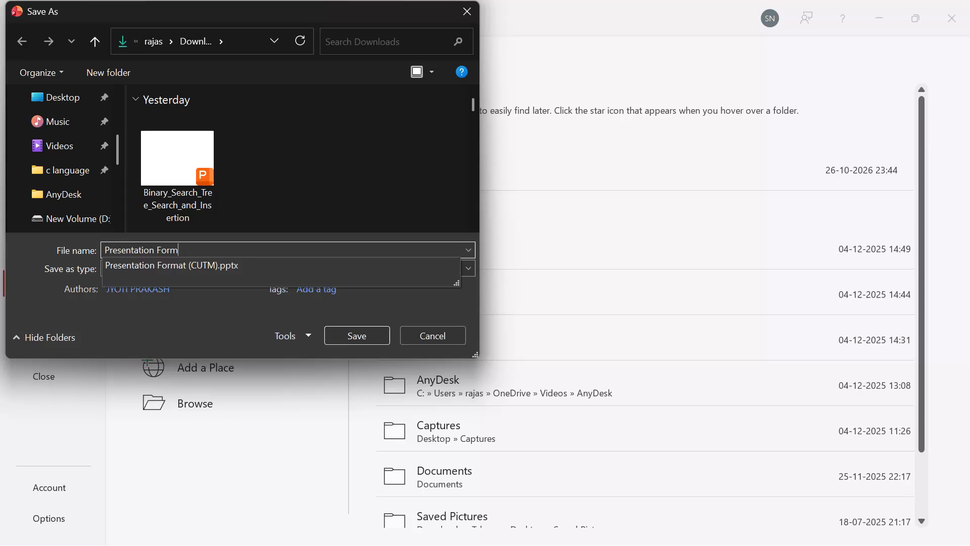
{"action": "key", "text": "BackSpace"}
{"action": "key", "text": "BackSpace"}
{"action": "key", "text": "BackSpace"}
{"action": "key", "text": "BackSpace"}
{"action": "key", "text": "Up"}
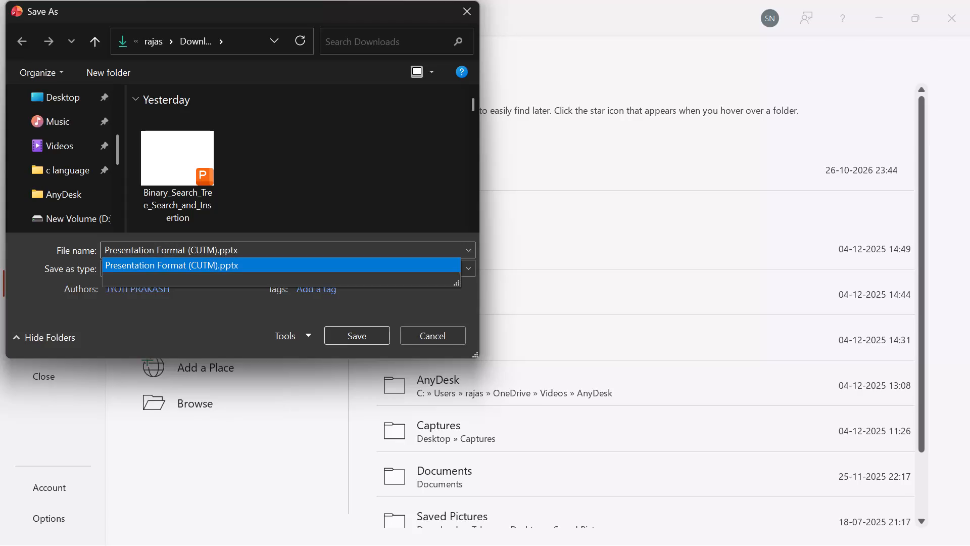
{"action": "key", "text": "BackSpace"}
{"action": "key", "text": "BackSpace"}
{"action": "key", "text": "BackSpace"}
{"action": "key", "text": "BackSpace"}
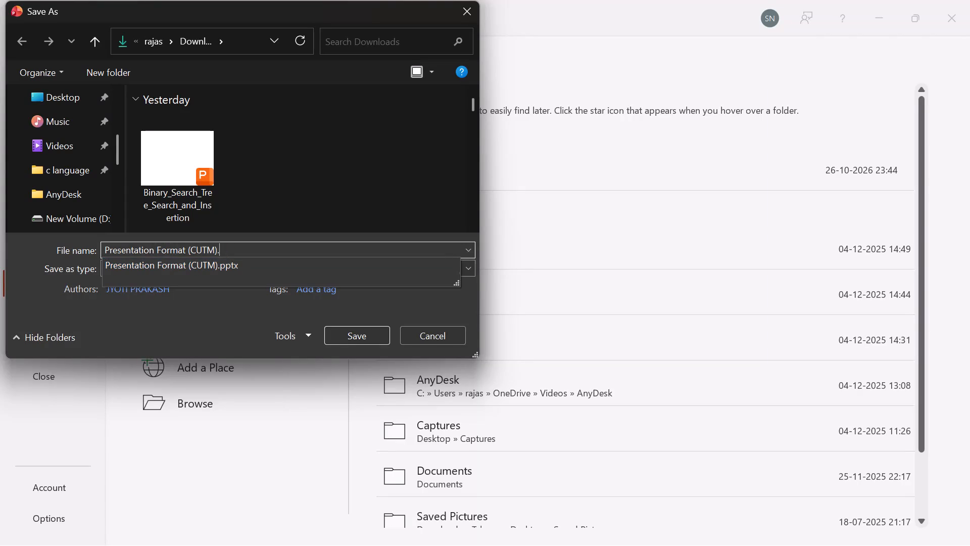
{"action": "key", "text": "BackSpace"}
{"action": "key", "text": "BackSpace"}
{"action": "key", "text": "BackSpace"}
{"action": "key", "text": "BackSpace"}
{"action": "key", "text": "BackSpace"}
{"action": "key", "text": "BackSpace"}
{"action": "key", "text": "BackSpace"}
{"action": "key", "text": "BackSpace"}
{"action": "key", "text": "BackSpace"}
{"action": "key", "text": "BackSpace"}
{"action": "key", "text": "BackSpace"}
{"action": "key", "text": "BackSpace"}
{"action": "key", "text": "BackSpace"}
{"action": "key", "text": "BackSpace"}
{"action": "key", "text": "BackSpace"}
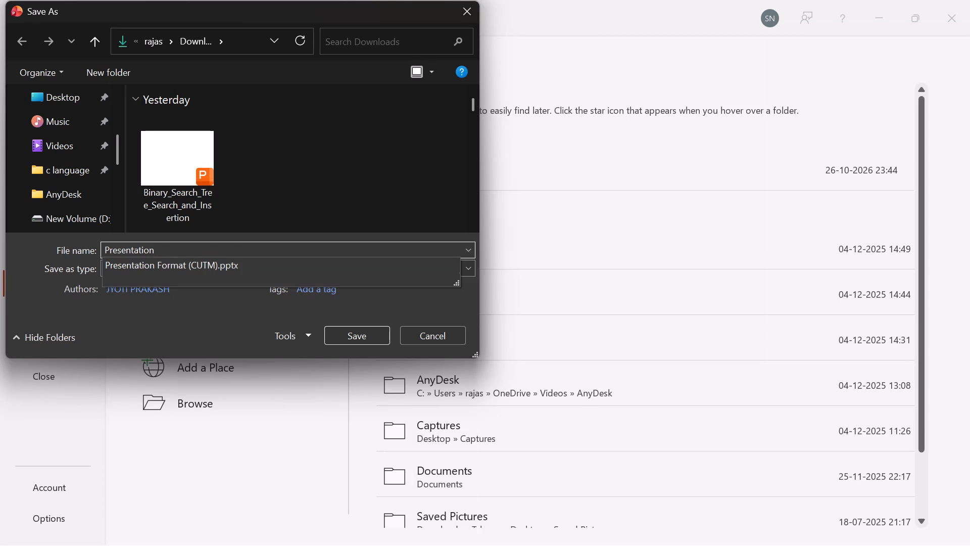
{"action": "key", "text": "Down"}
{"action": "key", "text": "BackSpace"}
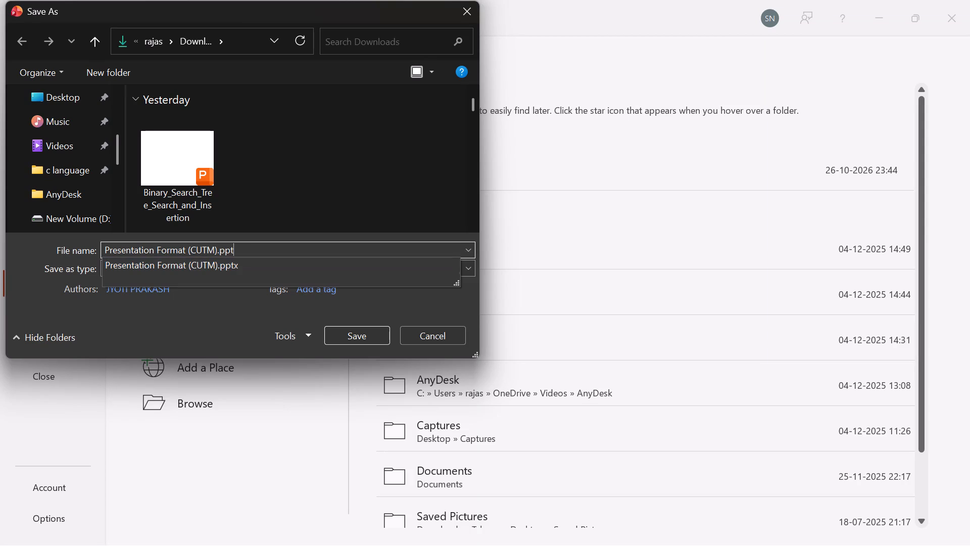
{"action": "left_click_drag", "start_coordinate": [236, 252], "coordinate": [156, 253]}
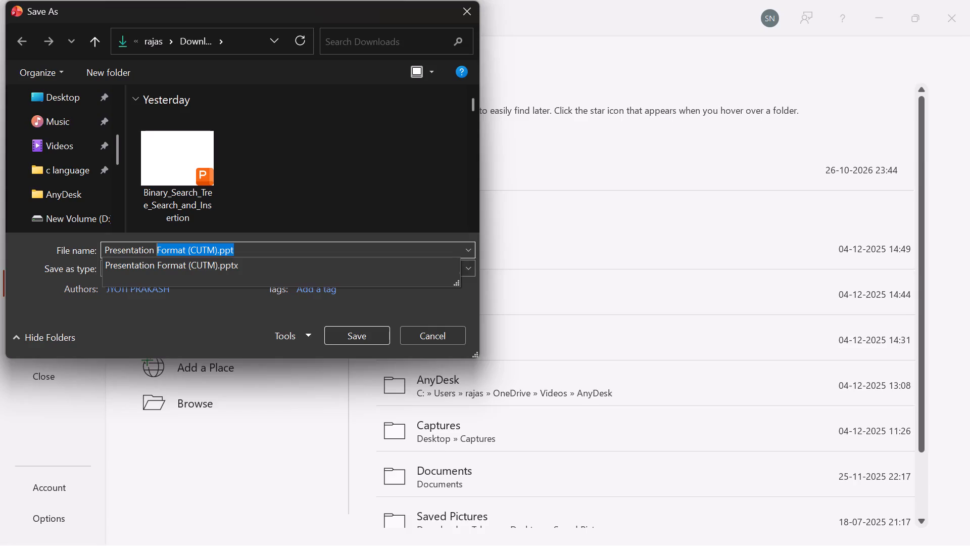
{"action": "key", "text": "Return"}
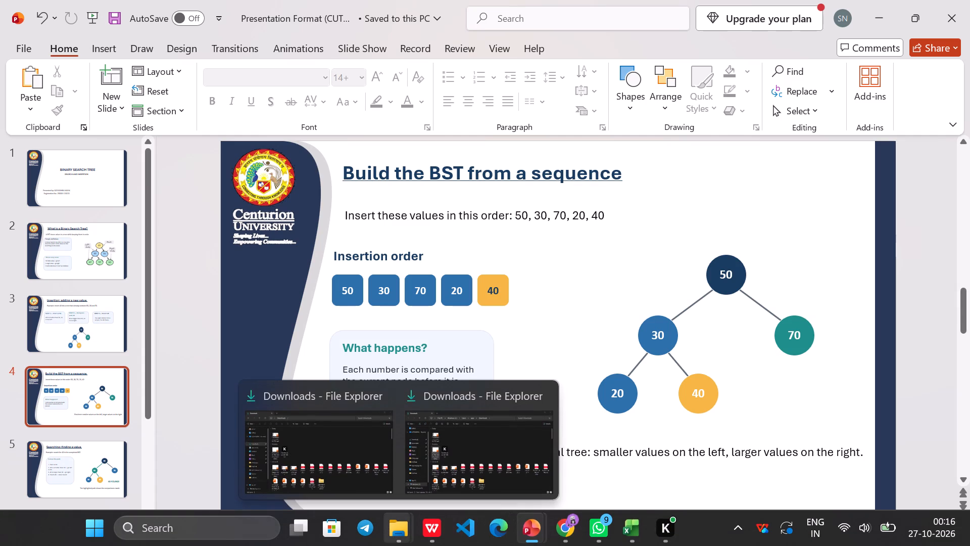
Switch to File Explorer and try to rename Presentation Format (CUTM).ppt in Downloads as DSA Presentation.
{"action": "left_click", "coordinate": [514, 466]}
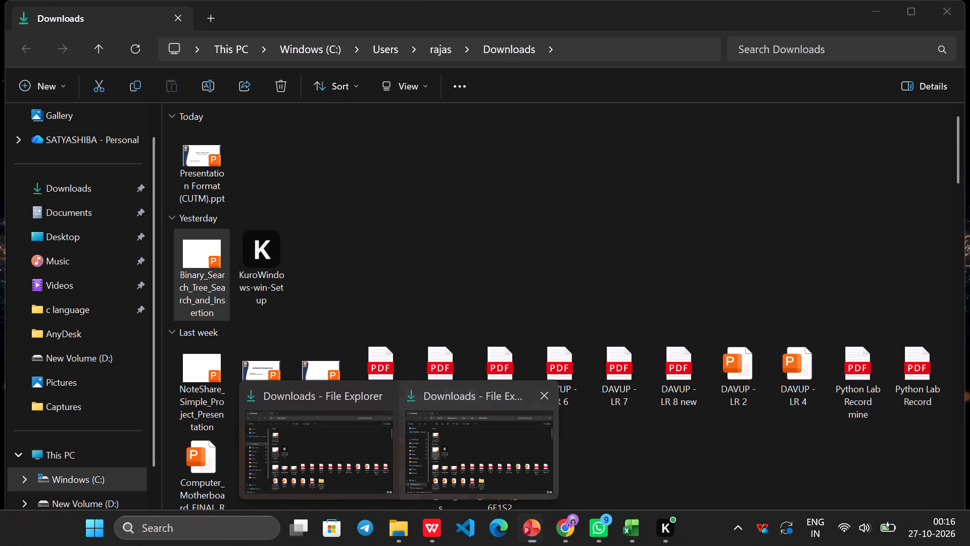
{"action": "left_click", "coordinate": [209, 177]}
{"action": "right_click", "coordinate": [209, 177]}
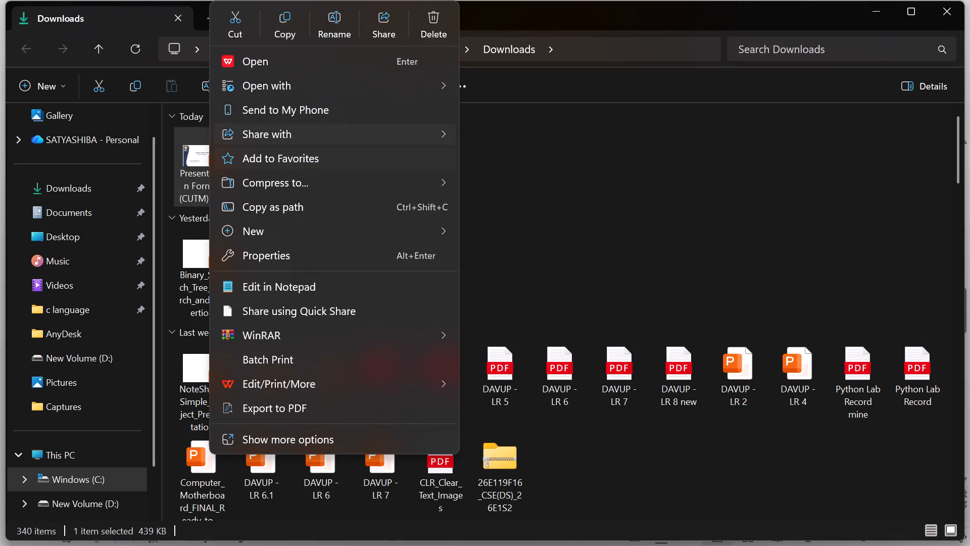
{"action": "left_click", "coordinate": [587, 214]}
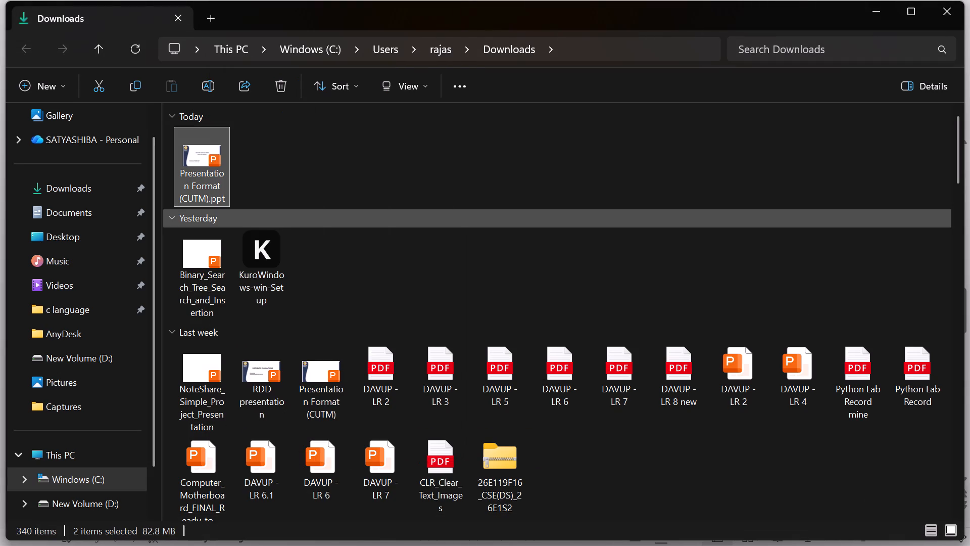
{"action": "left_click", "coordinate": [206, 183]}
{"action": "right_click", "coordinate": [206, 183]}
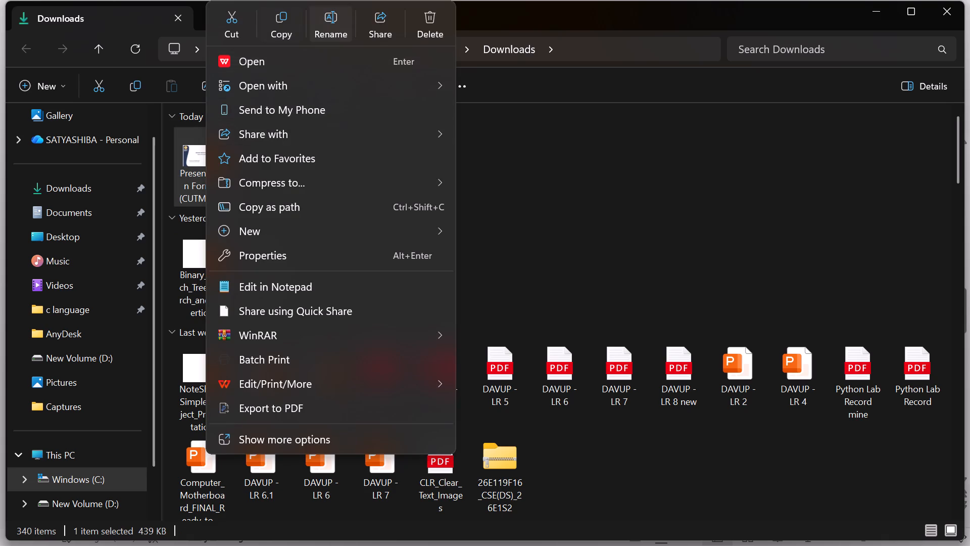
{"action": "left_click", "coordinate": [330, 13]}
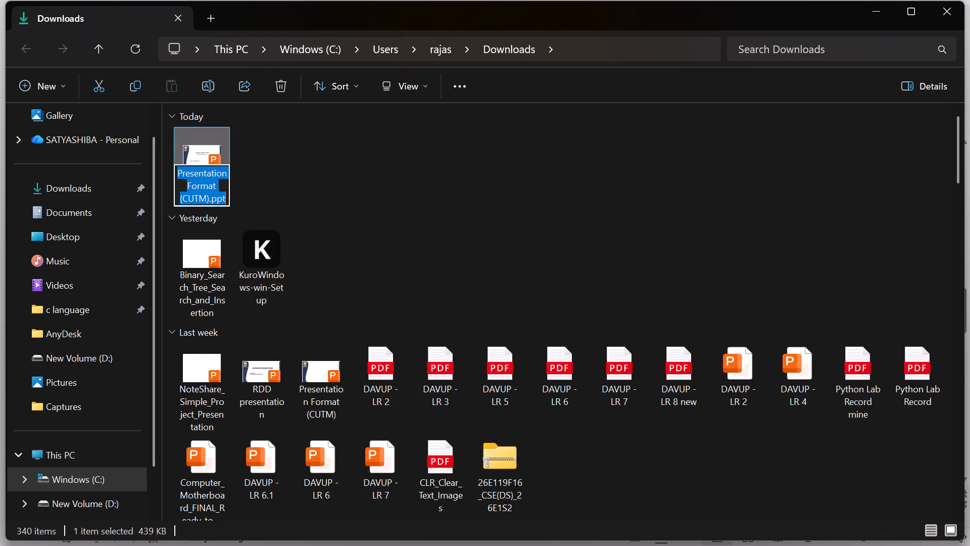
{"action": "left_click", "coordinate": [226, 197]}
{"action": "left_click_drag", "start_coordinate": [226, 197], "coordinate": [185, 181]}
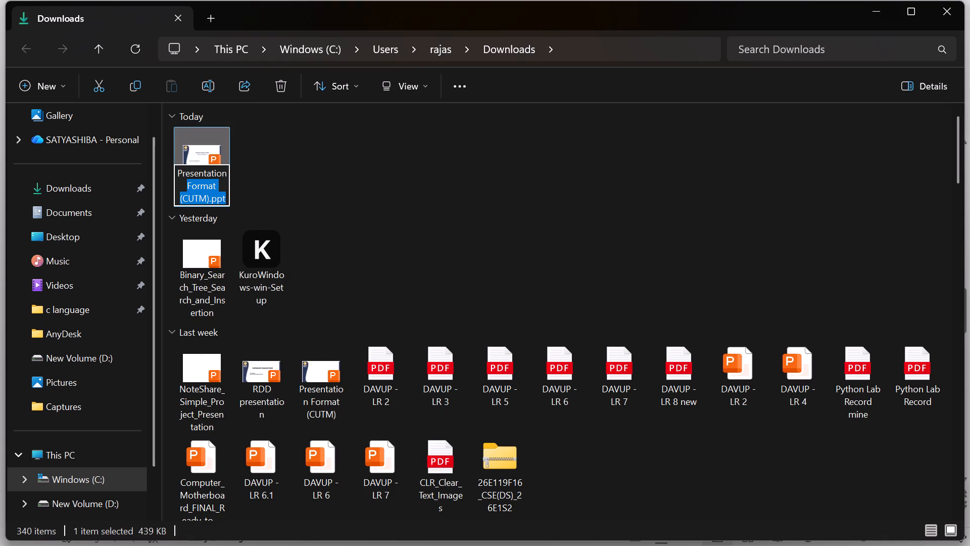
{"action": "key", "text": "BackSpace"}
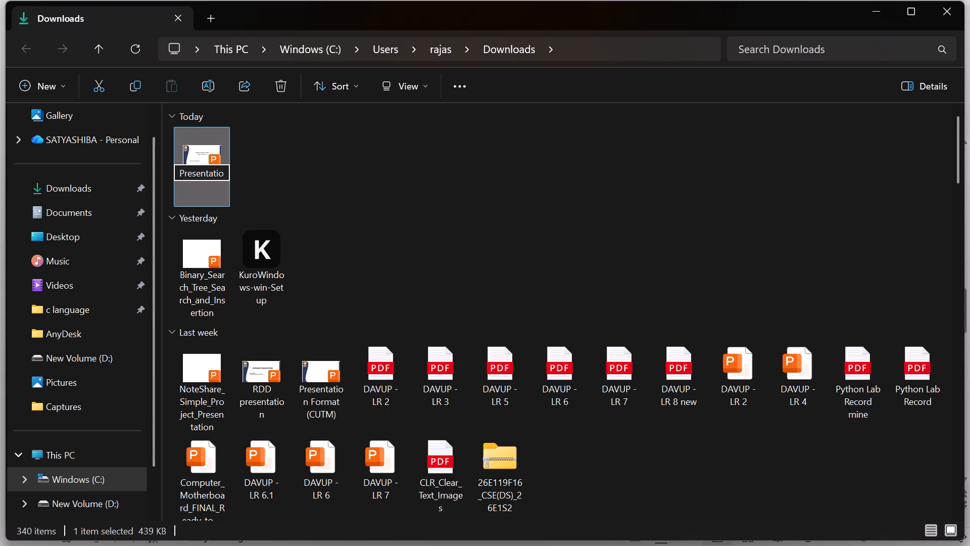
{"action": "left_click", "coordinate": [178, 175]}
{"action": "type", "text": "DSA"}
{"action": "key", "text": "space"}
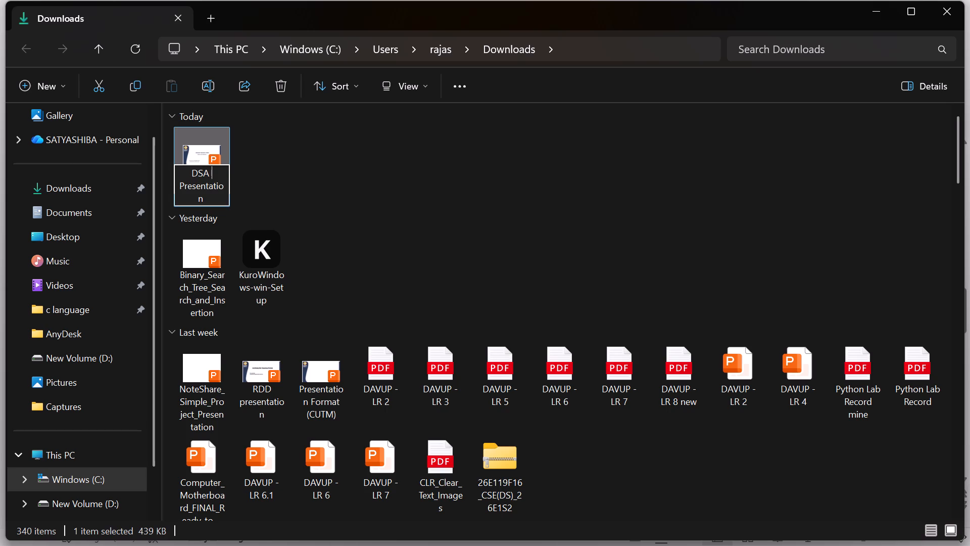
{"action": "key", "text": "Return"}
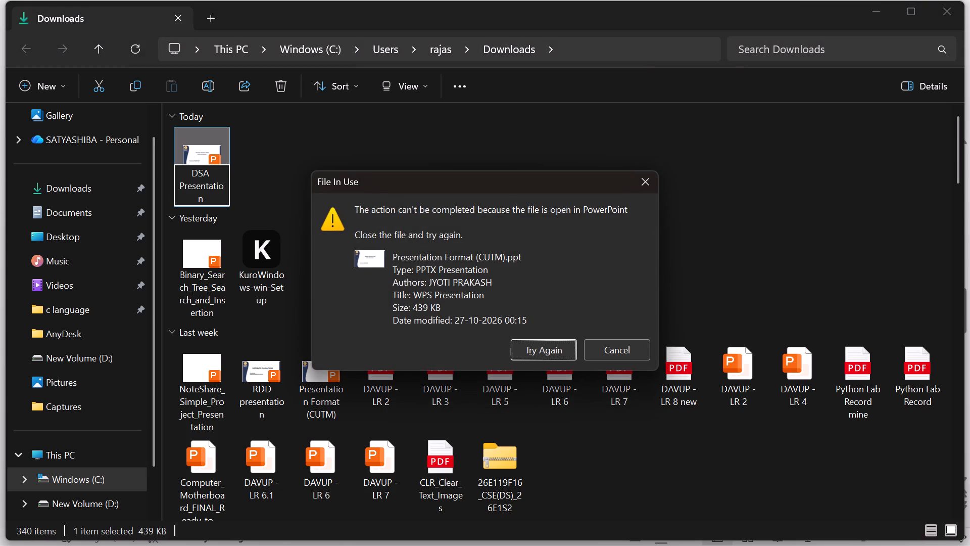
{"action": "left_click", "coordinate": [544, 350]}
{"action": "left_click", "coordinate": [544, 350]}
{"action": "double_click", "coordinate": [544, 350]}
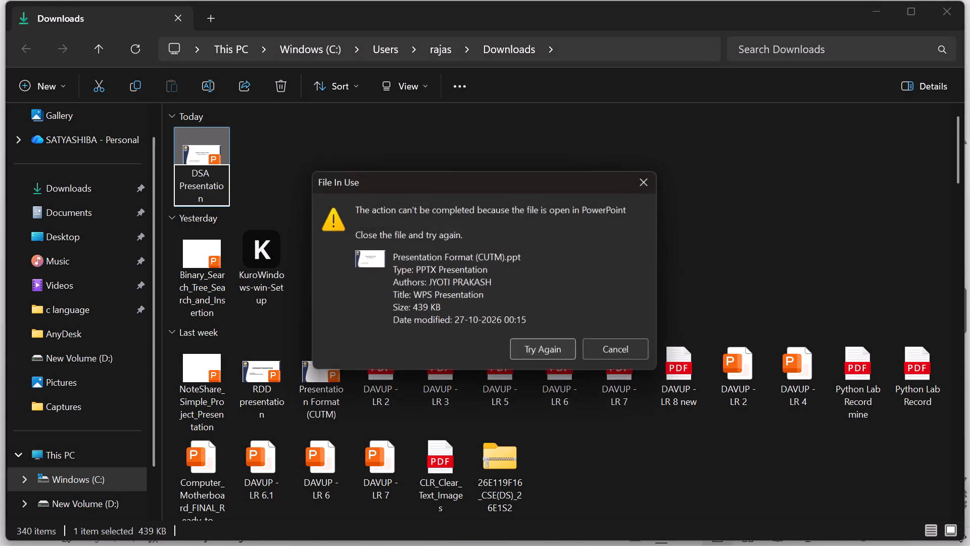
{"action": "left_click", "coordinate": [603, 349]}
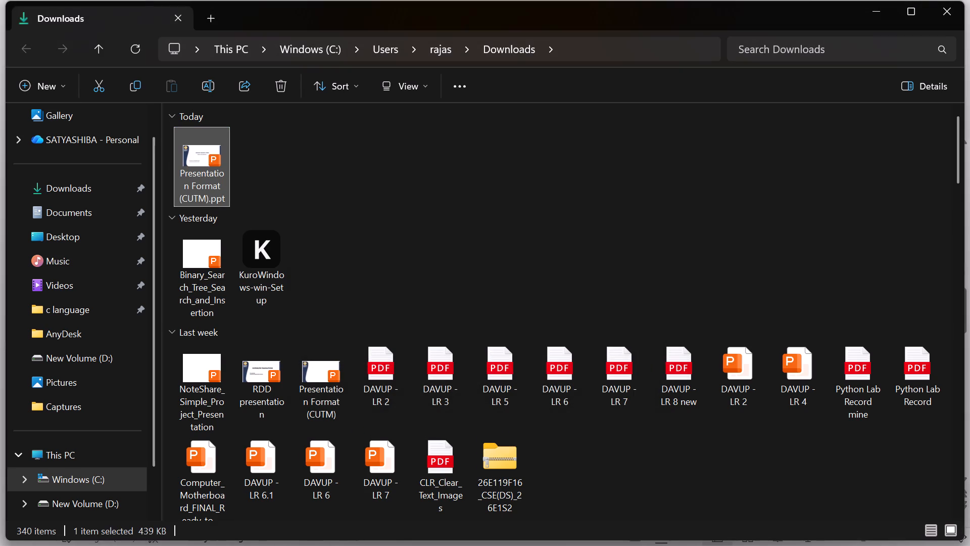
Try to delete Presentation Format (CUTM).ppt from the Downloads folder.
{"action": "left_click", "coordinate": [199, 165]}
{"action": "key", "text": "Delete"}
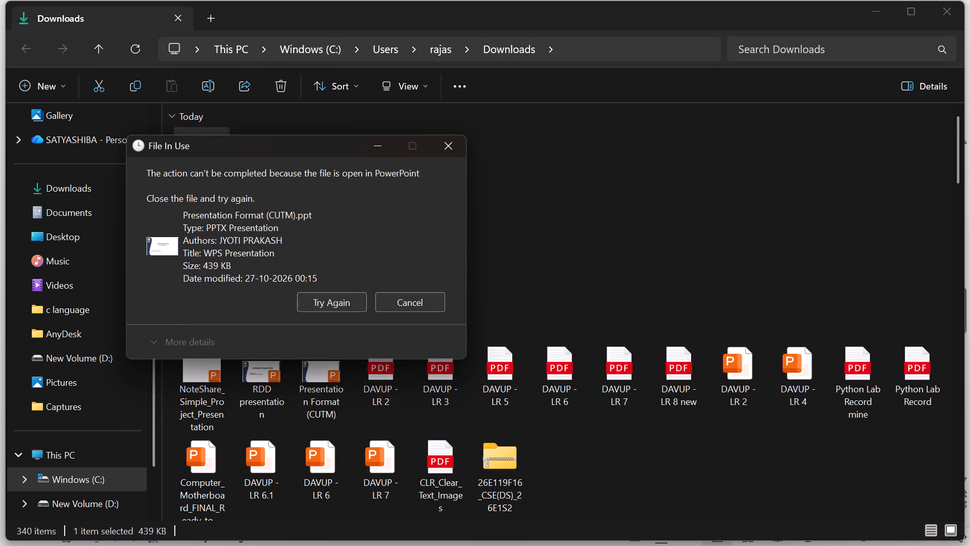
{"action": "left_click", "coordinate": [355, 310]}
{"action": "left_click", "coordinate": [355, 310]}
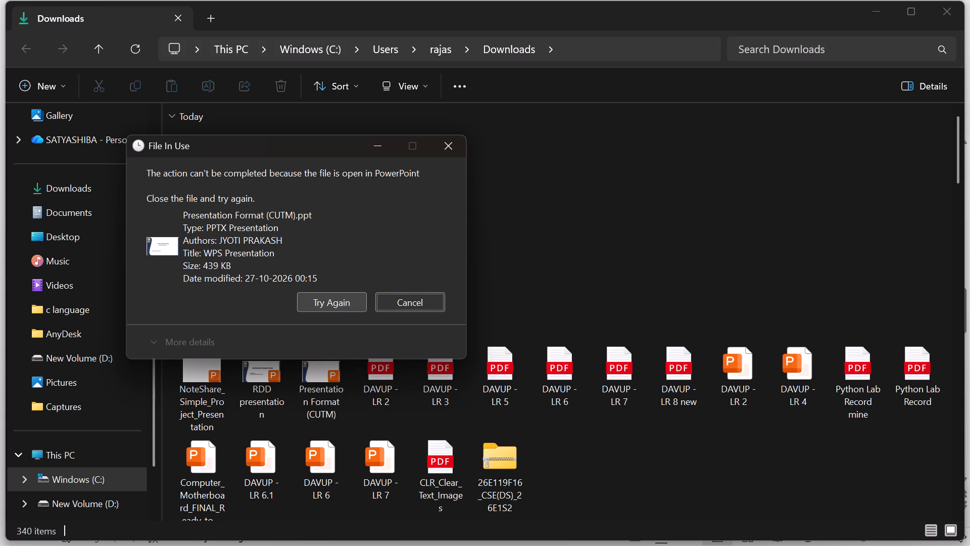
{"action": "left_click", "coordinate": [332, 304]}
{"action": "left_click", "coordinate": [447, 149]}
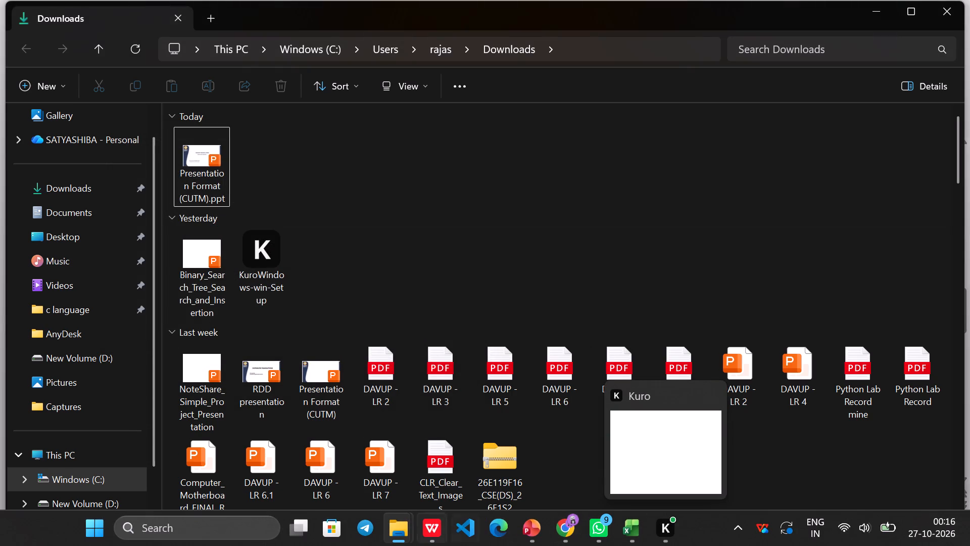
Switch to PowerPoint and save a copy of the template presentation in the Downloads folder as DSA Presentation.
{"action": "left_click", "coordinate": [459, 472]}
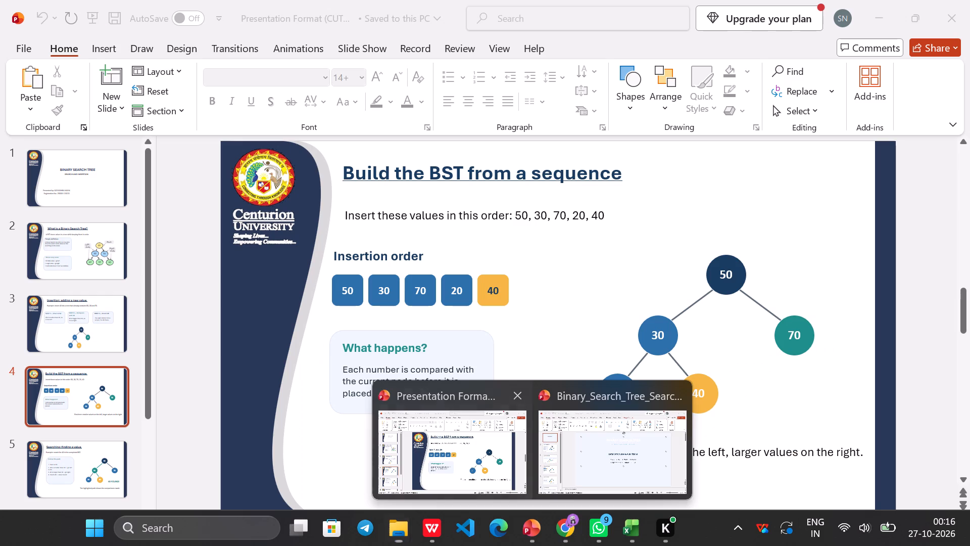
{"action": "left_click", "coordinate": [15, 46]}
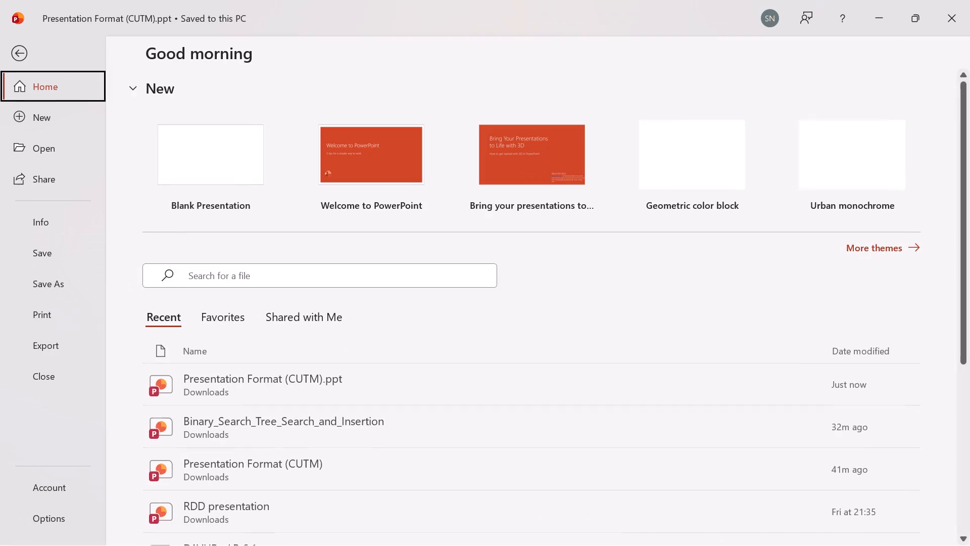
{"action": "left_click", "coordinate": [36, 279]}
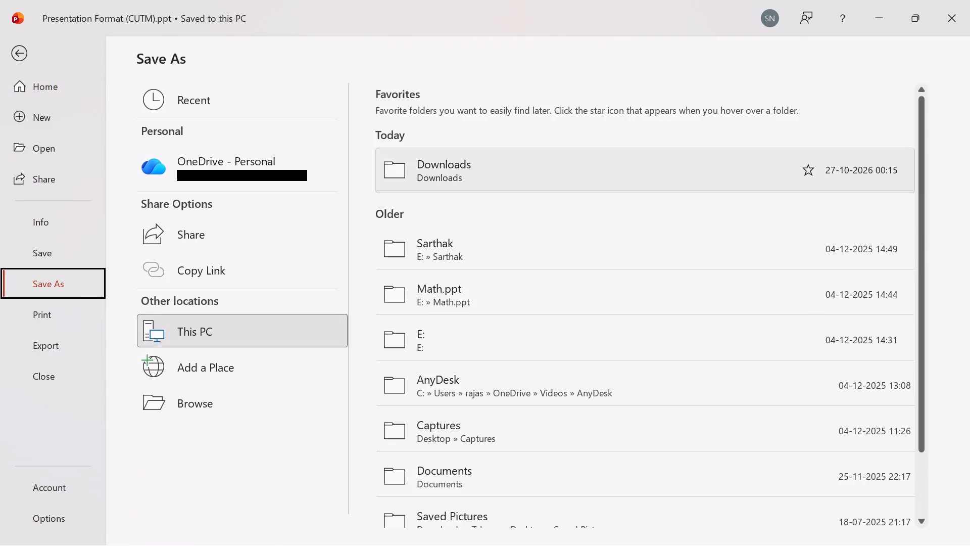
{"action": "left_click", "coordinate": [427, 169]}
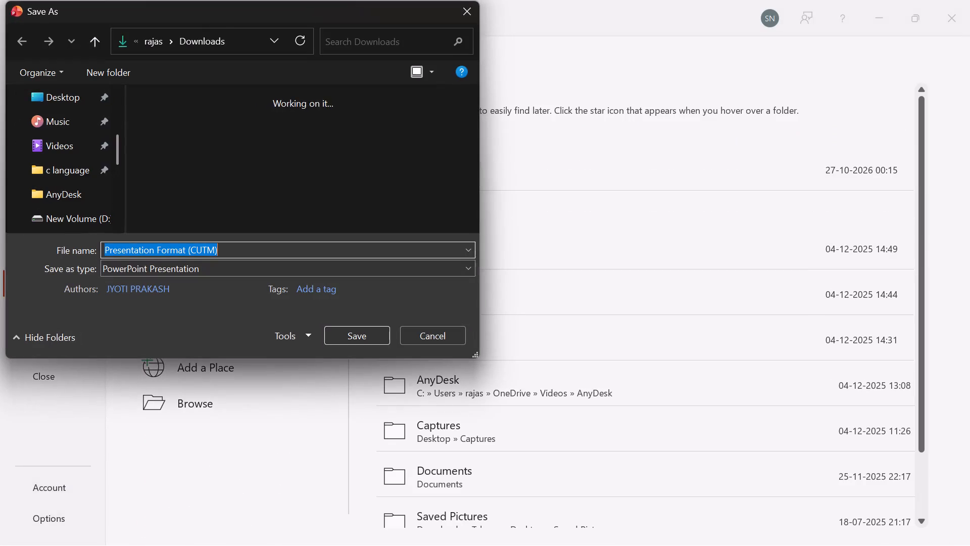
{"action": "left_click_drag", "start_coordinate": [230, 249], "coordinate": [157, 247]}
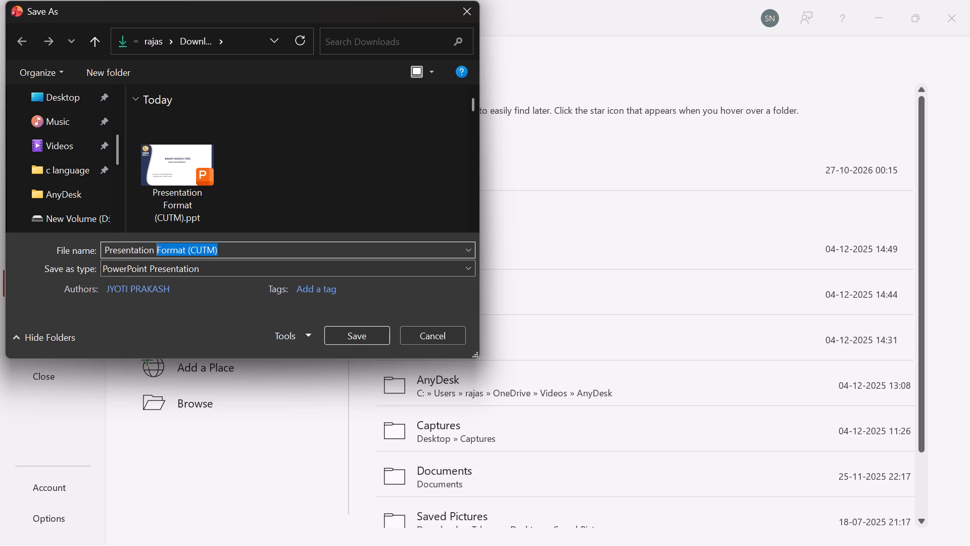
{"action": "left_click_drag", "start_coordinate": [157, 247], "coordinate": [153, 247]}
{"action": "key", "text": "BackSpace"}
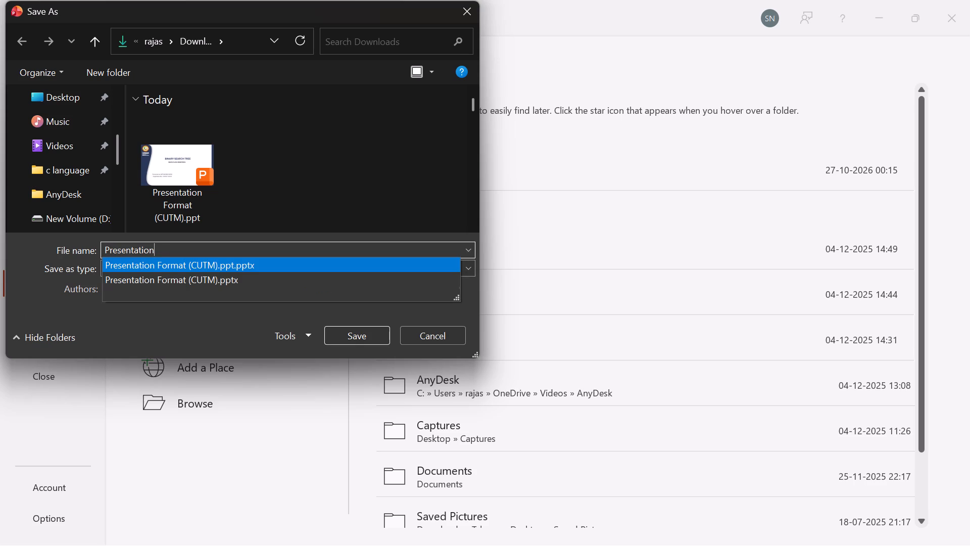
{"action": "key", "text": "Left"}
{"action": "key", "text": "Left"}
{"action": "key", "text": "Left"}
{"action": "key", "text": "Left"}
{"action": "key", "text": "Left"}
{"action": "key", "text": "Left"}
{"action": "key", "text": "Left"}
{"action": "key", "text": "Left"}
{"action": "key", "text": "Left"}
{"action": "key", "text": "Left"}
{"action": "key", "text": "Left"}
{"action": "key", "text": "Left"}
{"action": "key", "text": "Left"}
{"action": "key", "text": "Left"}
{"action": "key", "text": "Left"}
{"action": "key", "text": "Left"}
{"action": "key", "text": "Left"}
{"action": "key", "text": "Left"}
{"action": "key", "text": "Left"}
{"action": "key", "text": "Left"}
{"action": "type", "text": "DSA"}
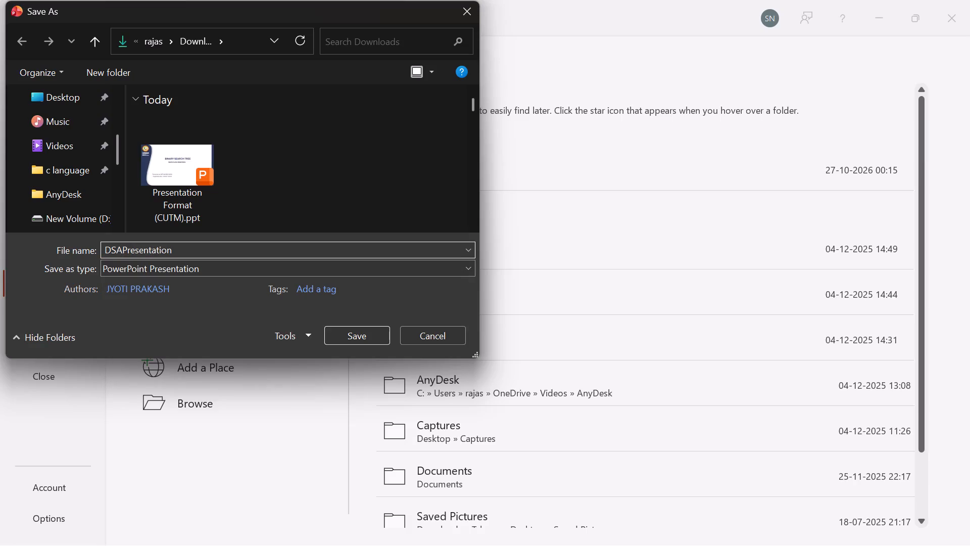
{"action": "key", "text": "space"}
{"action": "key", "text": "Return"}
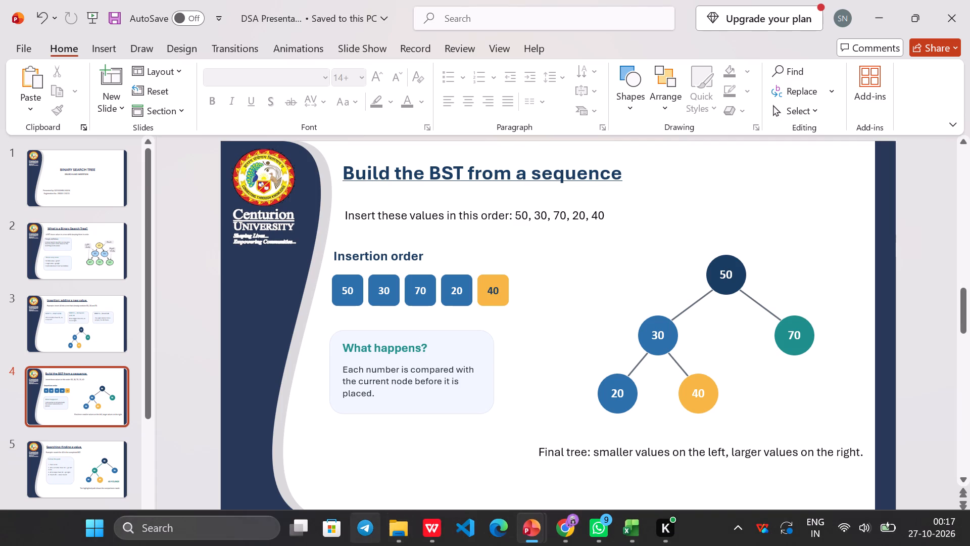
Switch to File Explorer and delete Presentation Format (CUTM).ppt, listed under Today, from the Downloads folder.
{"action": "left_click", "coordinate": [360, 462]}
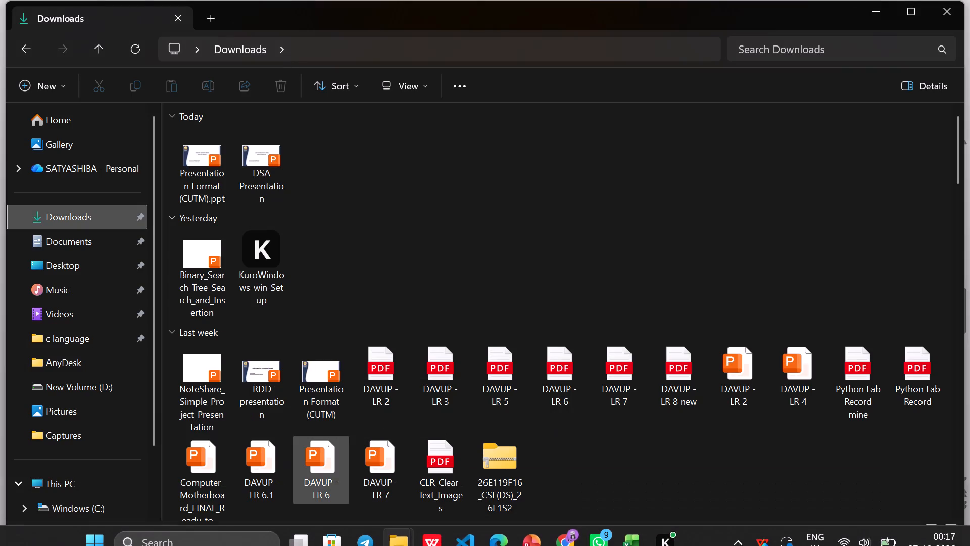
{"action": "left_click", "coordinate": [207, 183]}
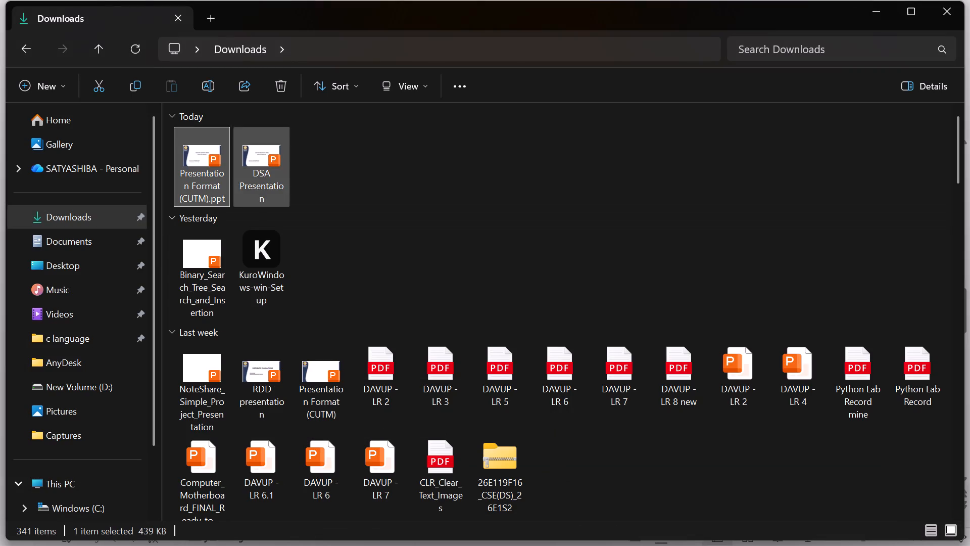
{"action": "left_click", "coordinate": [280, 88]}
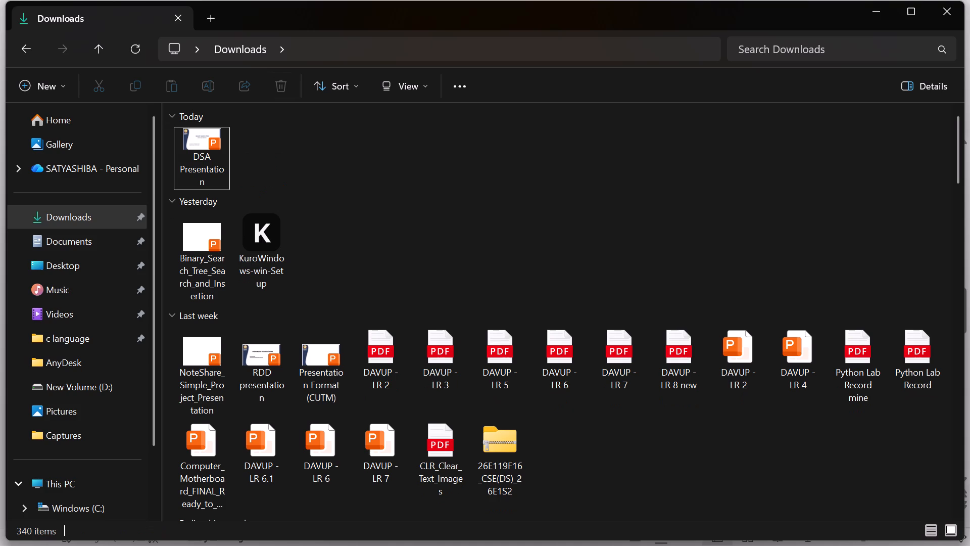
{"action": "left_click", "coordinate": [371, 189]}
{"action": "left_click", "coordinate": [371, 189]}
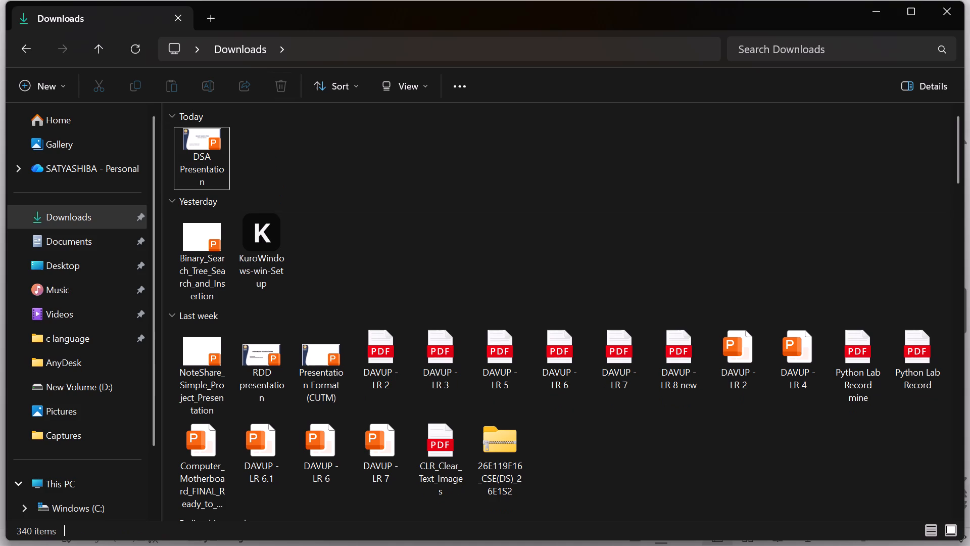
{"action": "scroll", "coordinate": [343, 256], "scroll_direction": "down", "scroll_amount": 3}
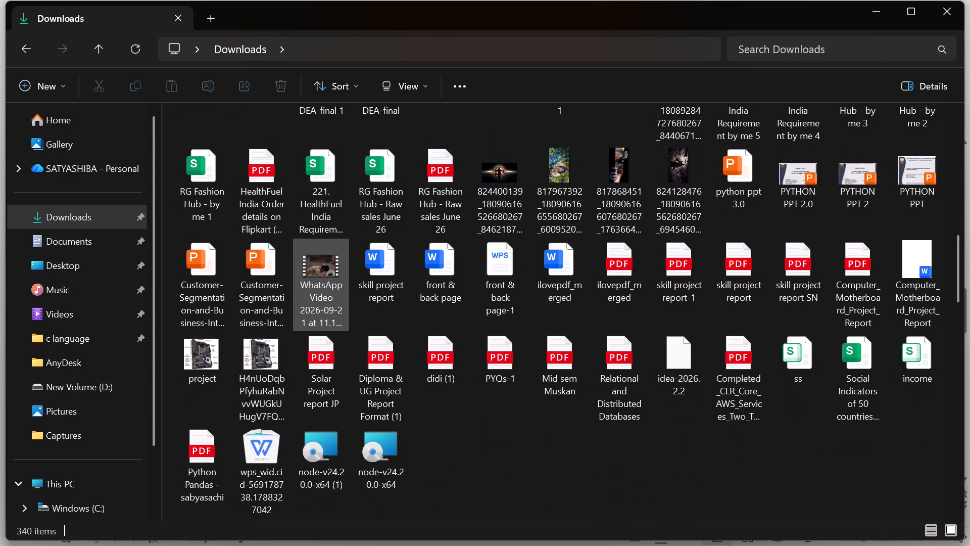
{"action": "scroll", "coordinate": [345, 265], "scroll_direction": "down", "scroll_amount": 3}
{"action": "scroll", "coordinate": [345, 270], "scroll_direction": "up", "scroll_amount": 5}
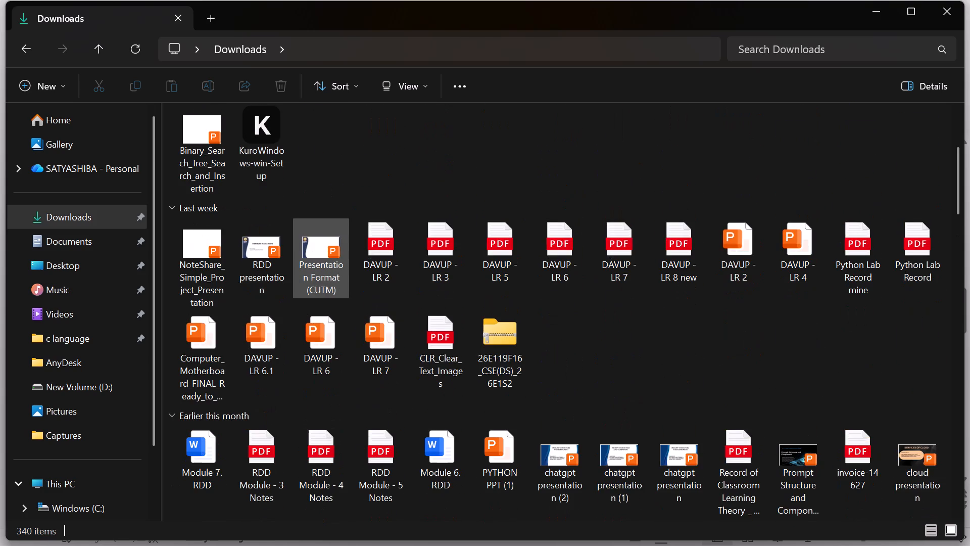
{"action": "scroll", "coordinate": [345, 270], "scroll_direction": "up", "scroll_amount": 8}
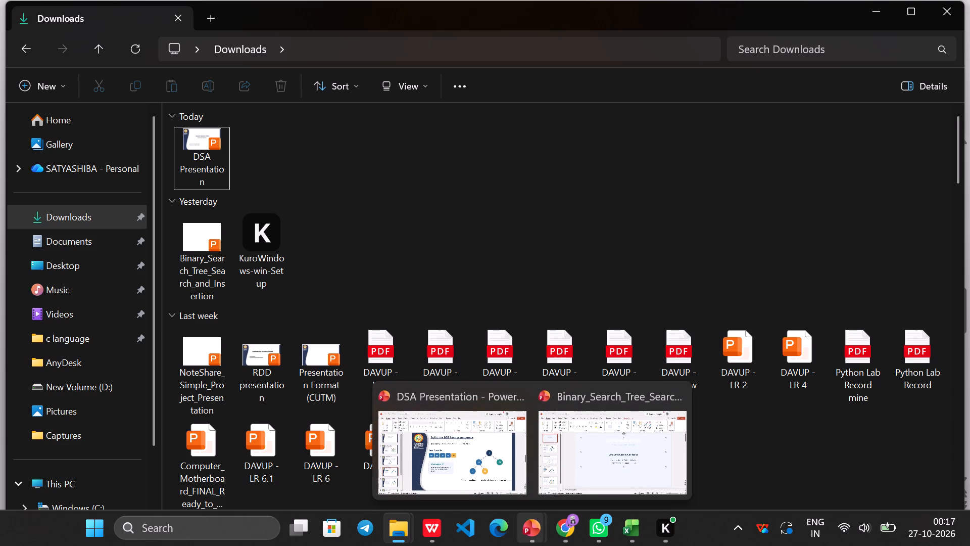
Switch to the Binary_Search_Tree_Search_and_Insertion presentation in PowerPoint and undo the recent title slide edits to restore its original content.
{"action": "left_click", "coordinate": [586, 476]}
{"action": "left_click", "coordinate": [710, 439]}
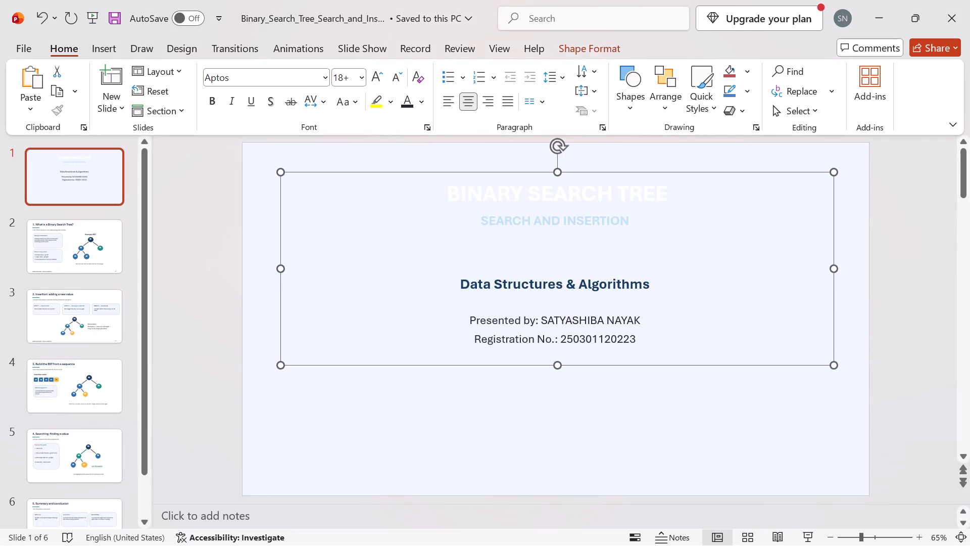
{"action": "left_click", "coordinate": [565, 363]}
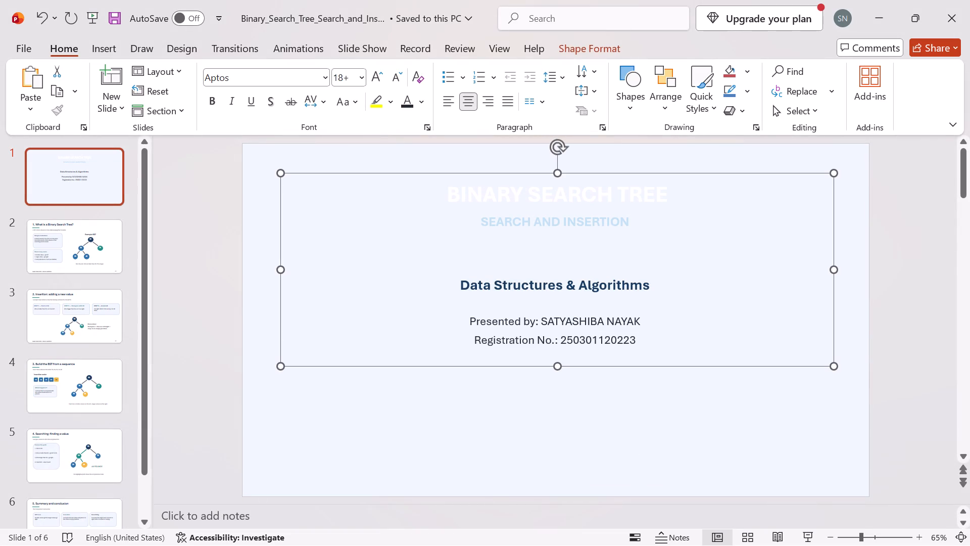
{"action": "key", "text": "ctrl+z"}
{"action": "key", "text": "ctrl+z"}
{"action": "key", "text": "ctrl+z"}
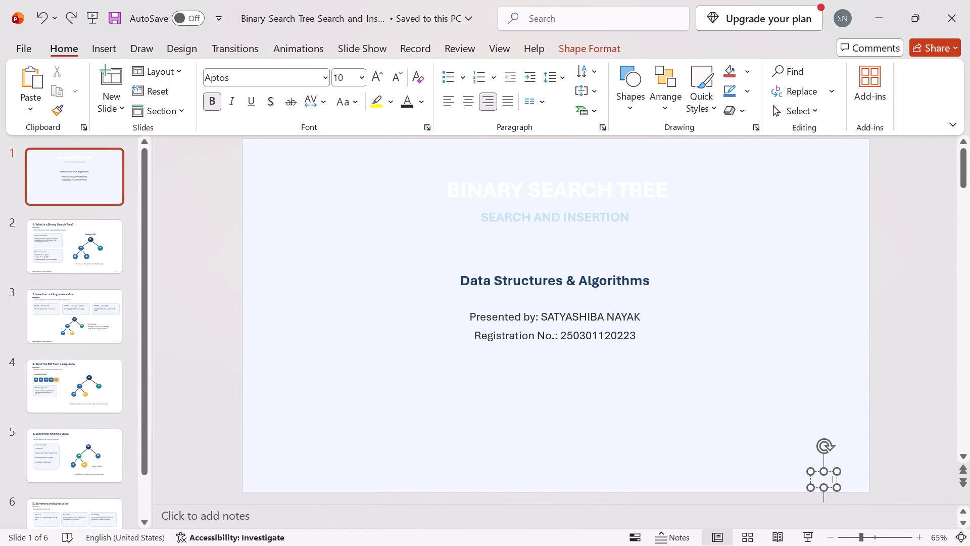
{"action": "key", "text": "ctrl+z"}
{"action": "key", "text": "ctrl+z"}
{"action": "key", "text": "ctrl+z"}
{"action": "key", "text": "ctrl+z"}
{"action": "key", "text": "ctrl+z"}
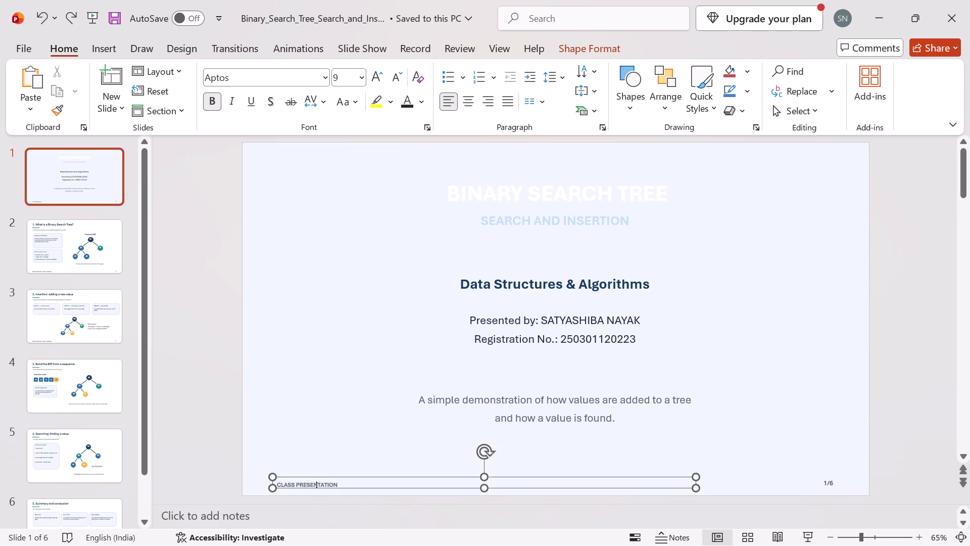
{"action": "key", "text": "ctrl+z"}
{"action": "left_click", "coordinate": [767, 333]}
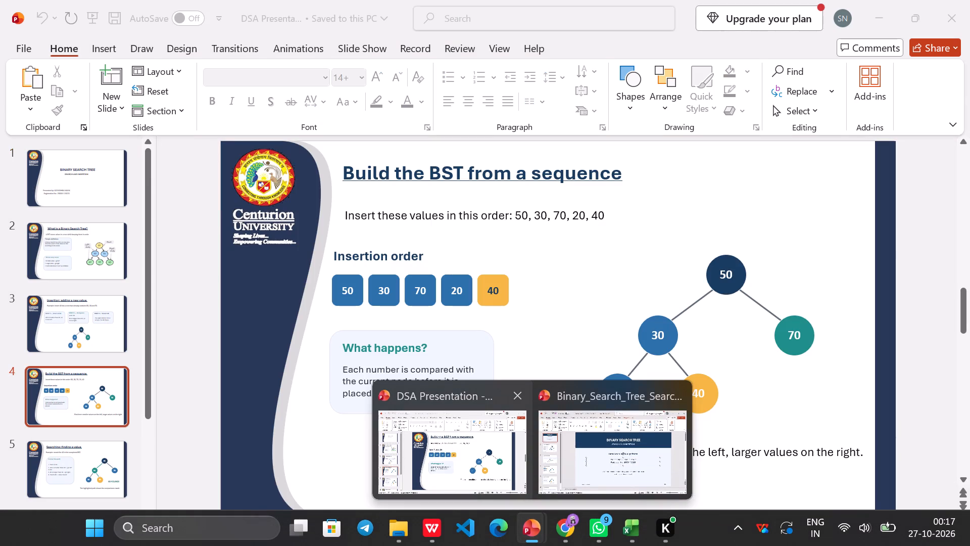
Switch to DSA Presentation and look through its slides from the title slide to the closing Thank you slide.
{"action": "left_click", "coordinate": [446, 463]}
{"action": "scroll", "coordinate": [468, 317], "scroll_direction": "up", "scroll_amount": 4}
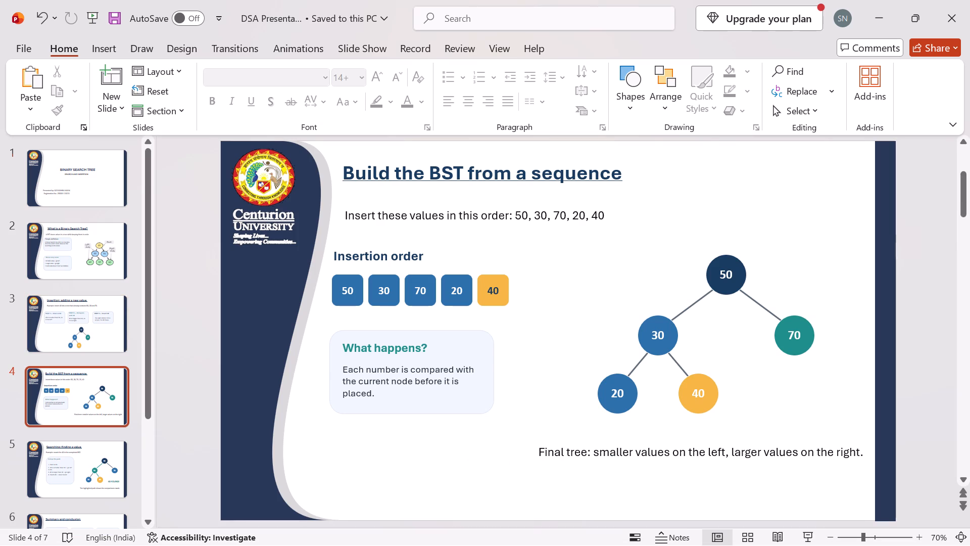
{"action": "scroll", "coordinate": [468, 317], "scroll_direction": "up", "scroll_amount": 6}
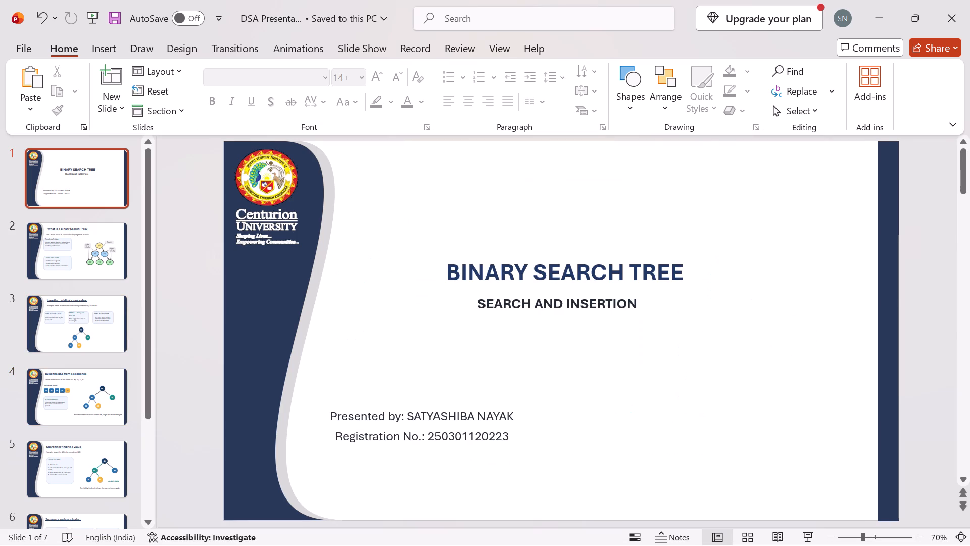
{"action": "scroll", "coordinate": [468, 317], "scroll_direction": "down", "scroll_amount": 17}
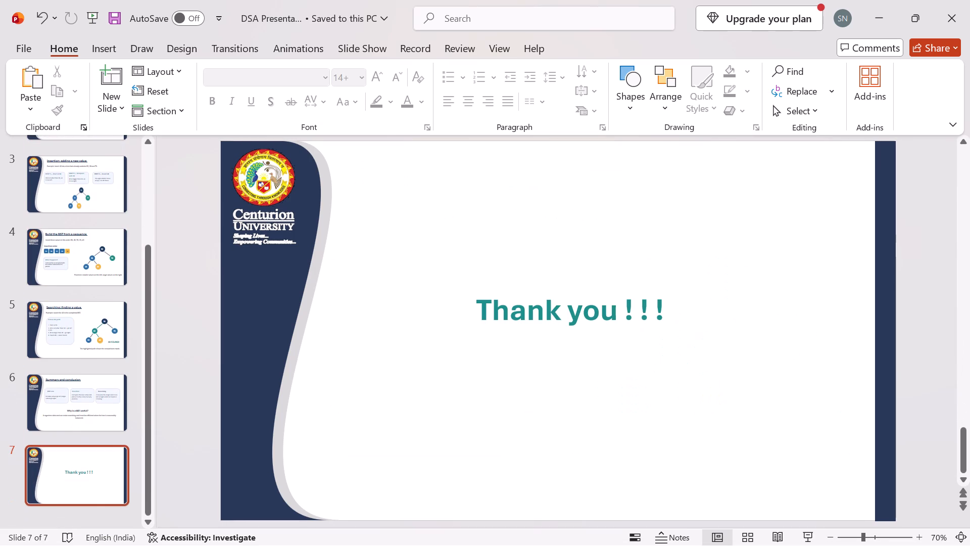
{"action": "scroll", "coordinate": [459, 349], "scroll_direction": "up", "scroll_amount": 18}
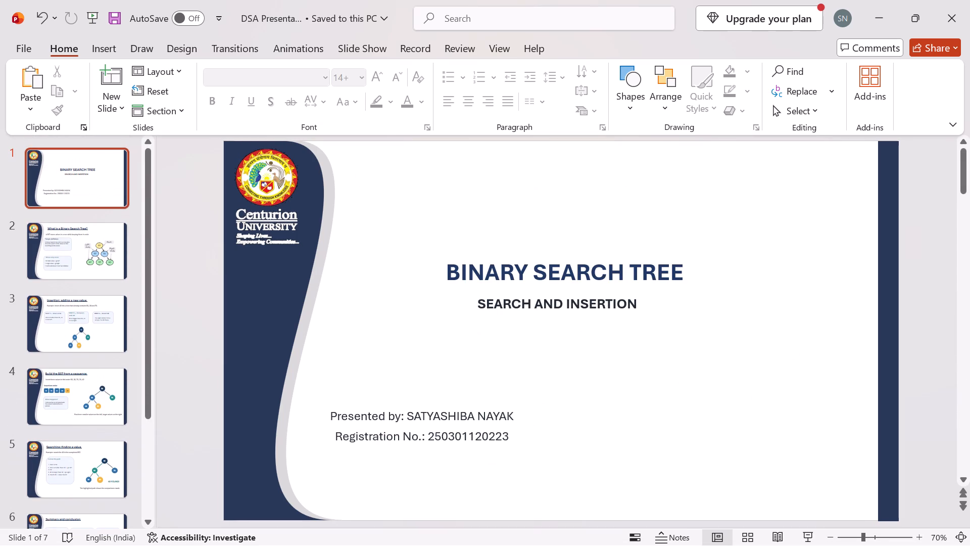
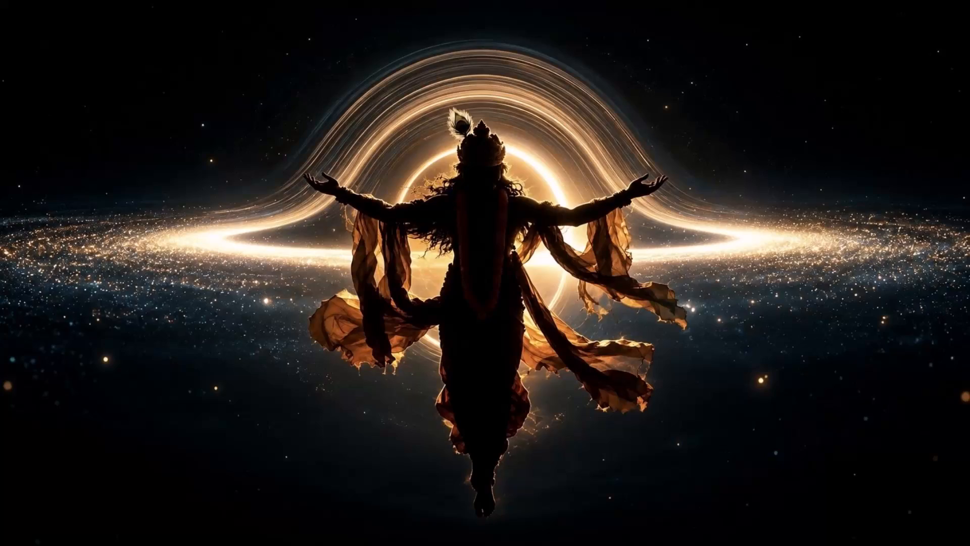
Open the Shut Down Windows dialog from the desktop.
{"action": "key", "text": "alt+F4"}
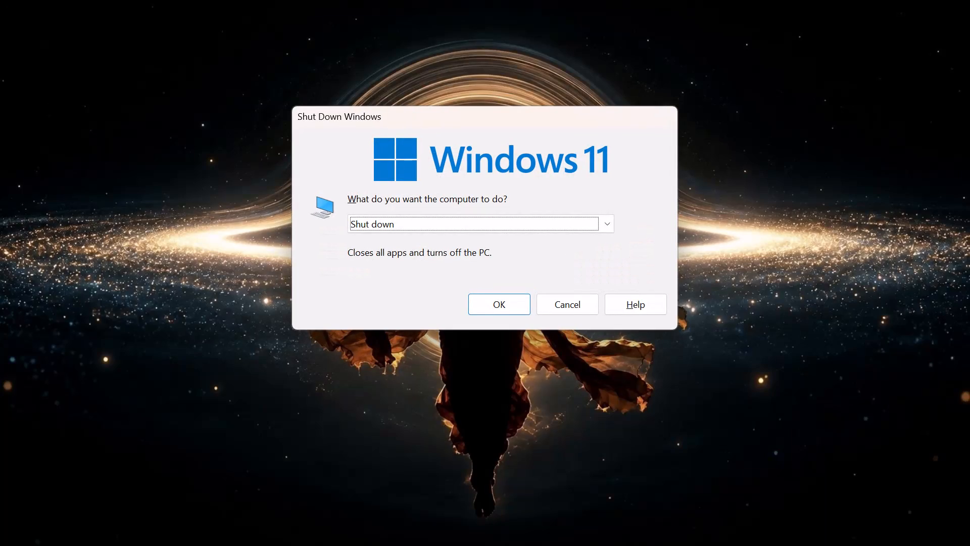
{"action": "left_click", "coordinate": [502, 350]}
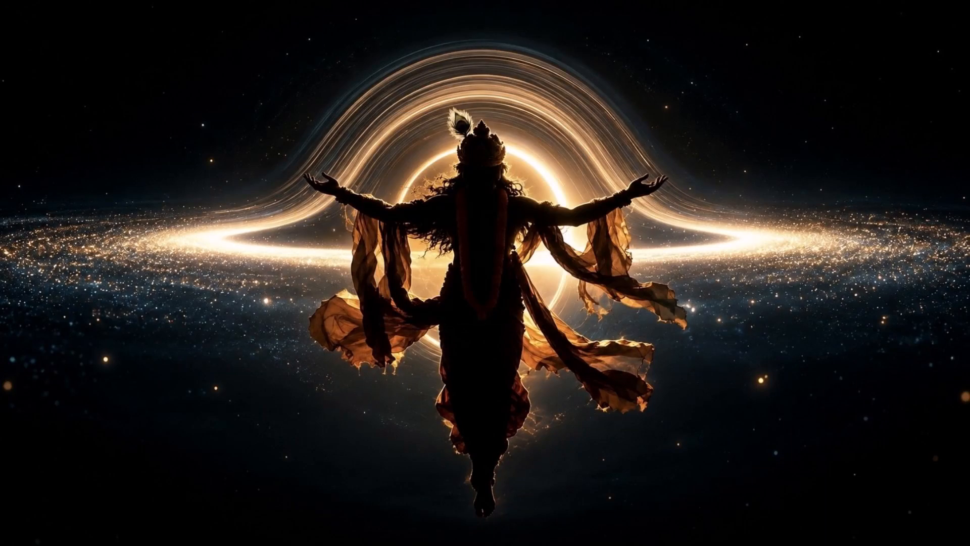
{"action": "key", "text": "alt+F4"}
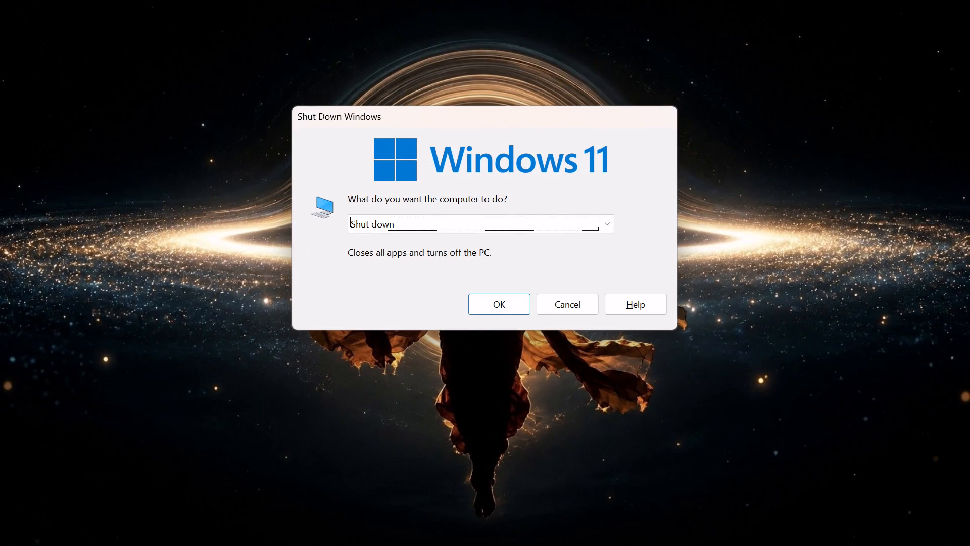